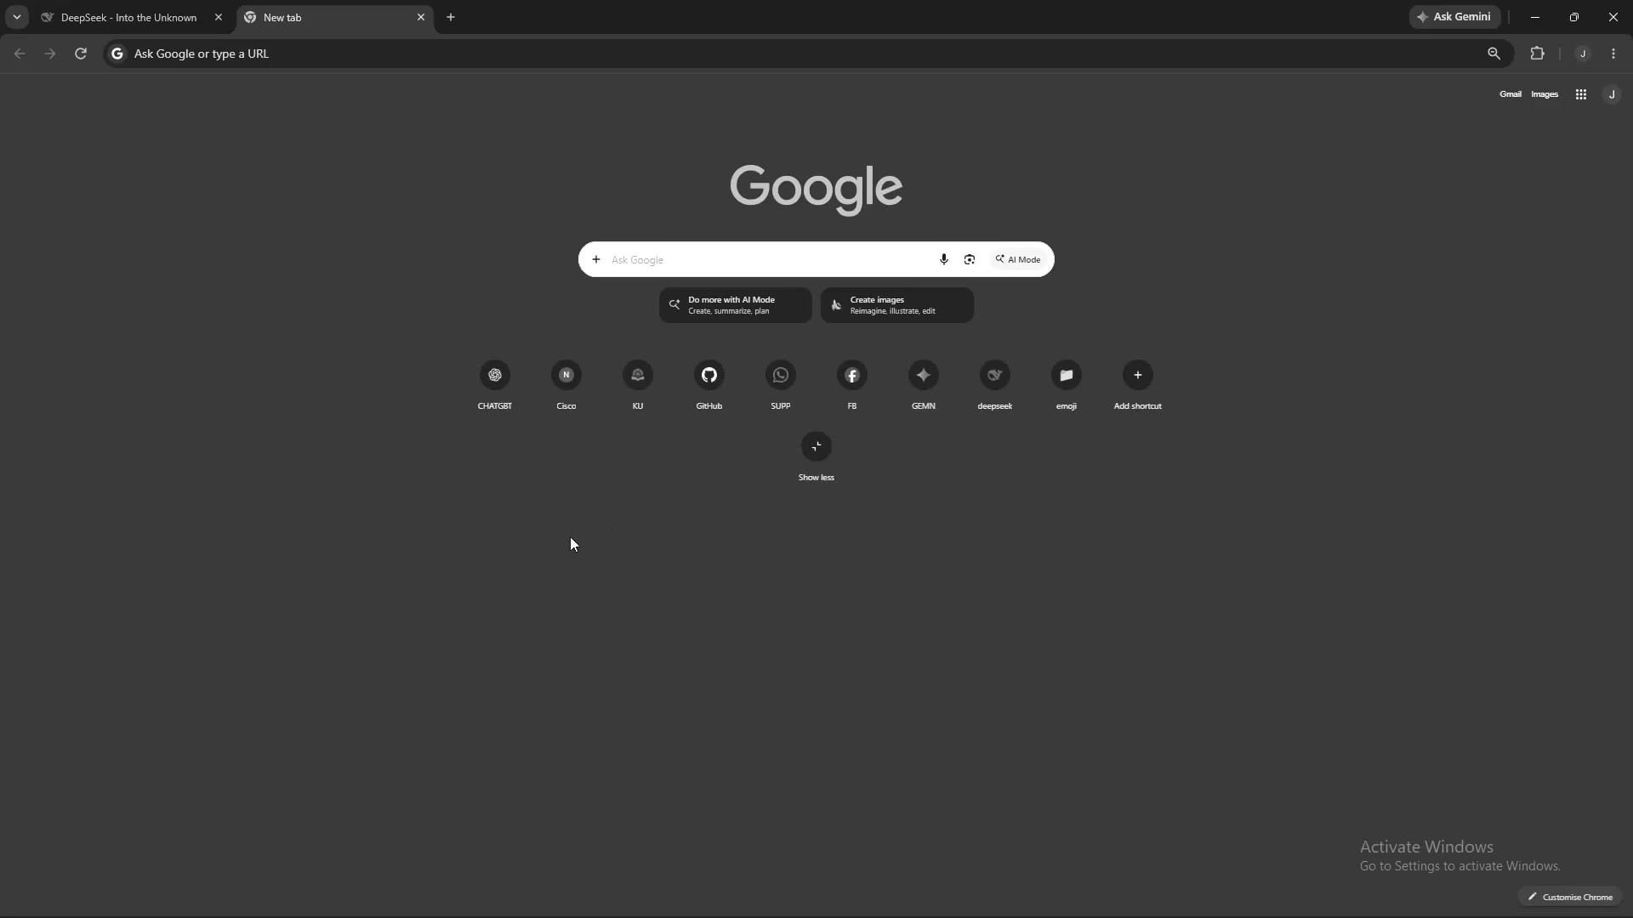
Open ChatGPT in the current tab and the Meta AI home page (meta.ai) in a new one.
click(491, 387)
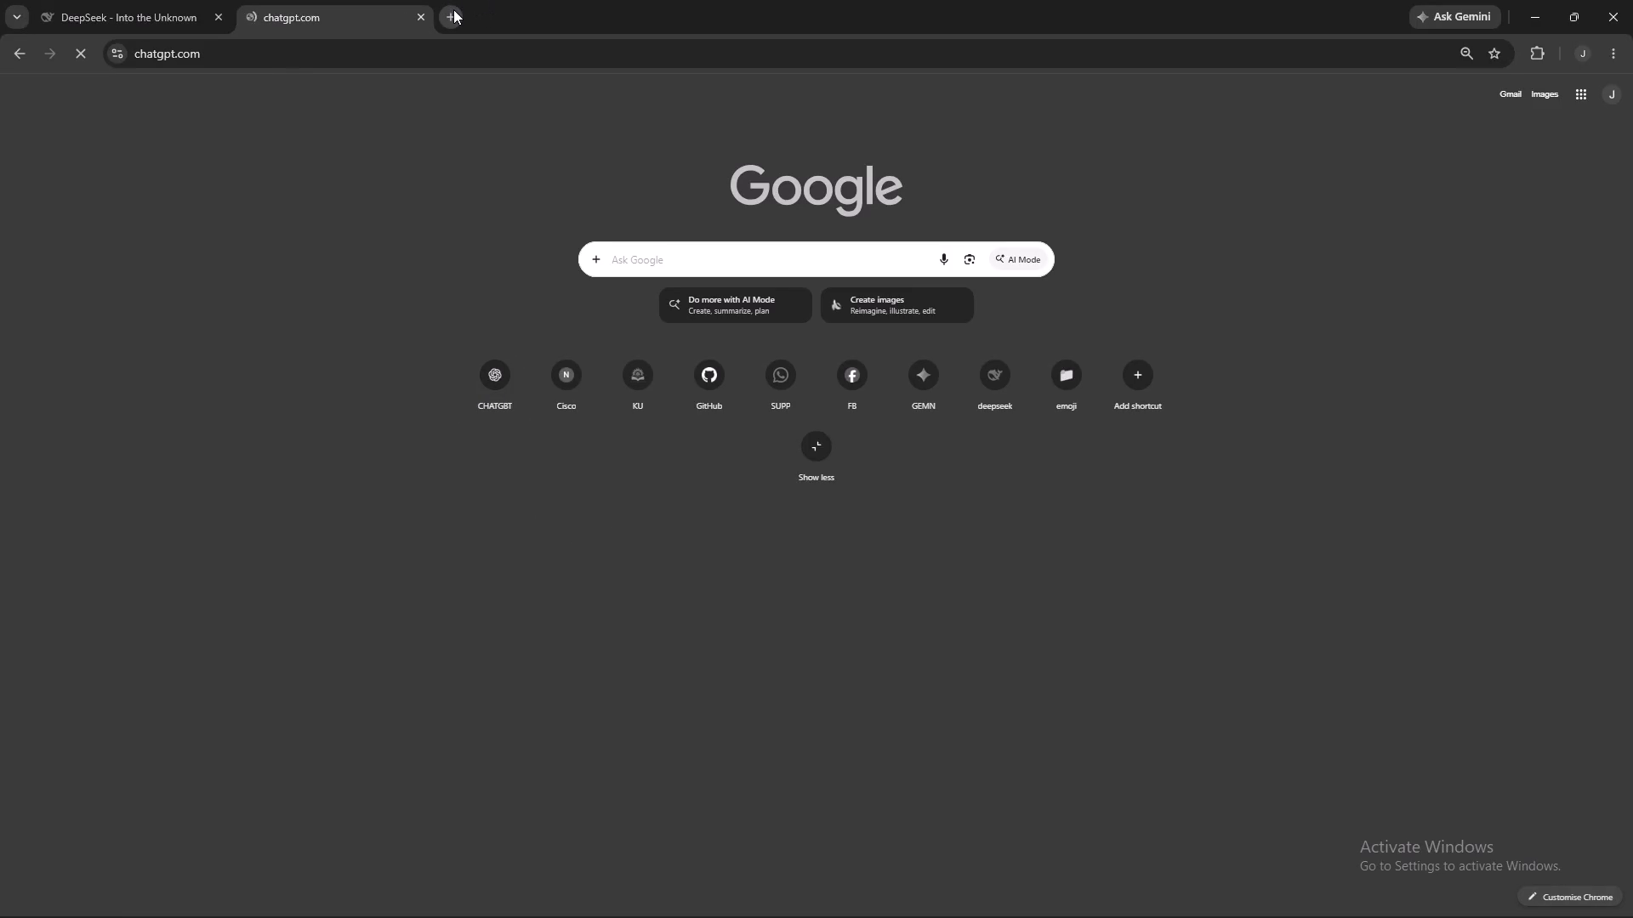
click(453, 10)
text(meta)
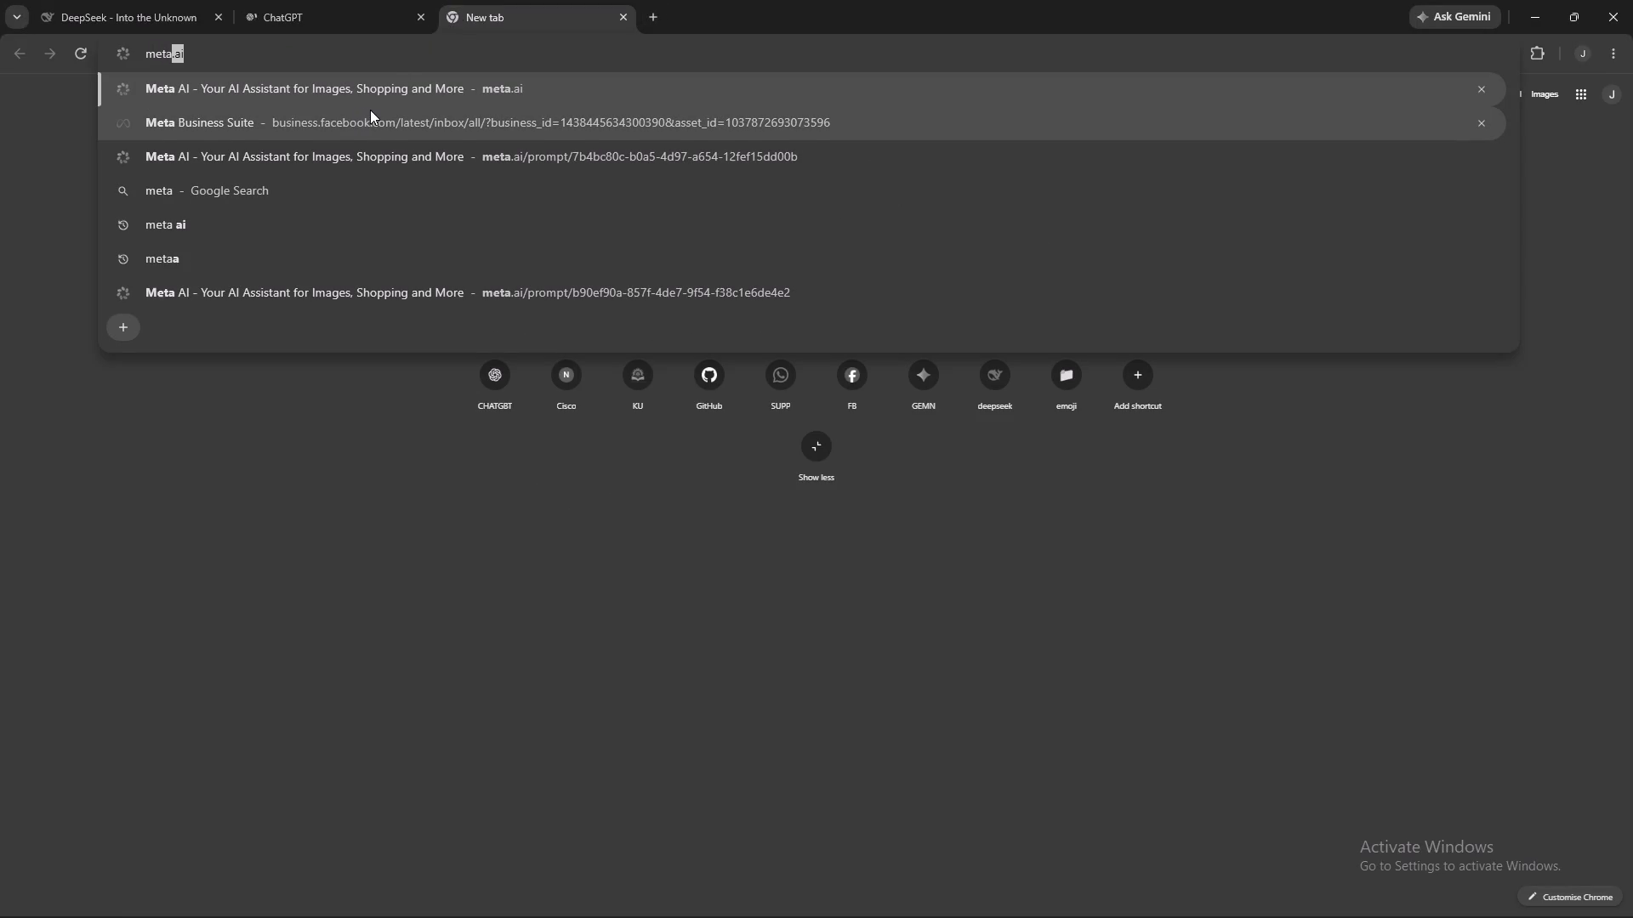
click(397, 89)
click(656, 12)
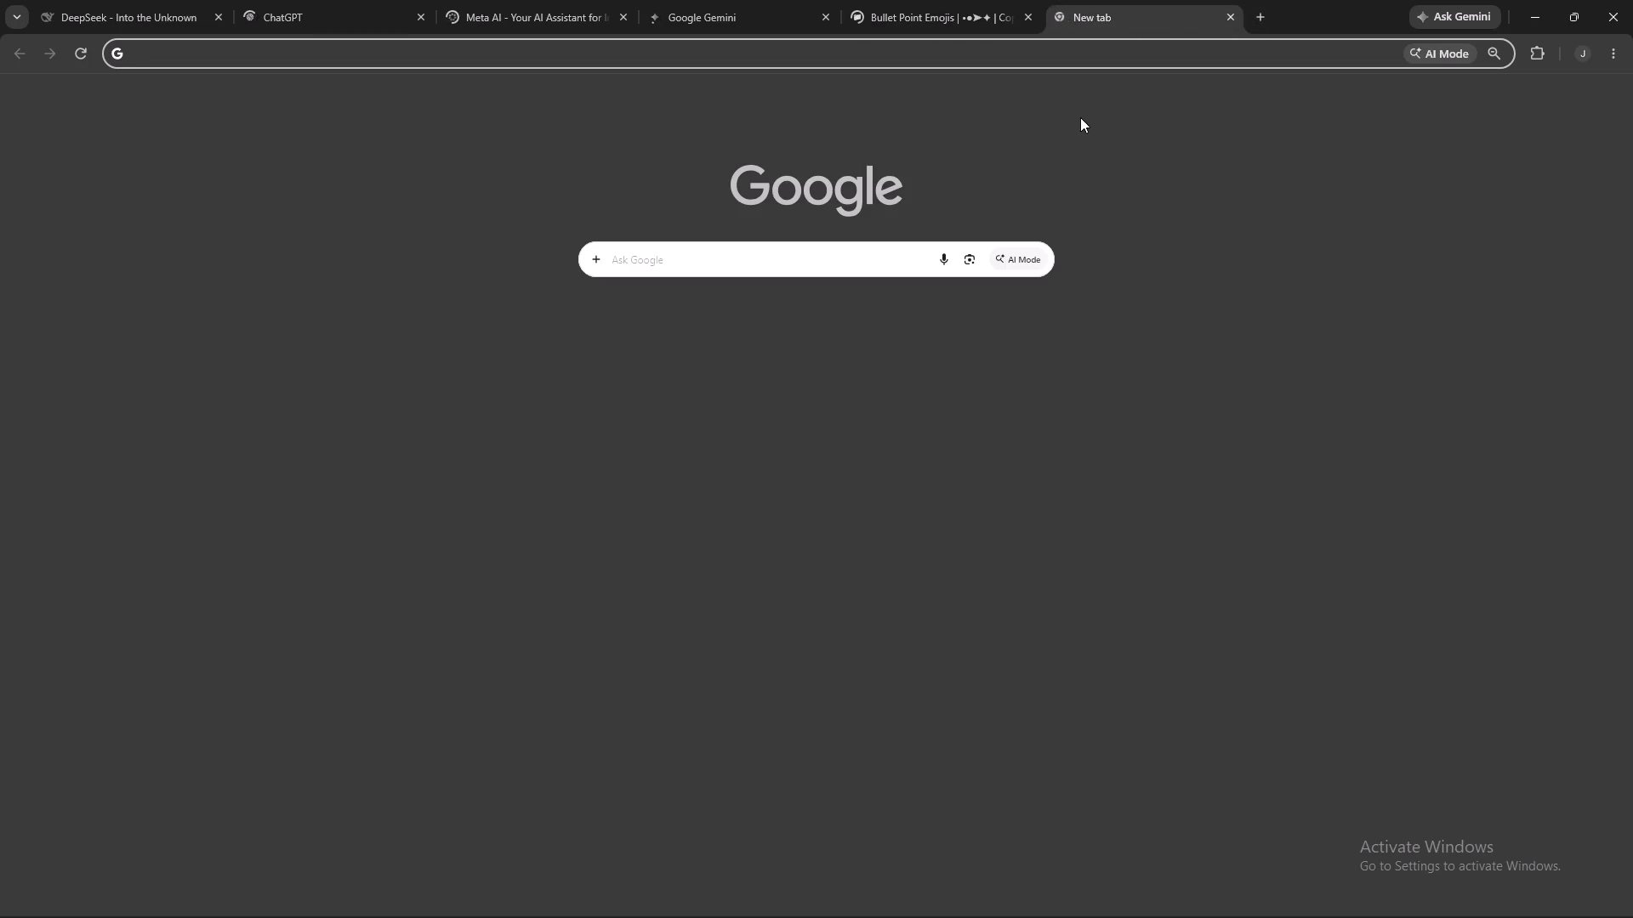
text(meta)
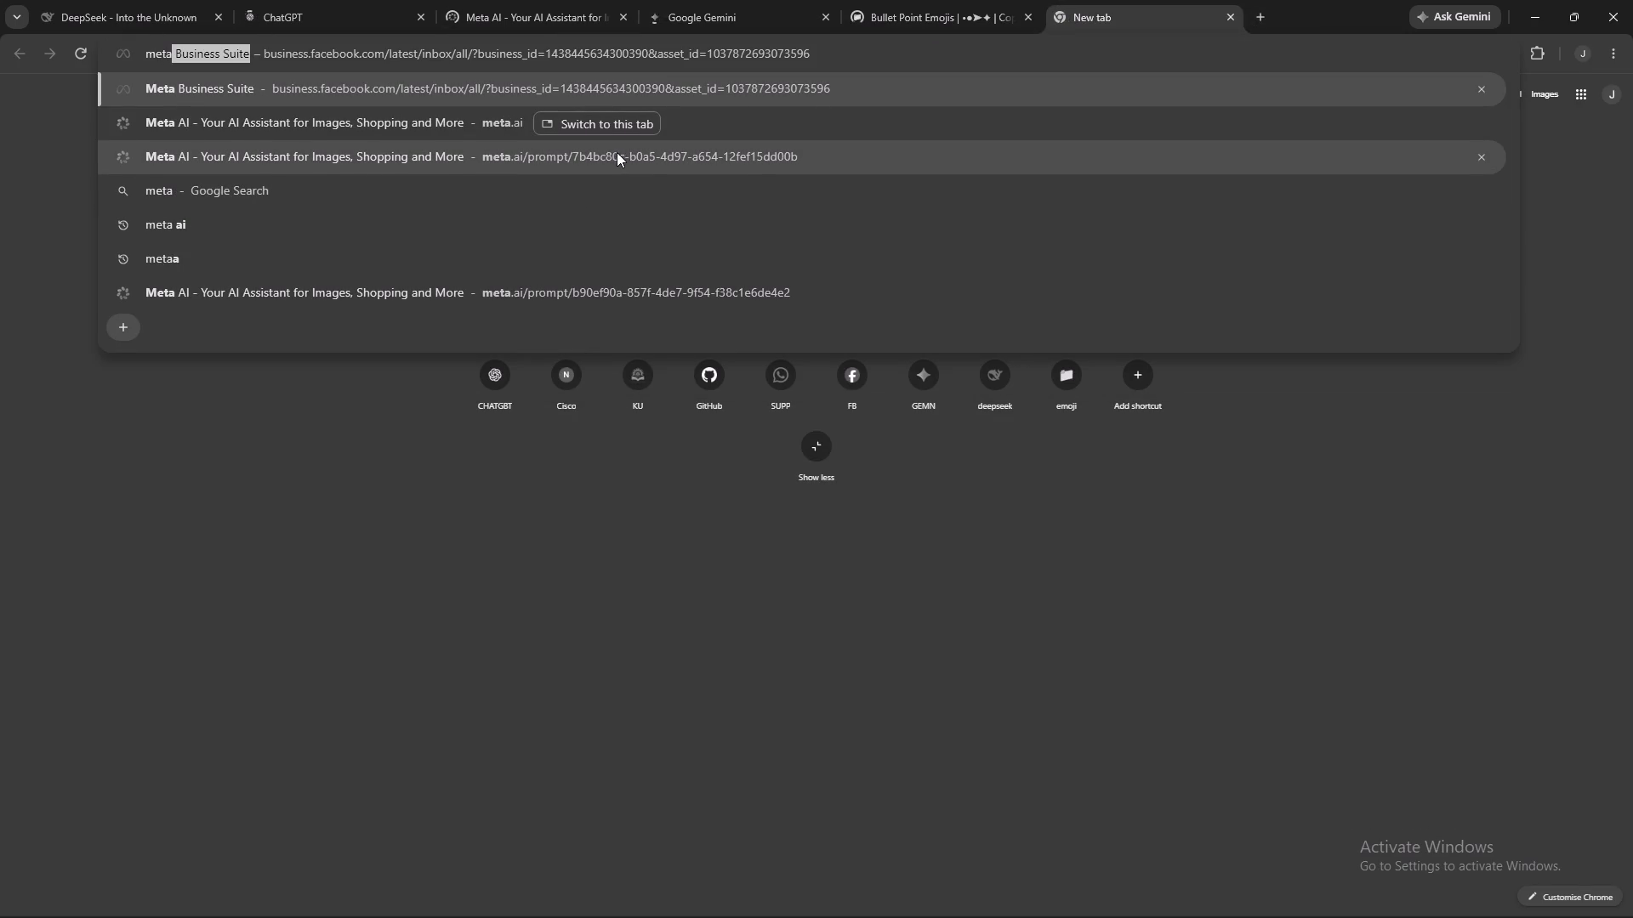
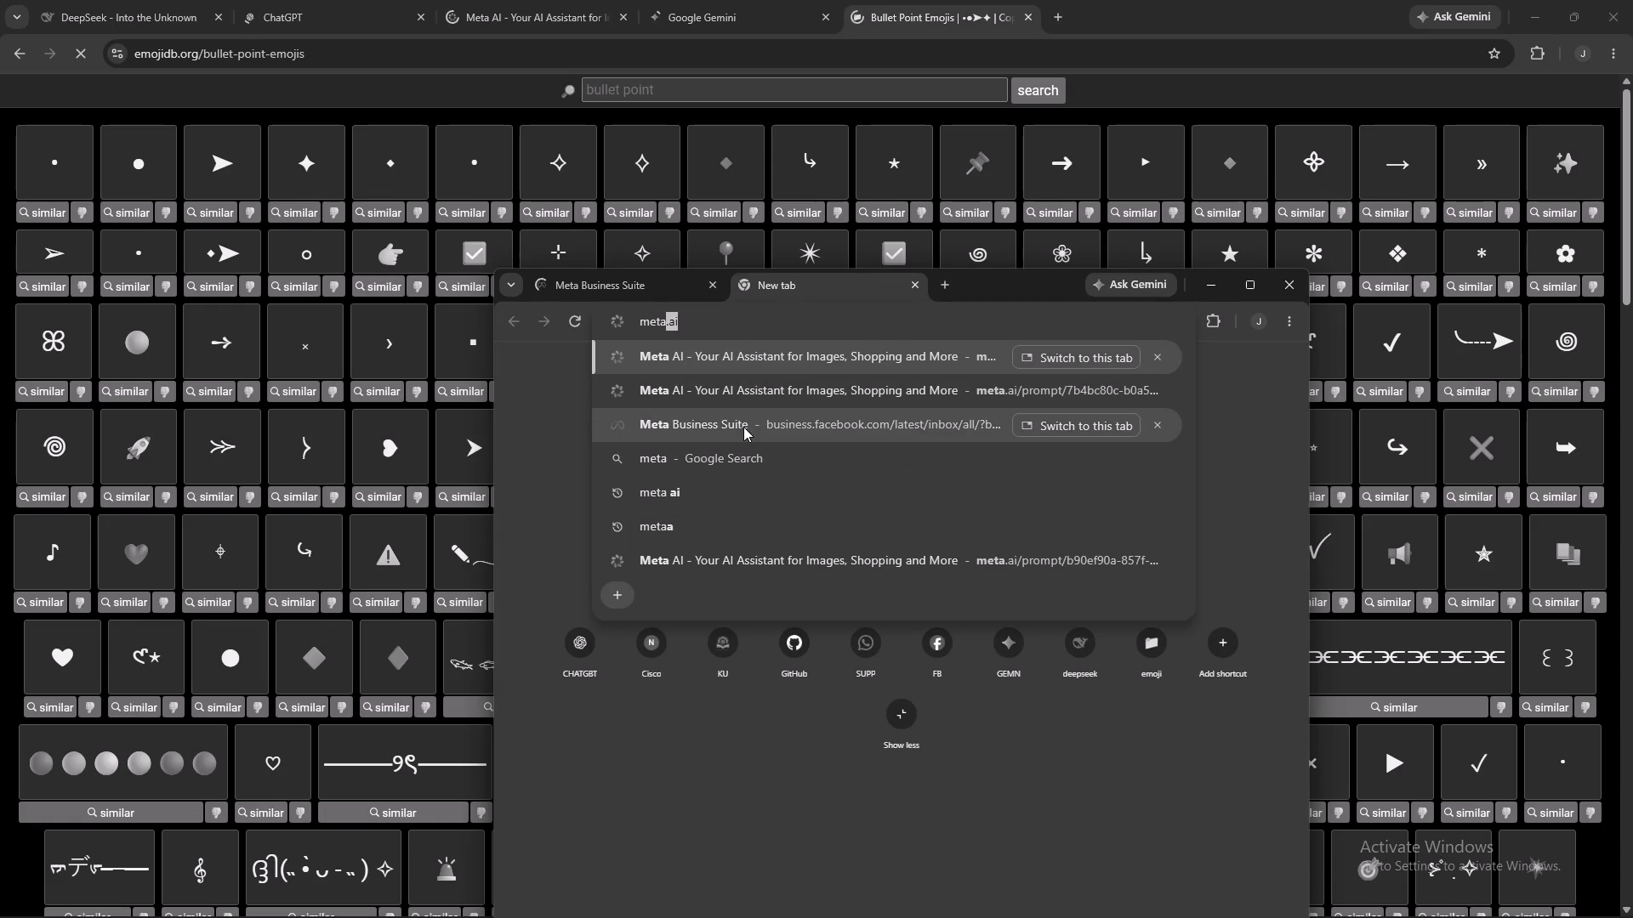
Open the suggested Meta Business Suite inbox page (business.facebook.com) in the second tab of the smaller browser window.
click(743, 427)
Look up "meta" in a third tab of the smaller browser window.
click(946, 286)
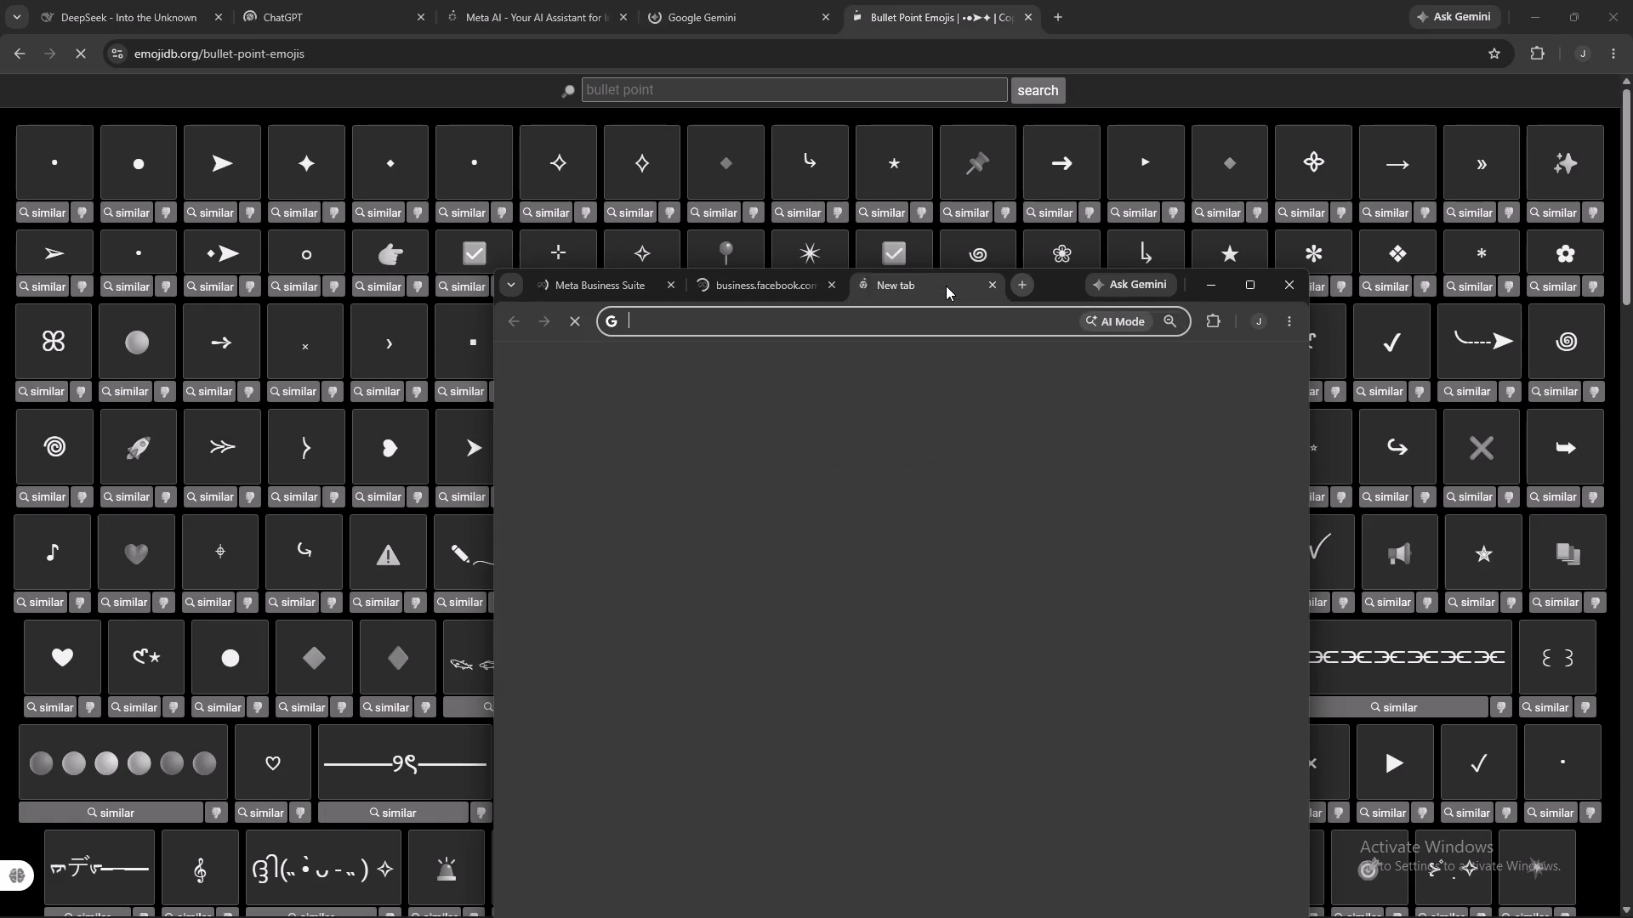
text(meta)
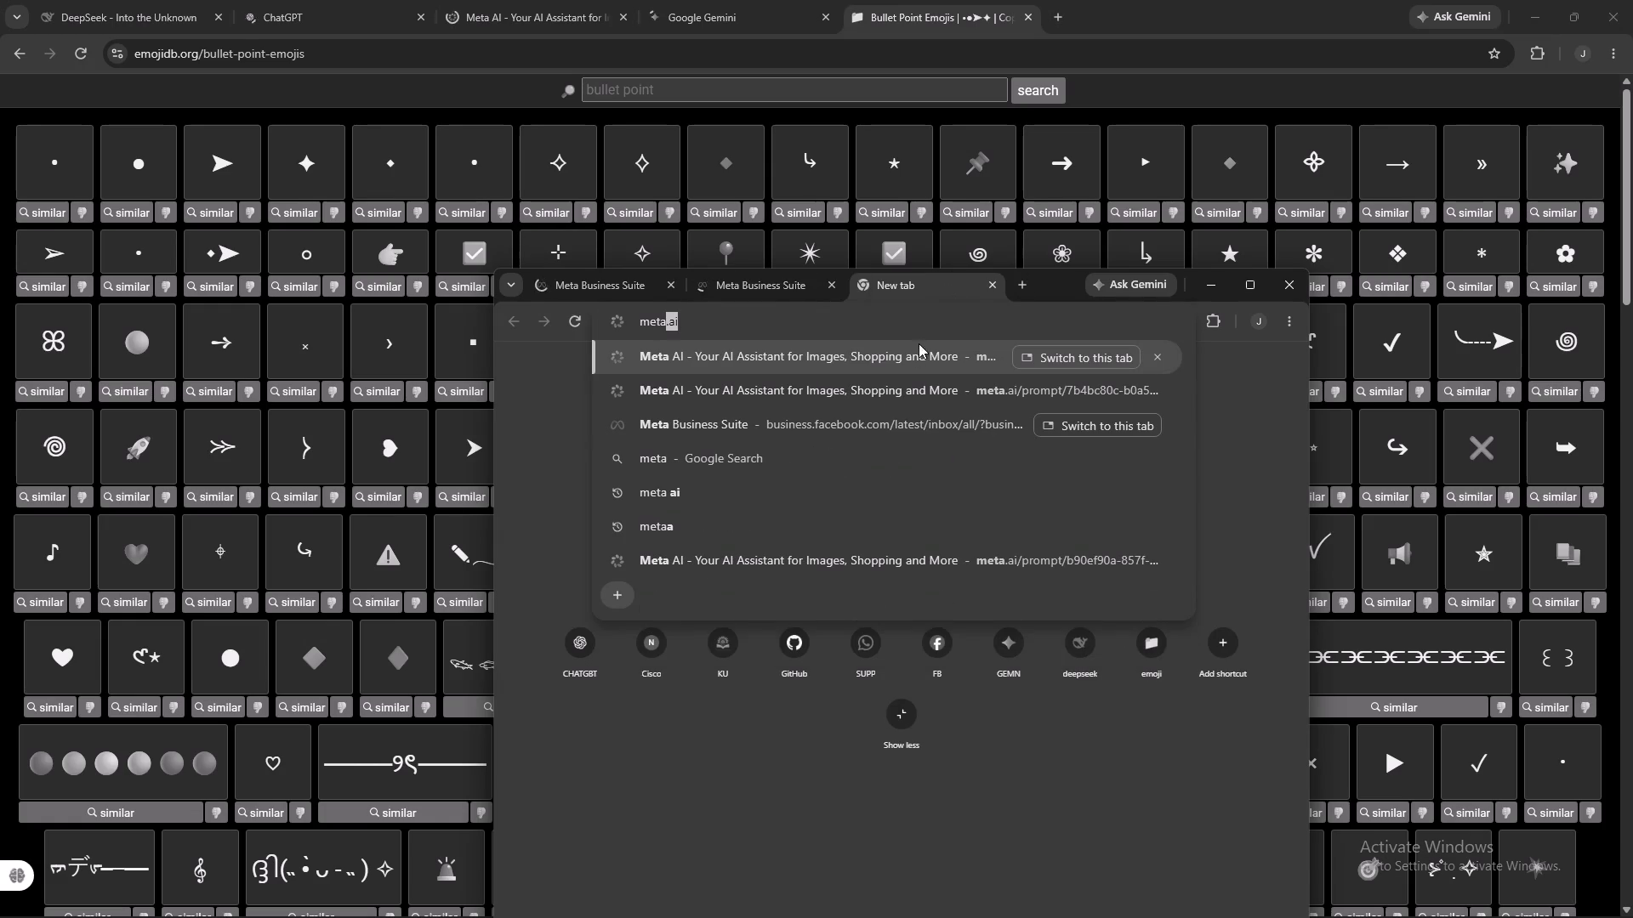
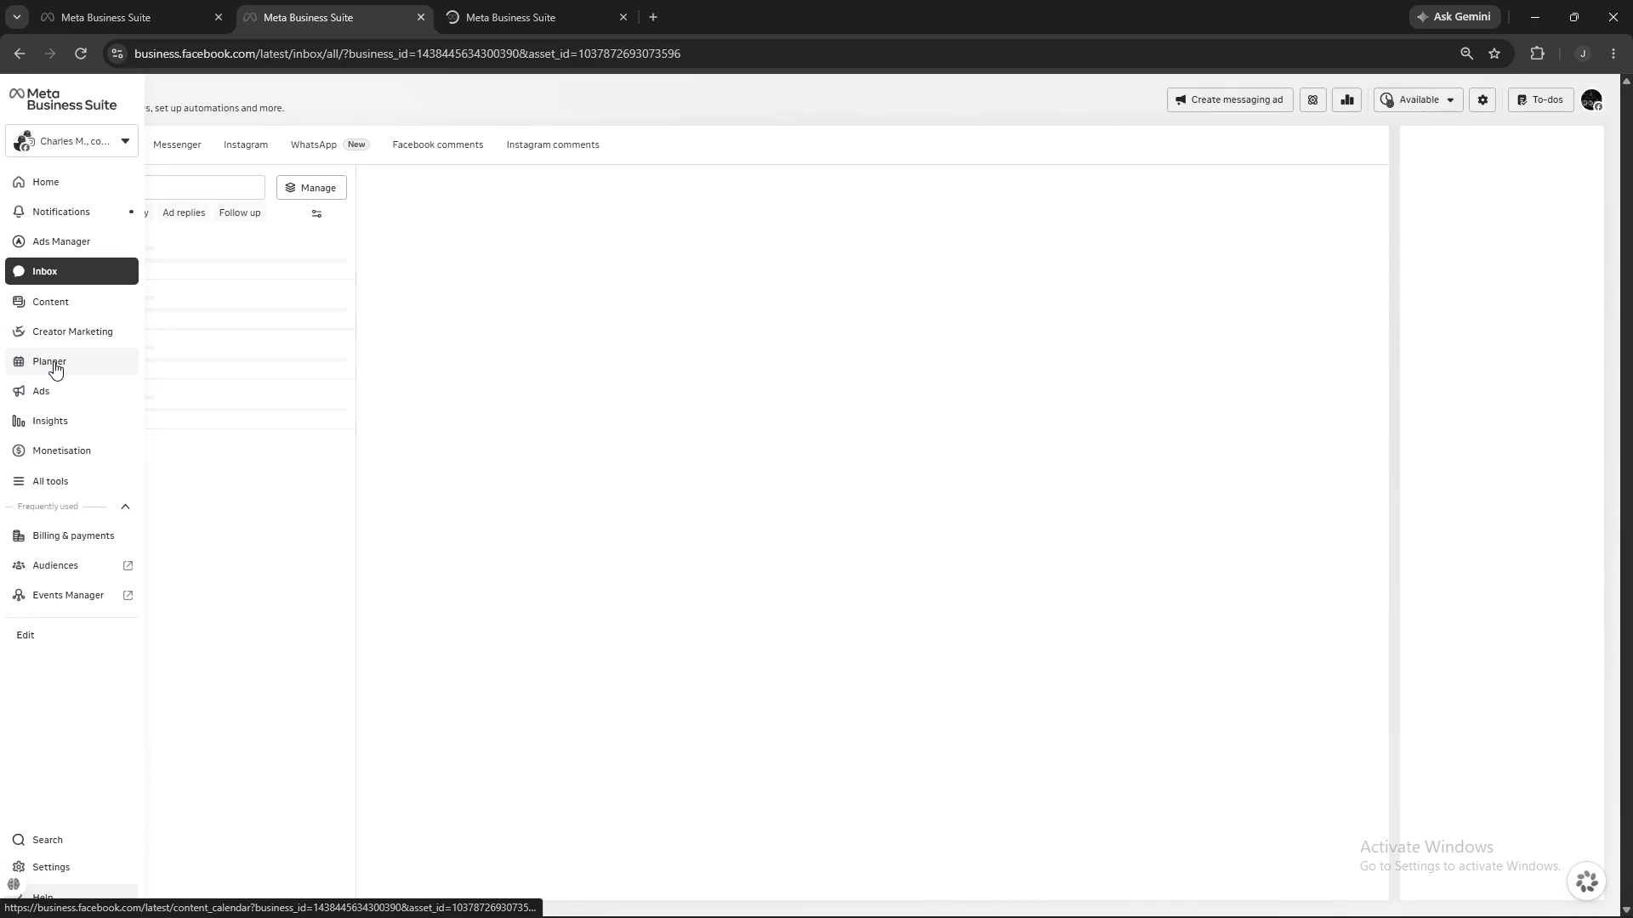
Open the Planner in the second and third Meta Business Suite tabs.
click(54, 362)
click(475, 20)
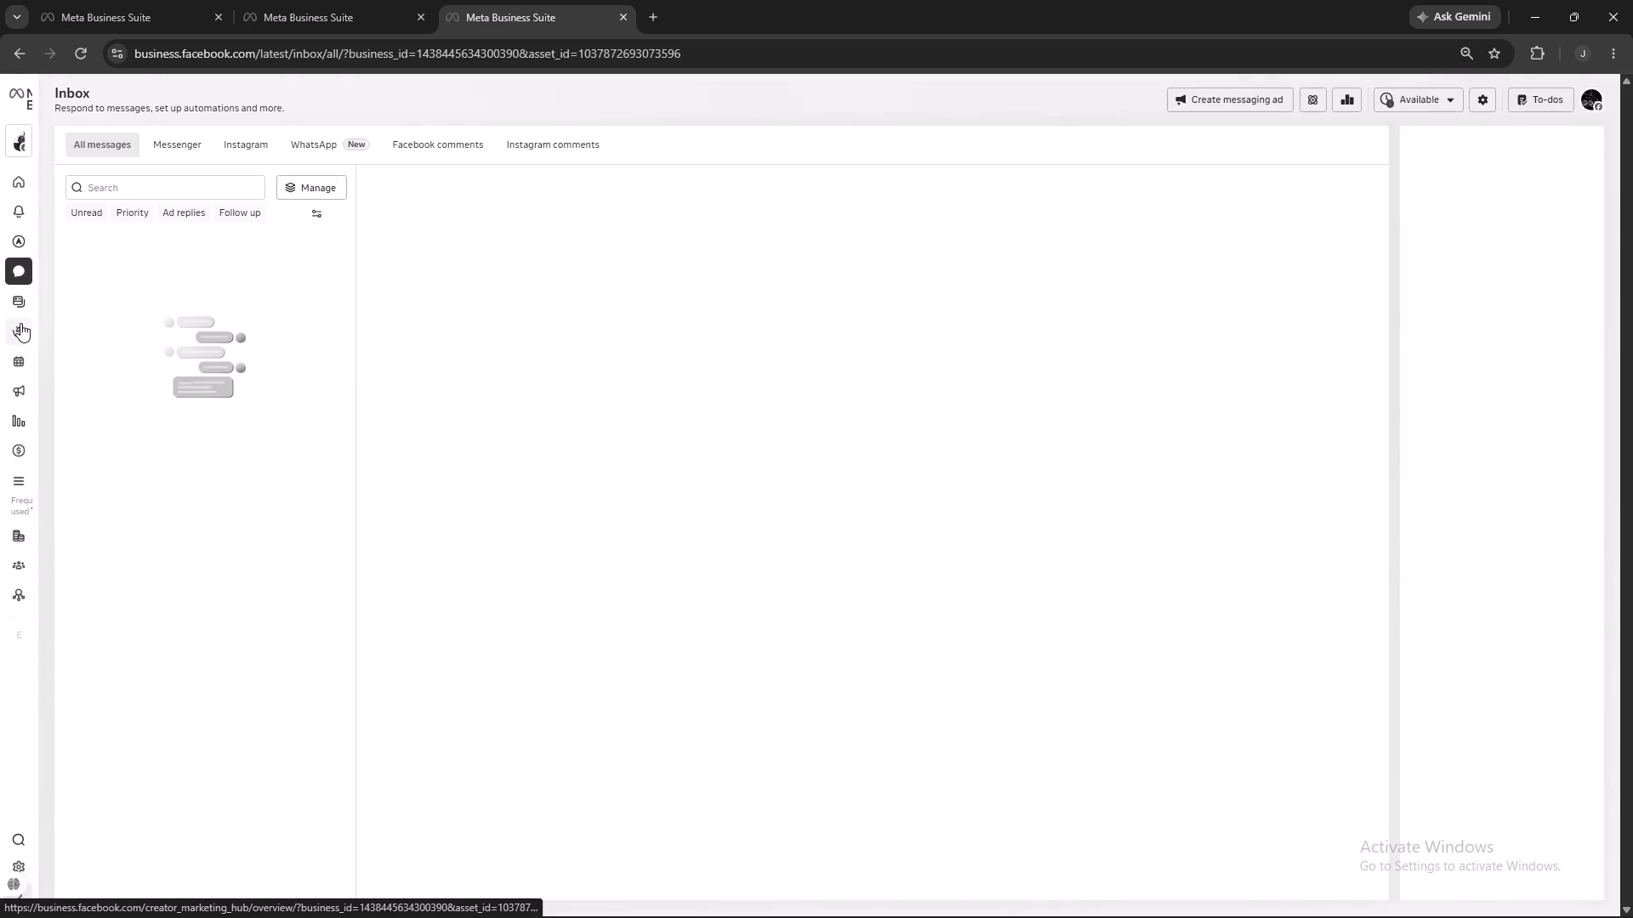
click(44, 360)
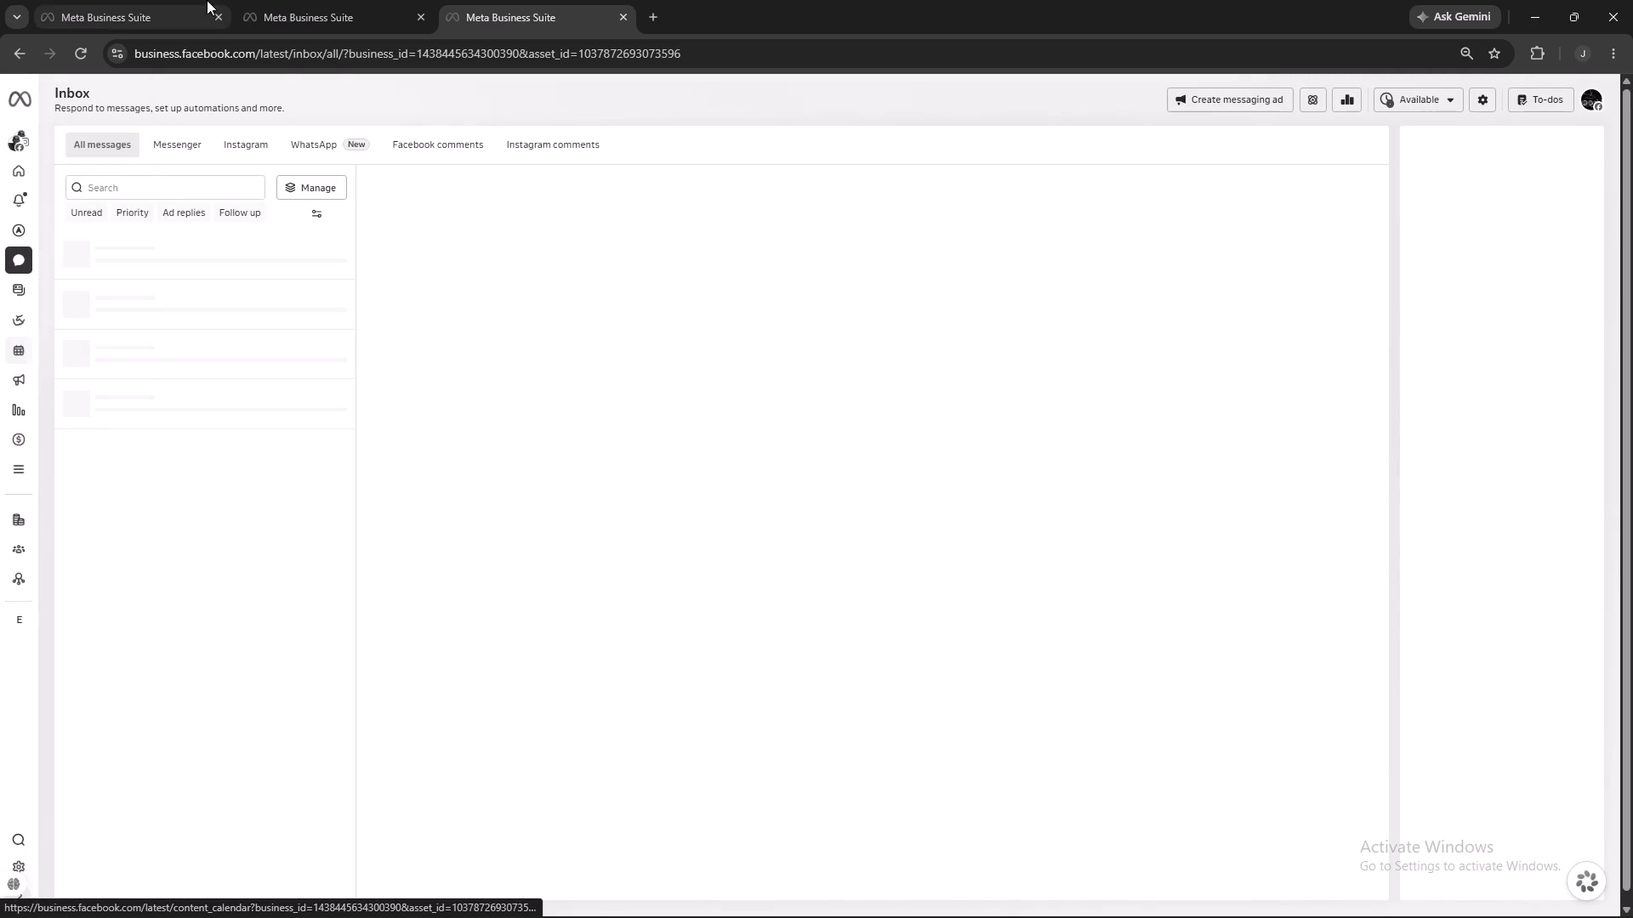
Start a new post for Friday 6 November from the Planner in each of the three Meta Business Suite tabs.
click(153, 17)
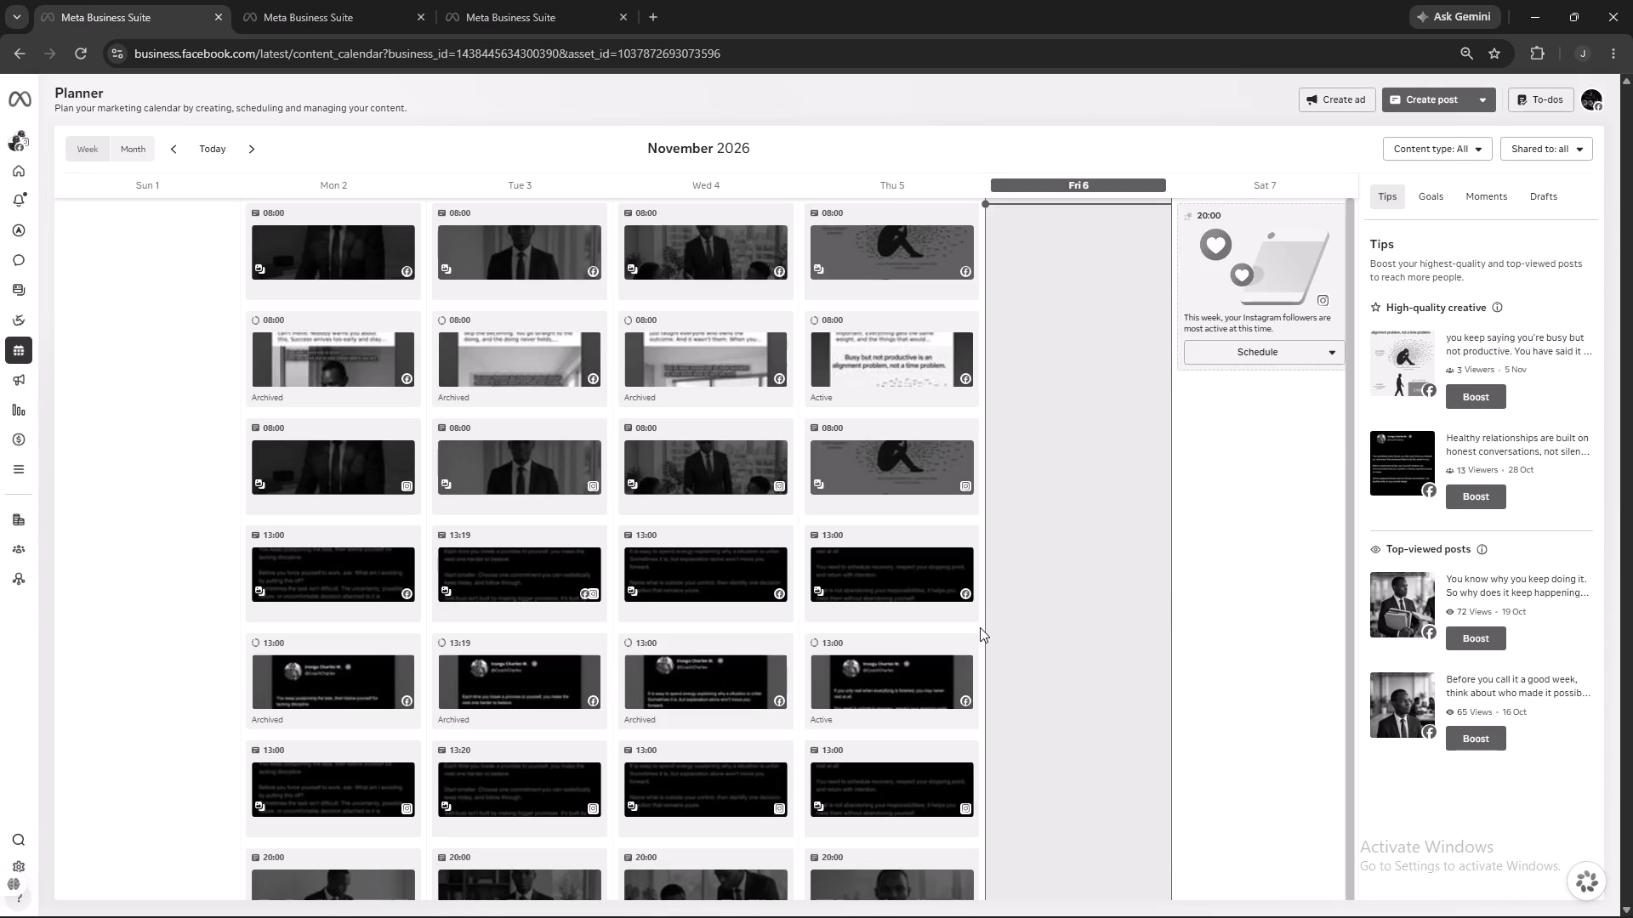
scroll(980, 627, down, 3)
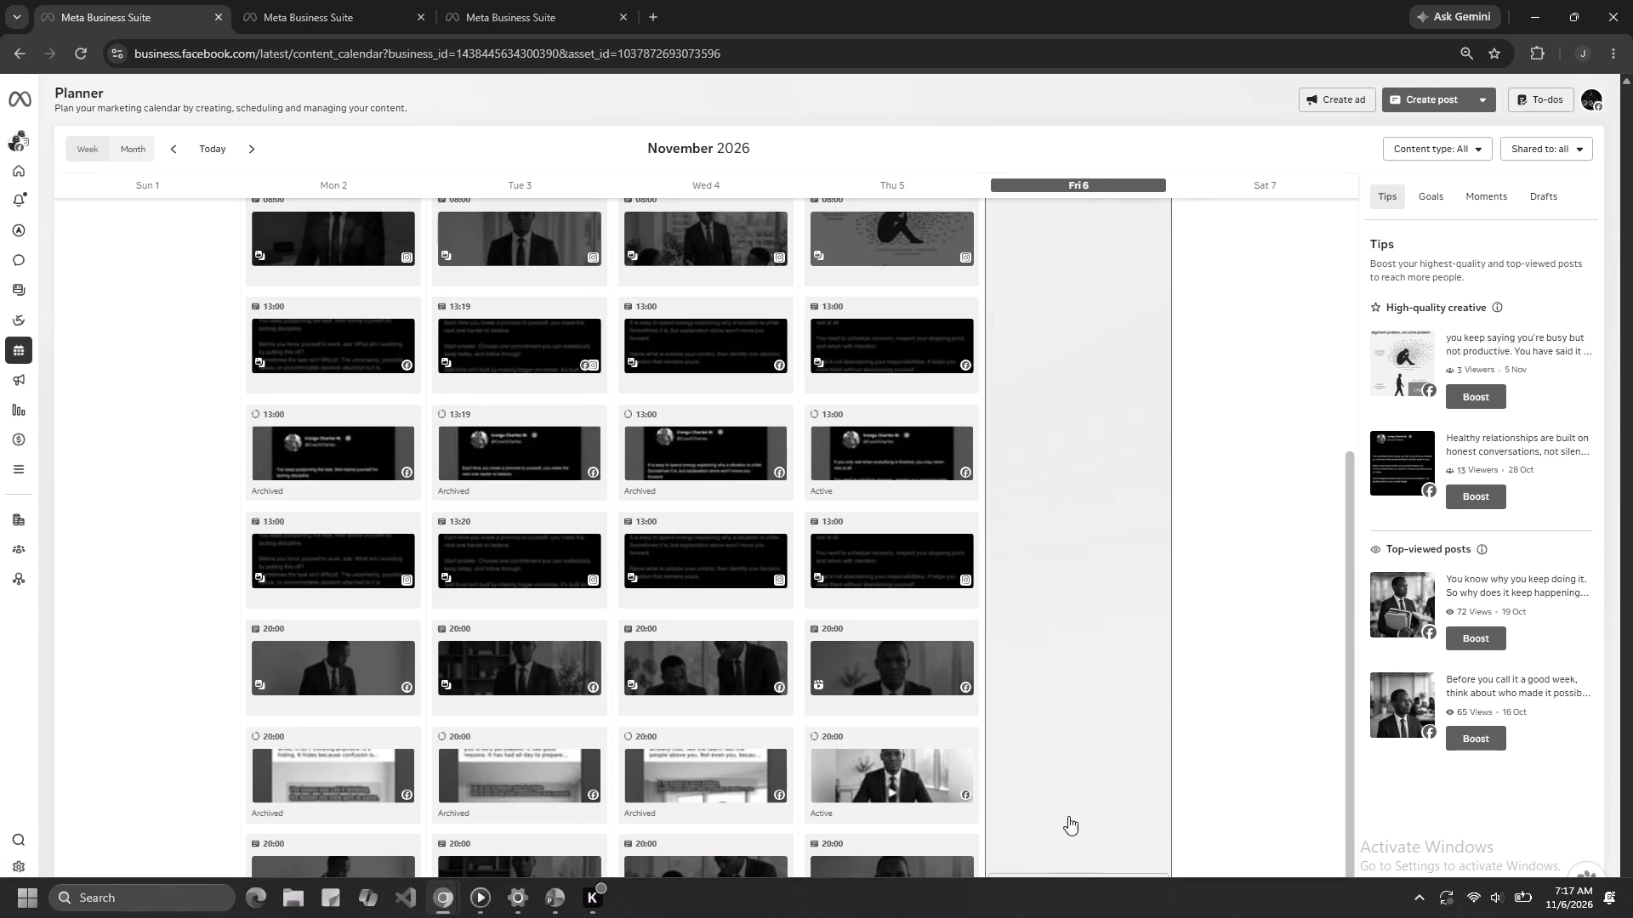
click(1095, 873)
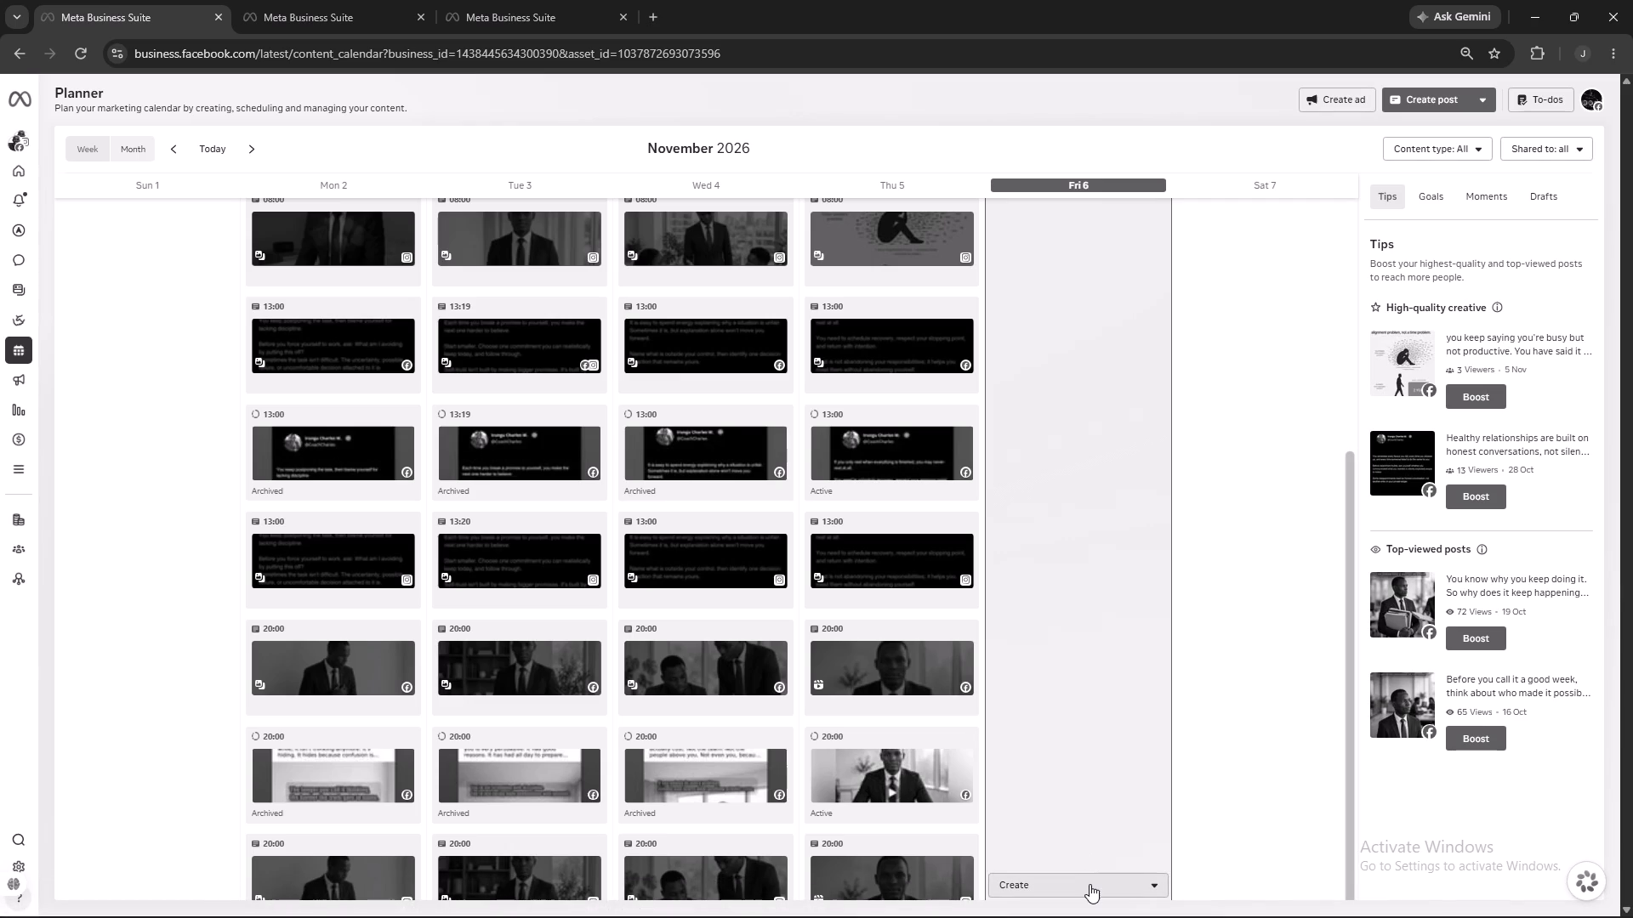
click(1090, 885)
click(1114, 751)
click(350, 36)
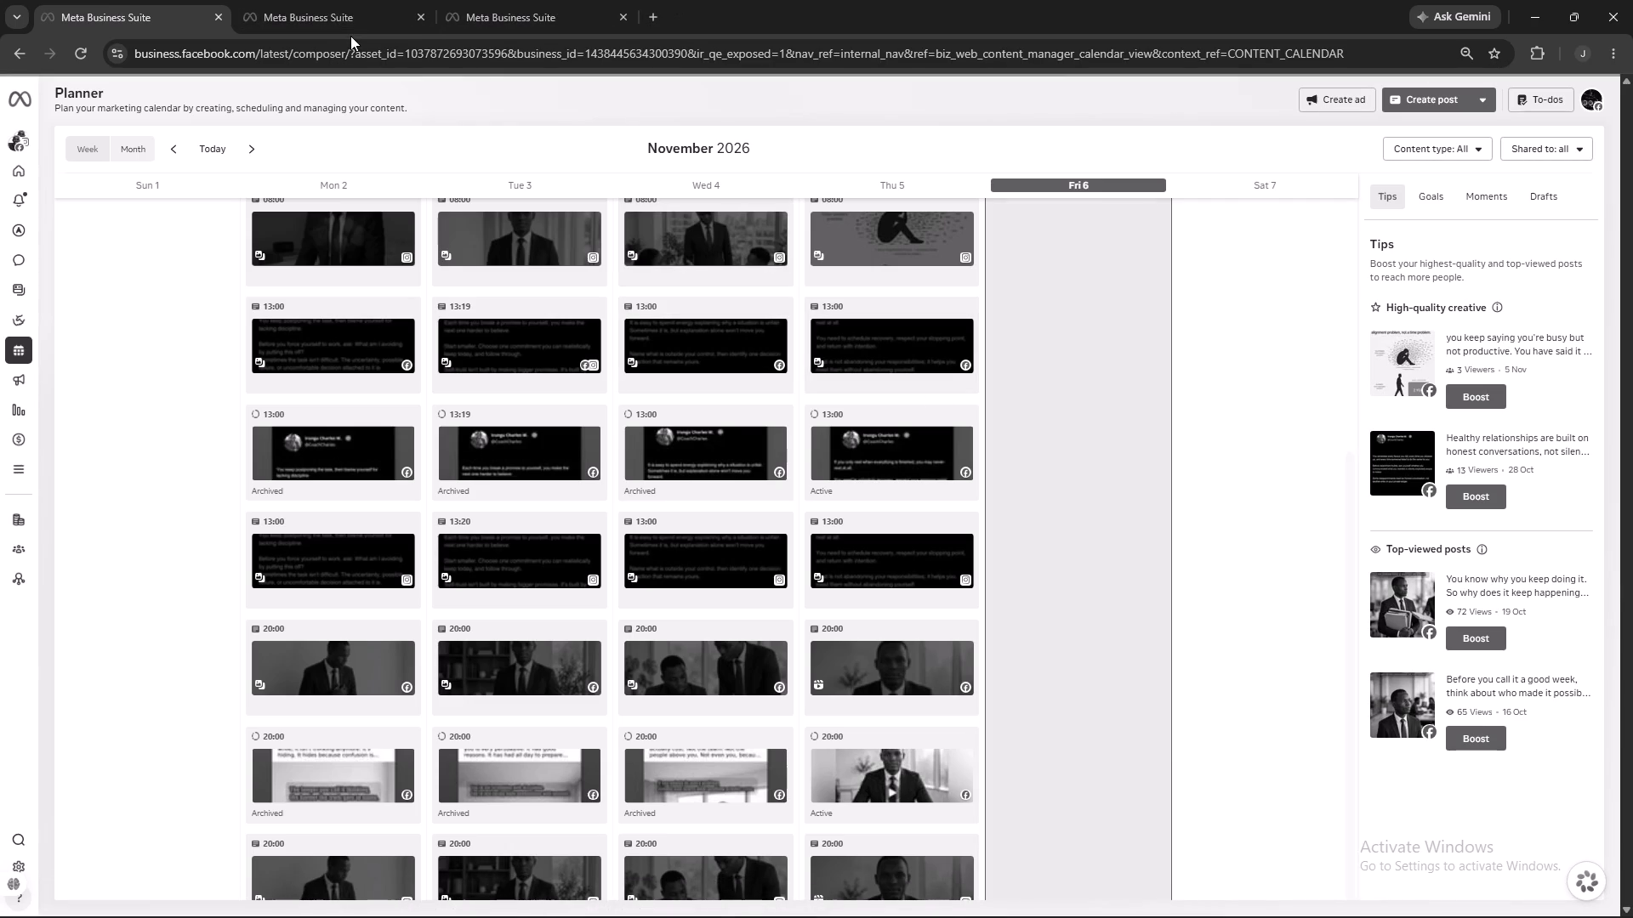
click(353, 5)
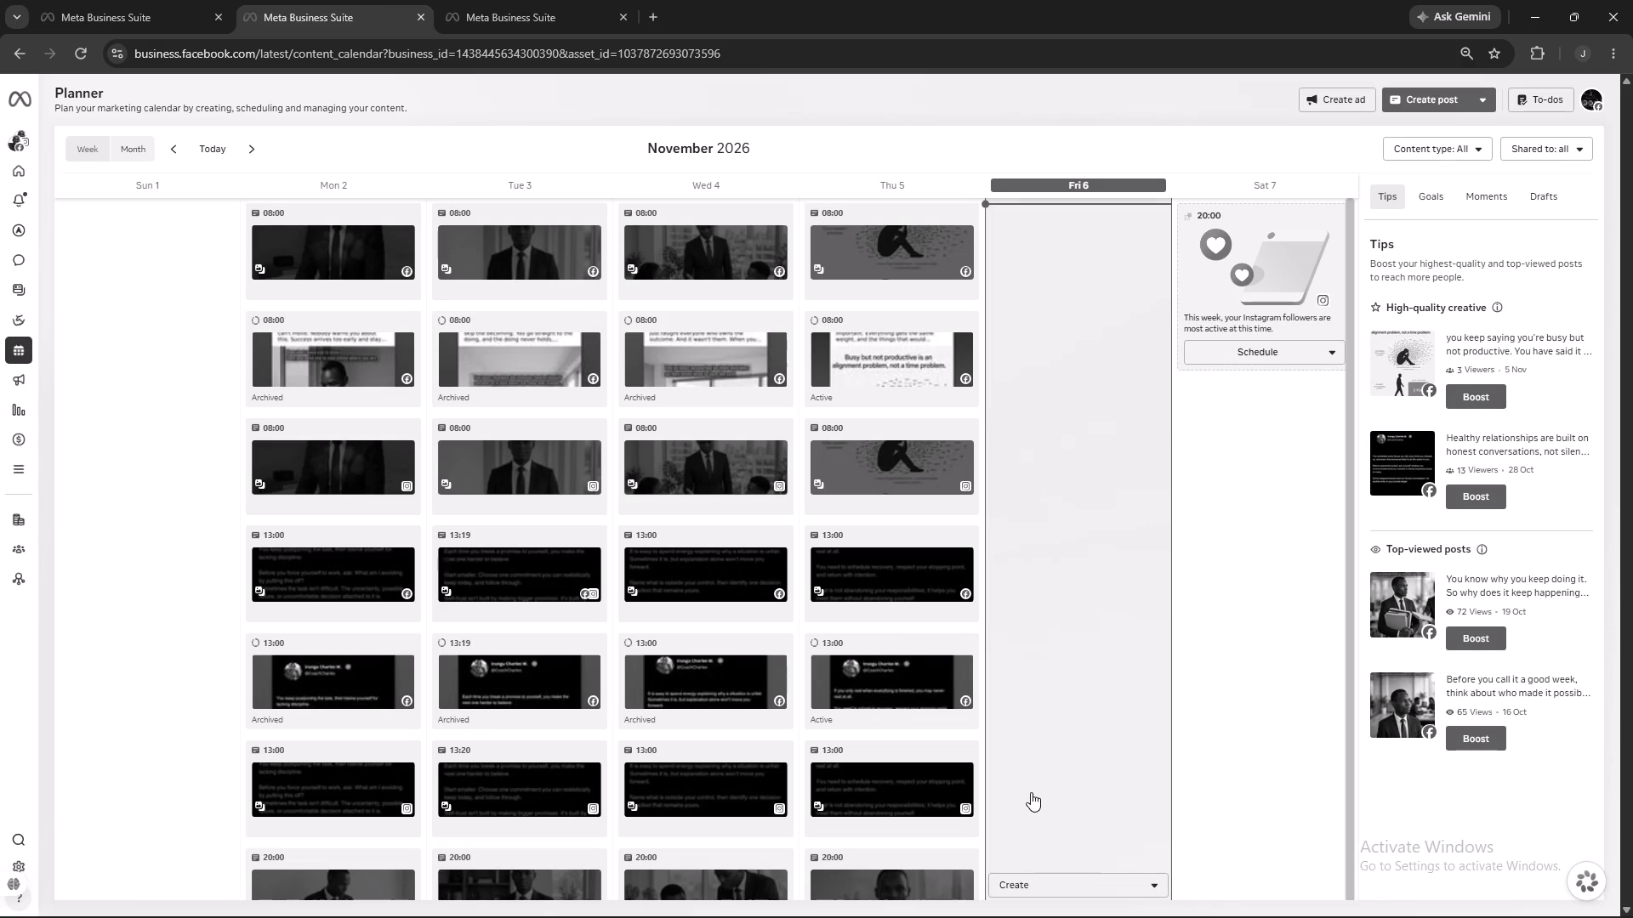
click(1066, 875)
click(1068, 746)
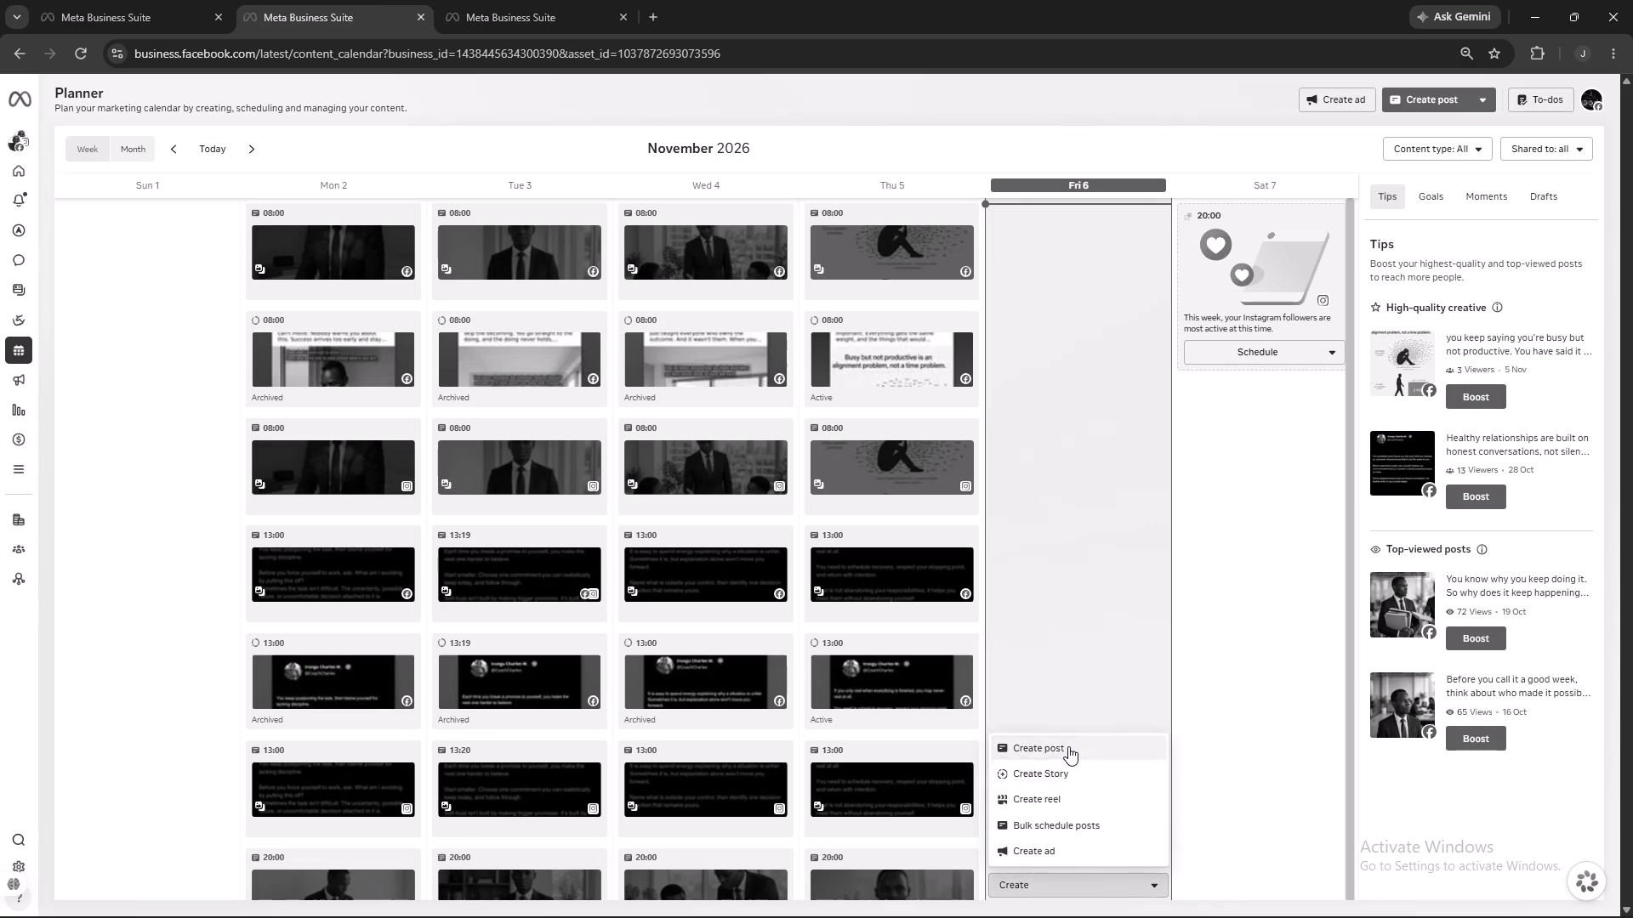
click(532, 0)
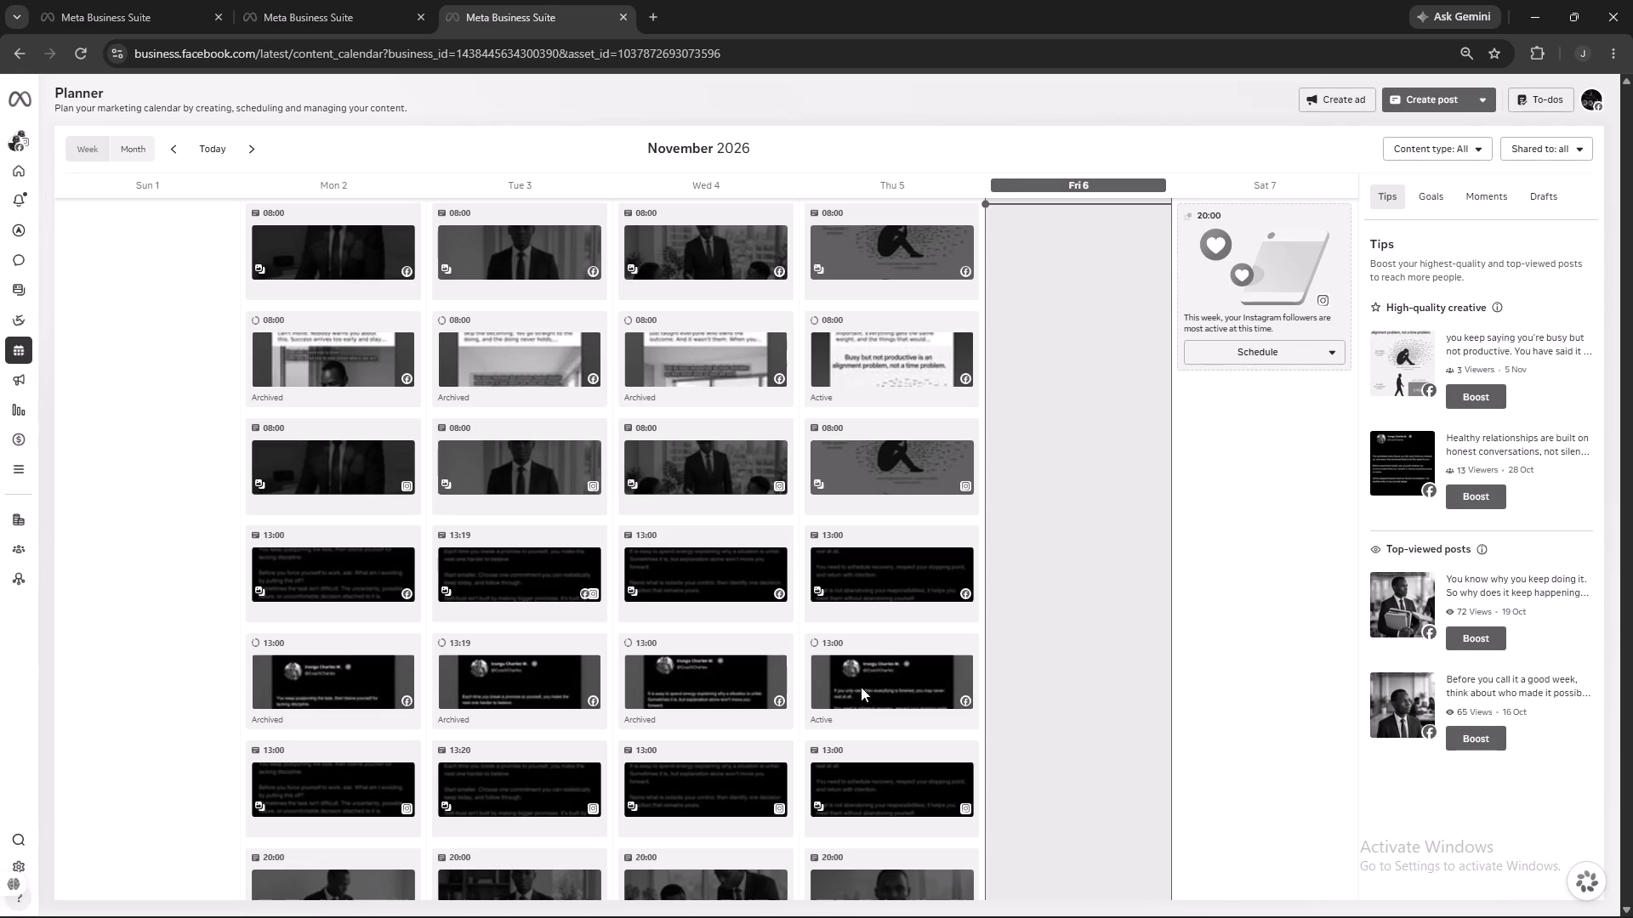
click(1073, 881)
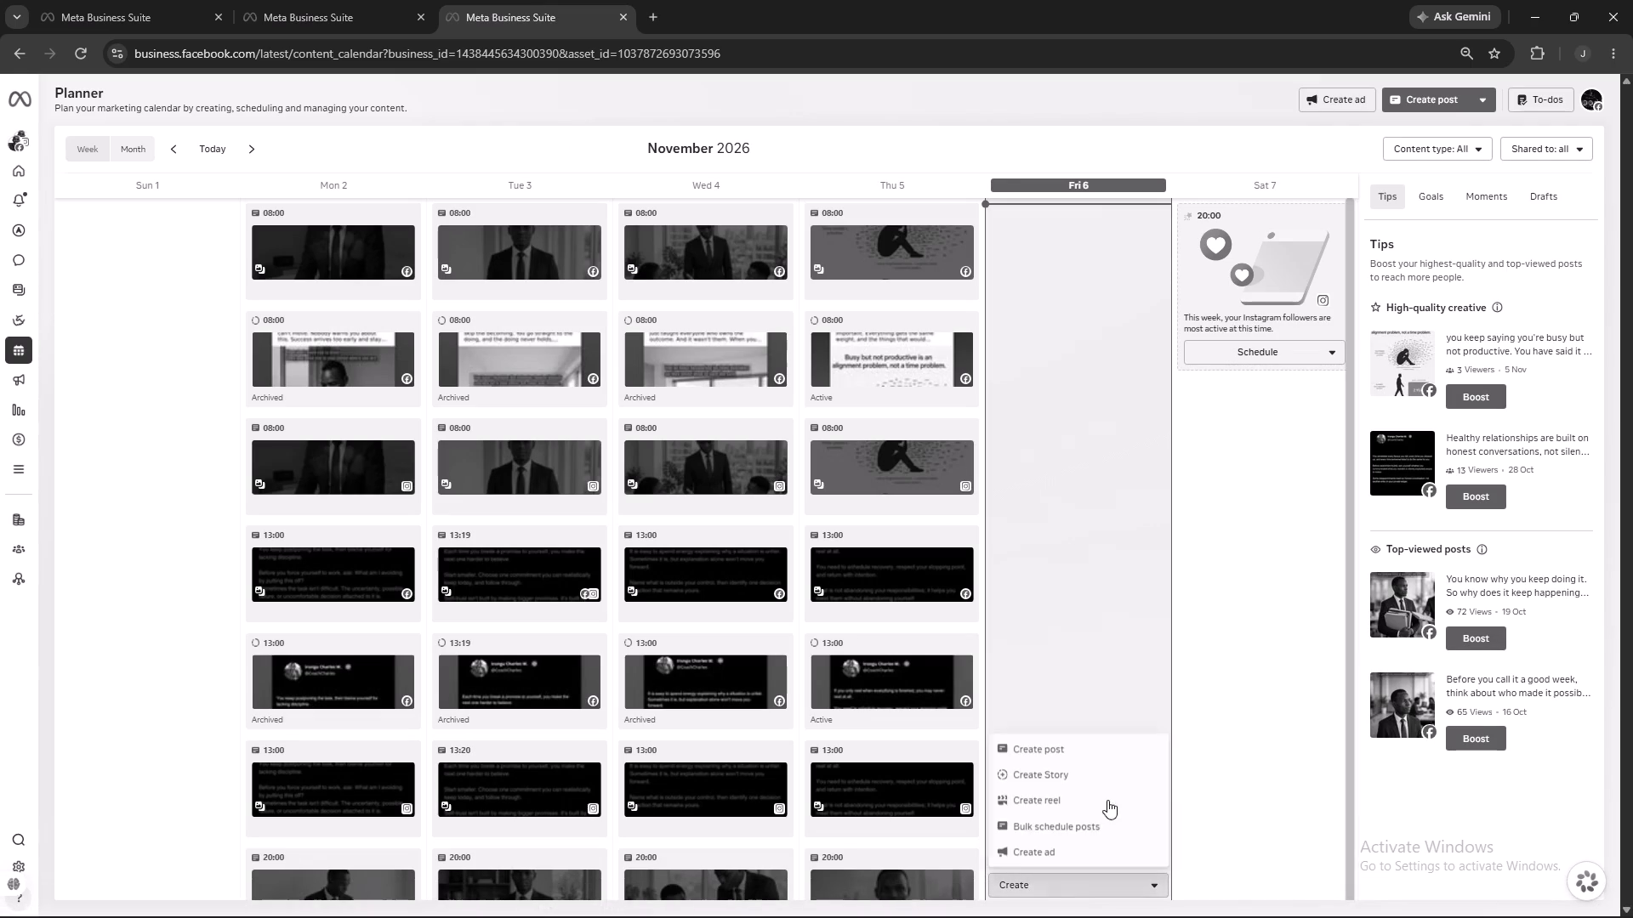
click(1067, 754)
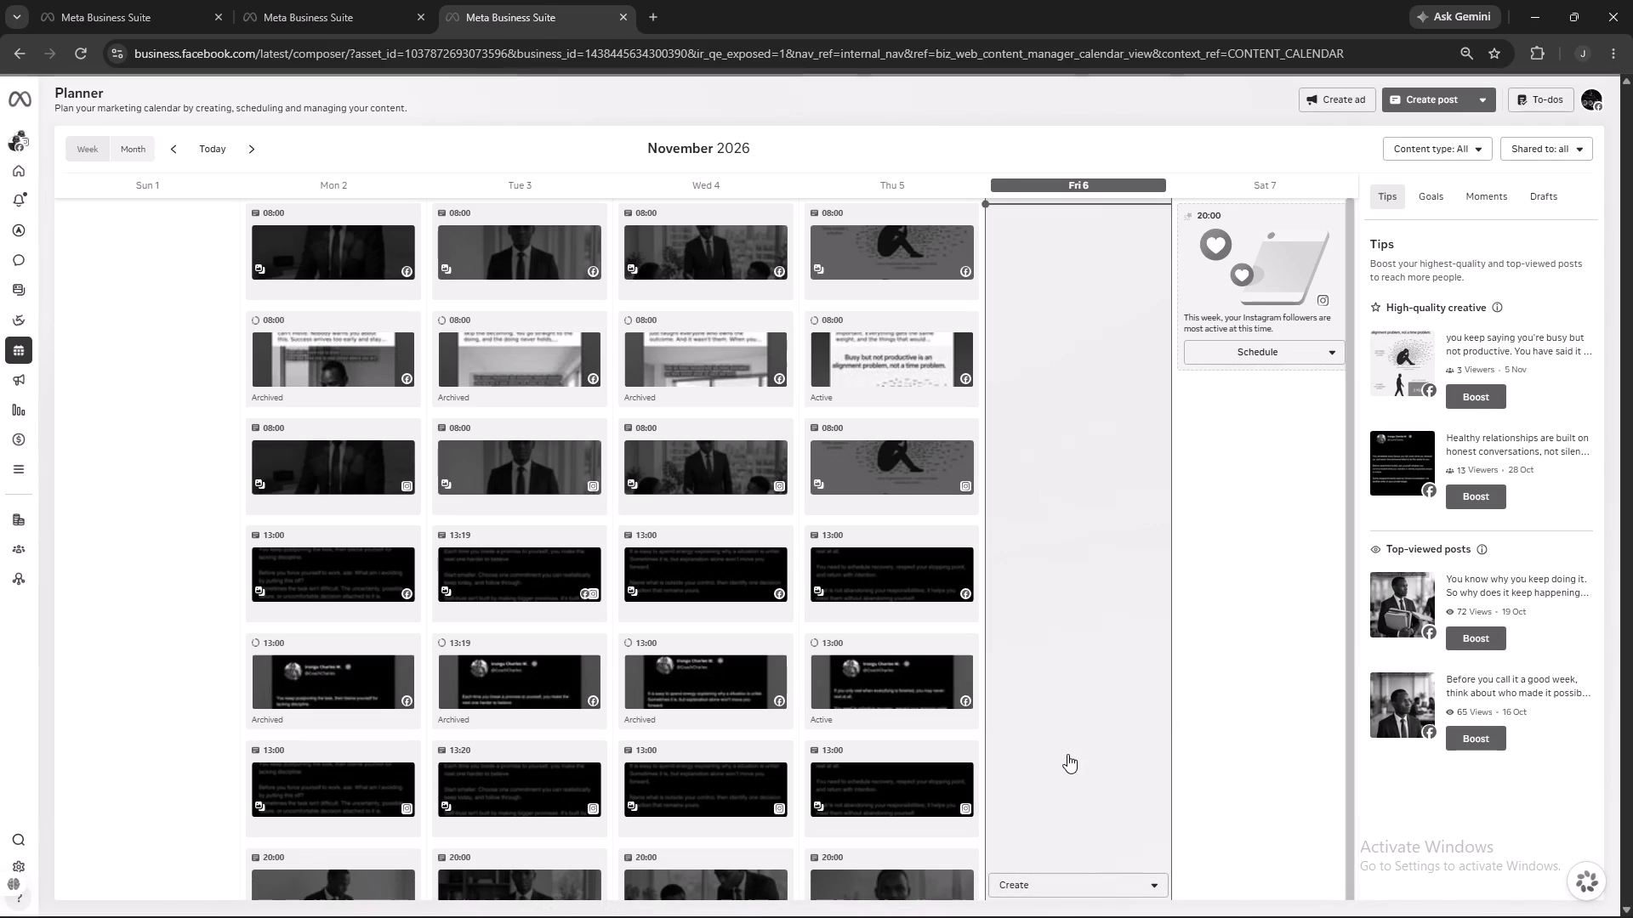
click(355, 0)
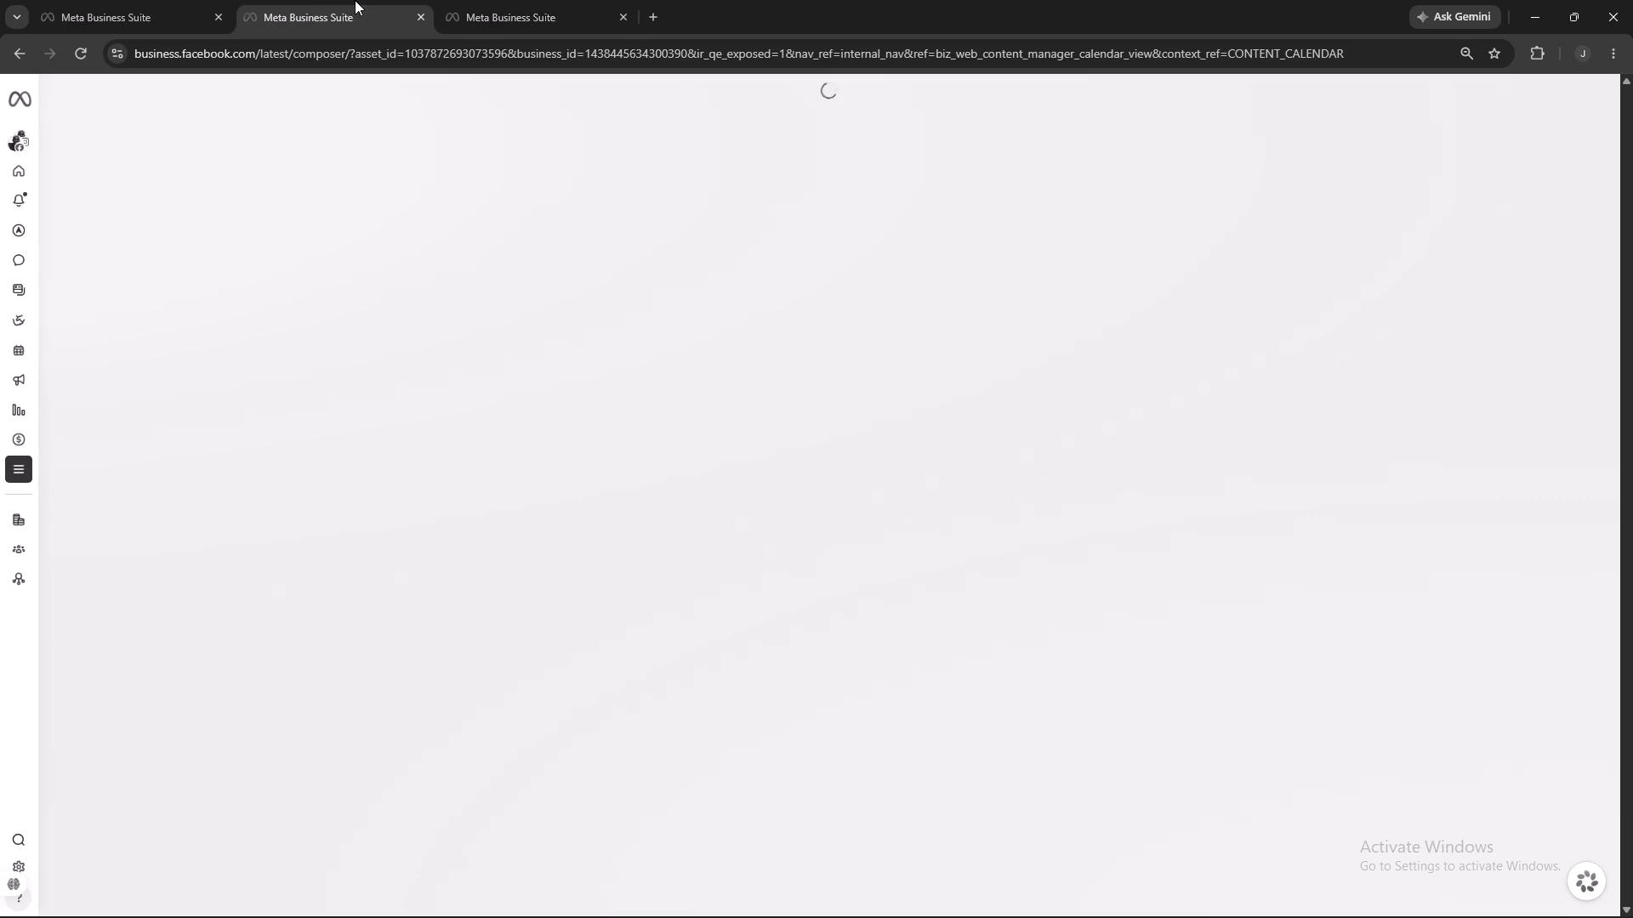
click(72, 10)
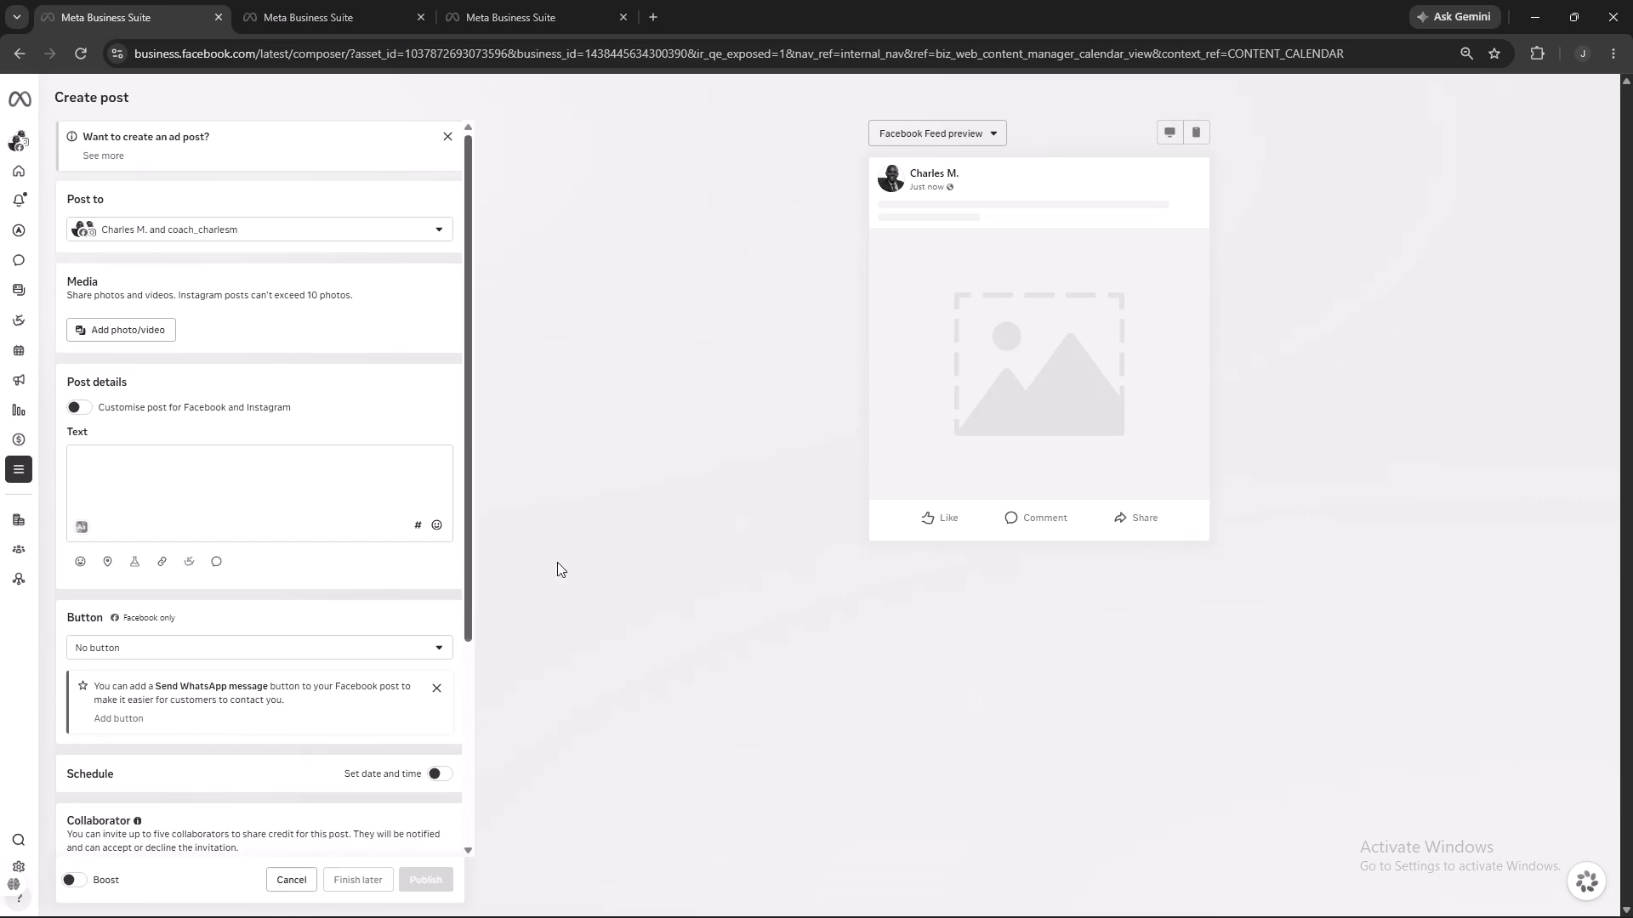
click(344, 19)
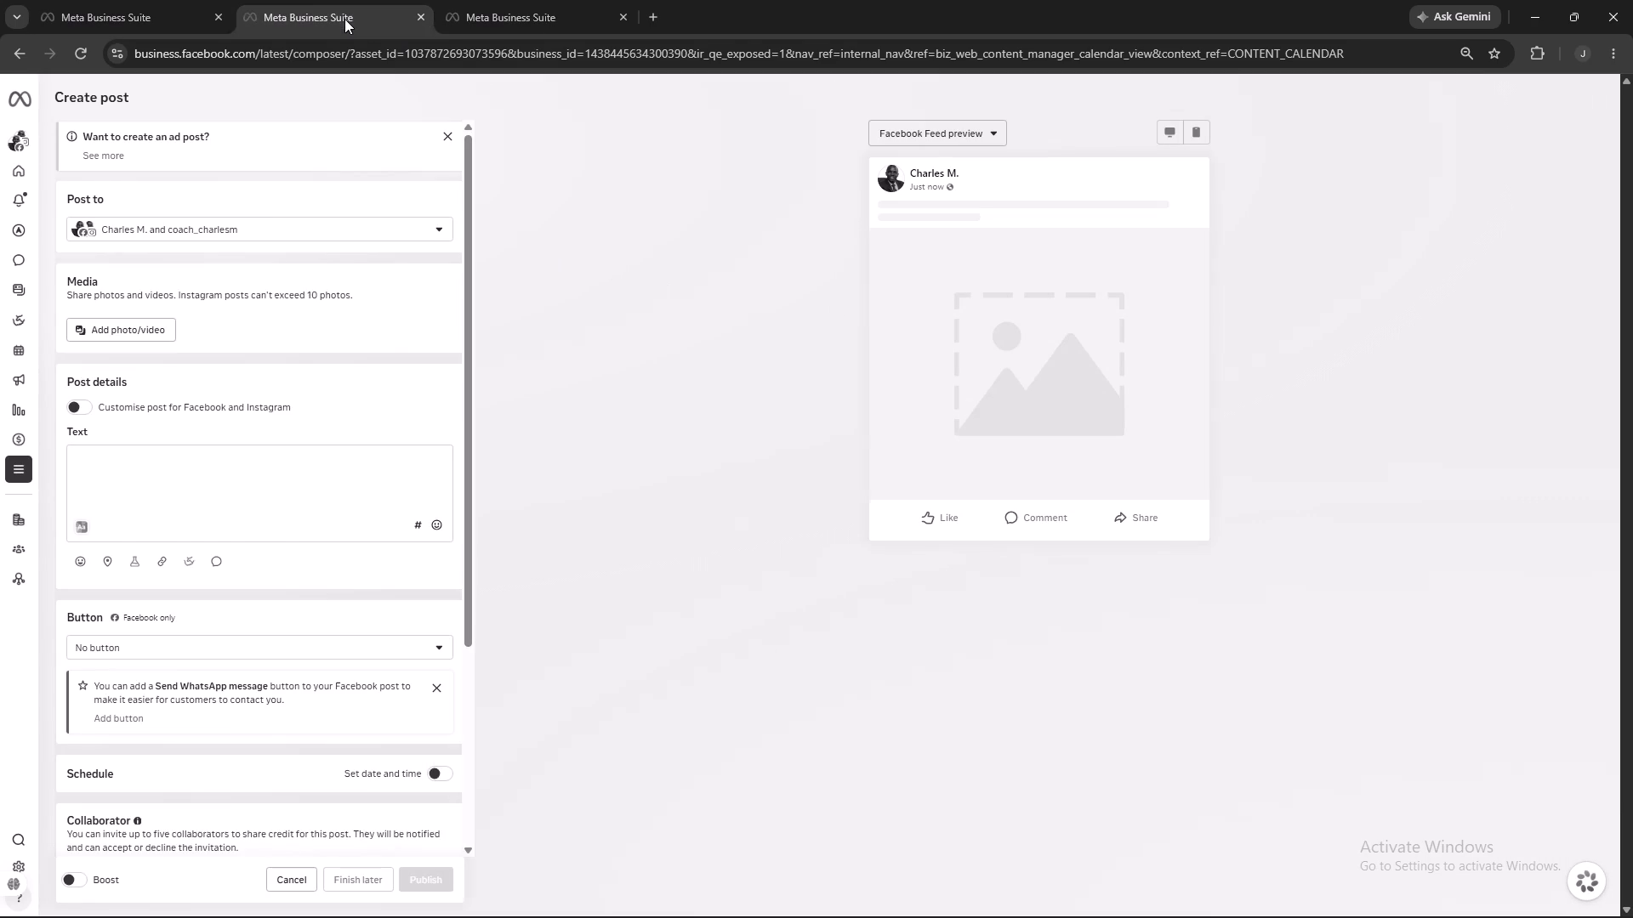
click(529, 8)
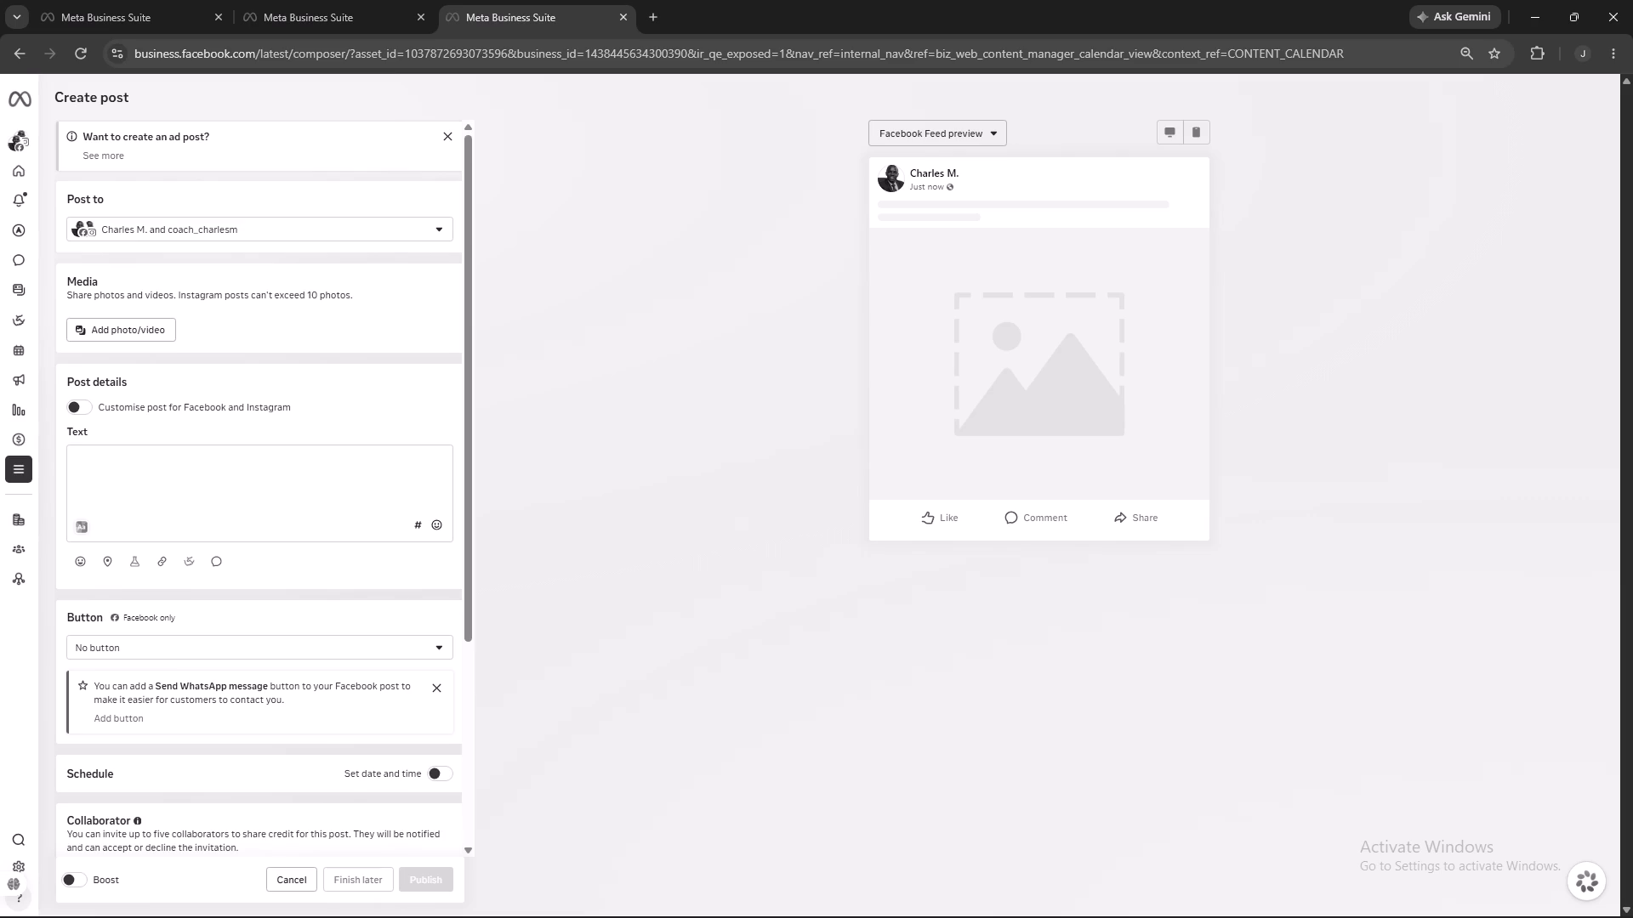
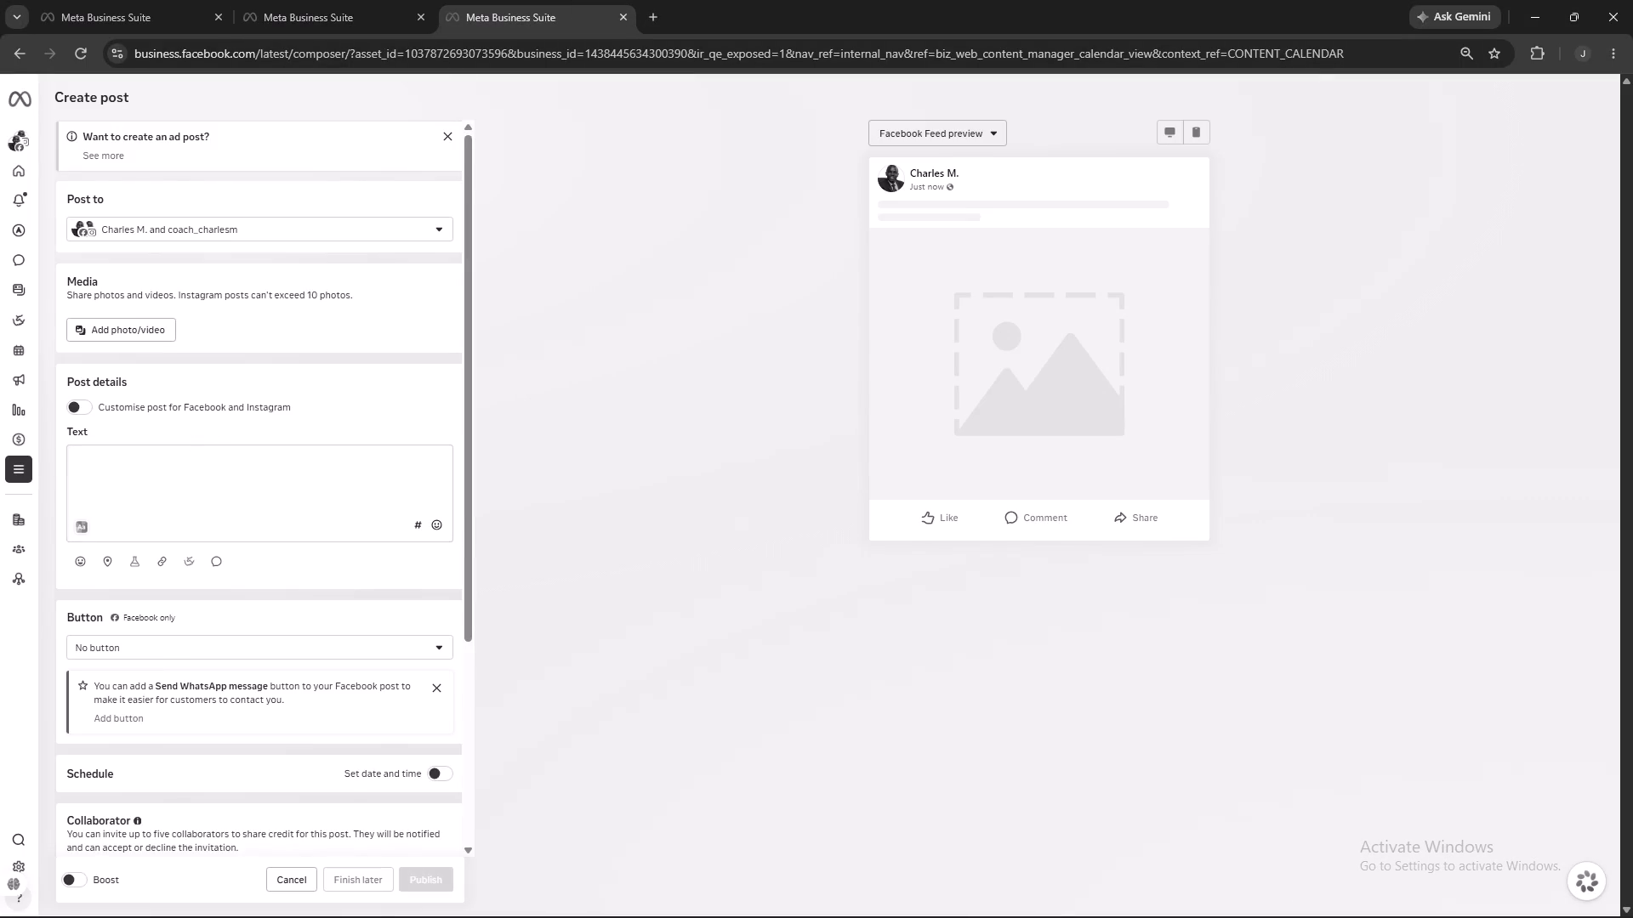
Paste the copied tweet beginning "Your future is not built by what you intend to do" as the third composer's post text.
key(ctrl+v)
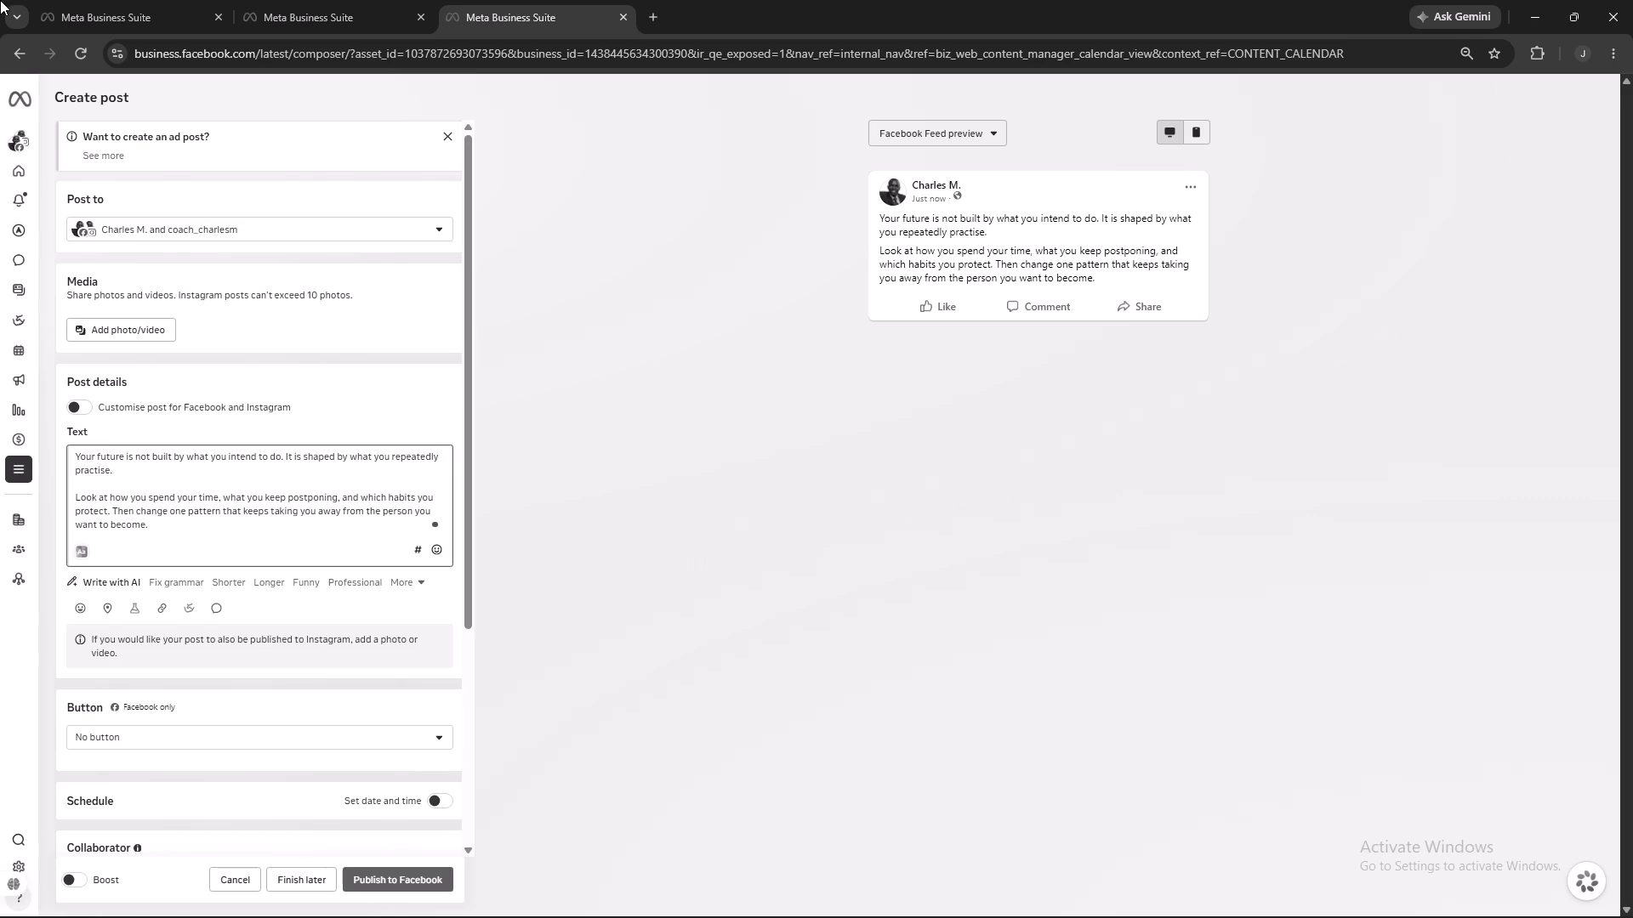
Copy the headline "IT'S FRIDAY AND YOU STILL HAVEN'T STARTED" from the post text in the first composer tab.
click(99, 0)
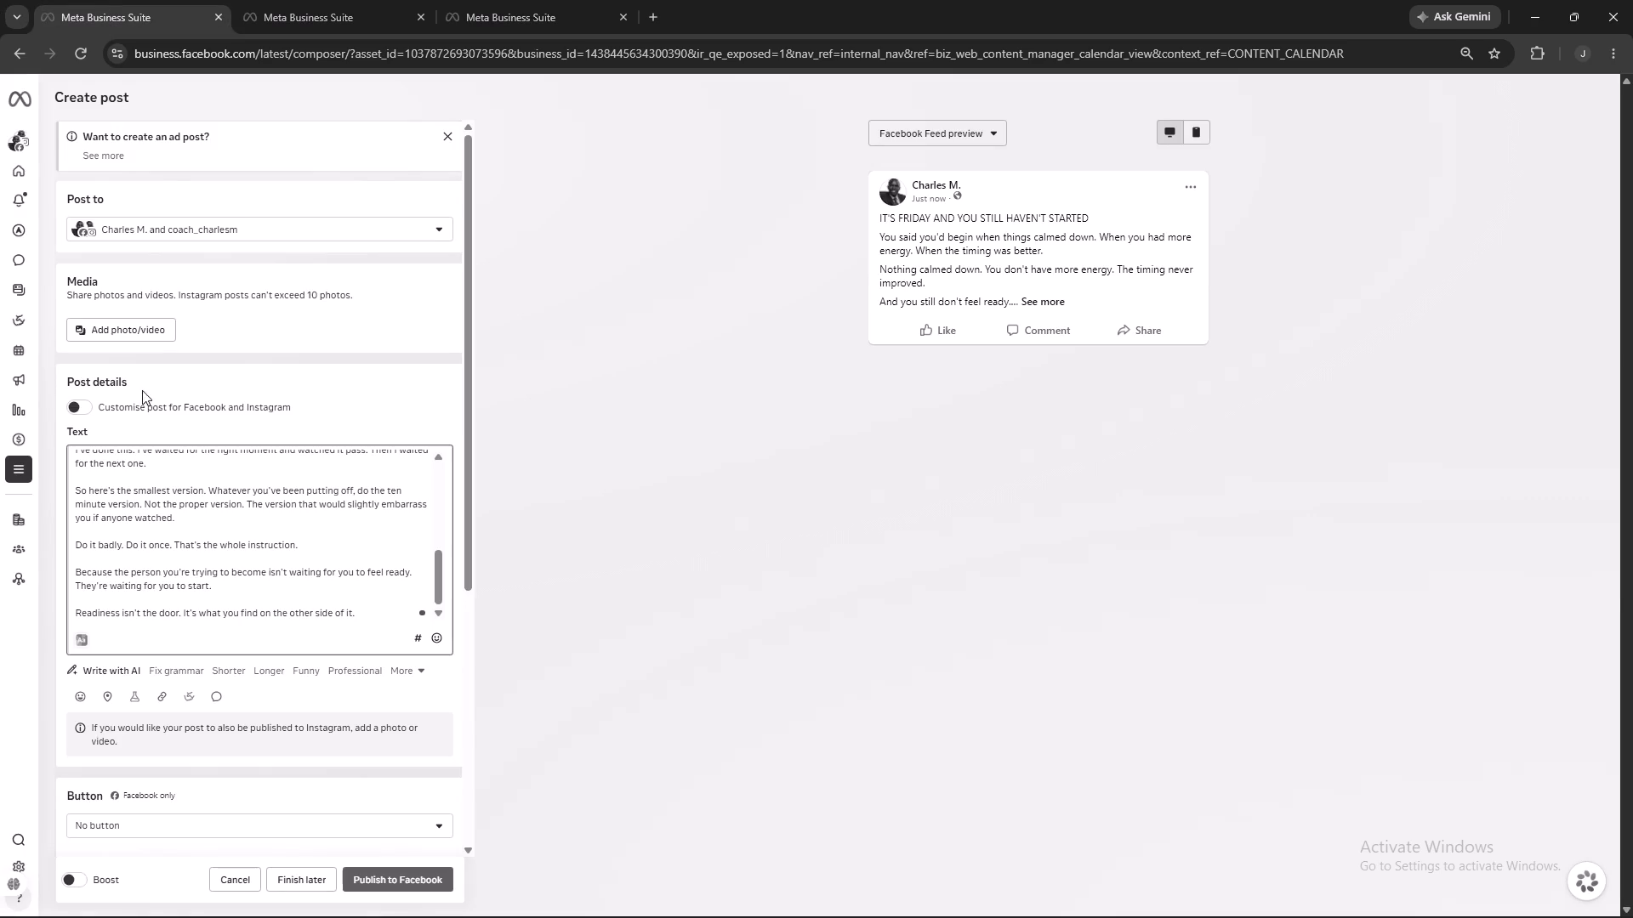
scroll(219, 475, up, 5)
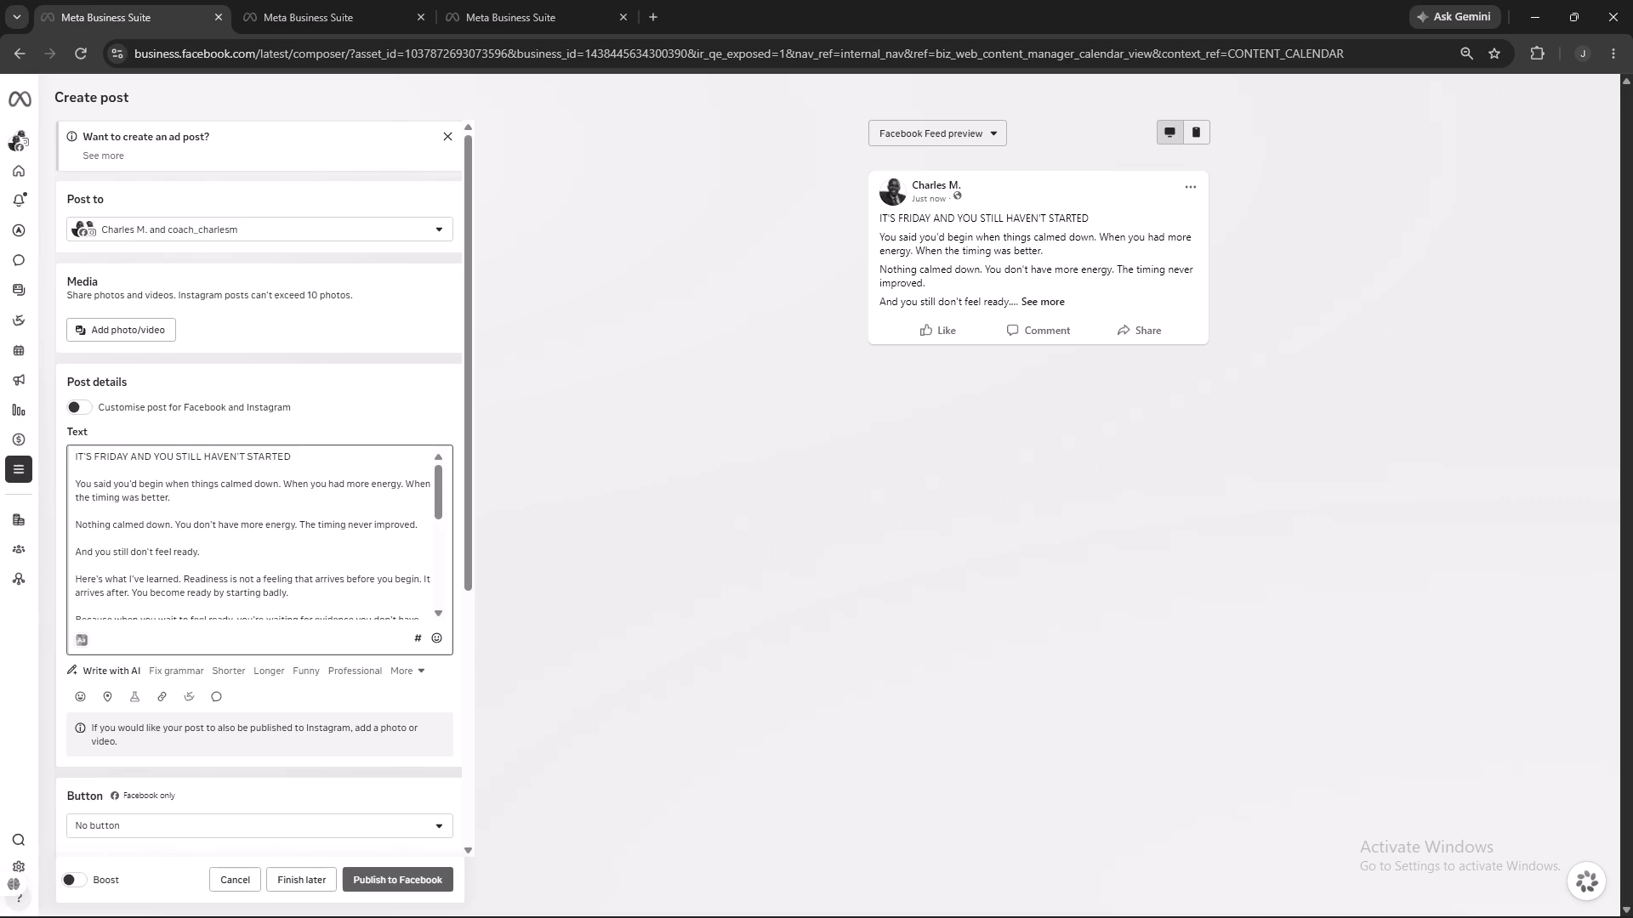
drag(301, 458, 59, 439)
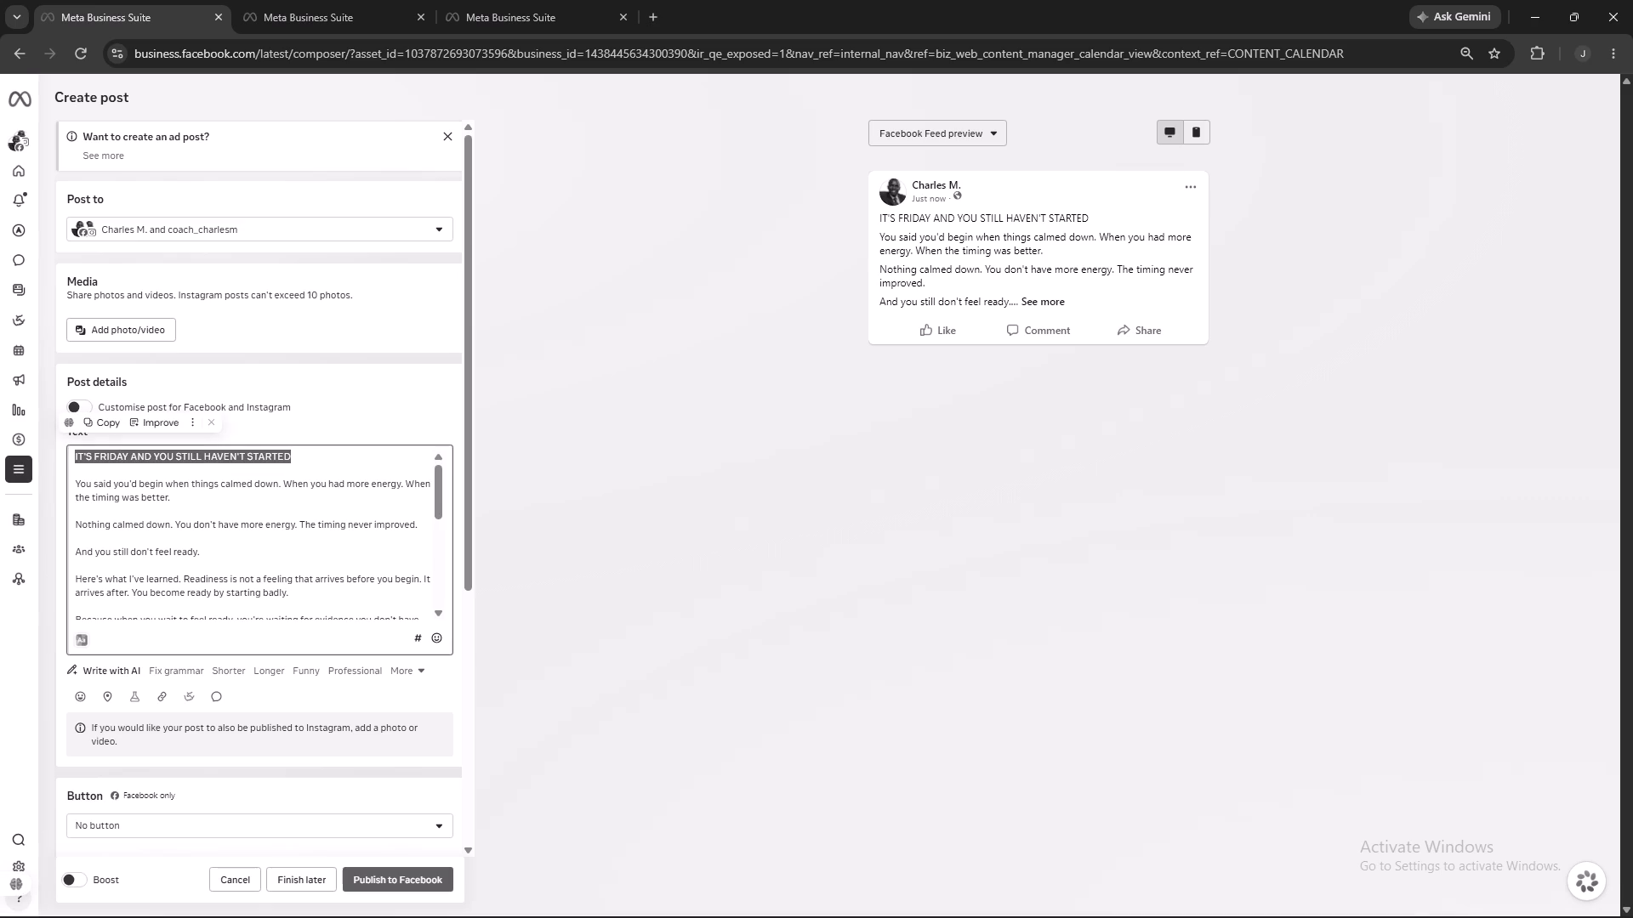
key(ctrl+c)
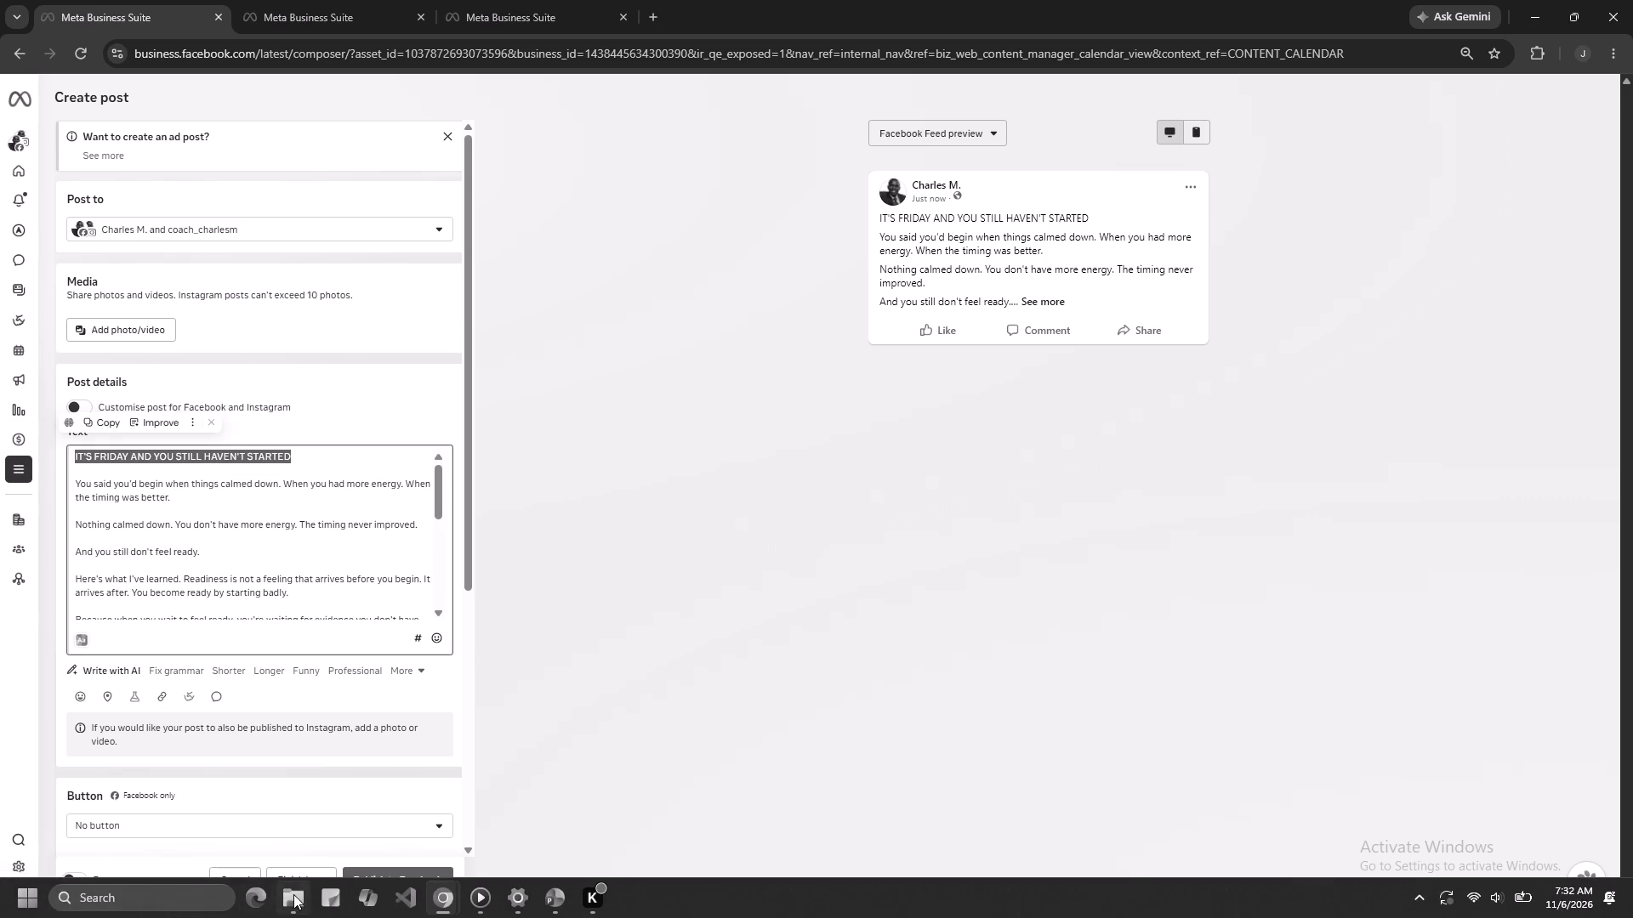
Open Windows search.
click(90, 904)
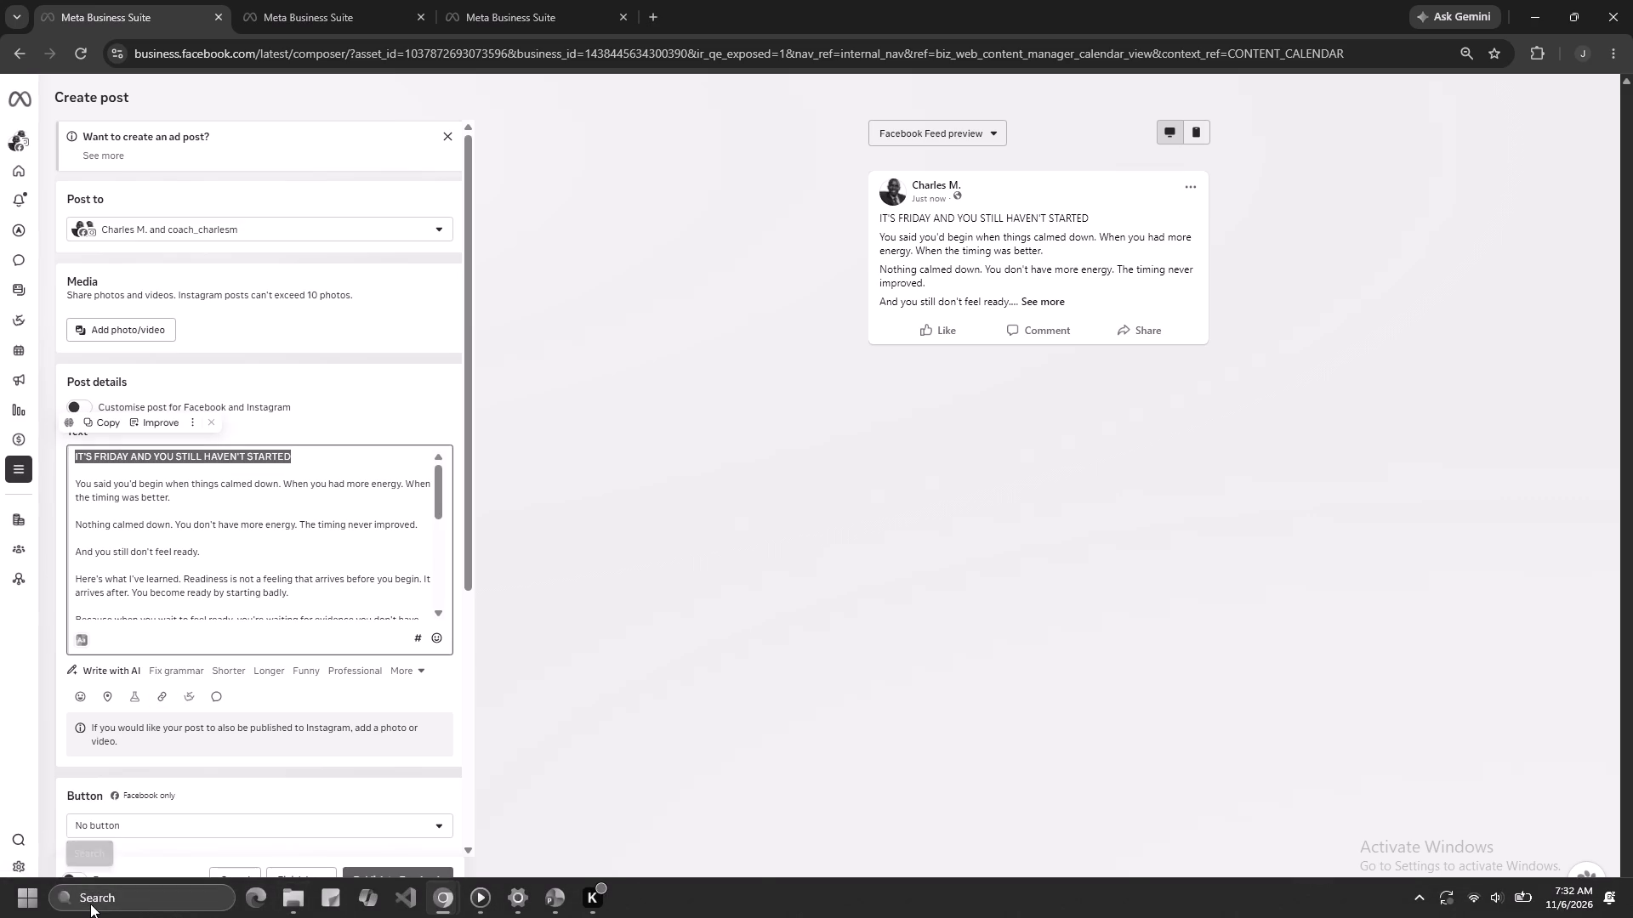
In a new blank Word document, paste the headline "IT'S FRIDAY AND YOU STILL HAVEN'T STARTED" and convert it to sentence case.
text(ms)
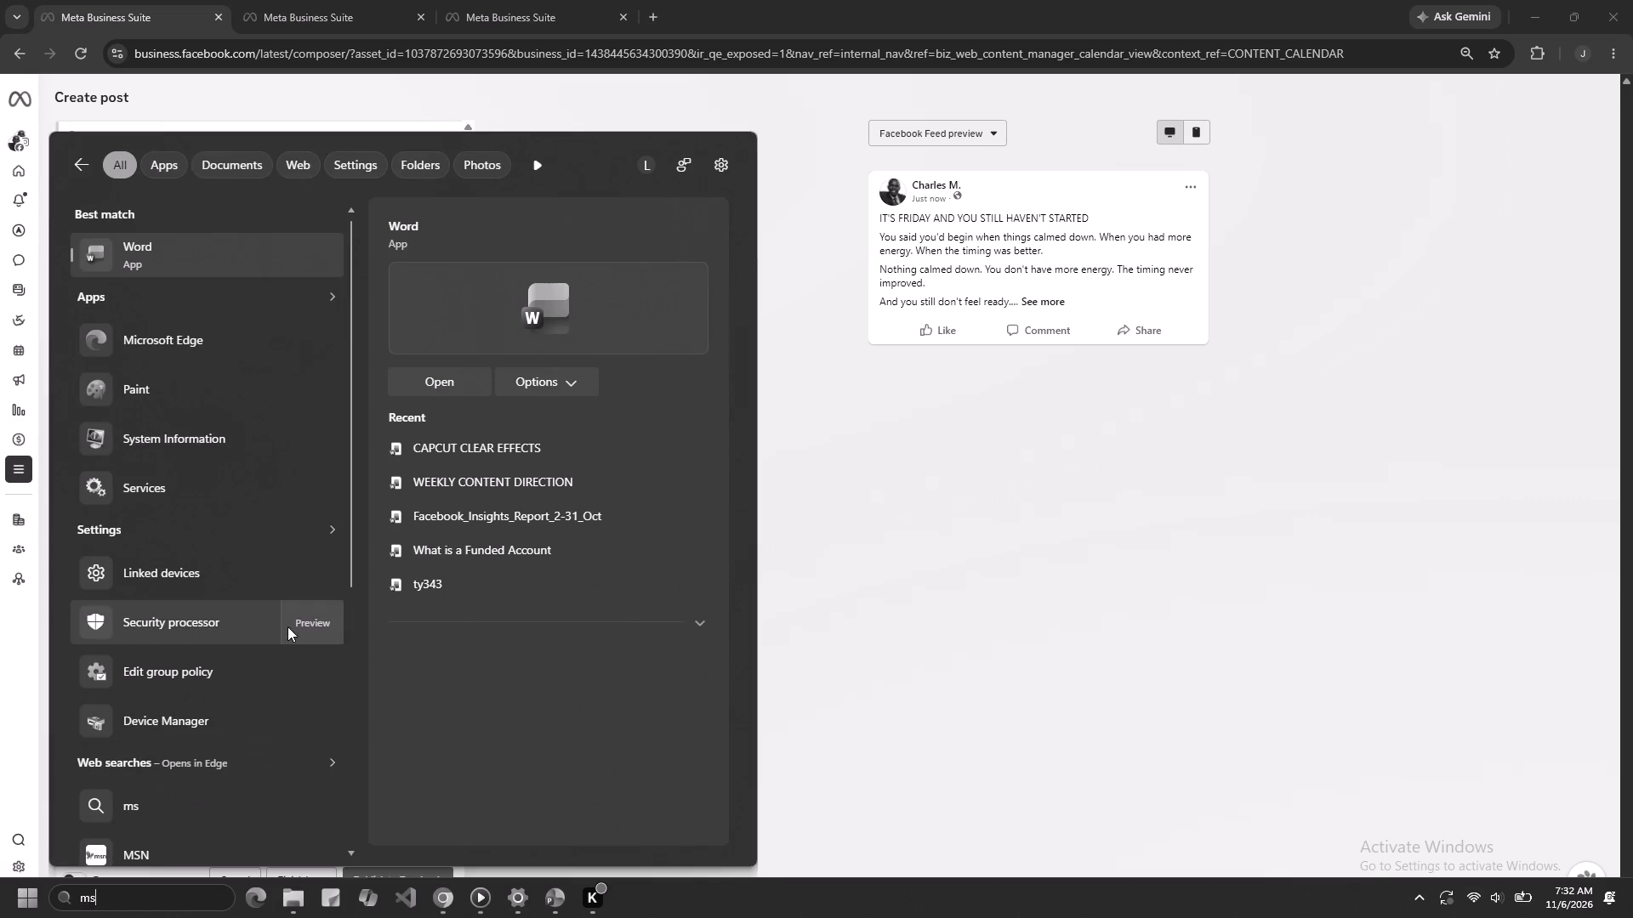
click(470, 386)
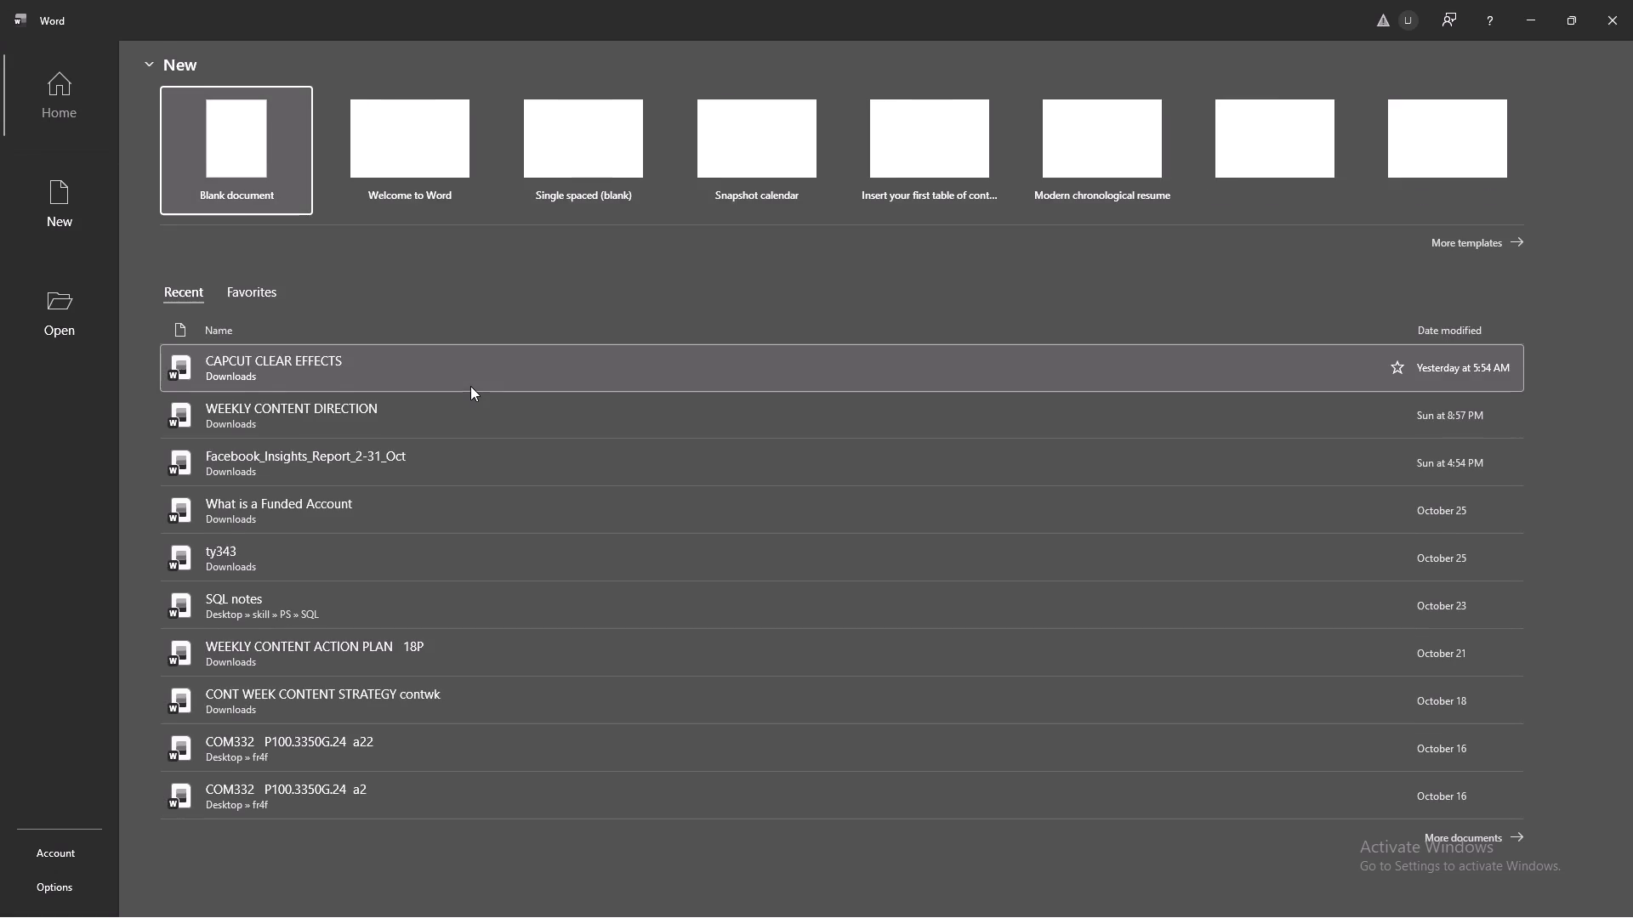
click(217, 241)
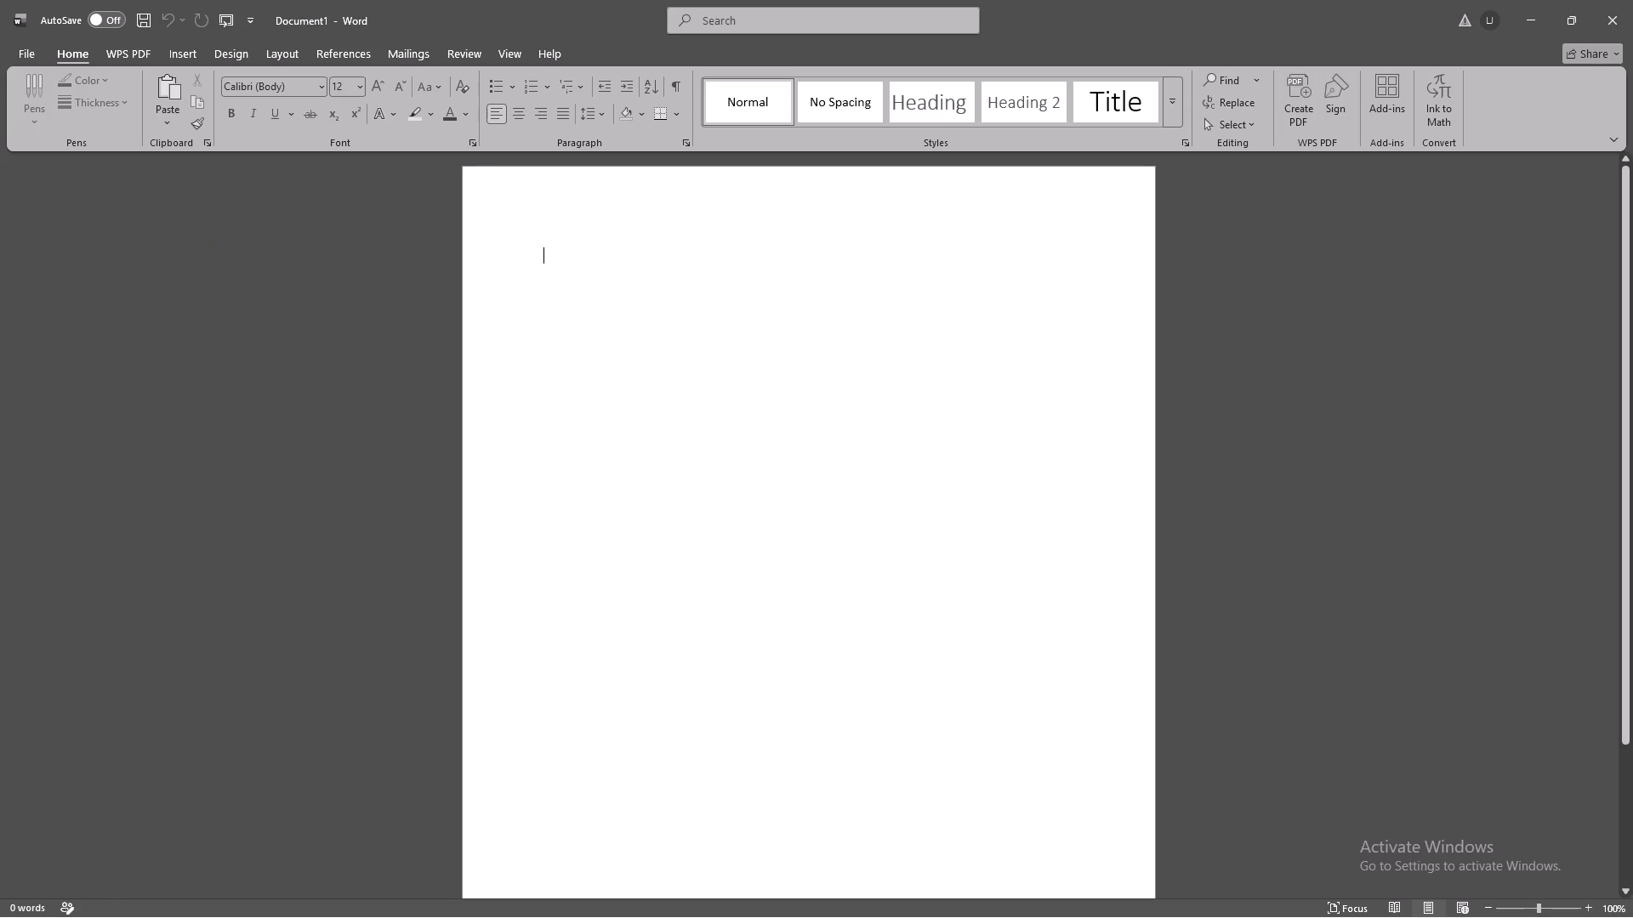
drag(217, 241, 744, 184)
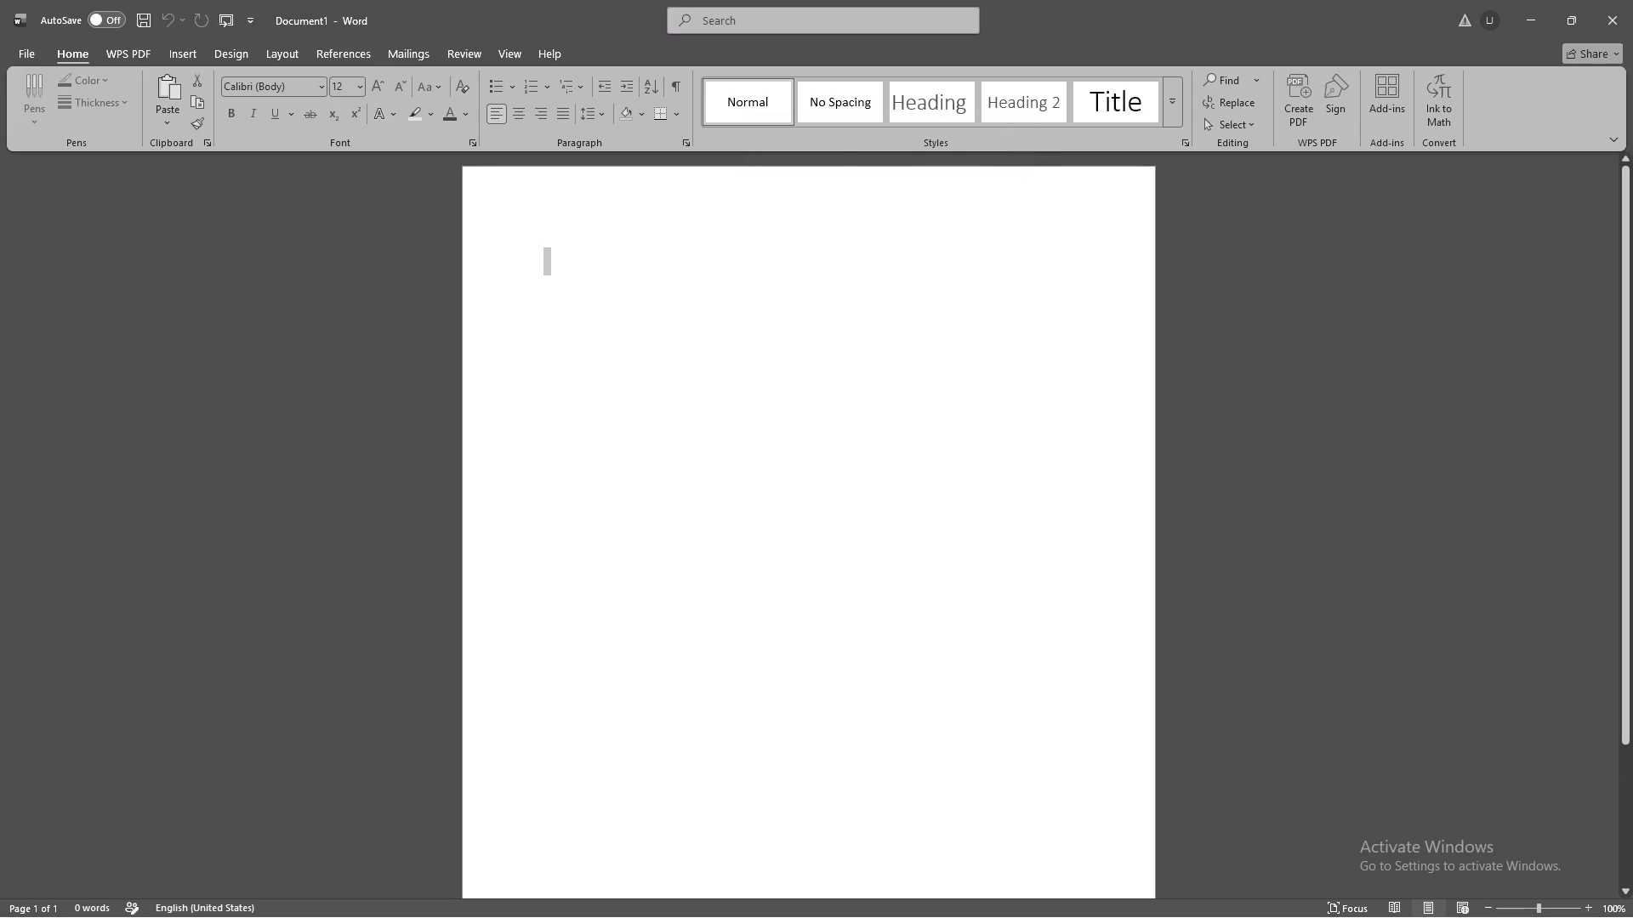
key(ctrl+v)
drag(802, 248, 397, 189)
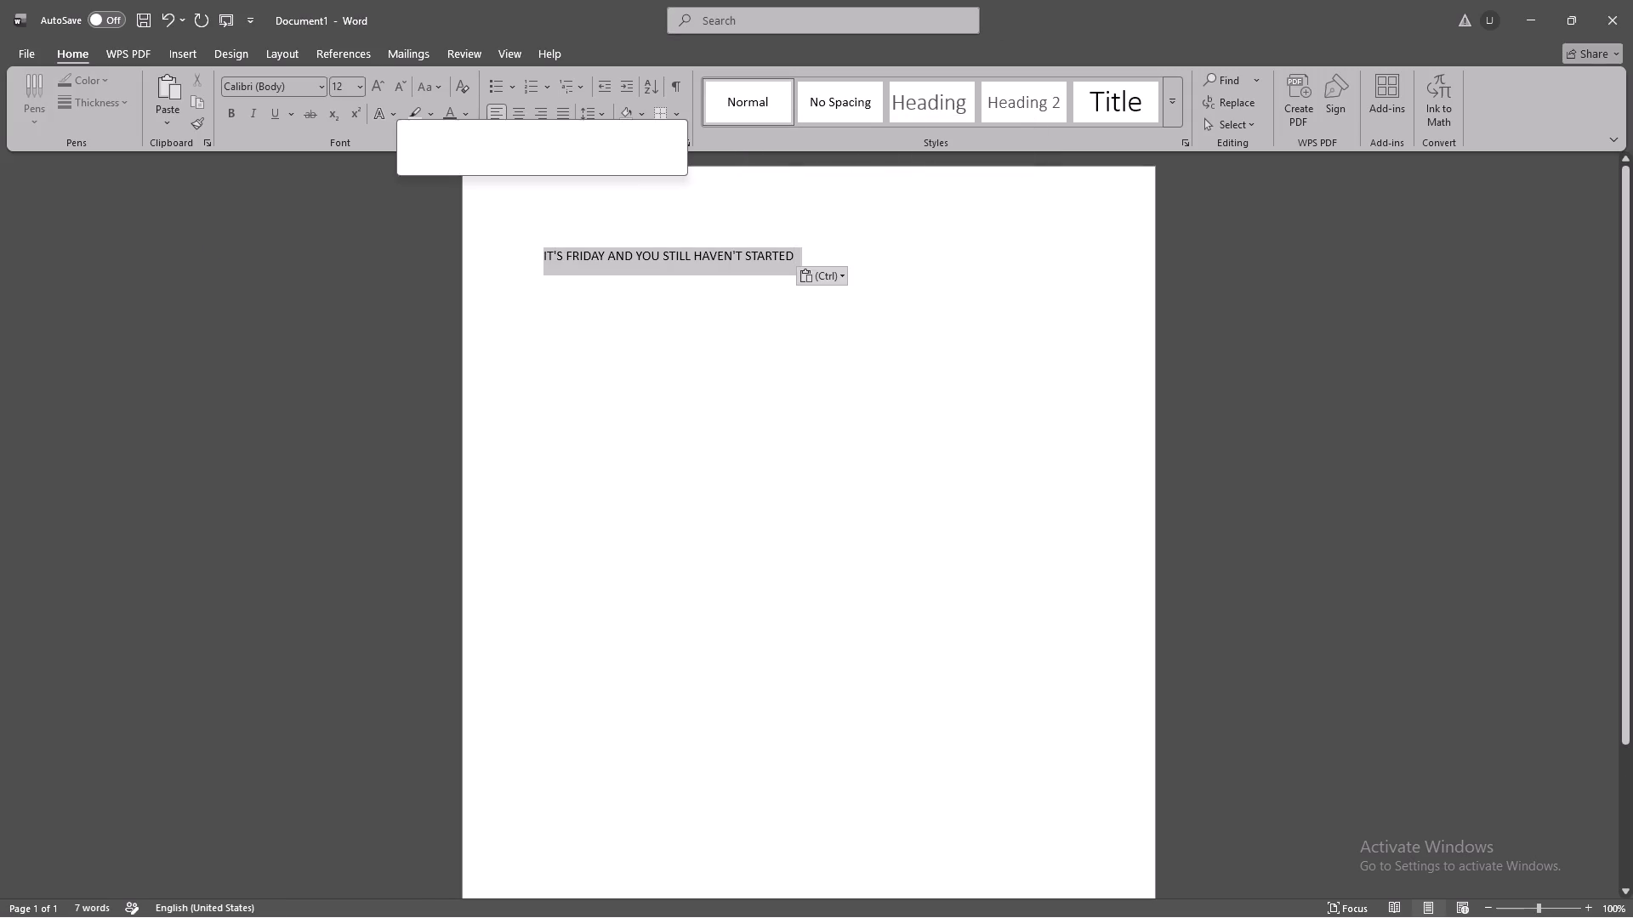
click(443, 95)
click(467, 141)
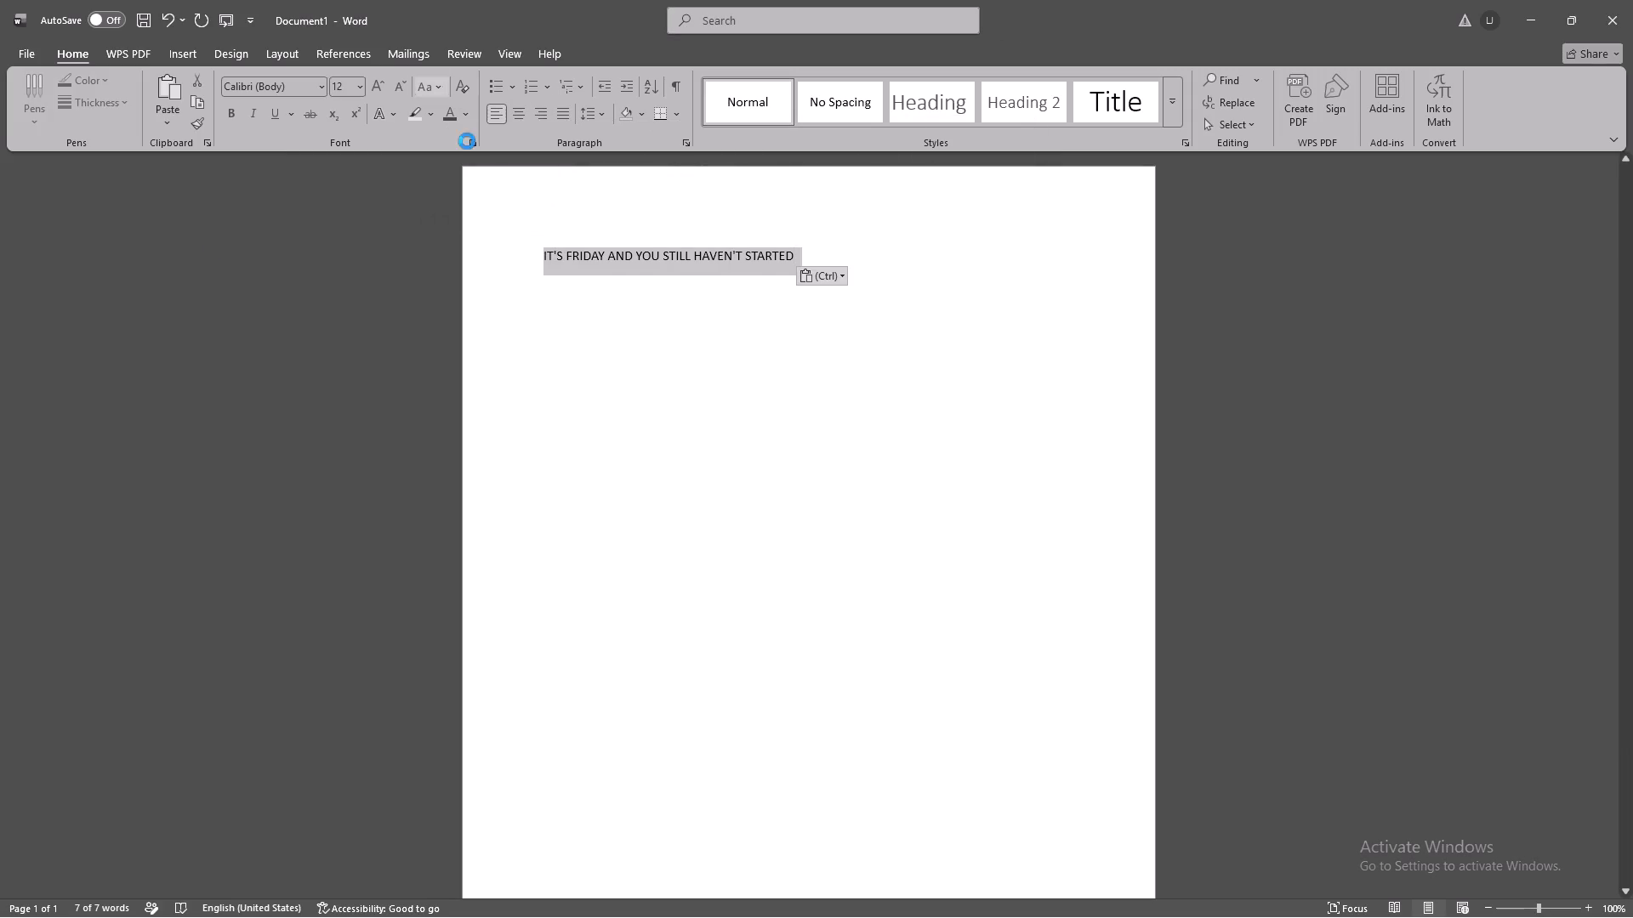
Copy the lowercase headline from Word and replace the post's all-caps headline with it in the first Meta Business Suite composer in Chrome.
key(ctrl+c)
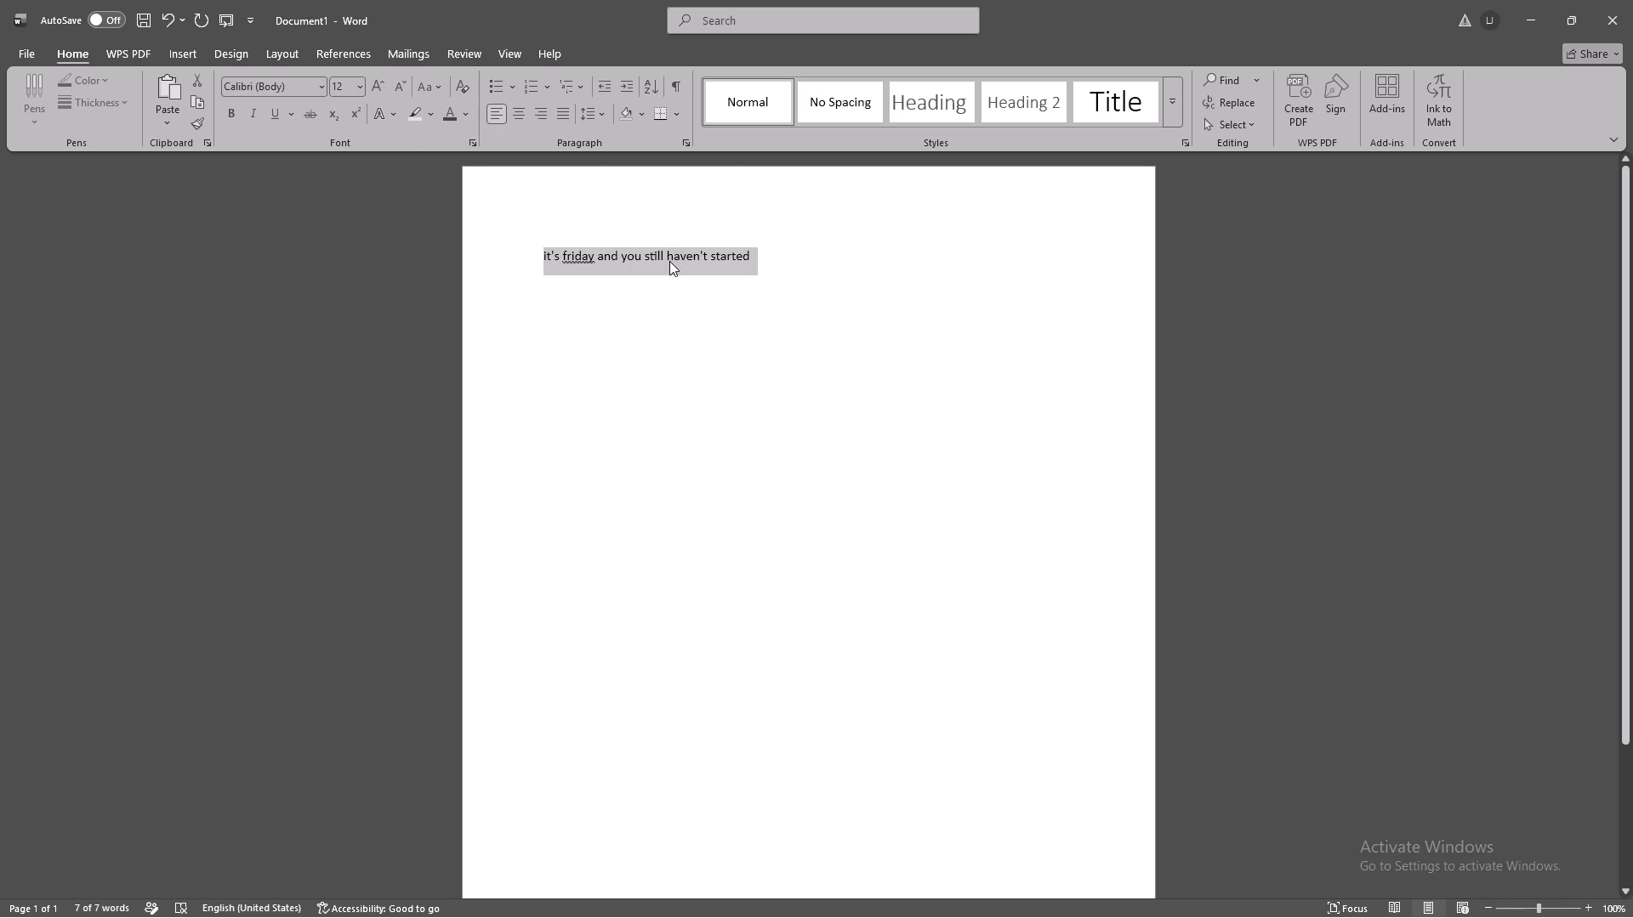
click(1555, 23)
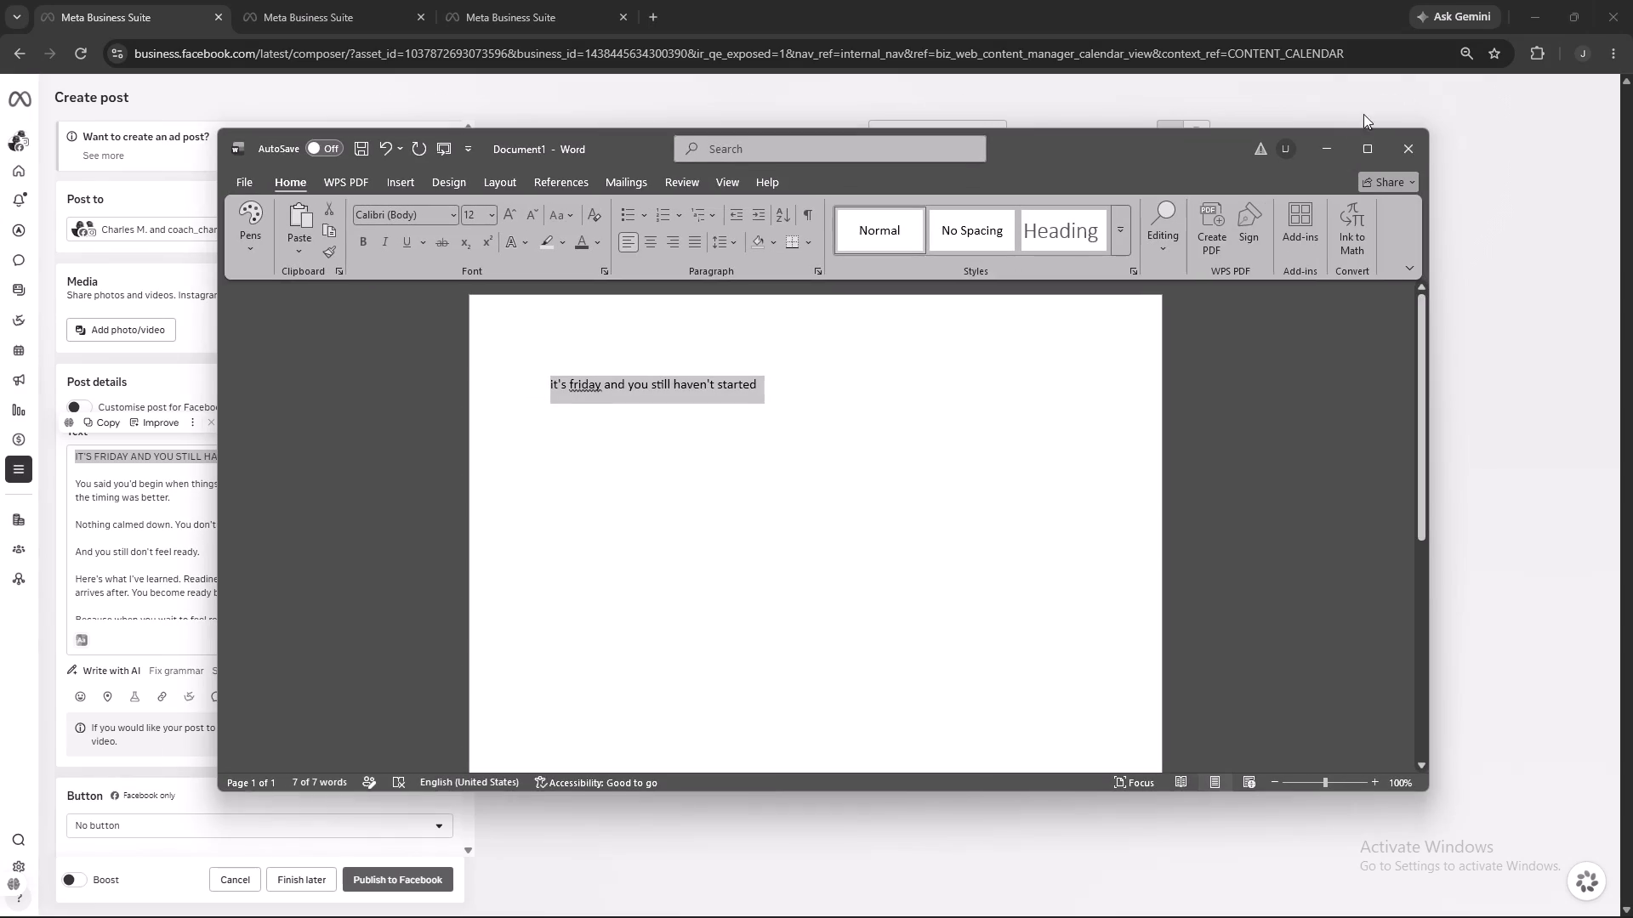
click(1318, 145)
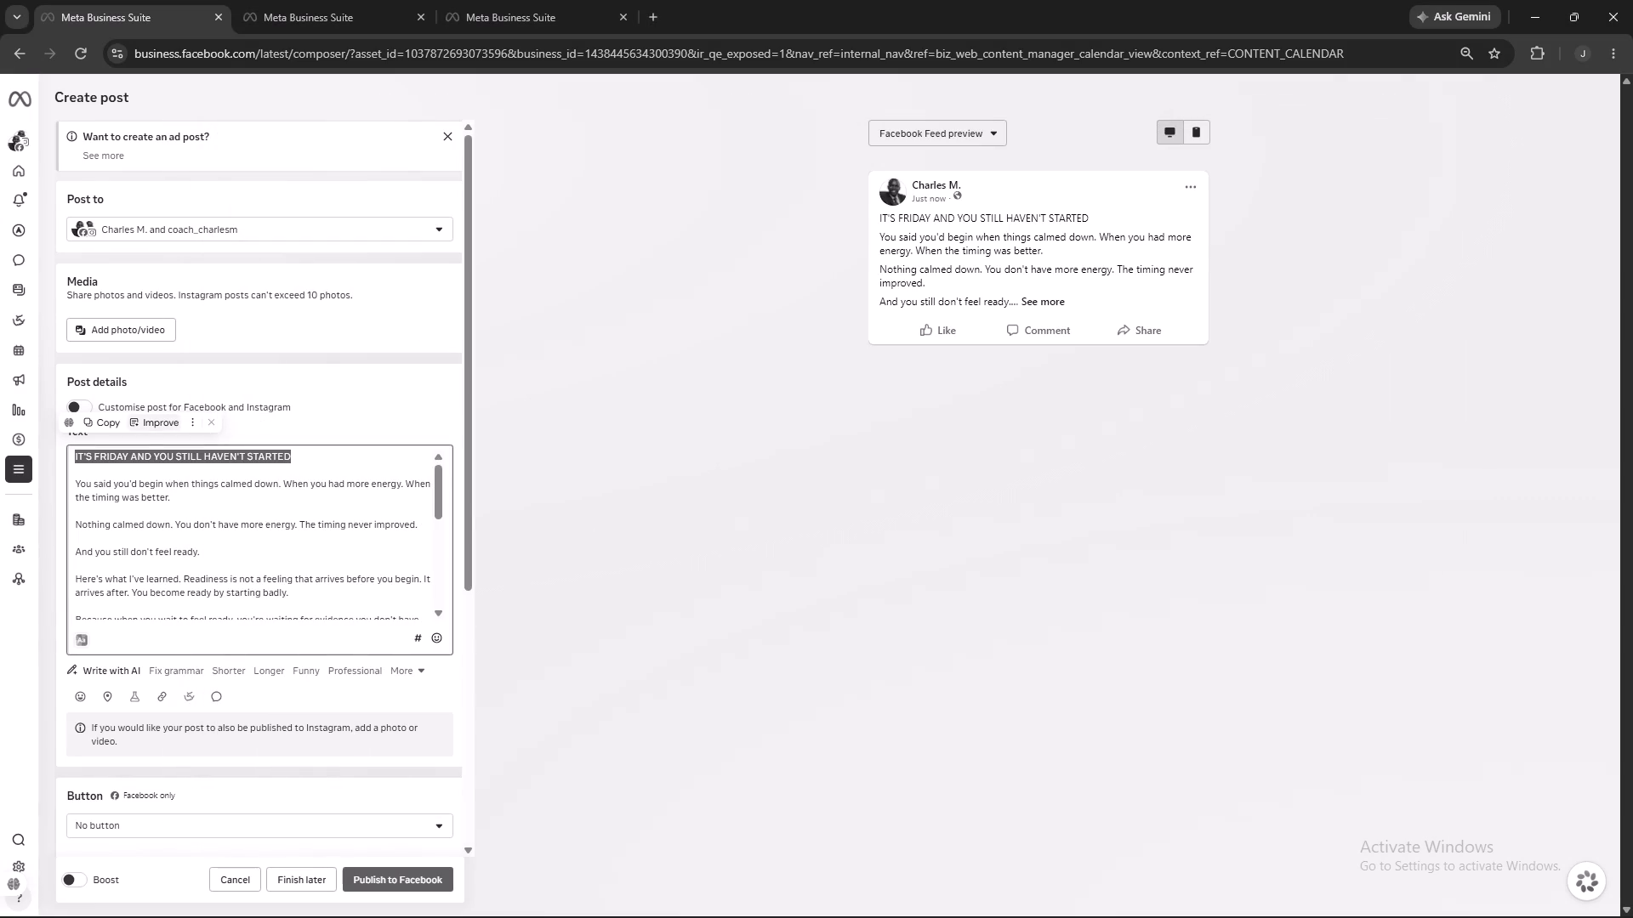
key(BackSpace)
key(ctrl+v)
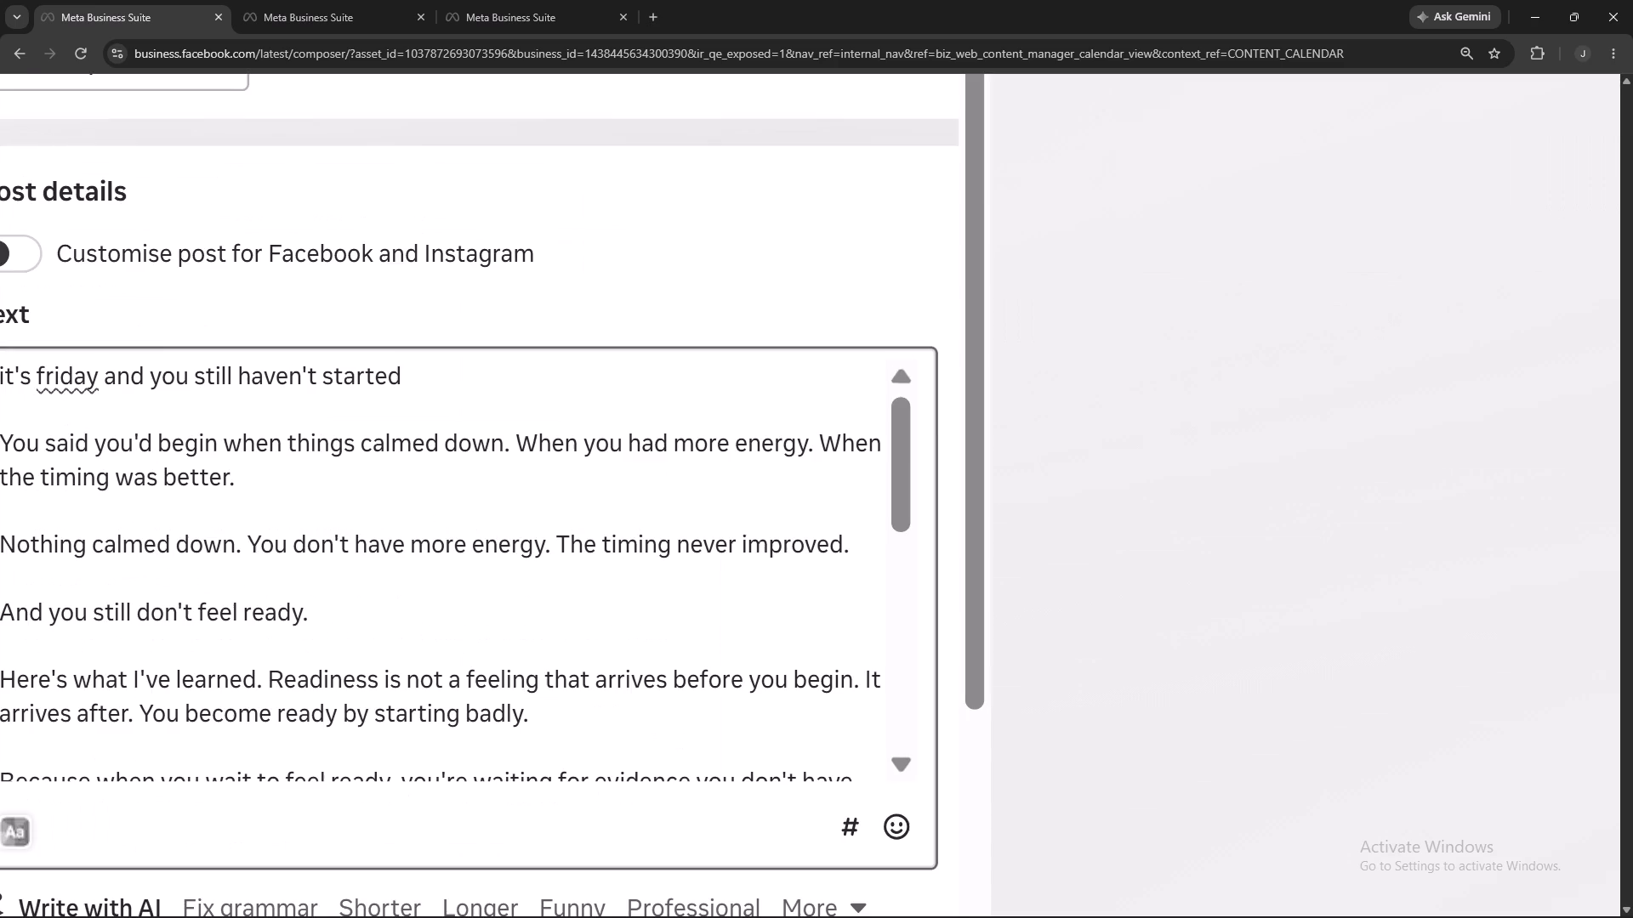
Capitalise the first letter of the post's headline so it begins with "It's".
scroll(127, 511, right, 3)
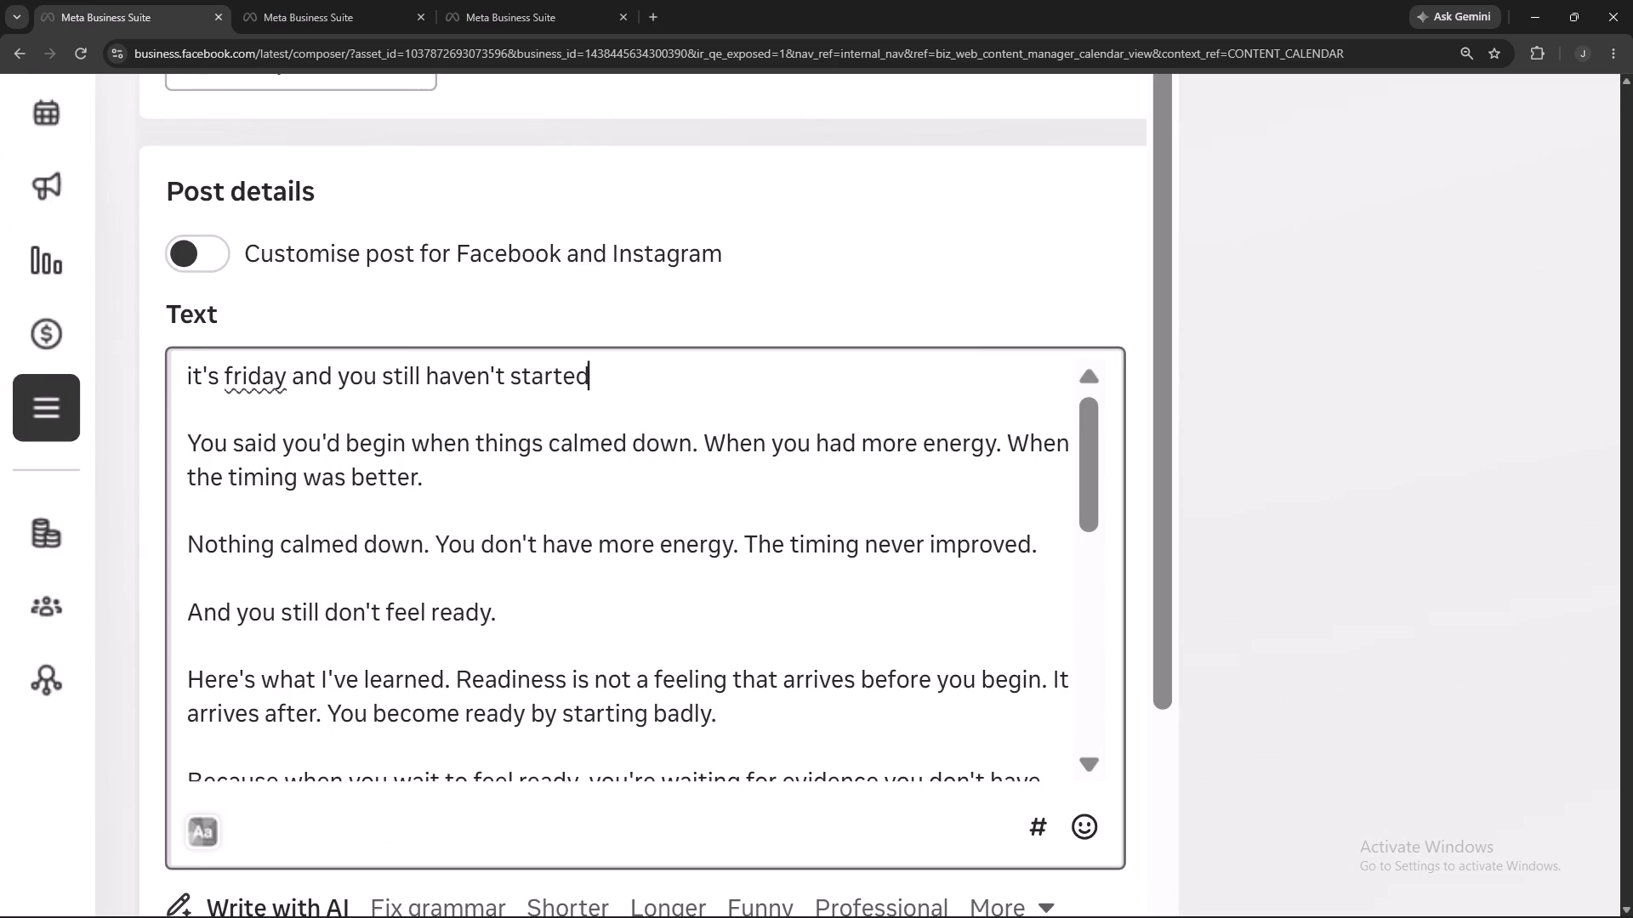
click(191, 375)
key(BackSpace)
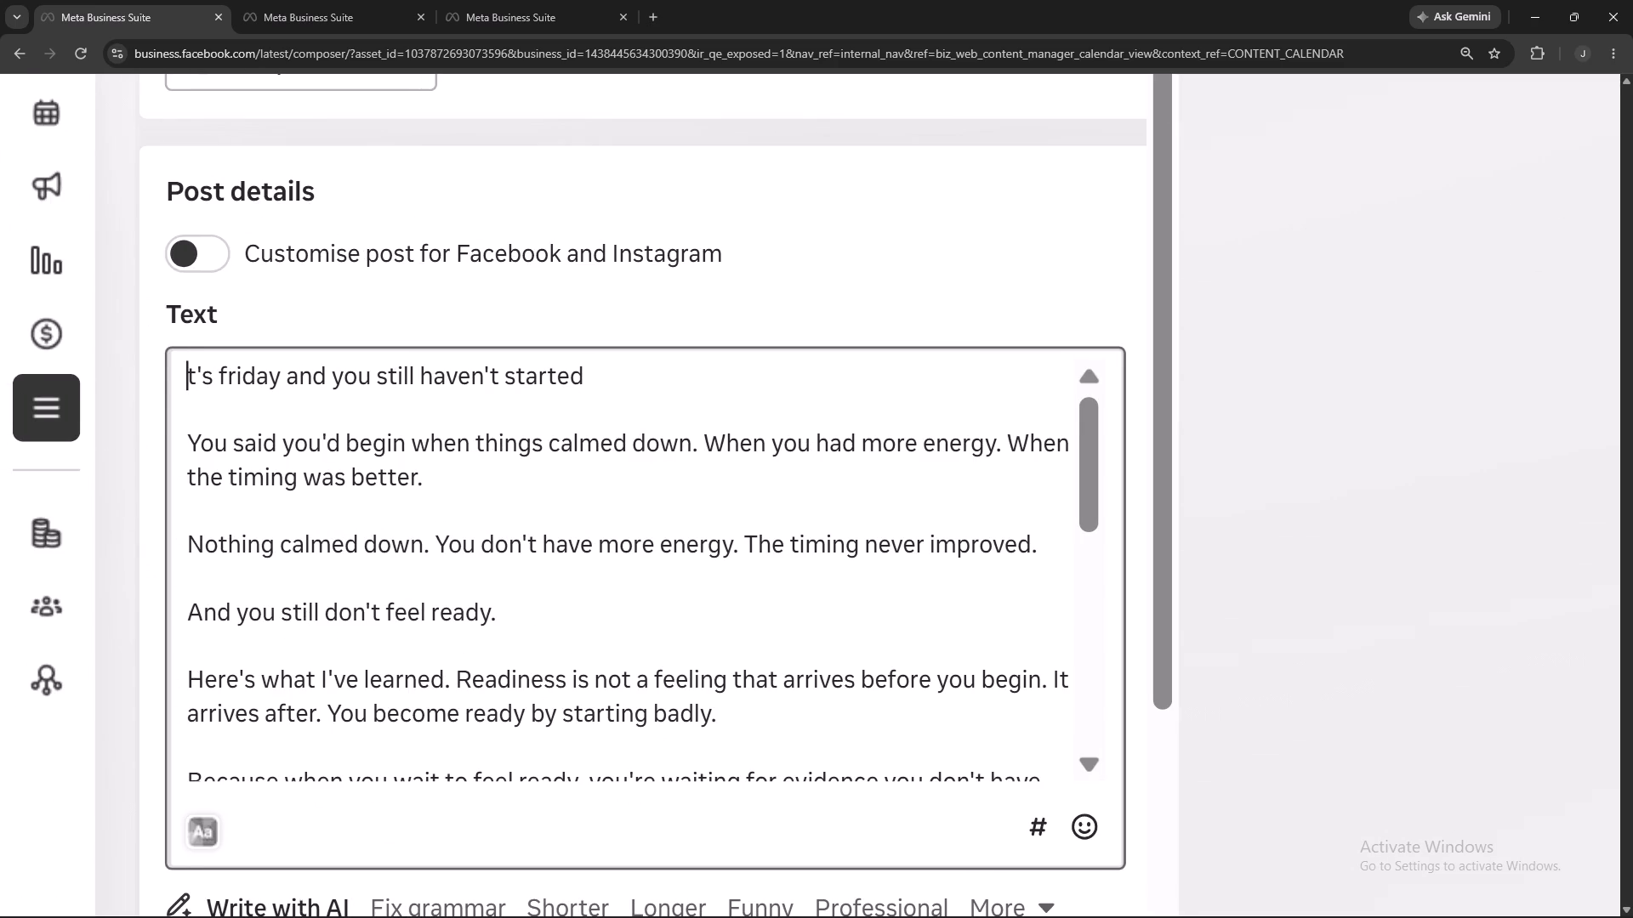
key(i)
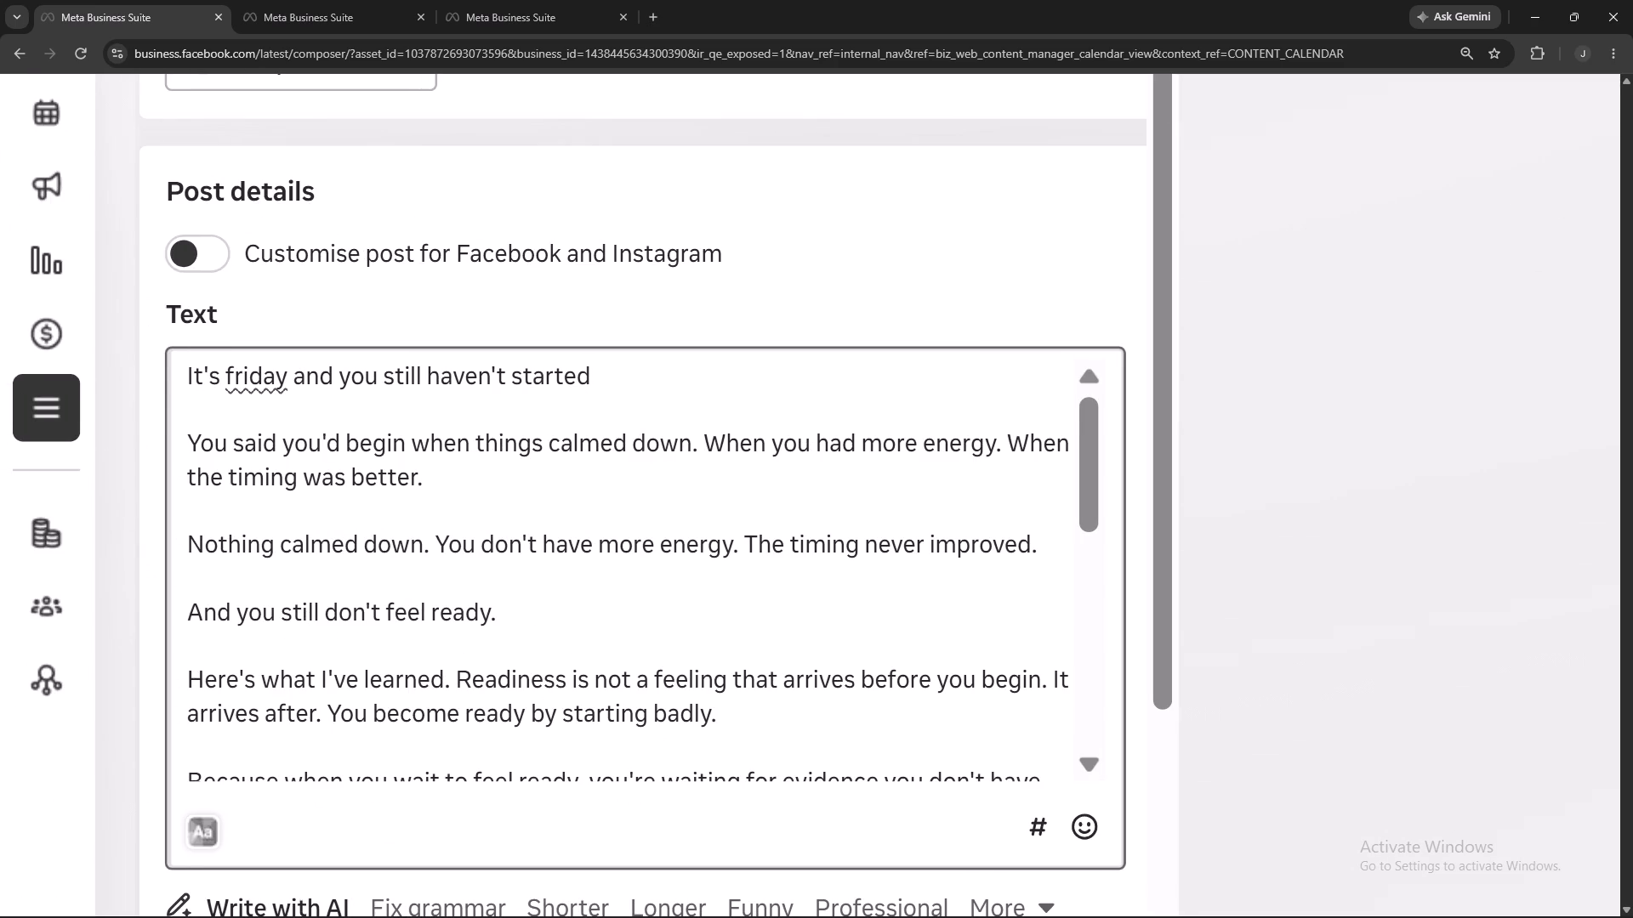
Review the post's body text beneath the headline.
scroll(510, 488, down, 1)
click(526, 410)
scroll(526, 410, up, 1)
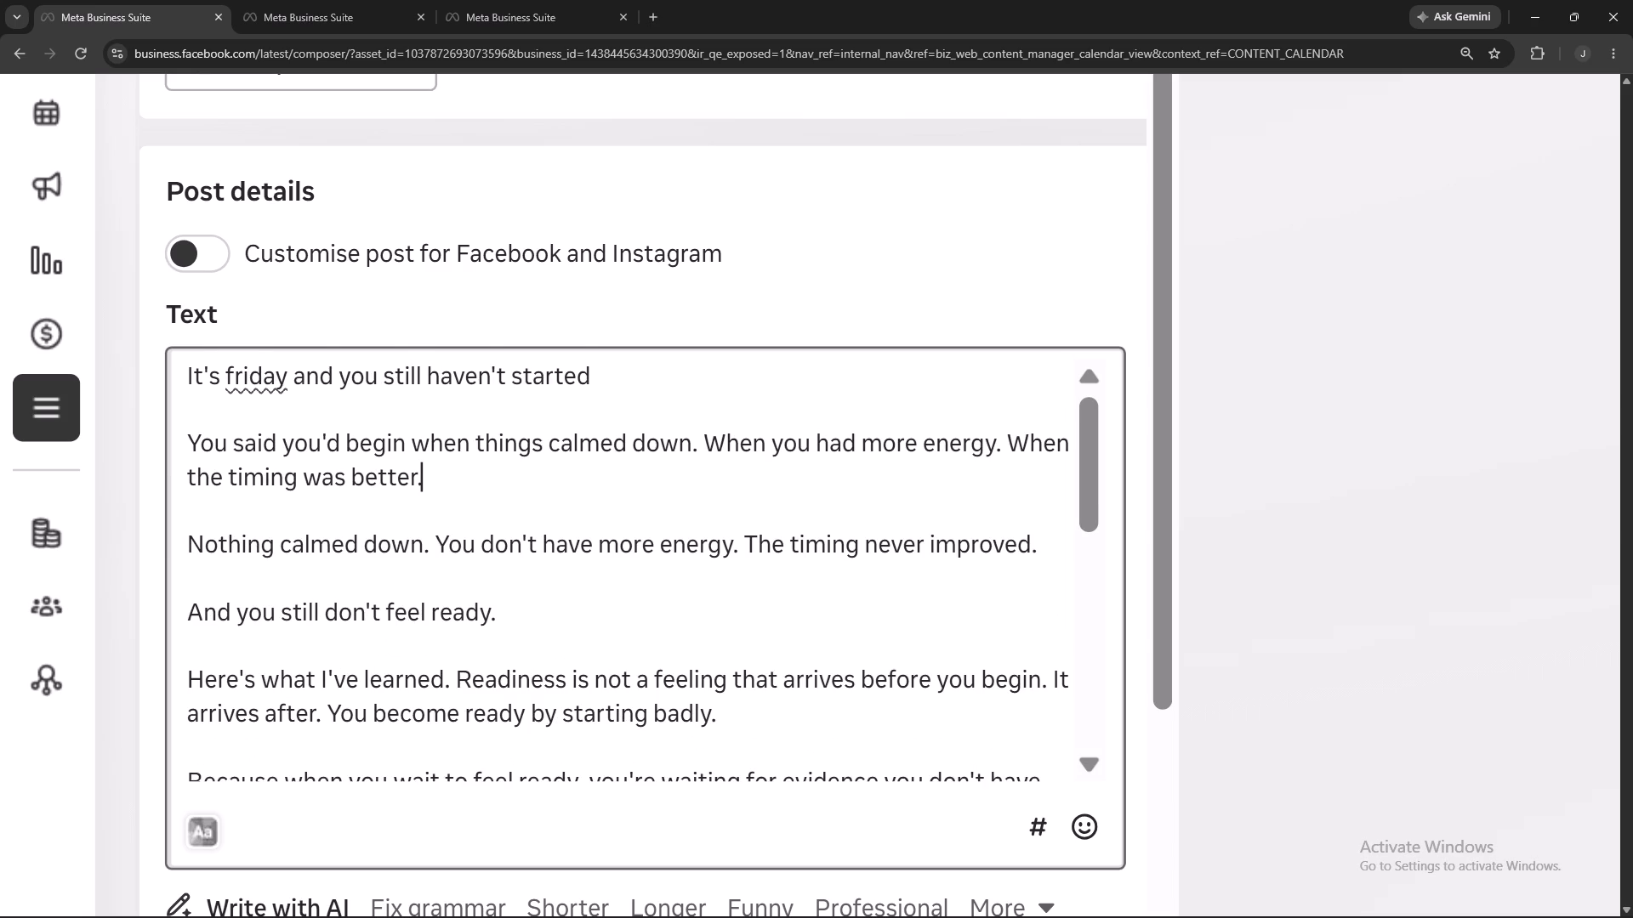
scroll(395, 557, down, 1)
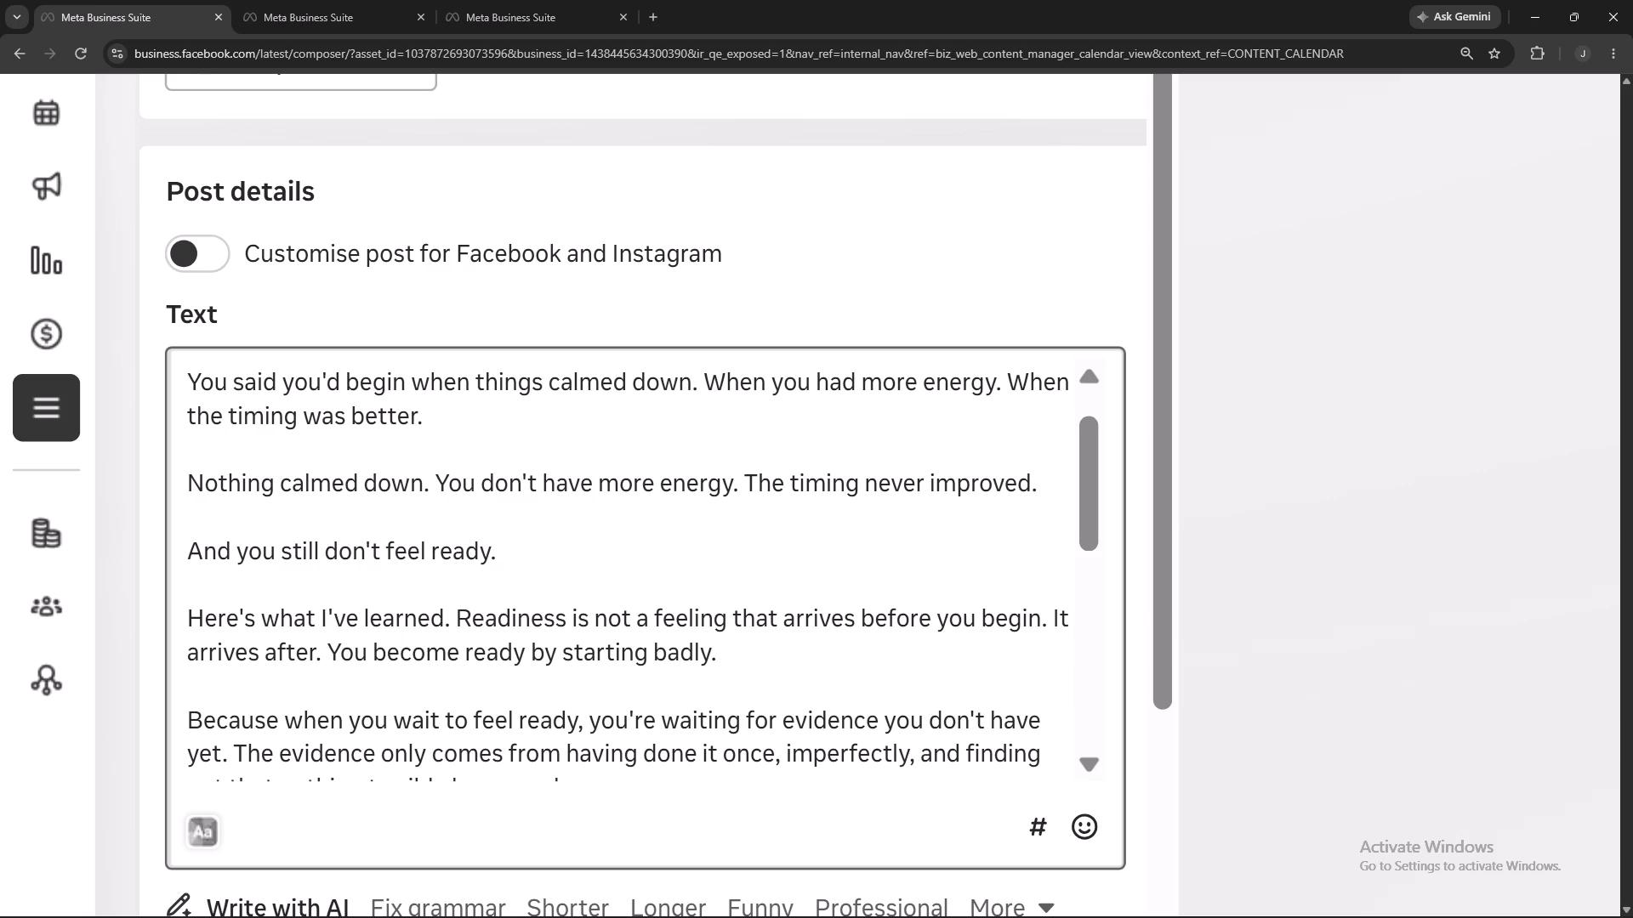
In the first Meta composer's post text, join the opening two sentences of the "Nothing calmed down" paragraph as "Nothing calmed down, you don't have more energy".
click(443, 479)
key(BackSpace)
key(BackSpace)
key(BackSpace)
text(, Y)
key(BackSpace)
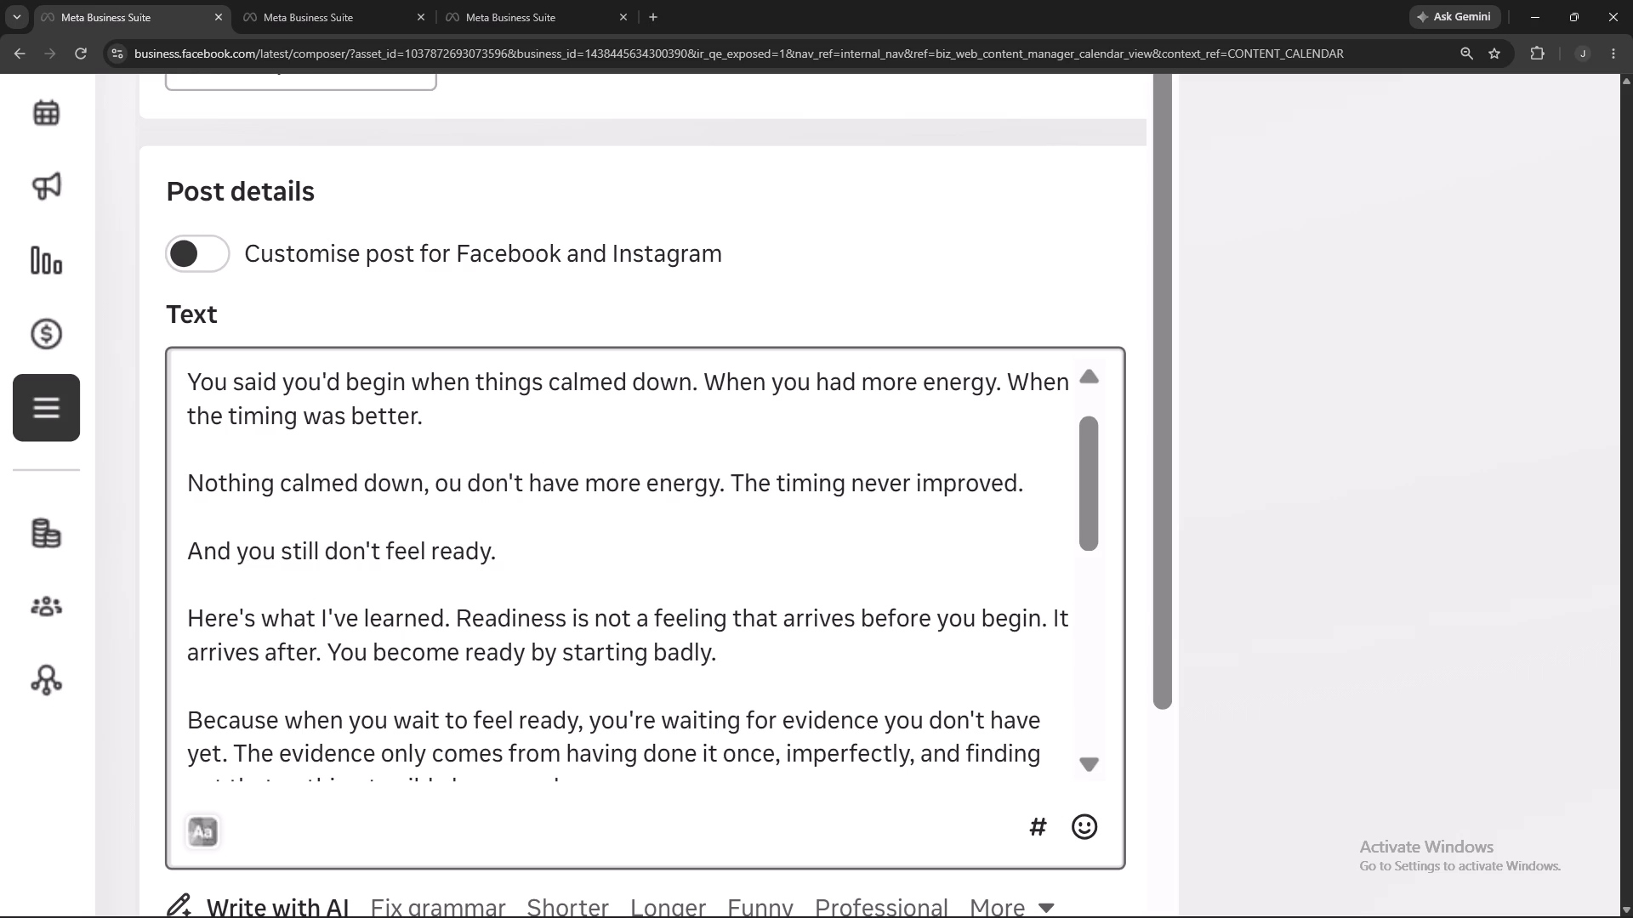
key(y)
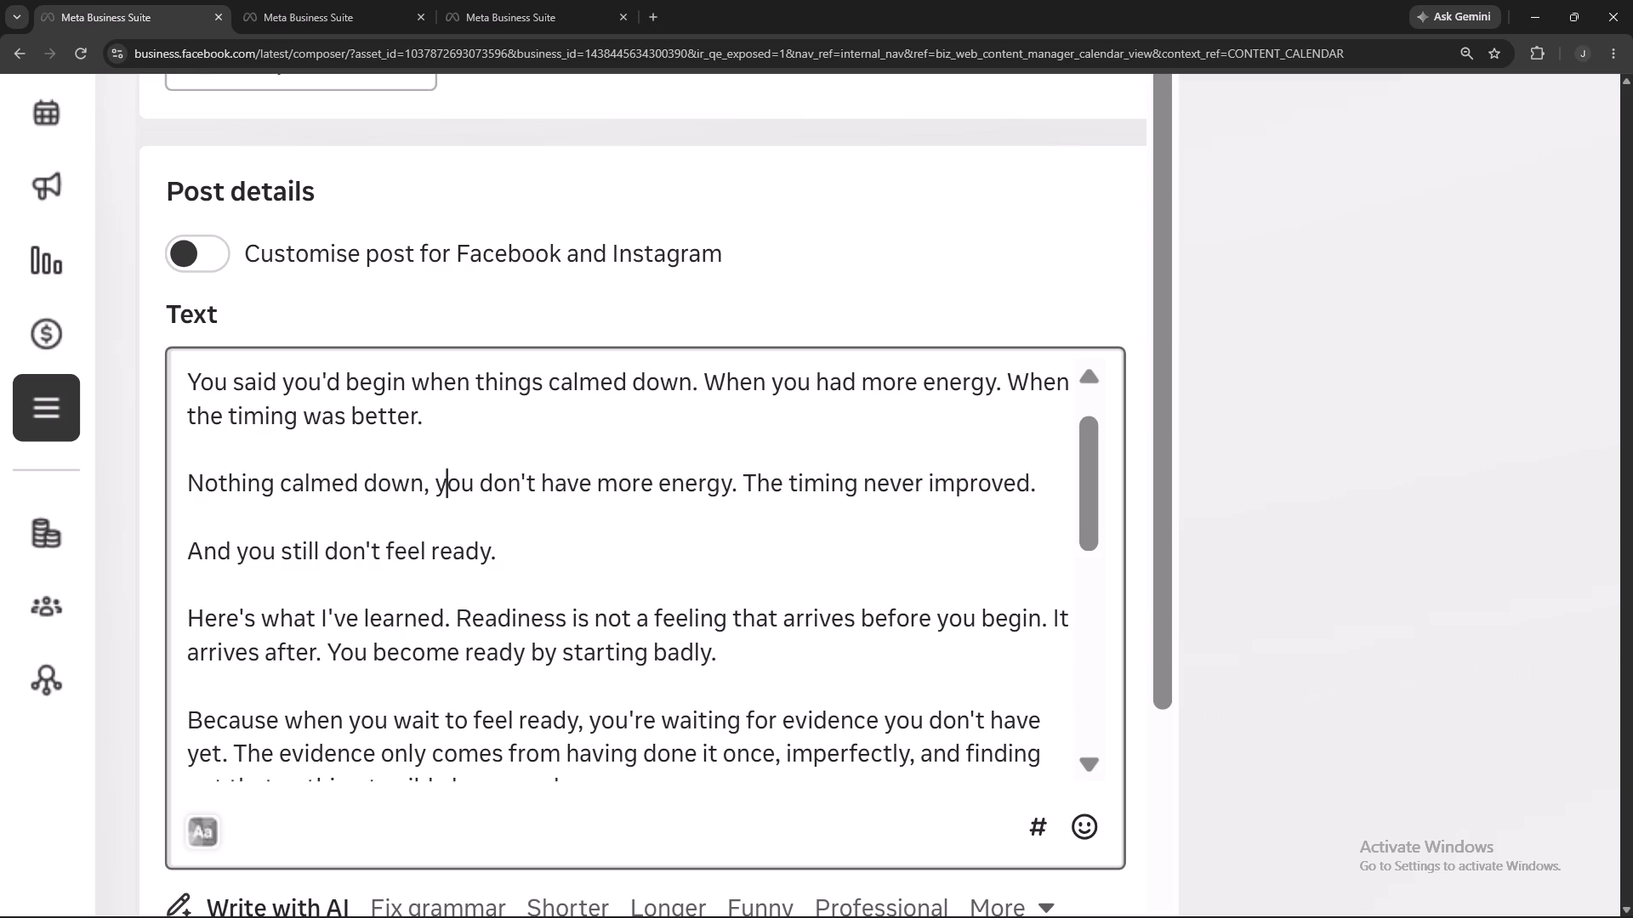
Join the timing sentence to the same paragraph so it reads "you don't have more energy and the timing never improved.".
click(750, 469)
key(BackSpace)
key(BackSpace)
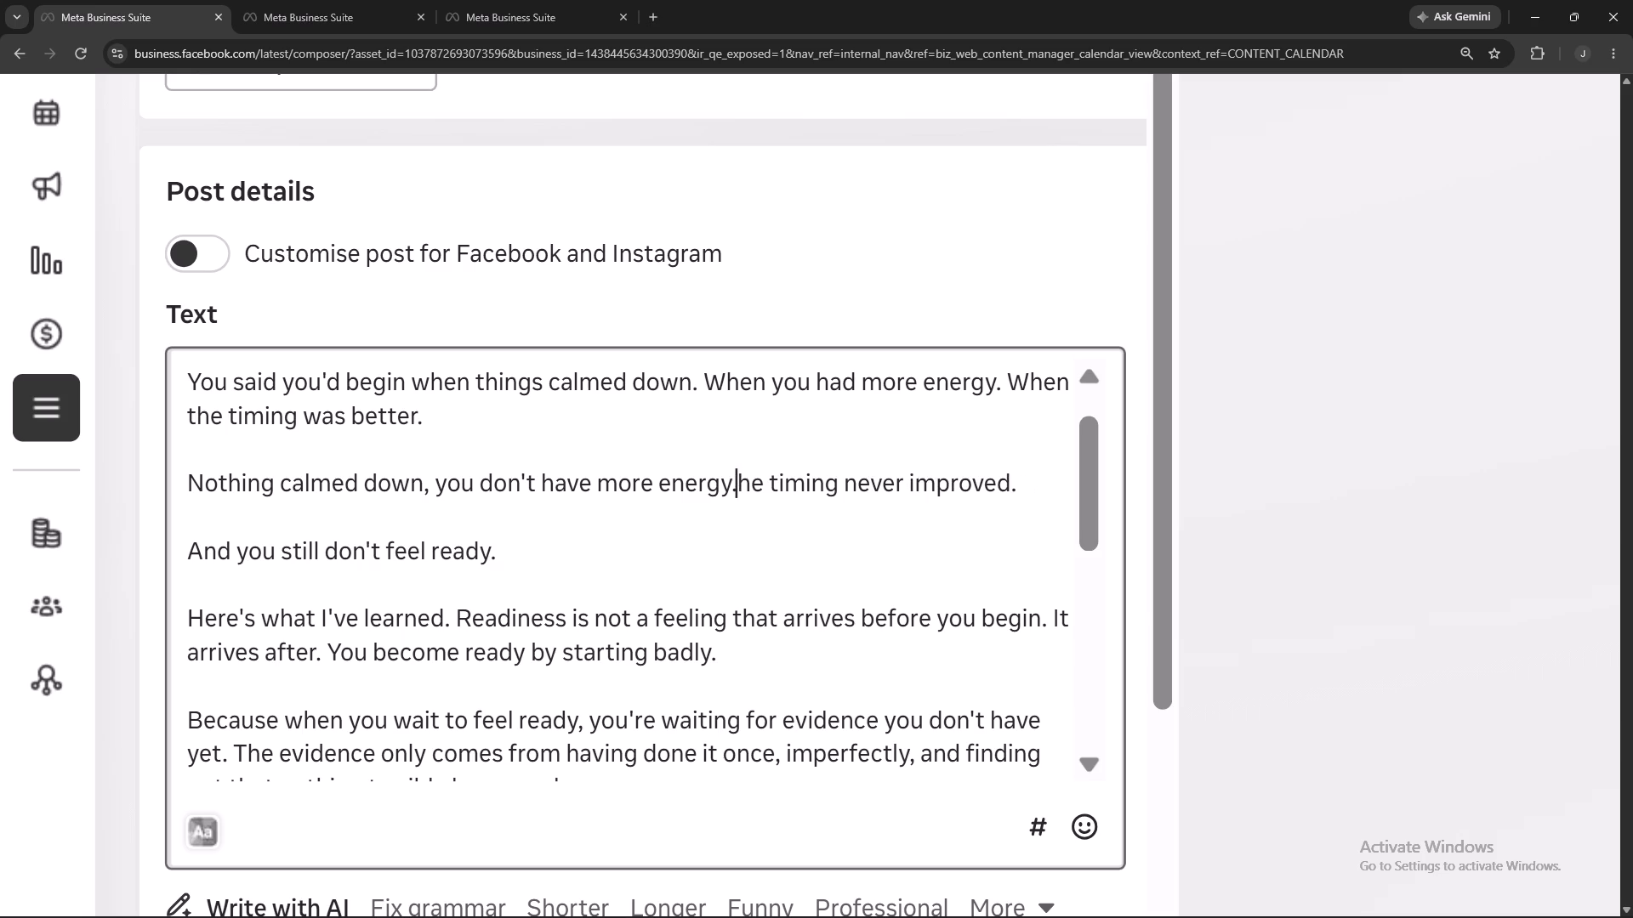
key(BackSpace)
key(space)
text(and the)
key(space)
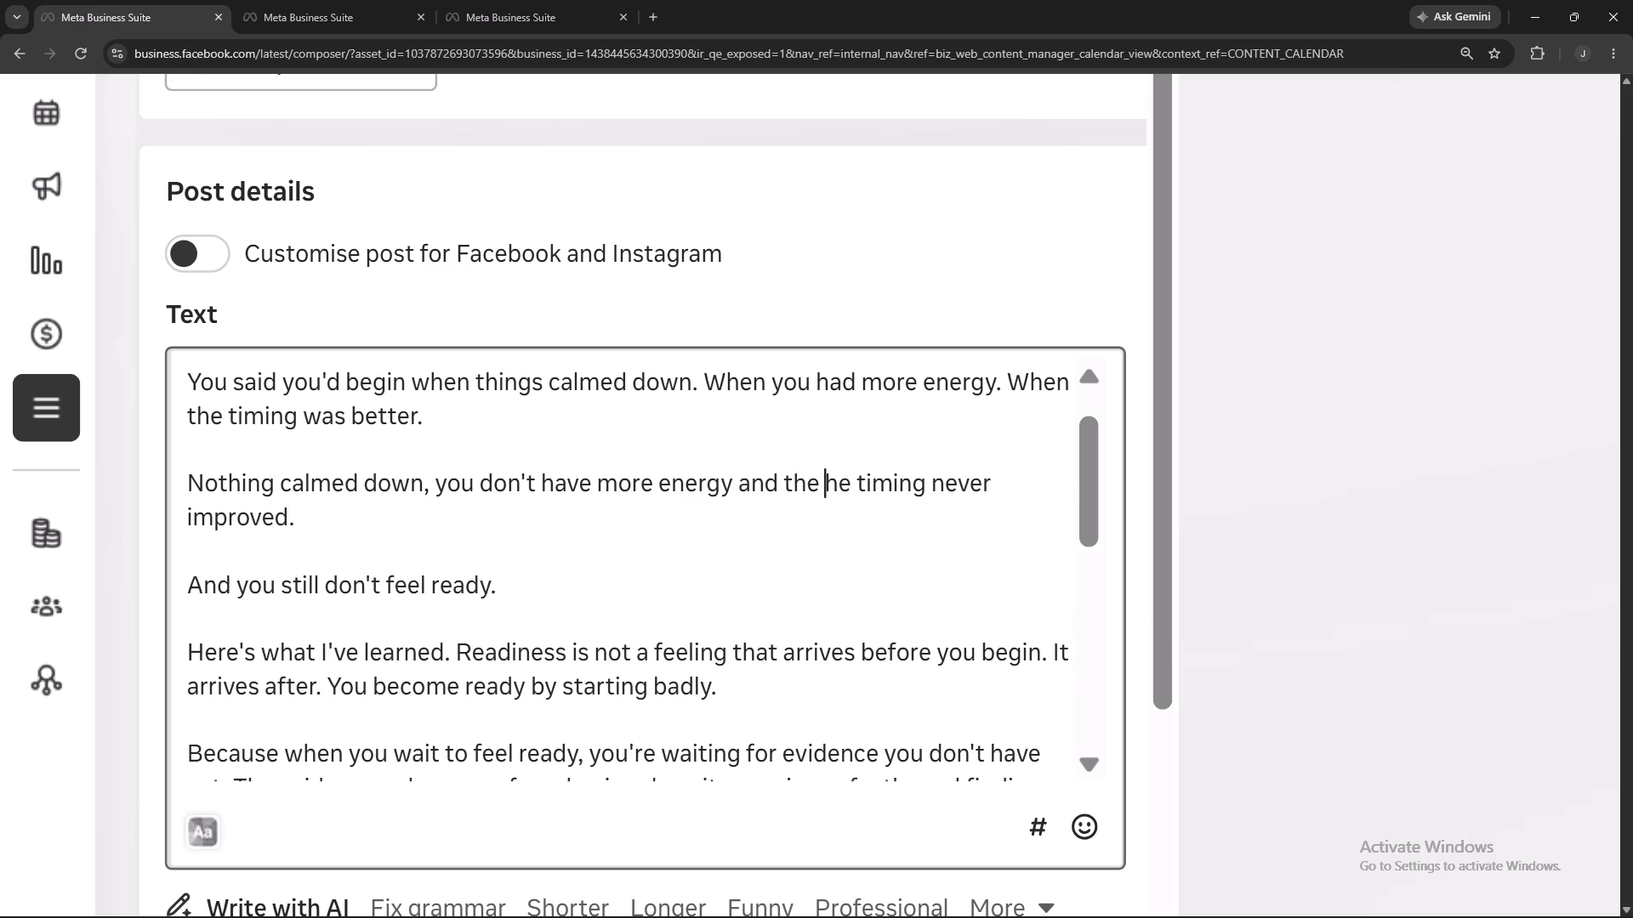
key(Right)
key(Right)
key(Right)
key(BackSpace)
key(BackSpace)
key(BackSpace)
key(BackSpace)
key(space)
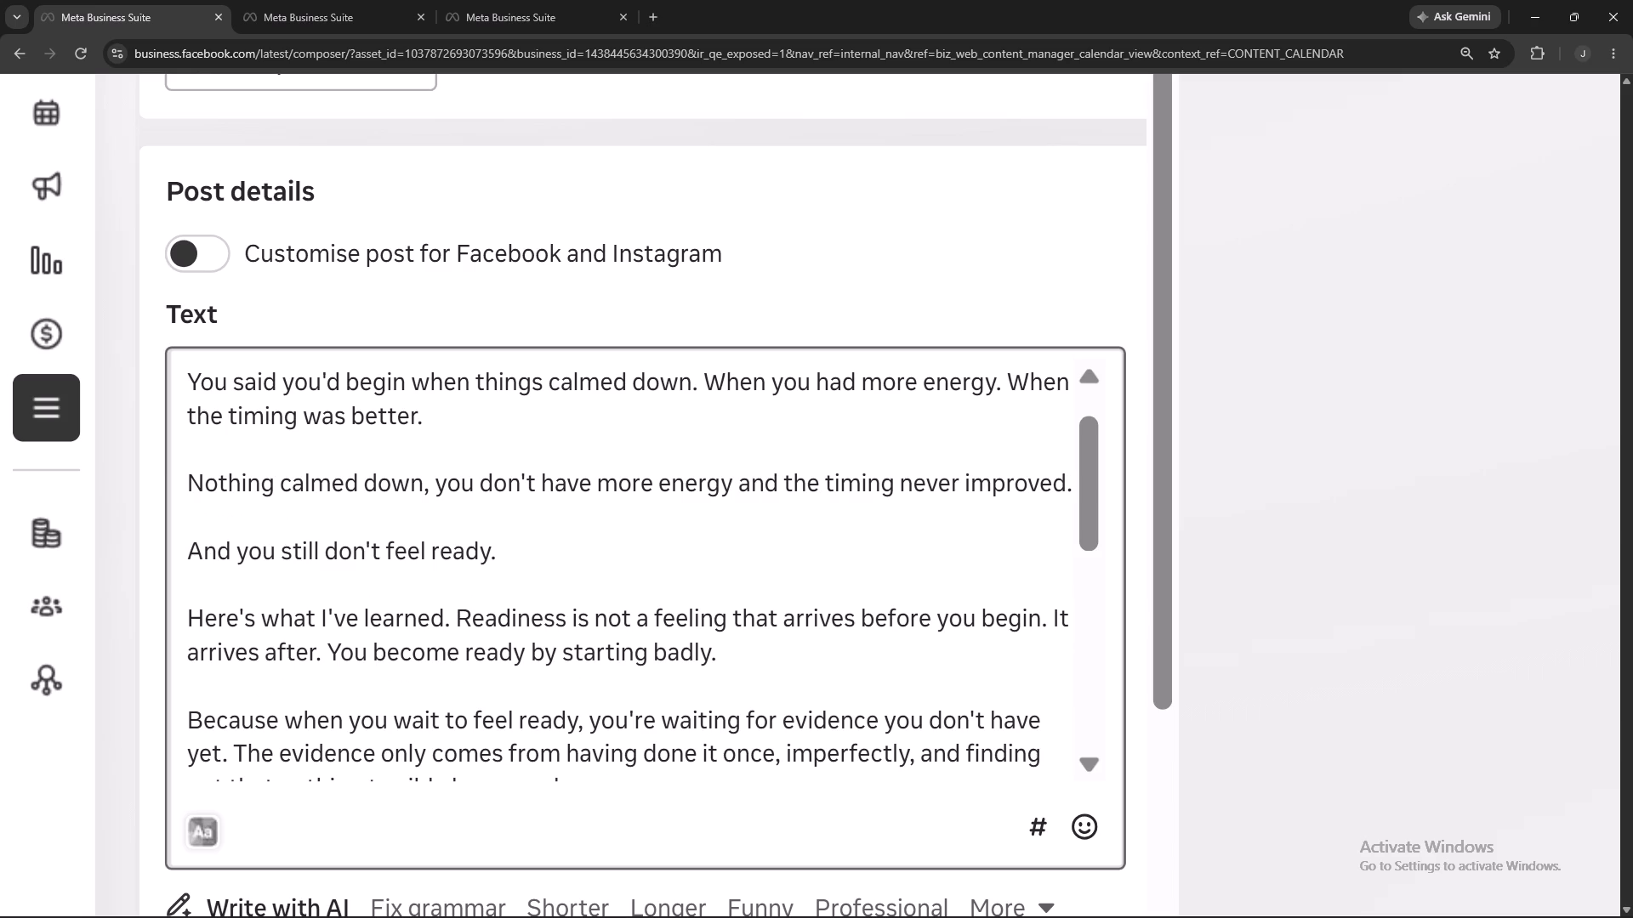
Reword "And you still don't feel ready." as "You still don't feel ready." and remove the blank line above it.
click(249, 557)
key(BackSpace)
key(BackSpace)
key(BackSpace)
key(BackSpace)
key(BackSpace)
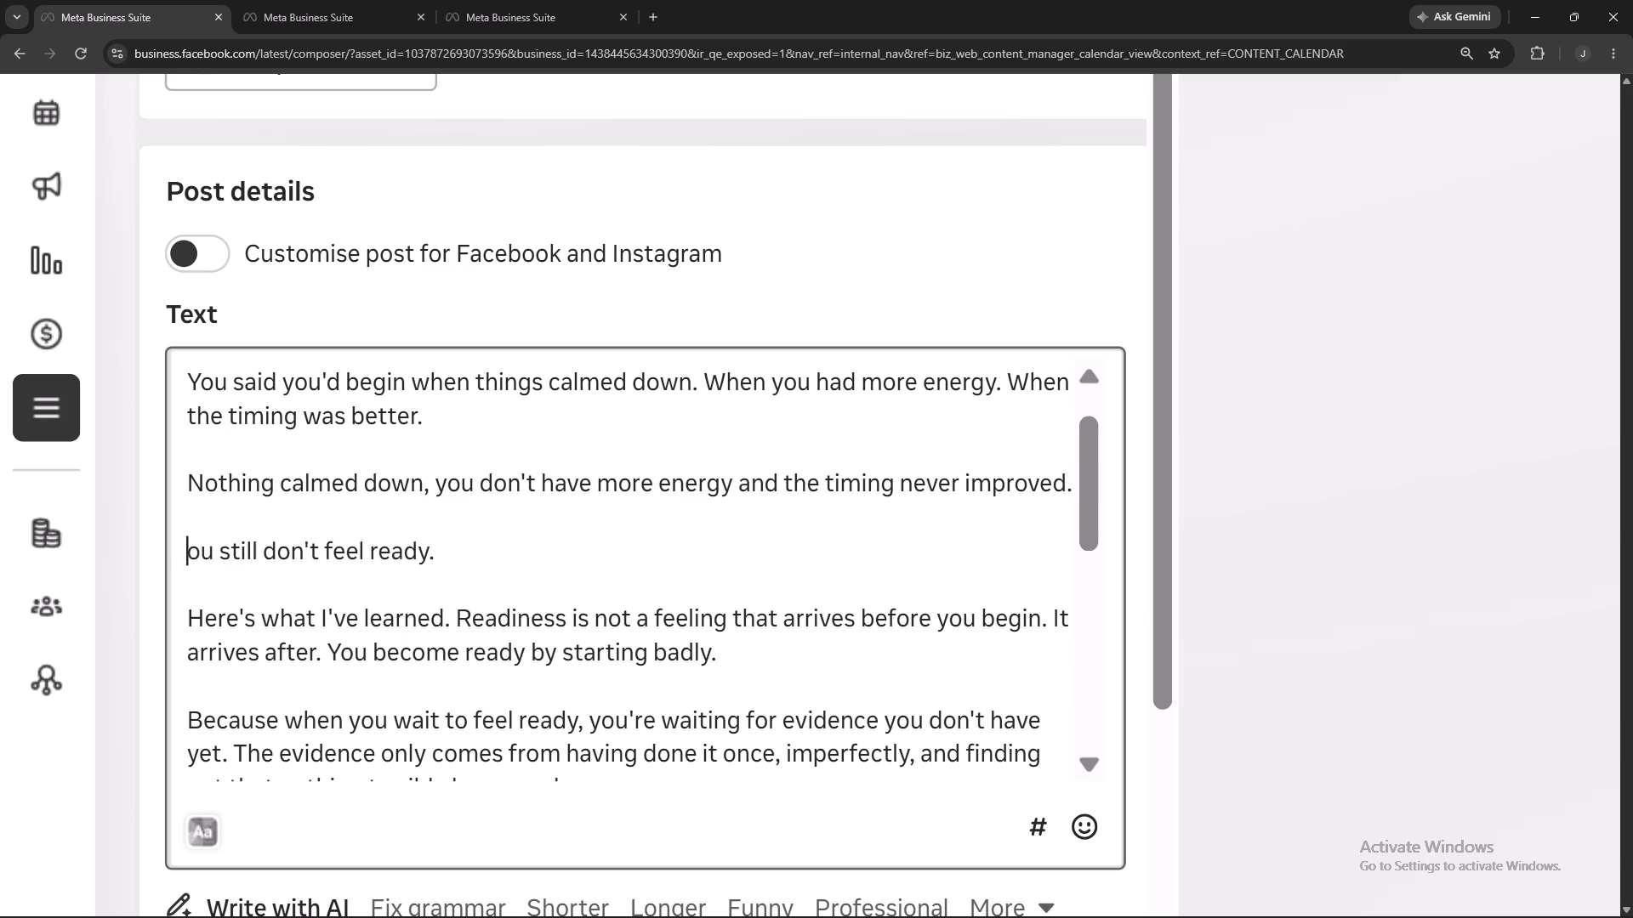
key(y)
key(Left)
key(BackSpace)
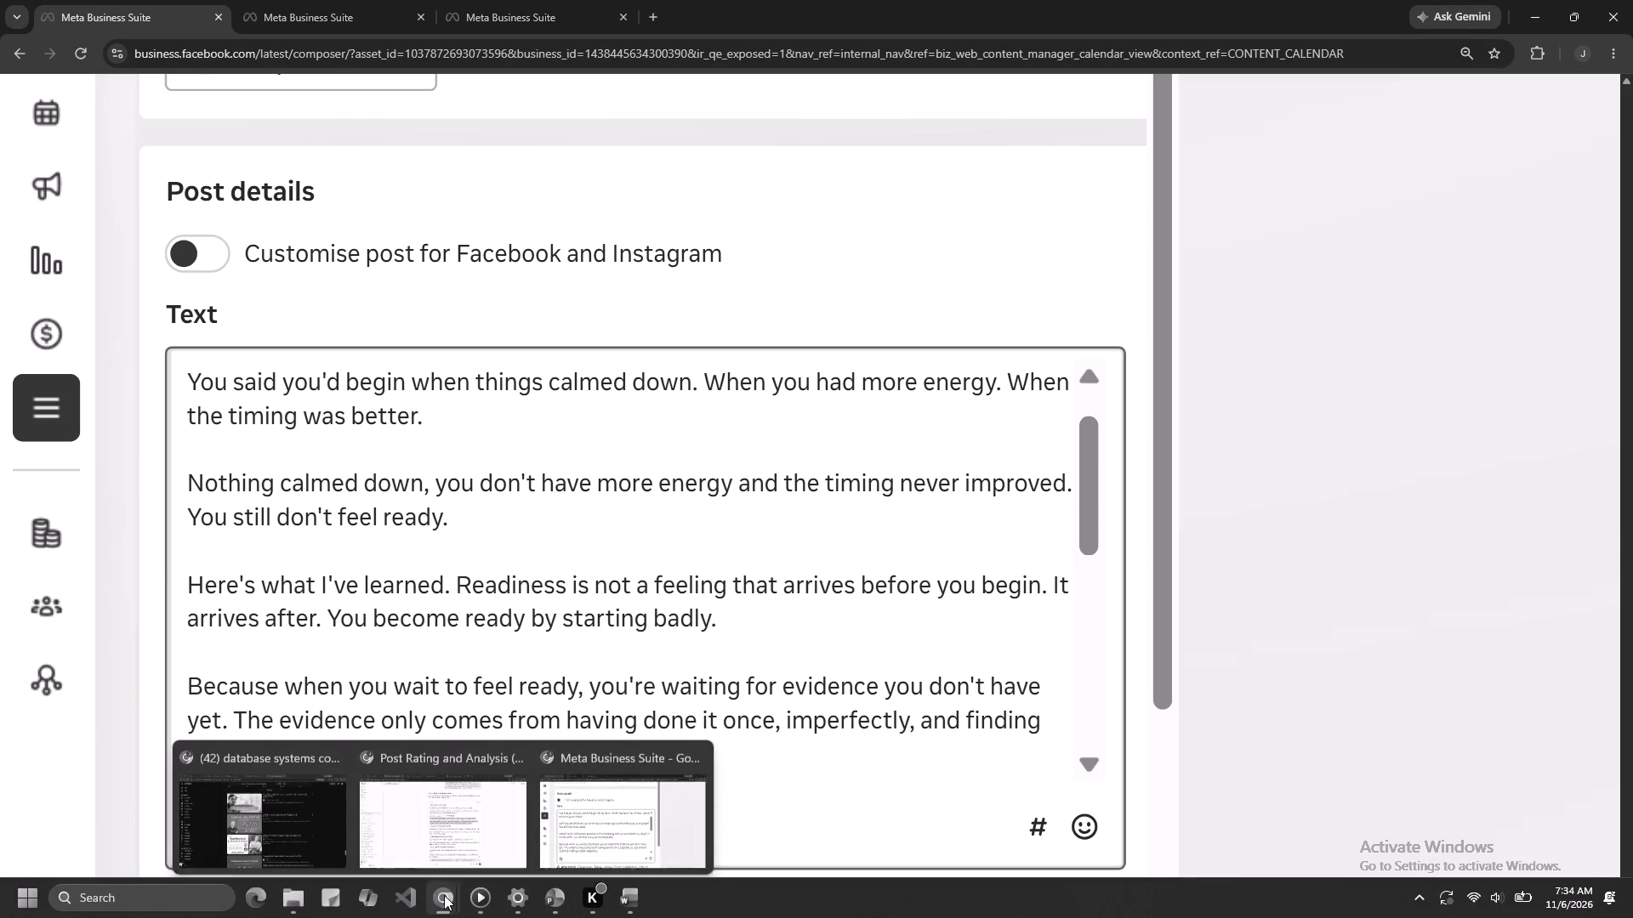
Detach the Bullet Point Emojis page from the ChatGPT browser window and place it side by side with the post composer.
click(464, 834)
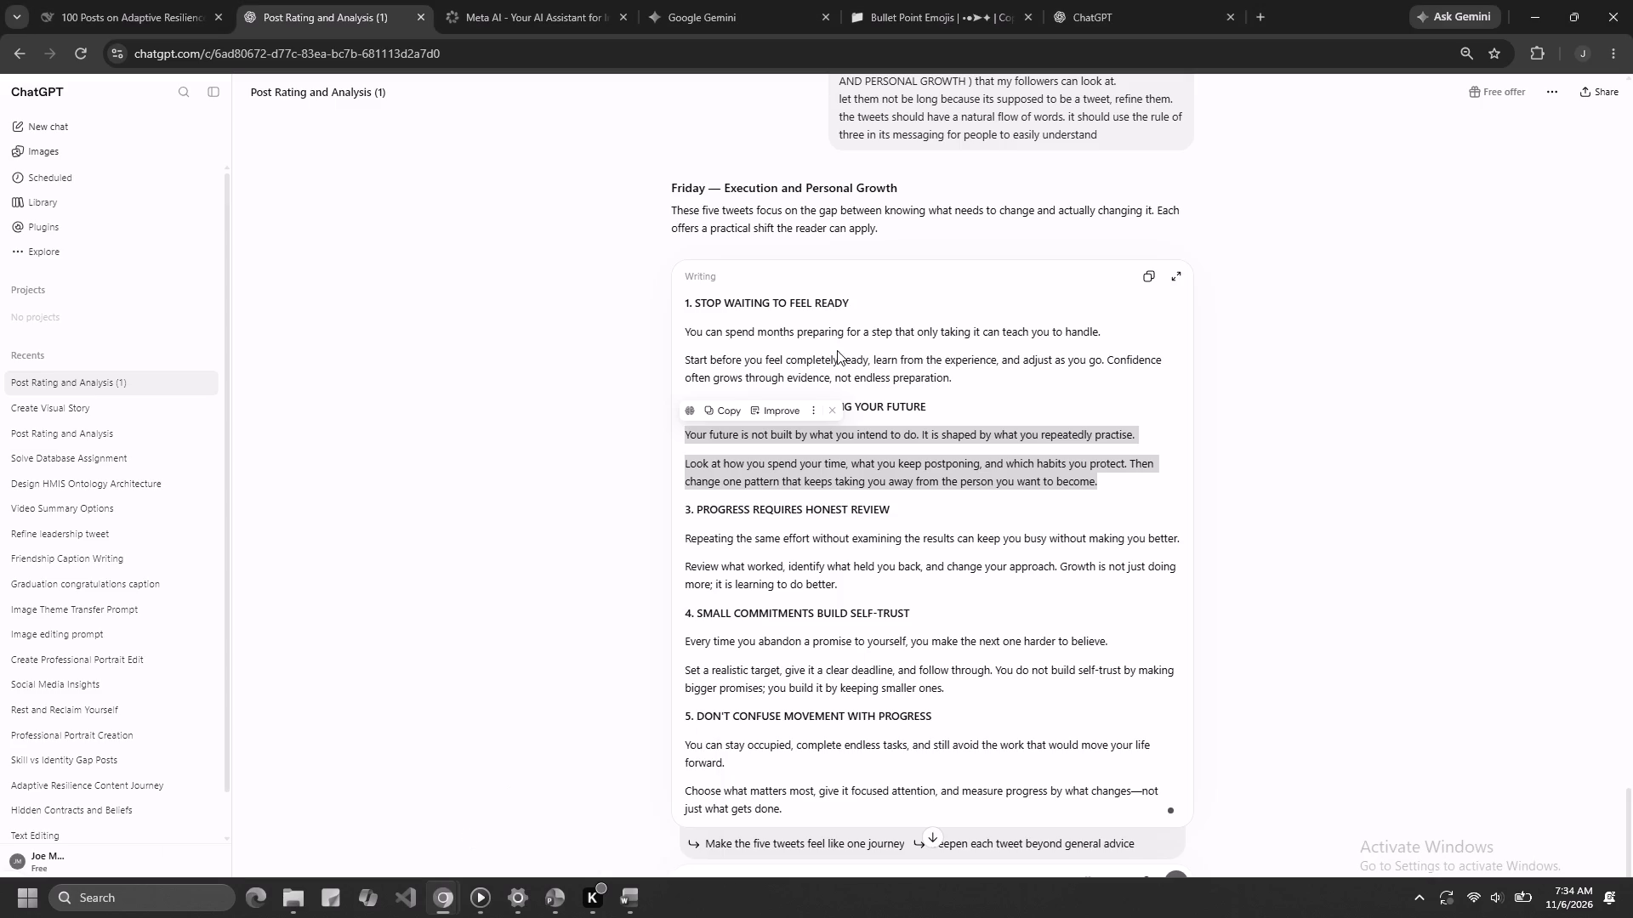
drag(948, 22, 1061, 161)
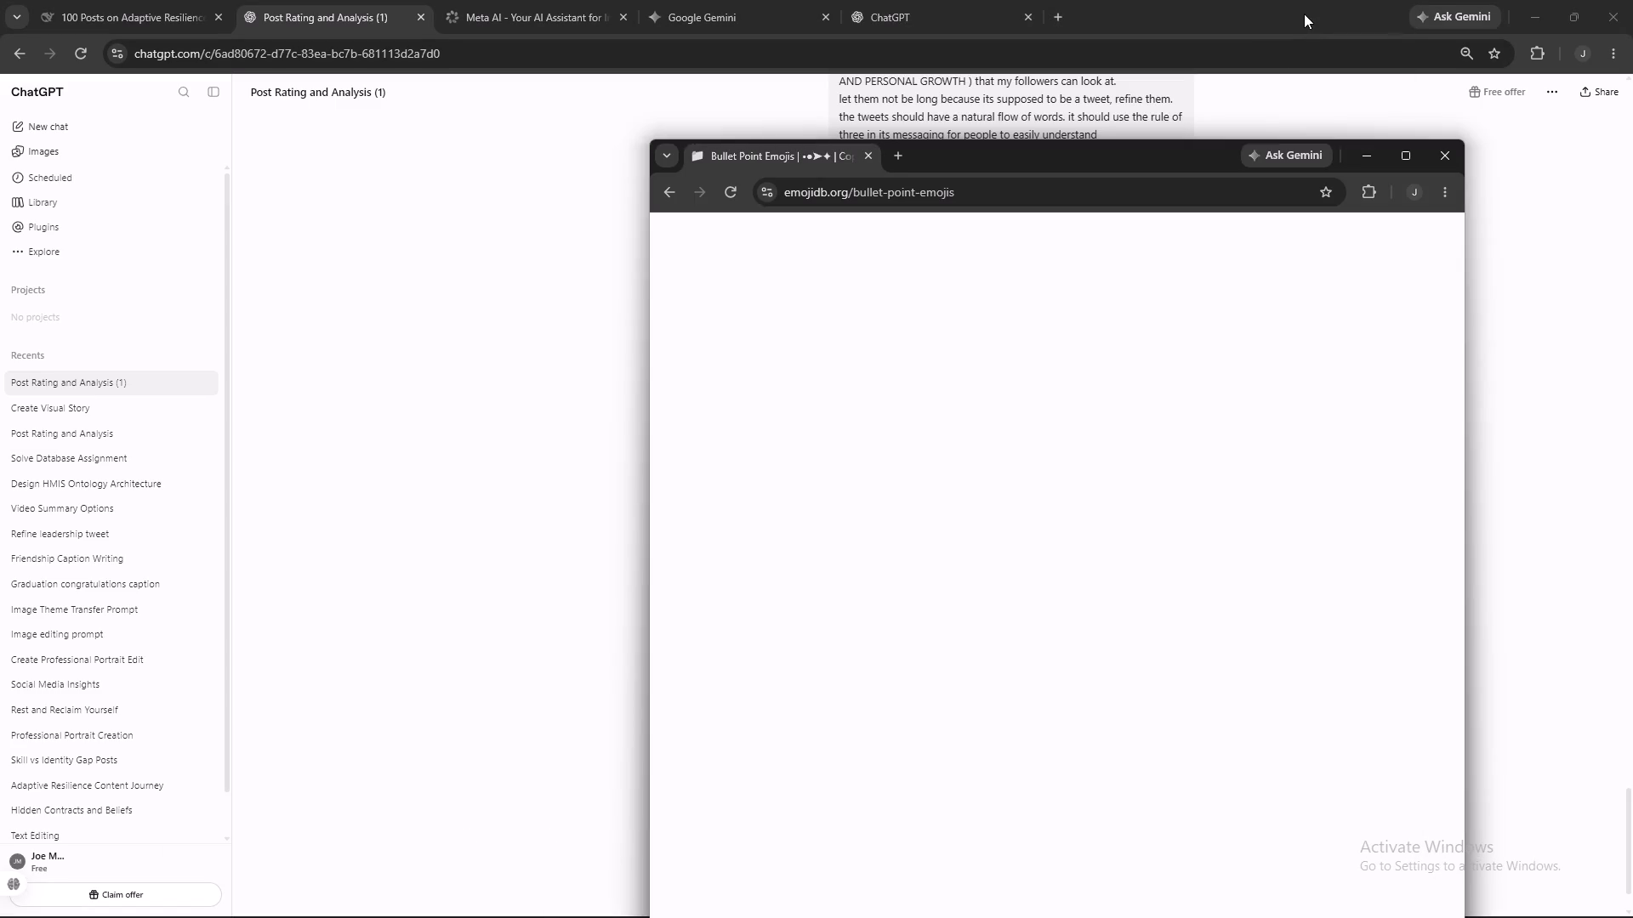
click(1528, 21)
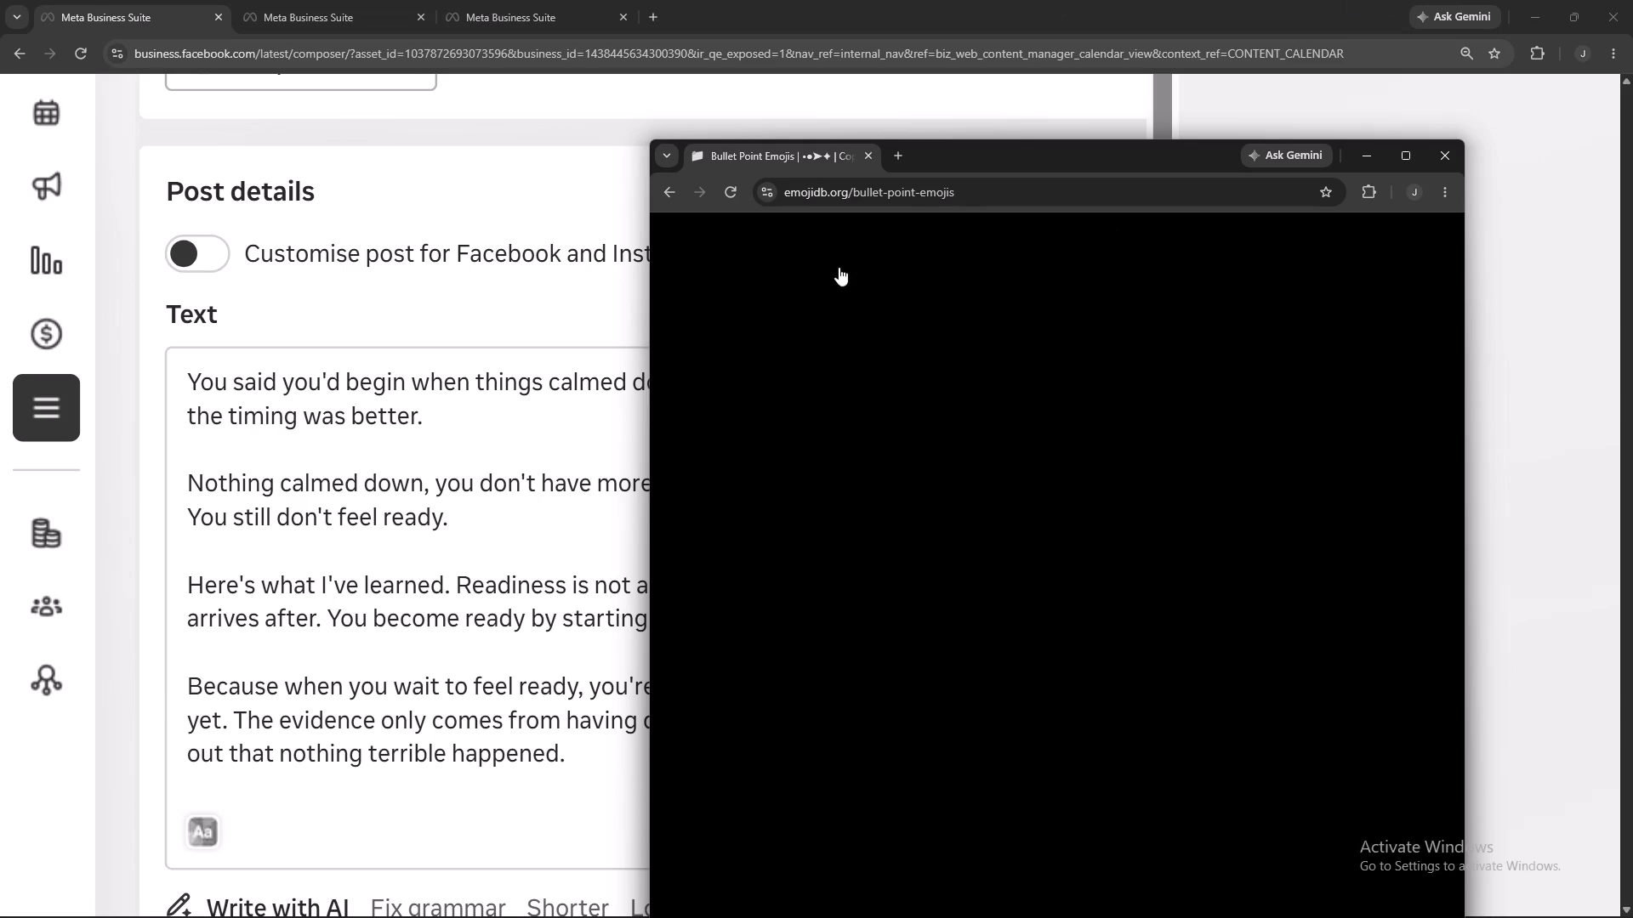
drag(1086, 157, 996, 249)
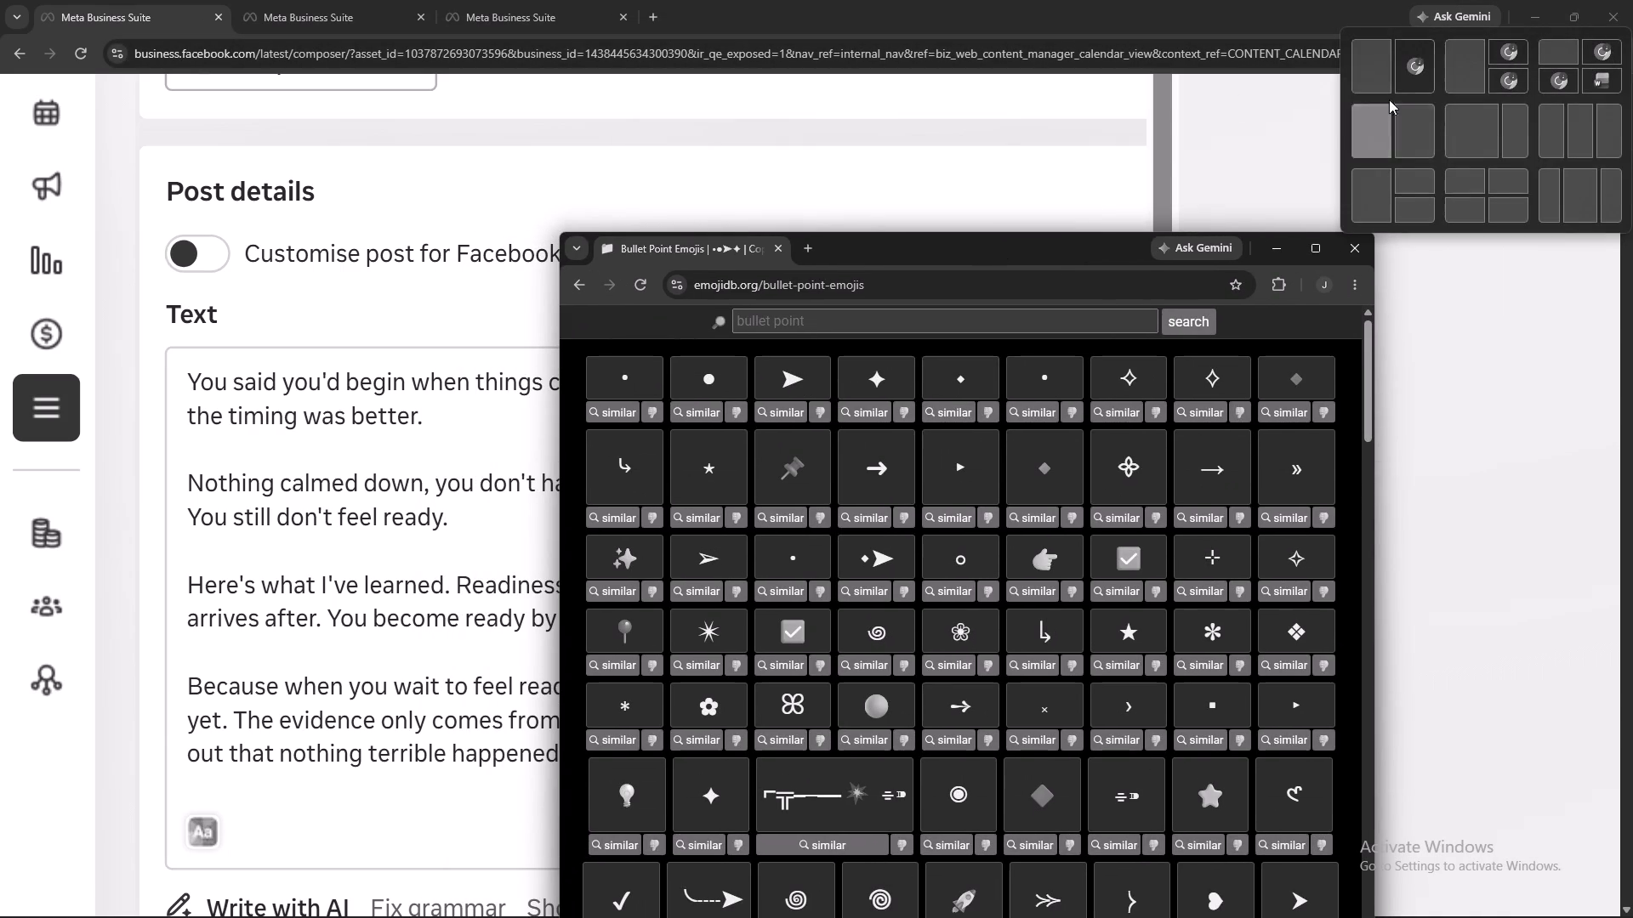
click(1403, 65)
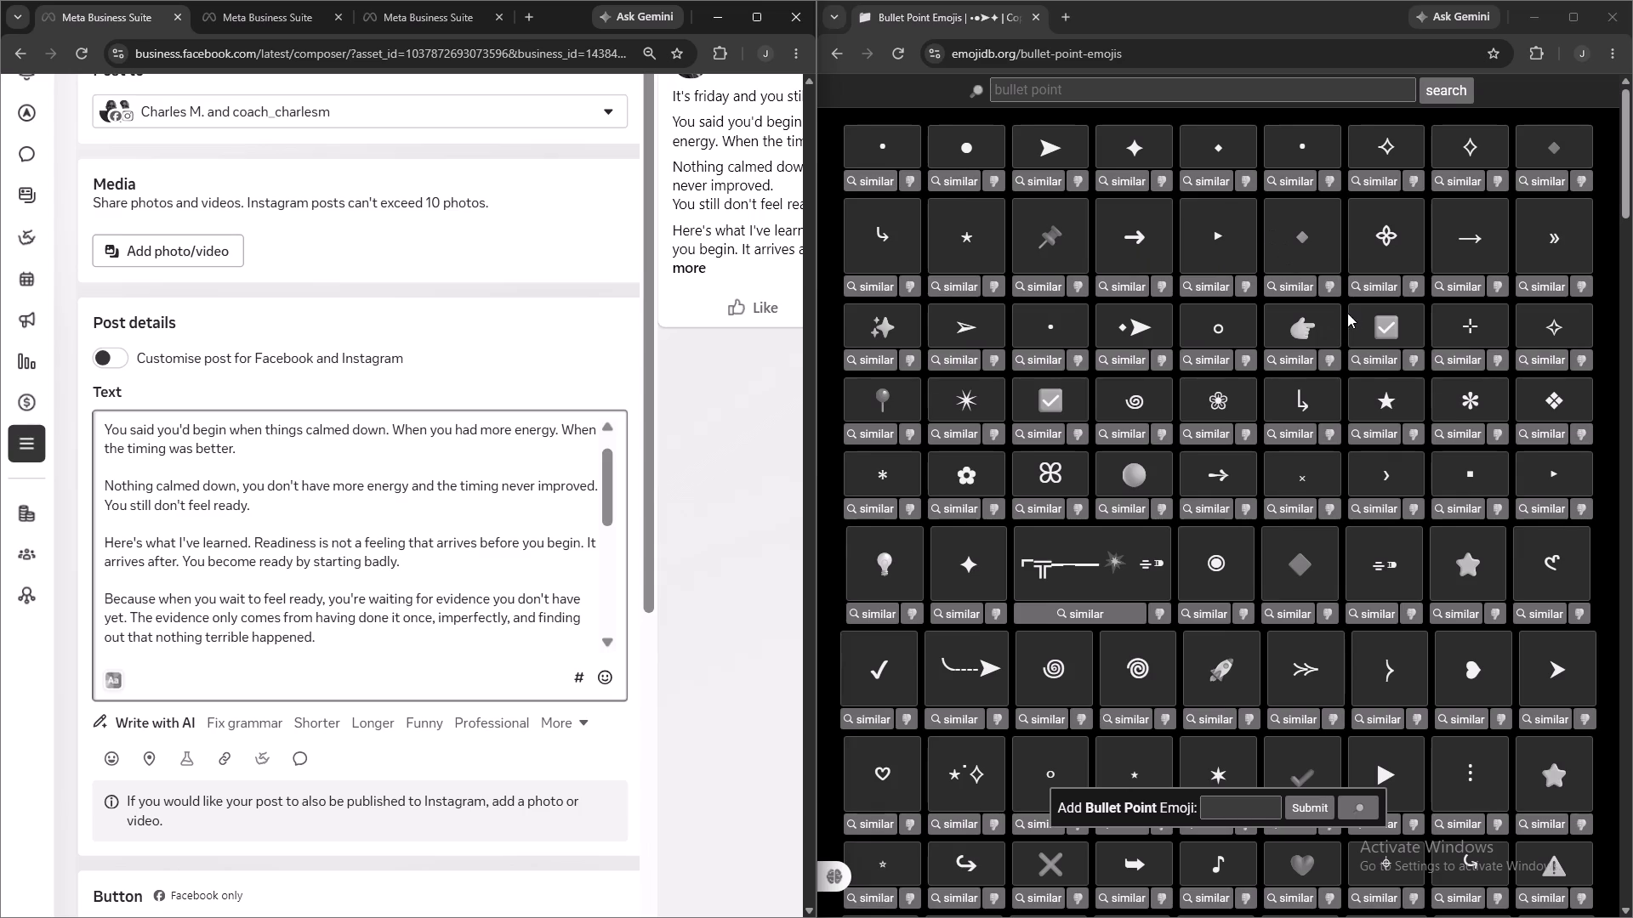
Copy the pushpin emoji from the emoji page and insert it with a space before "Here's what I've learned.".
scroll(1307, 303, up, 2)
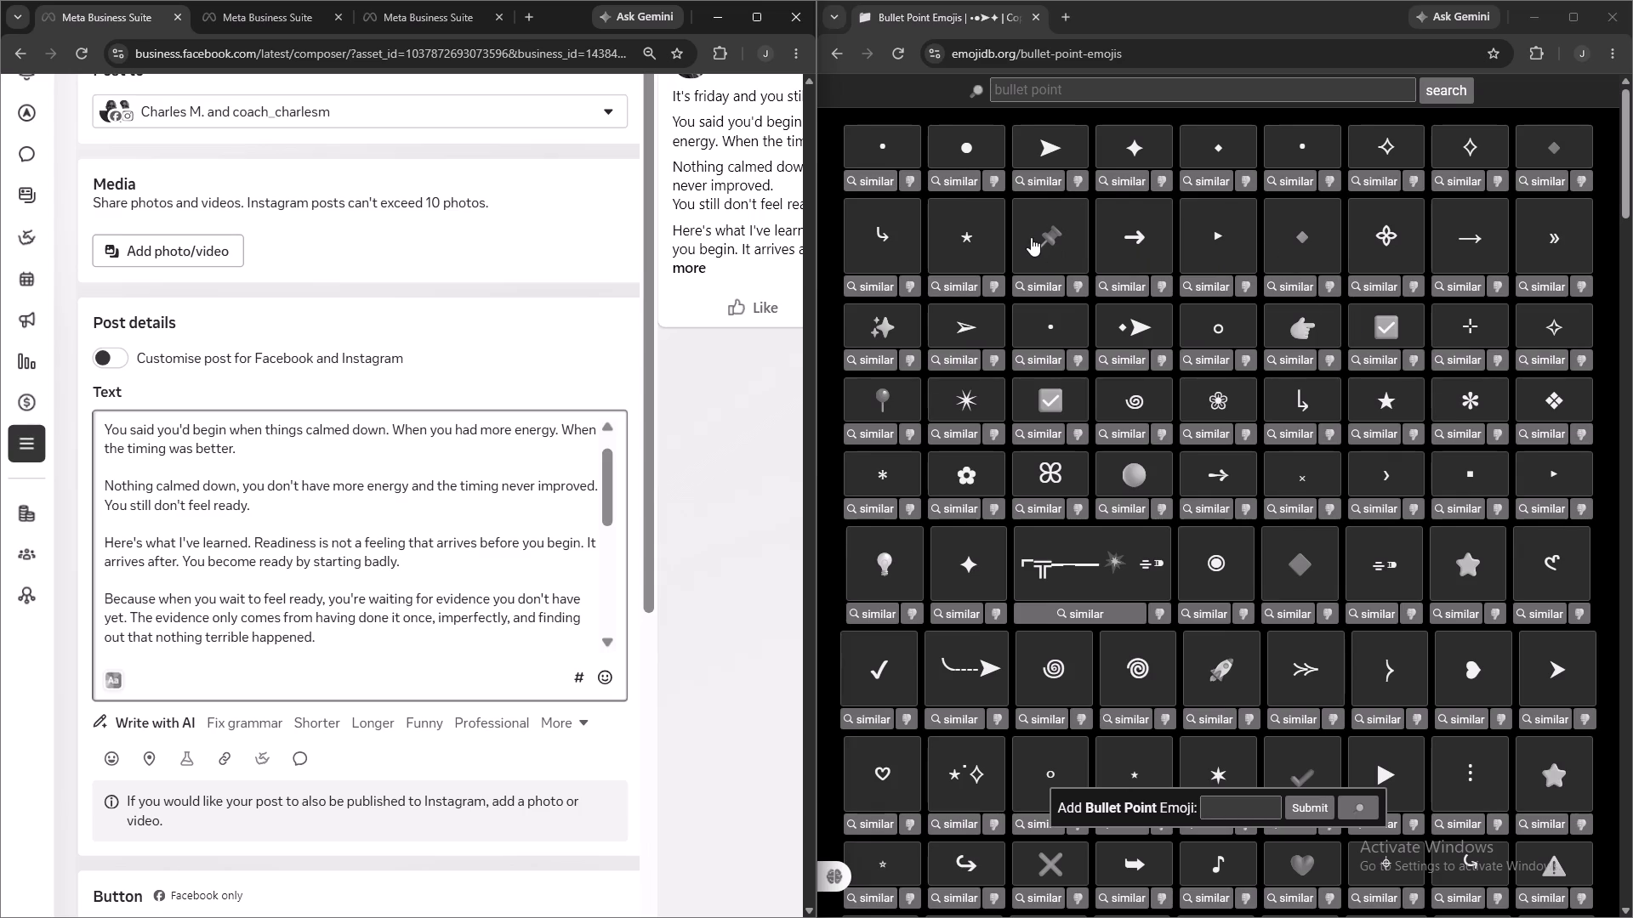
click(1031, 237)
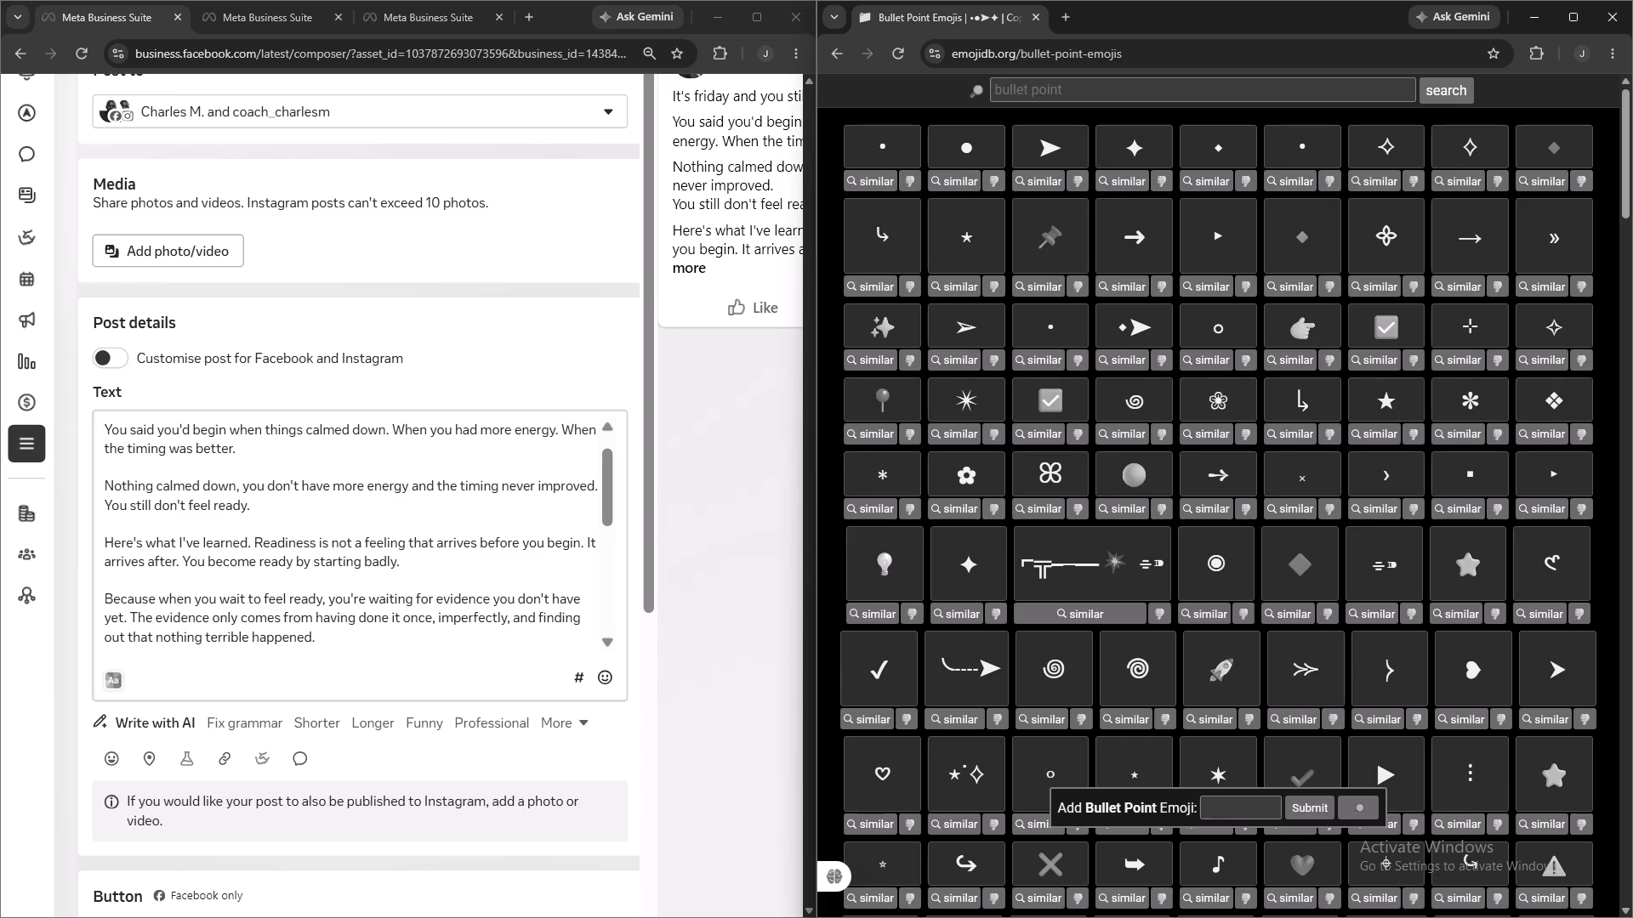
click(105, 540)
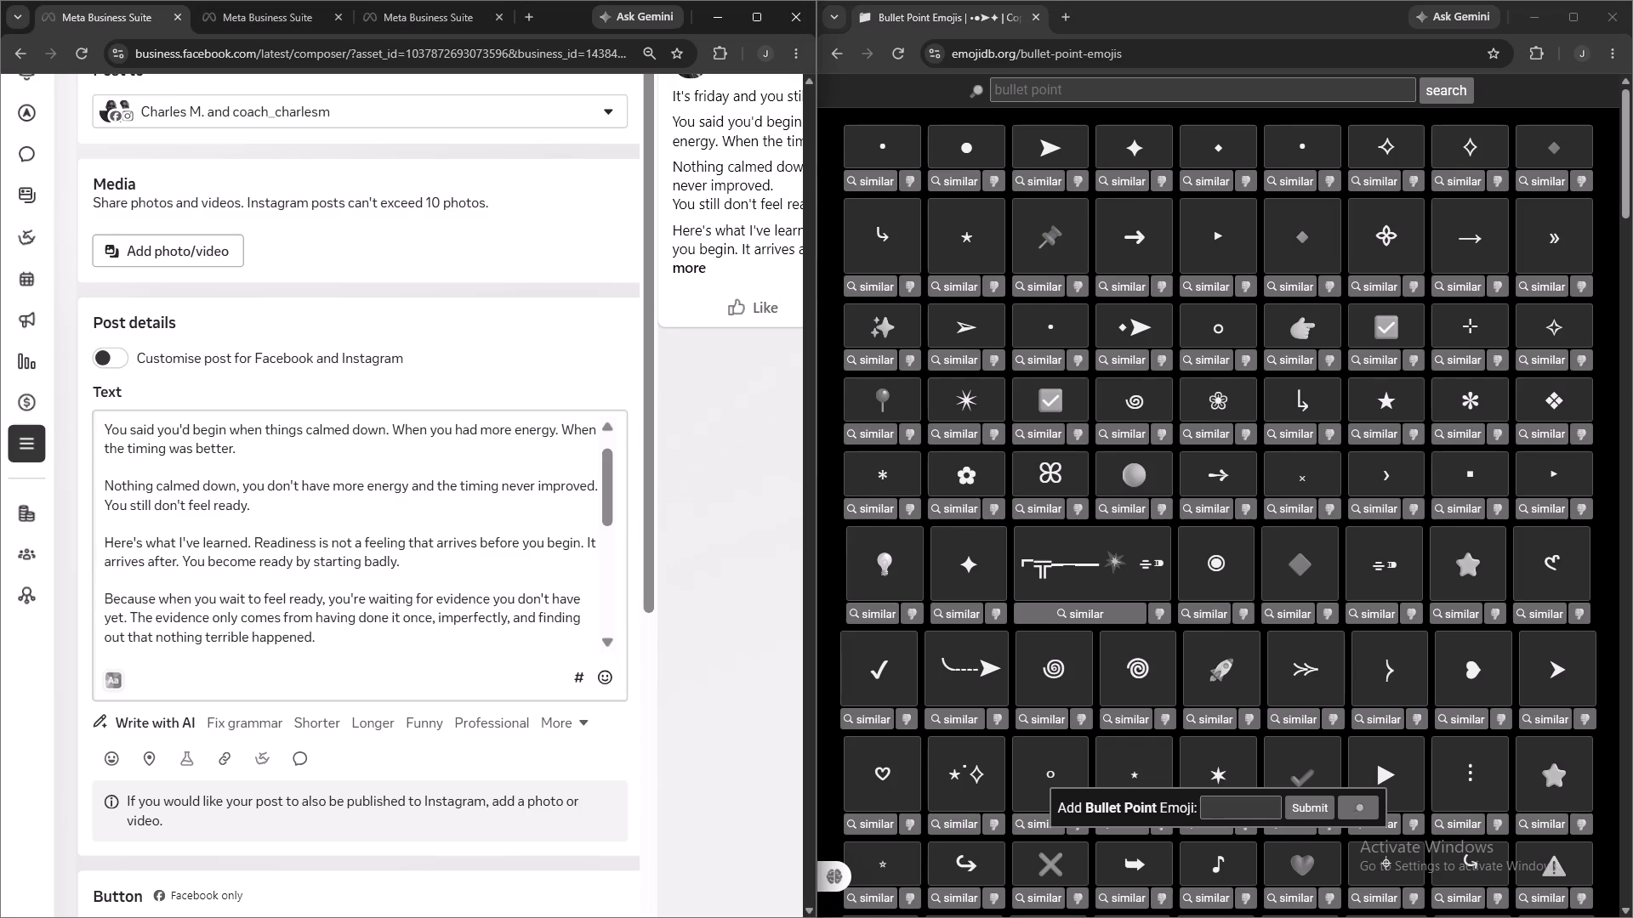
key(ctrl+v)
key(space)
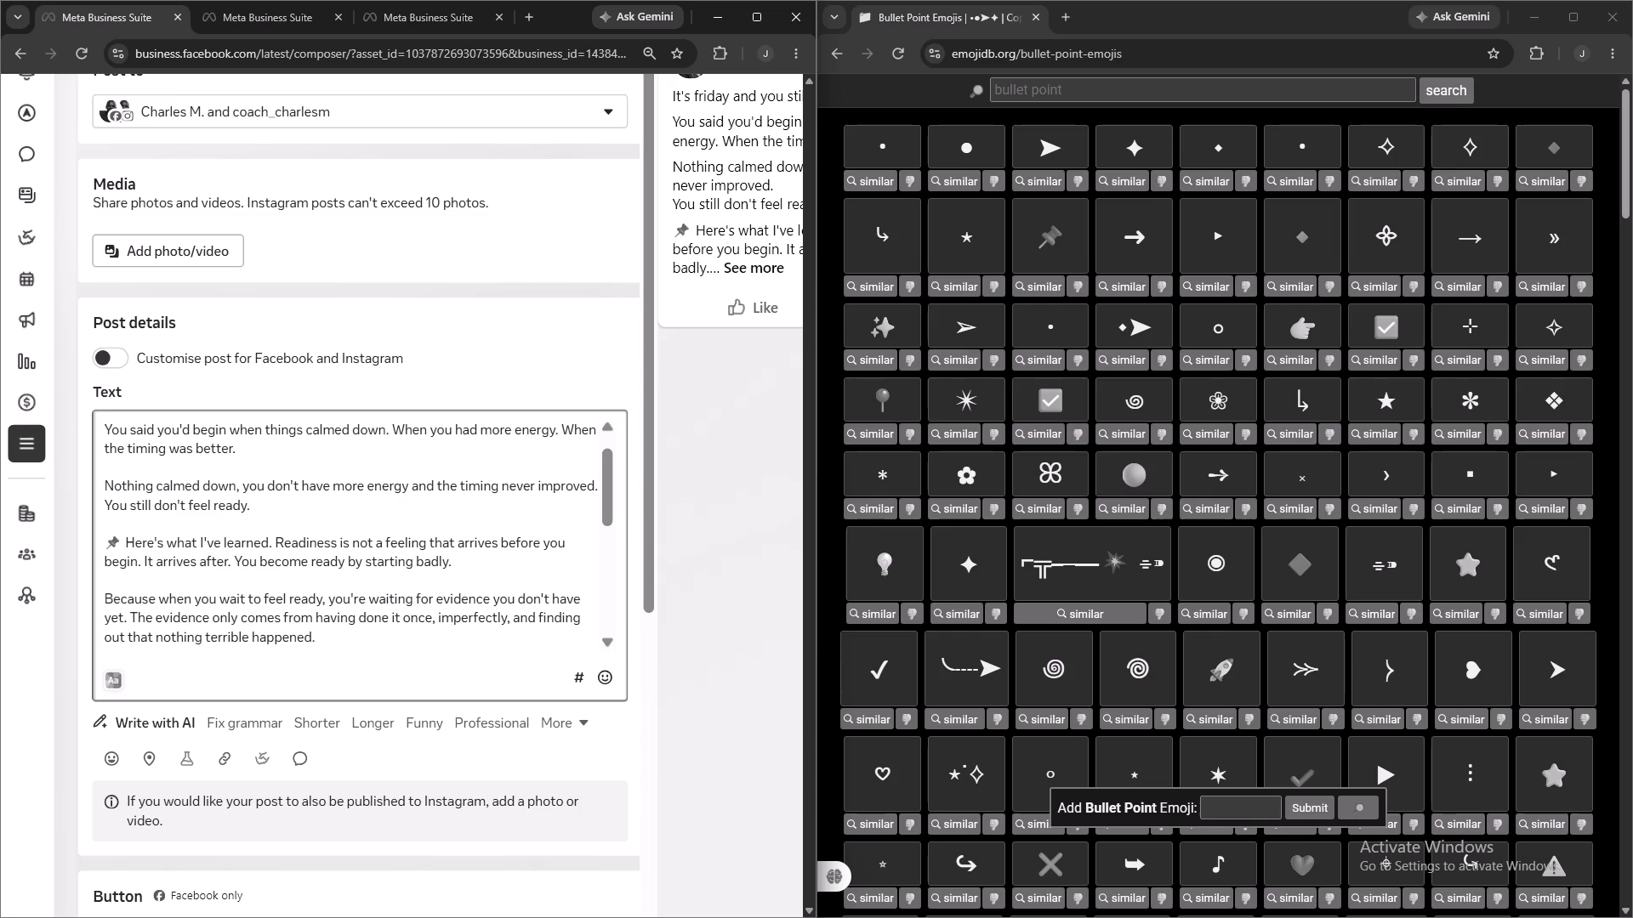
Remove "Because" from the paragraph after the pushpin lines so it starts "When you wait to feel ready".
scroll(418, 640, down, 1)
click(168, 550)
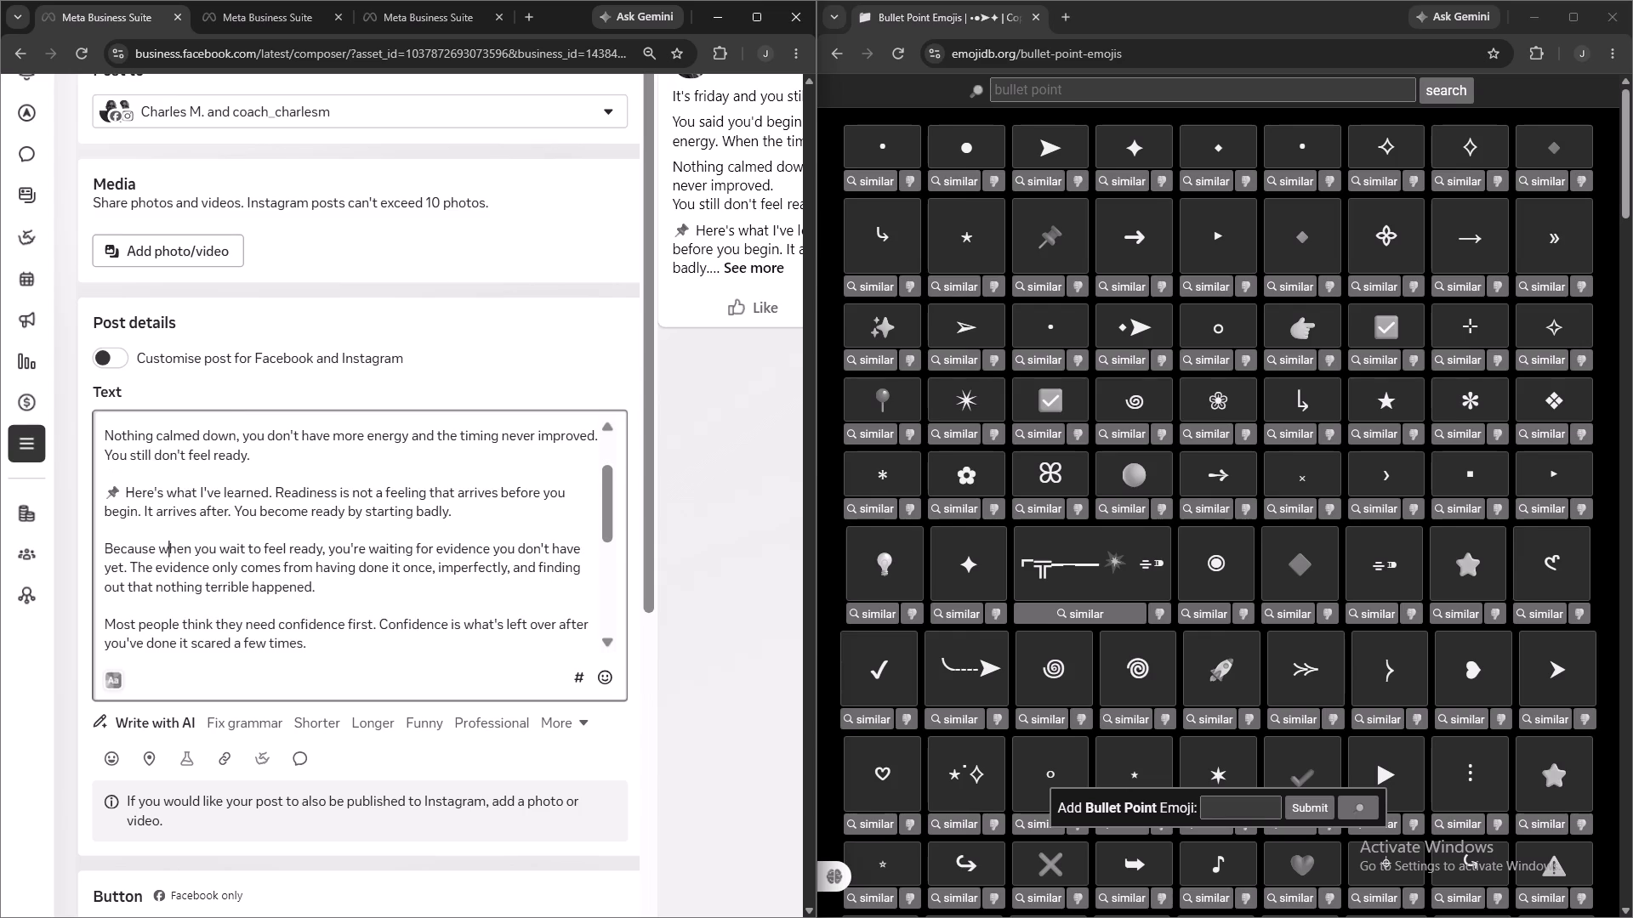
key(BackSpace)
key(BackSpace)
key(BackSpace)
key(BackSpace)
key(BackSpace)
key(BackSpace)
key(BackSpace)
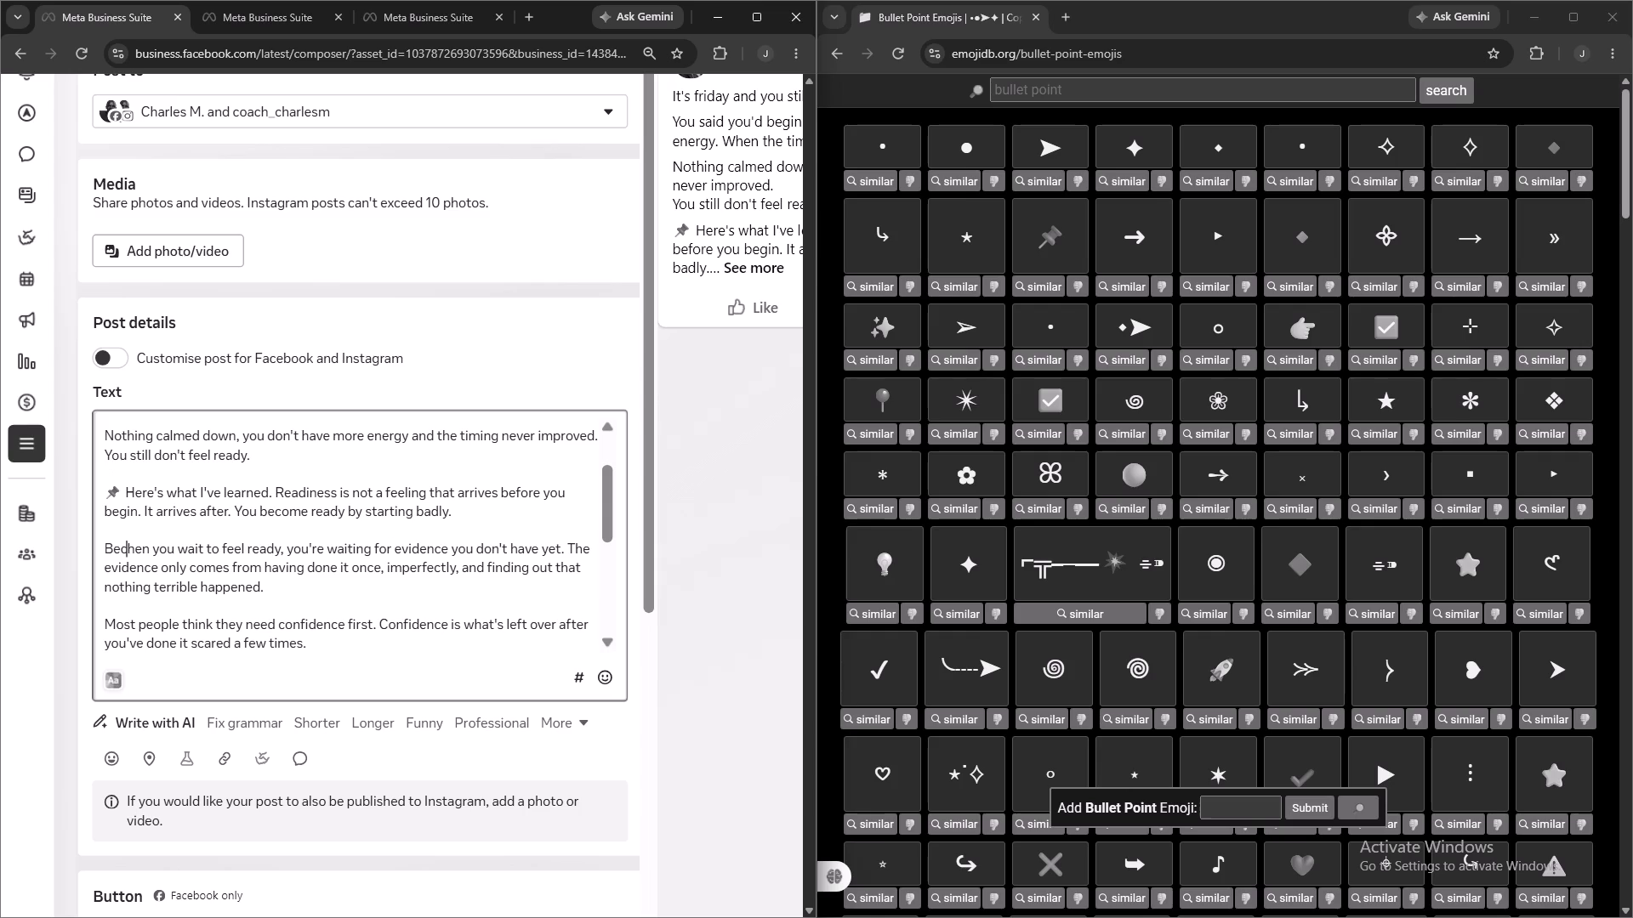
key(BackSpace)
key(BackSpace)
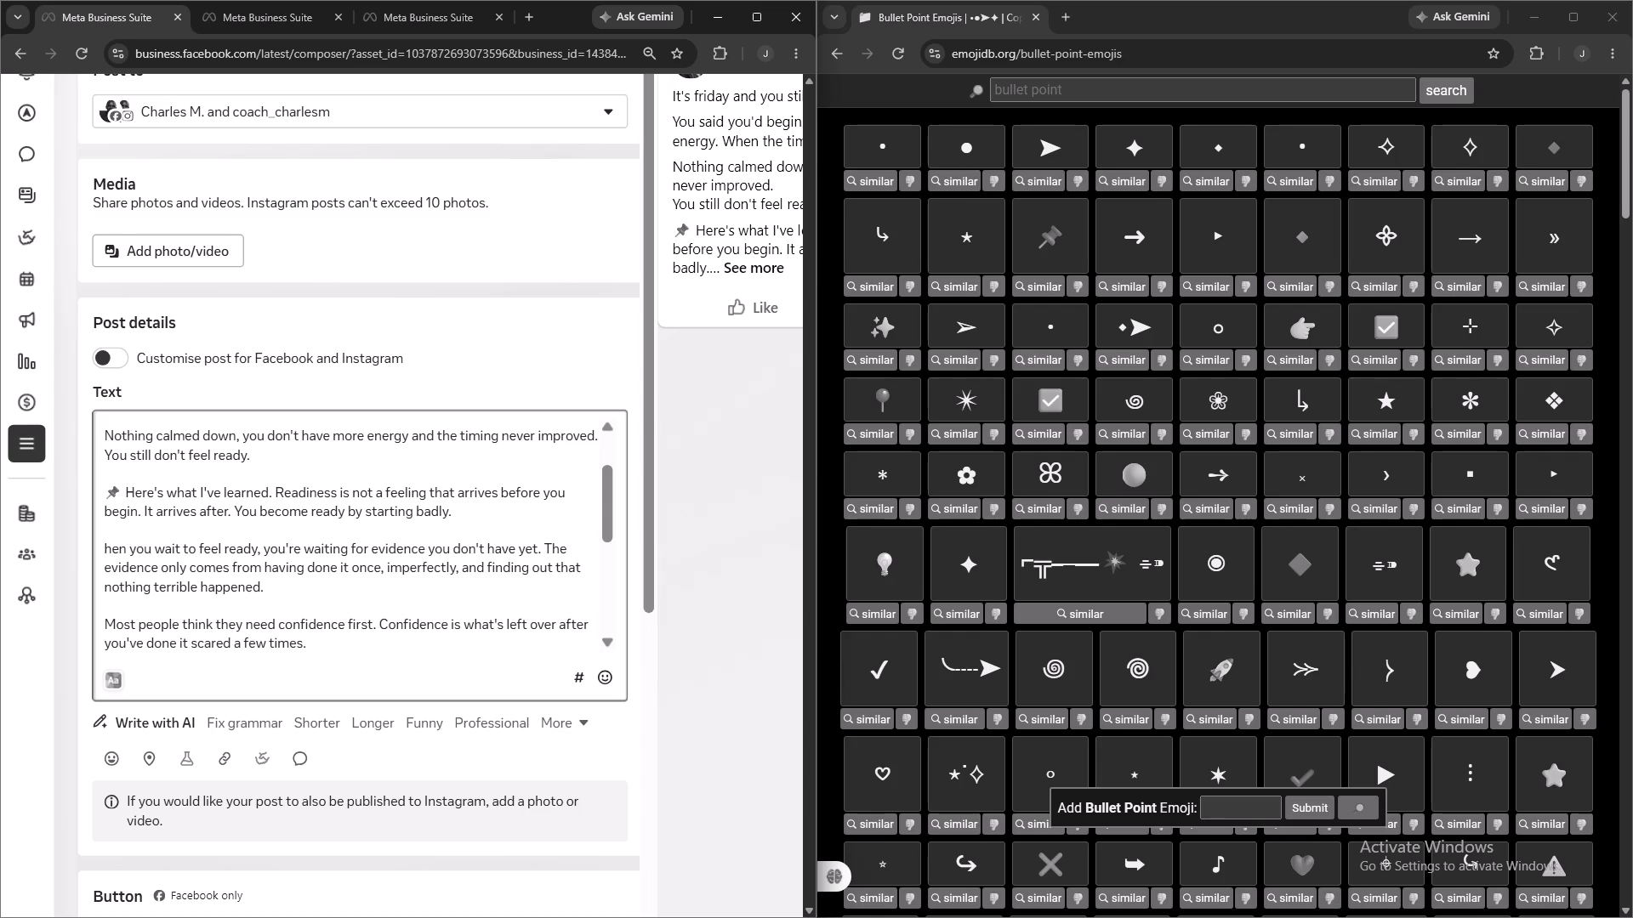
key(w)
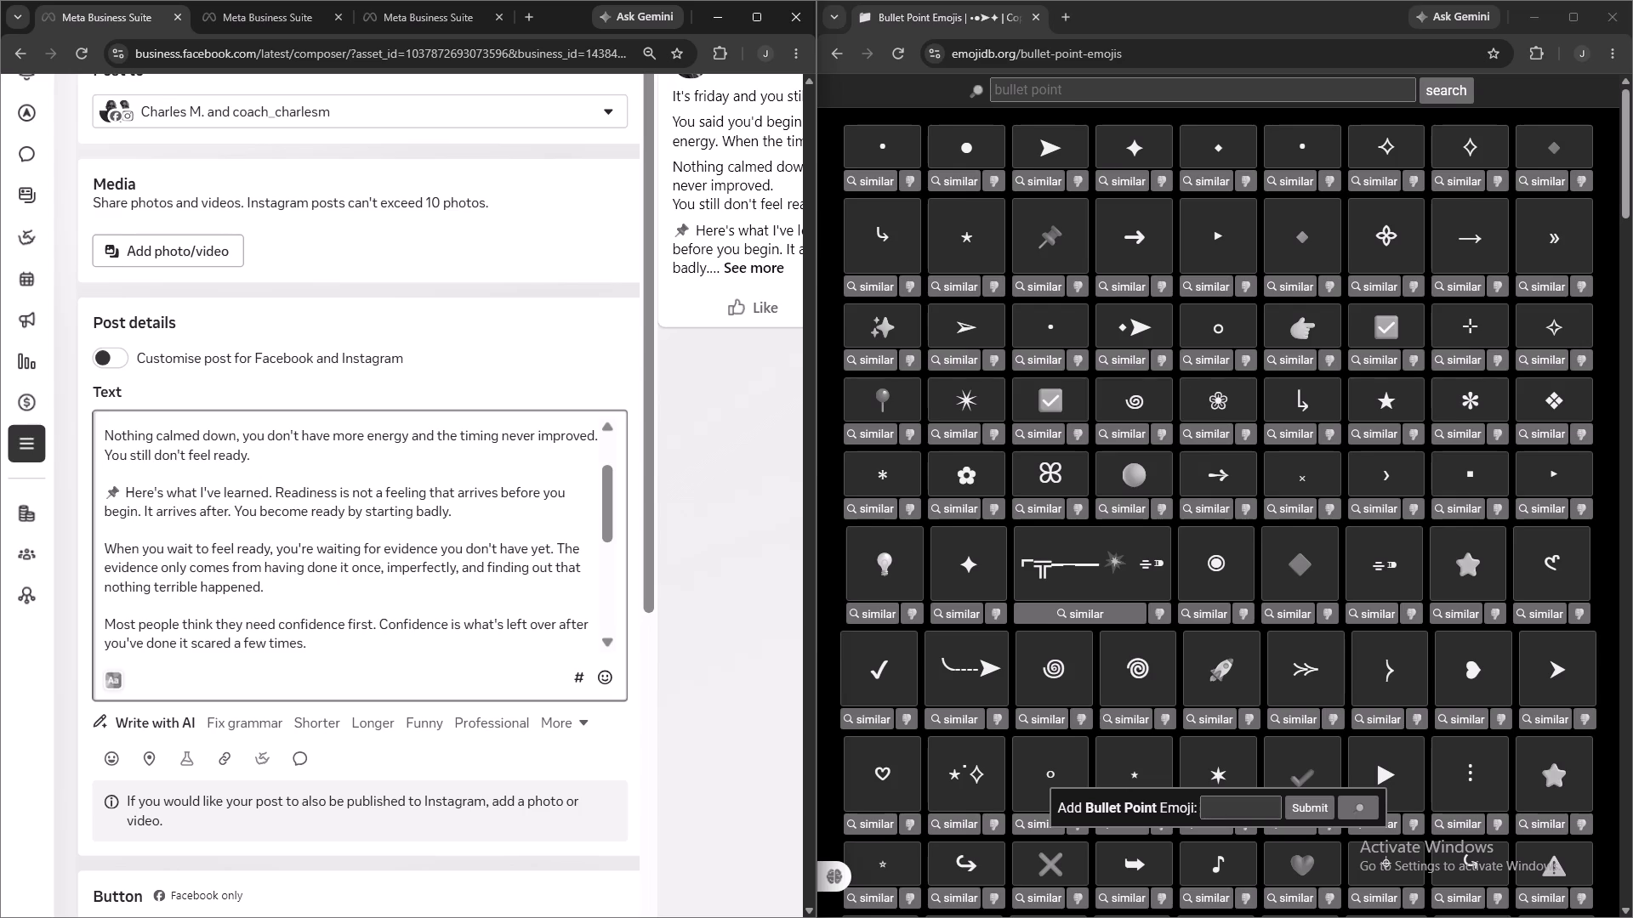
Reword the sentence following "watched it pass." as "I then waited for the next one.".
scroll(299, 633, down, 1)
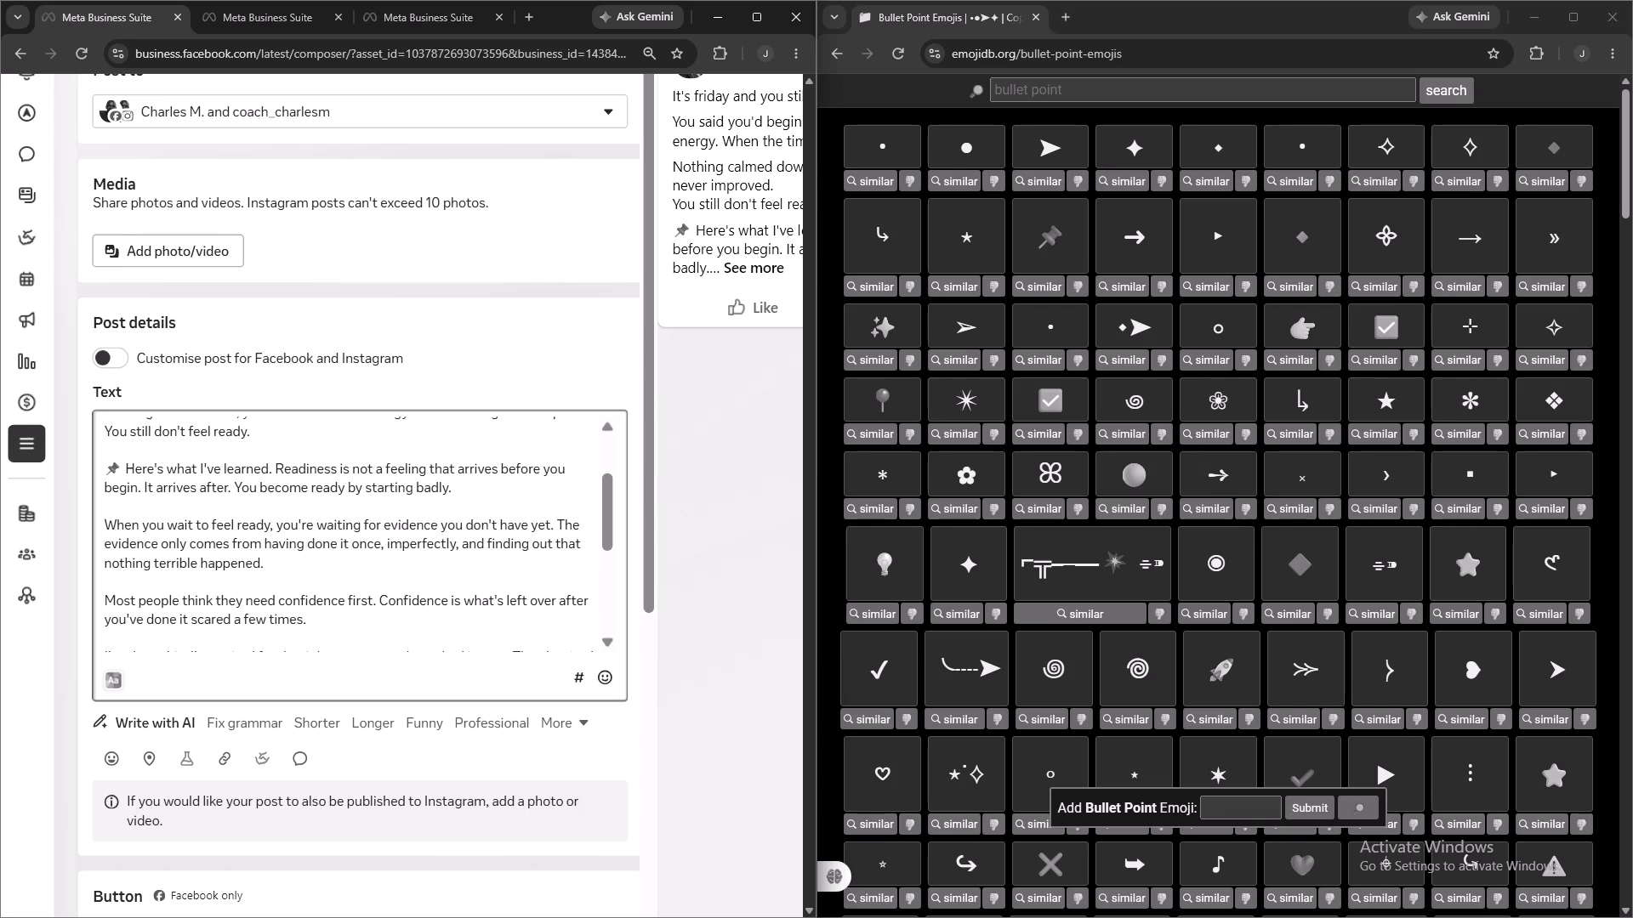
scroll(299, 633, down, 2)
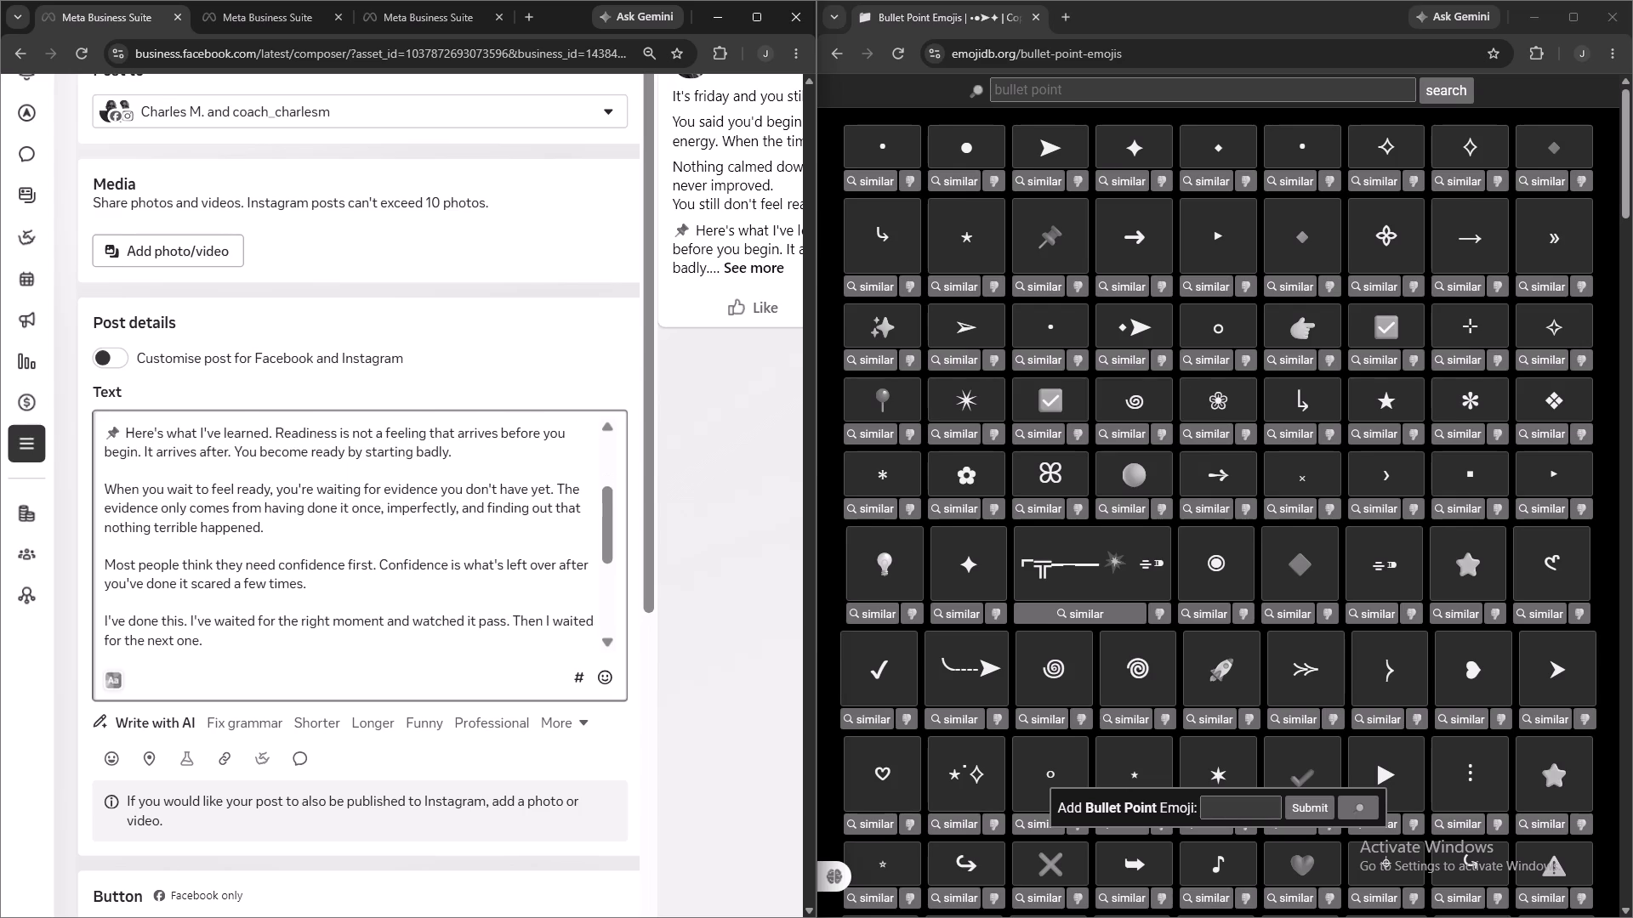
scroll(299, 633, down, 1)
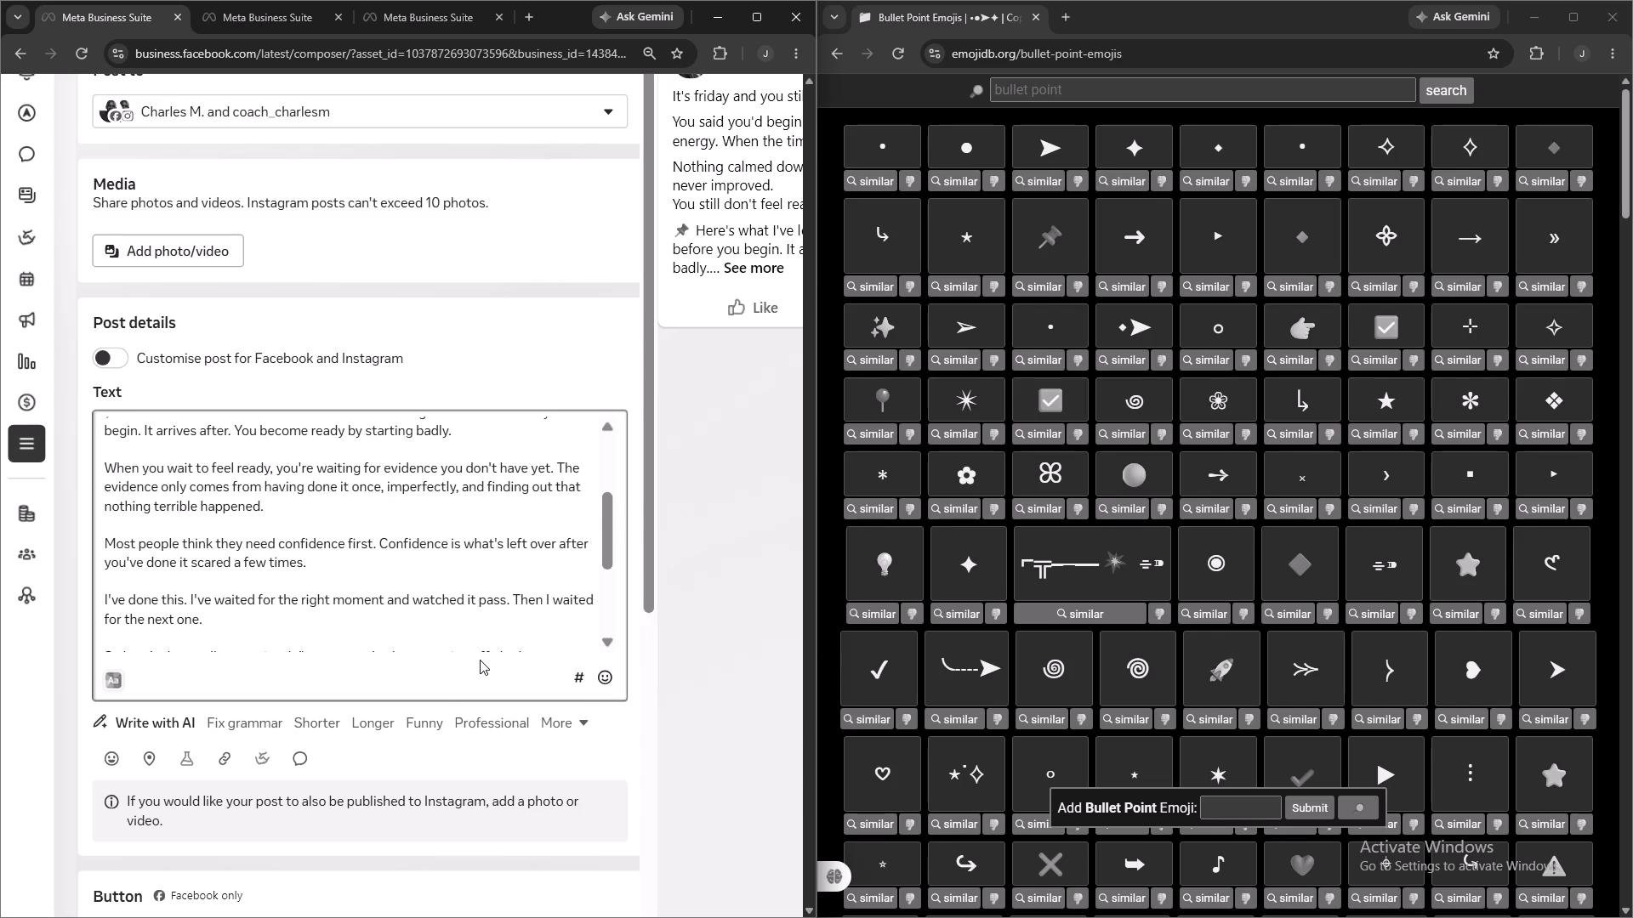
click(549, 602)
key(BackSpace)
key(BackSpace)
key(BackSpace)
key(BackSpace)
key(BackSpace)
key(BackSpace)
Delete the sentence "I then waited for the next one." so the paragraph ends at "watched it pass.".
scroll(307, 626, down, 1)
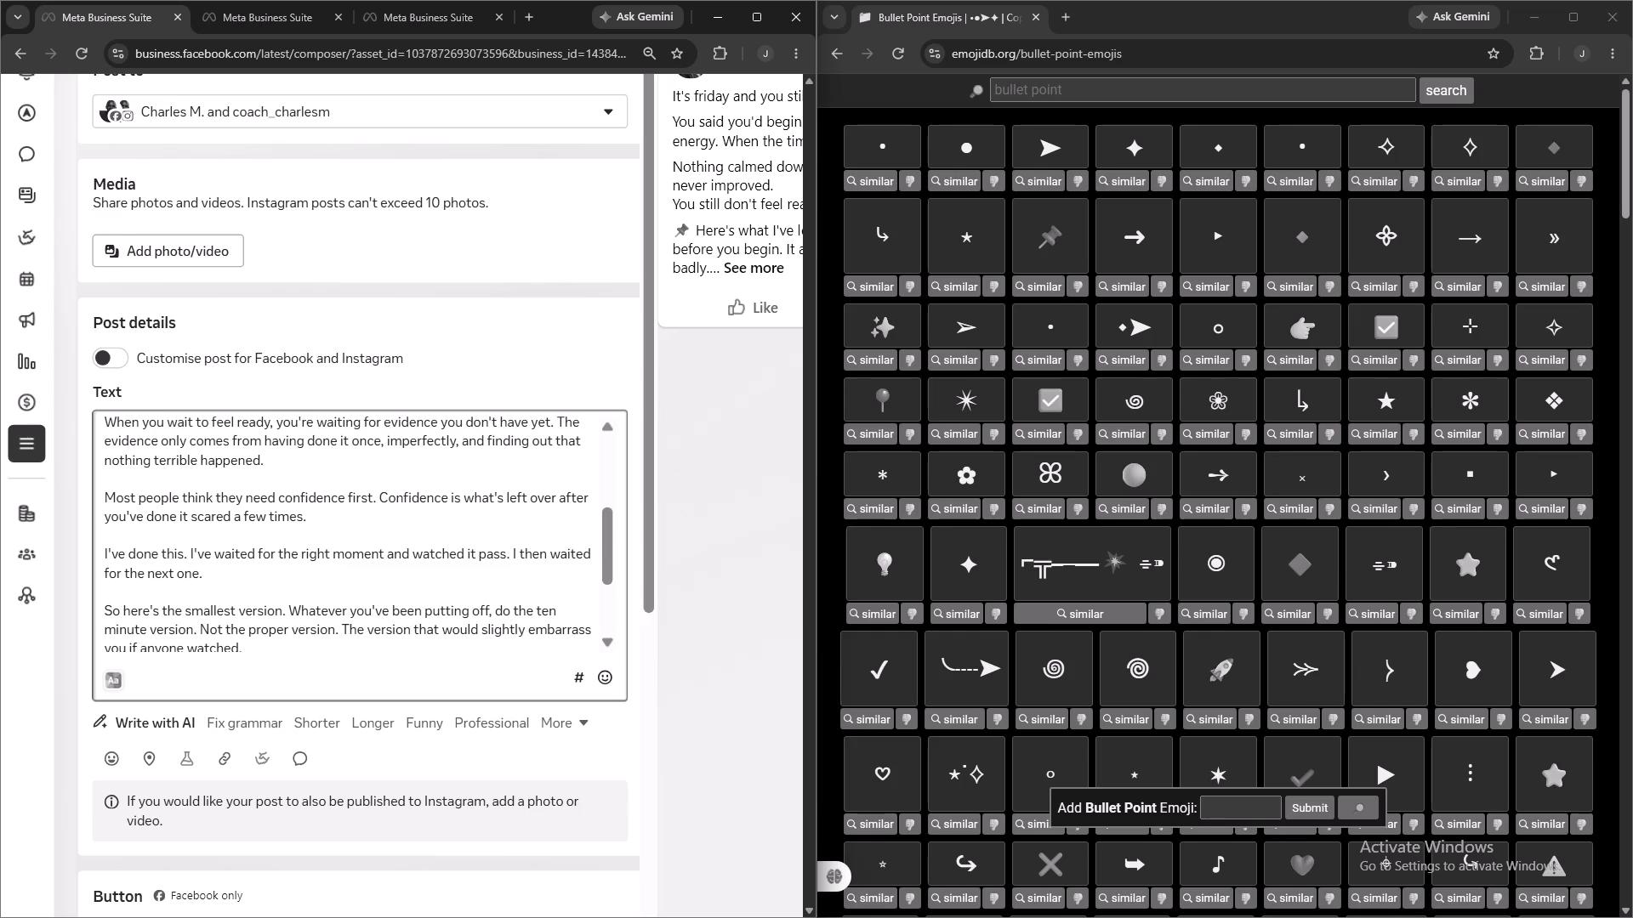
click(307, 626)
click(508, 555)
click(509, 555)
drag(509, 555, 521, 586)
drag(521, 586, 459, 571)
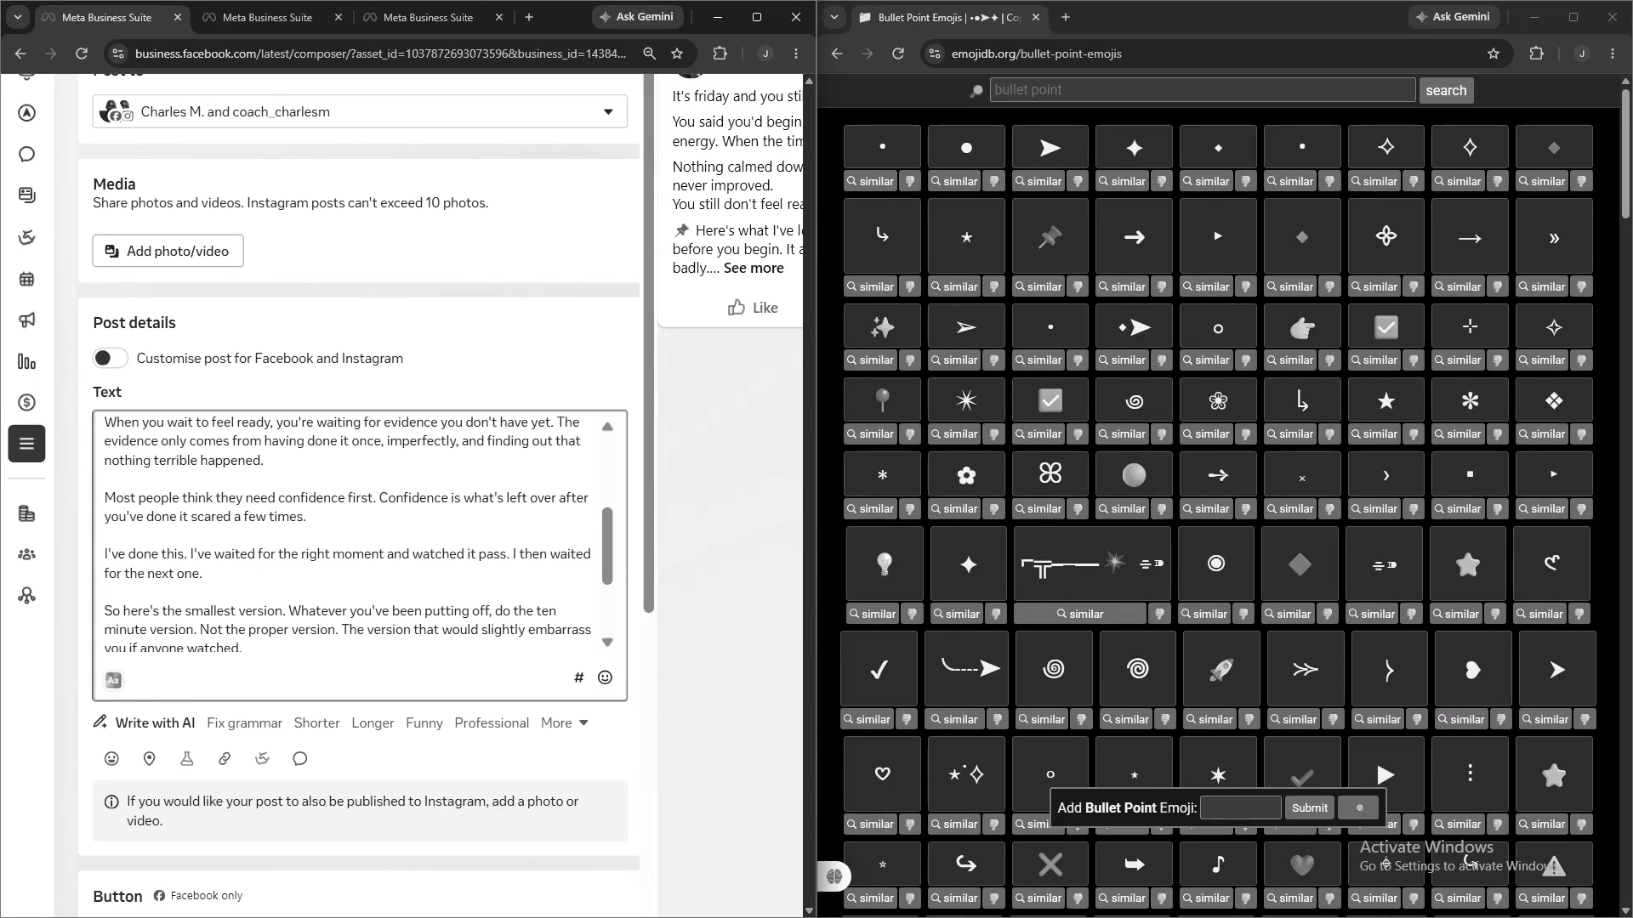
click(510, 547)
drag(510, 547, 538, 615)
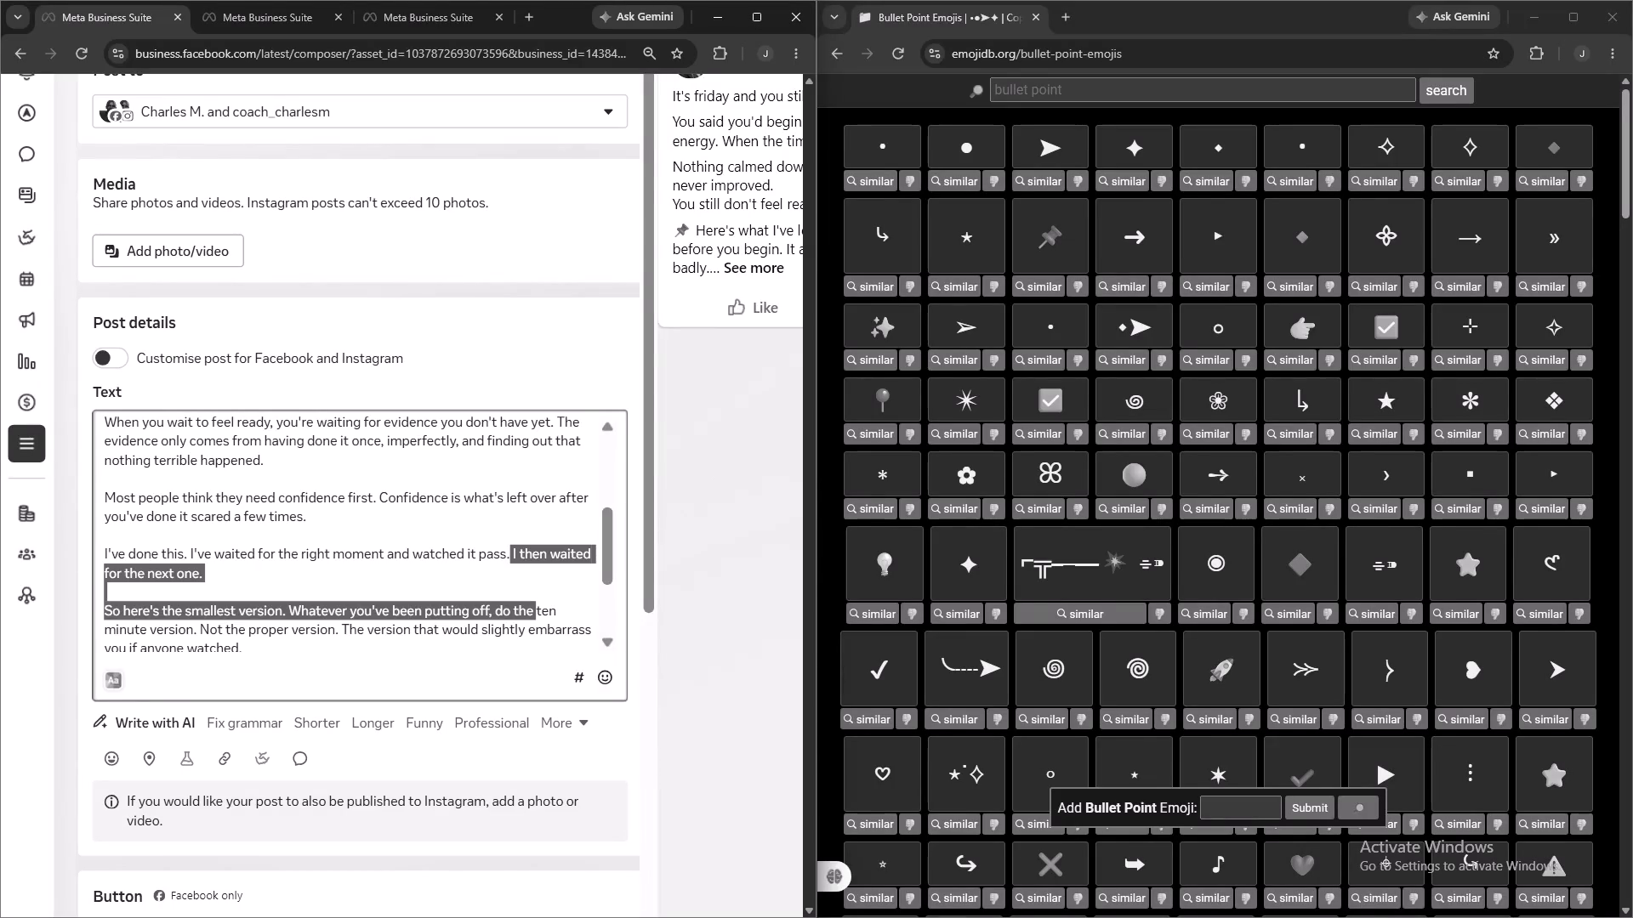
drag(538, 615, 524, 573)
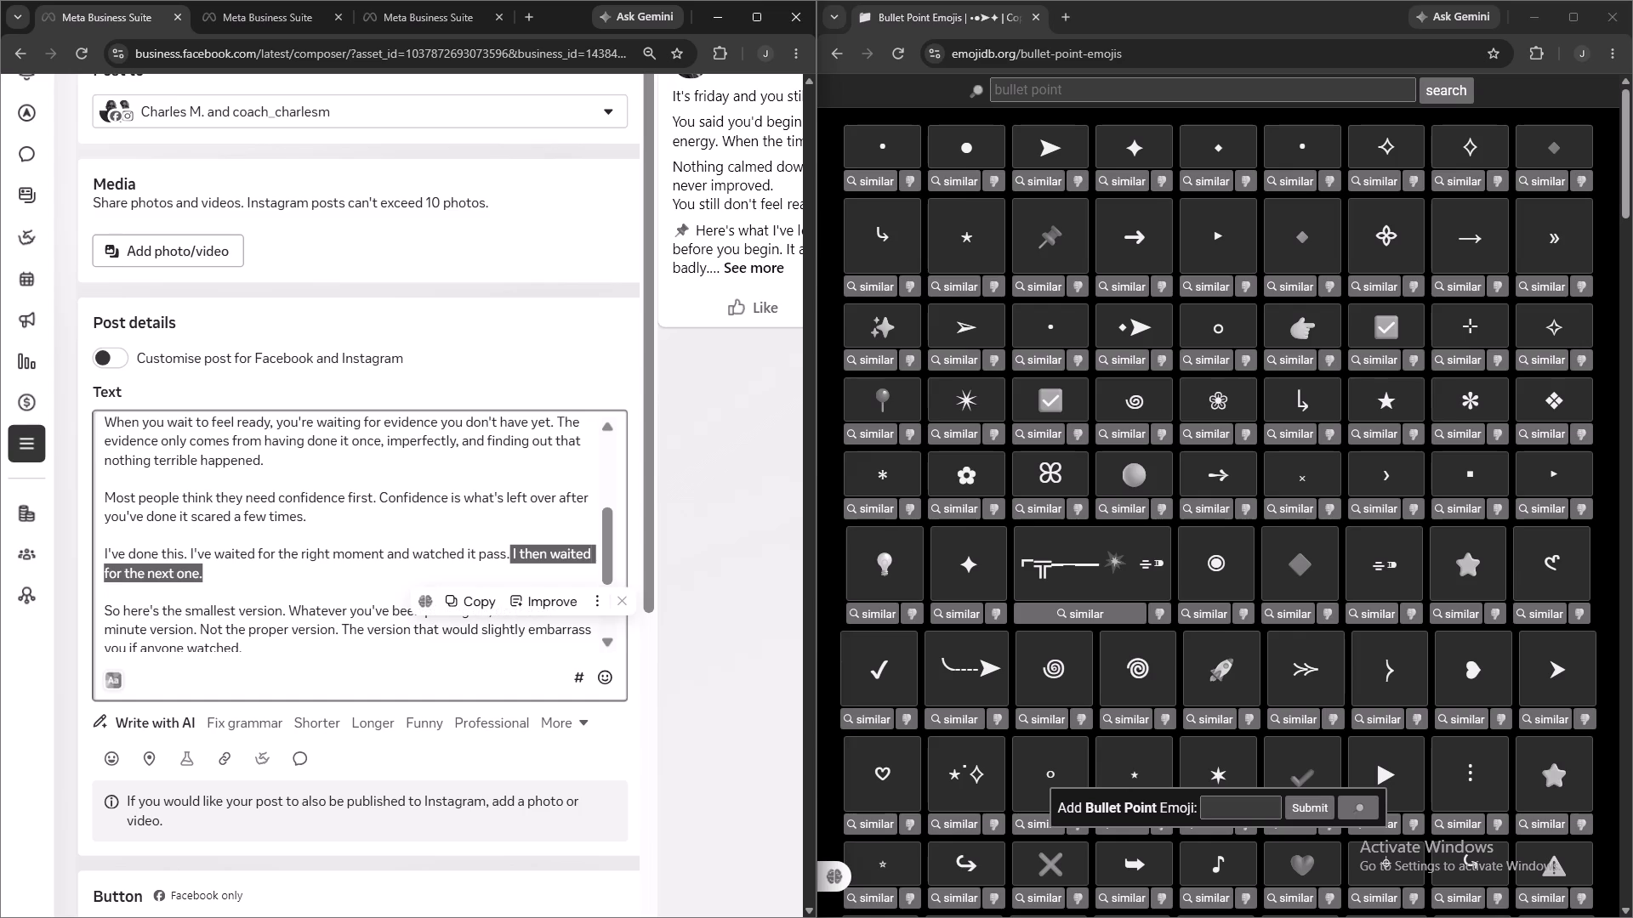
key(BackSpace)
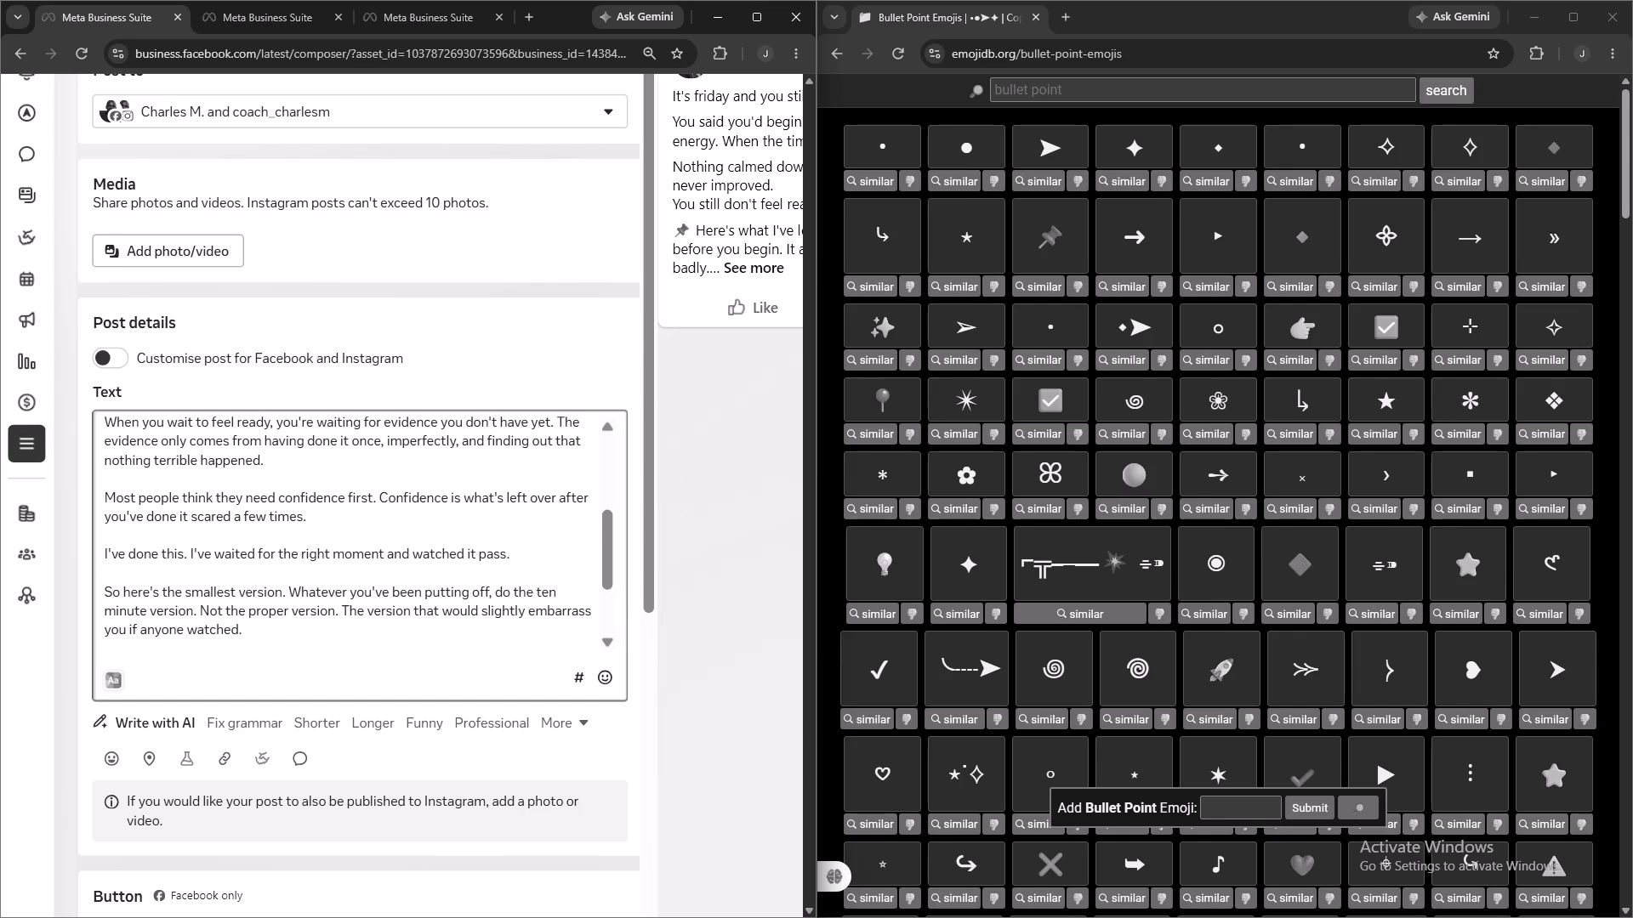
Copy the check mark emoji from the emoji page and insert it with a space before "So here's the smallest version.".
scroll(447, 558, down, 1)
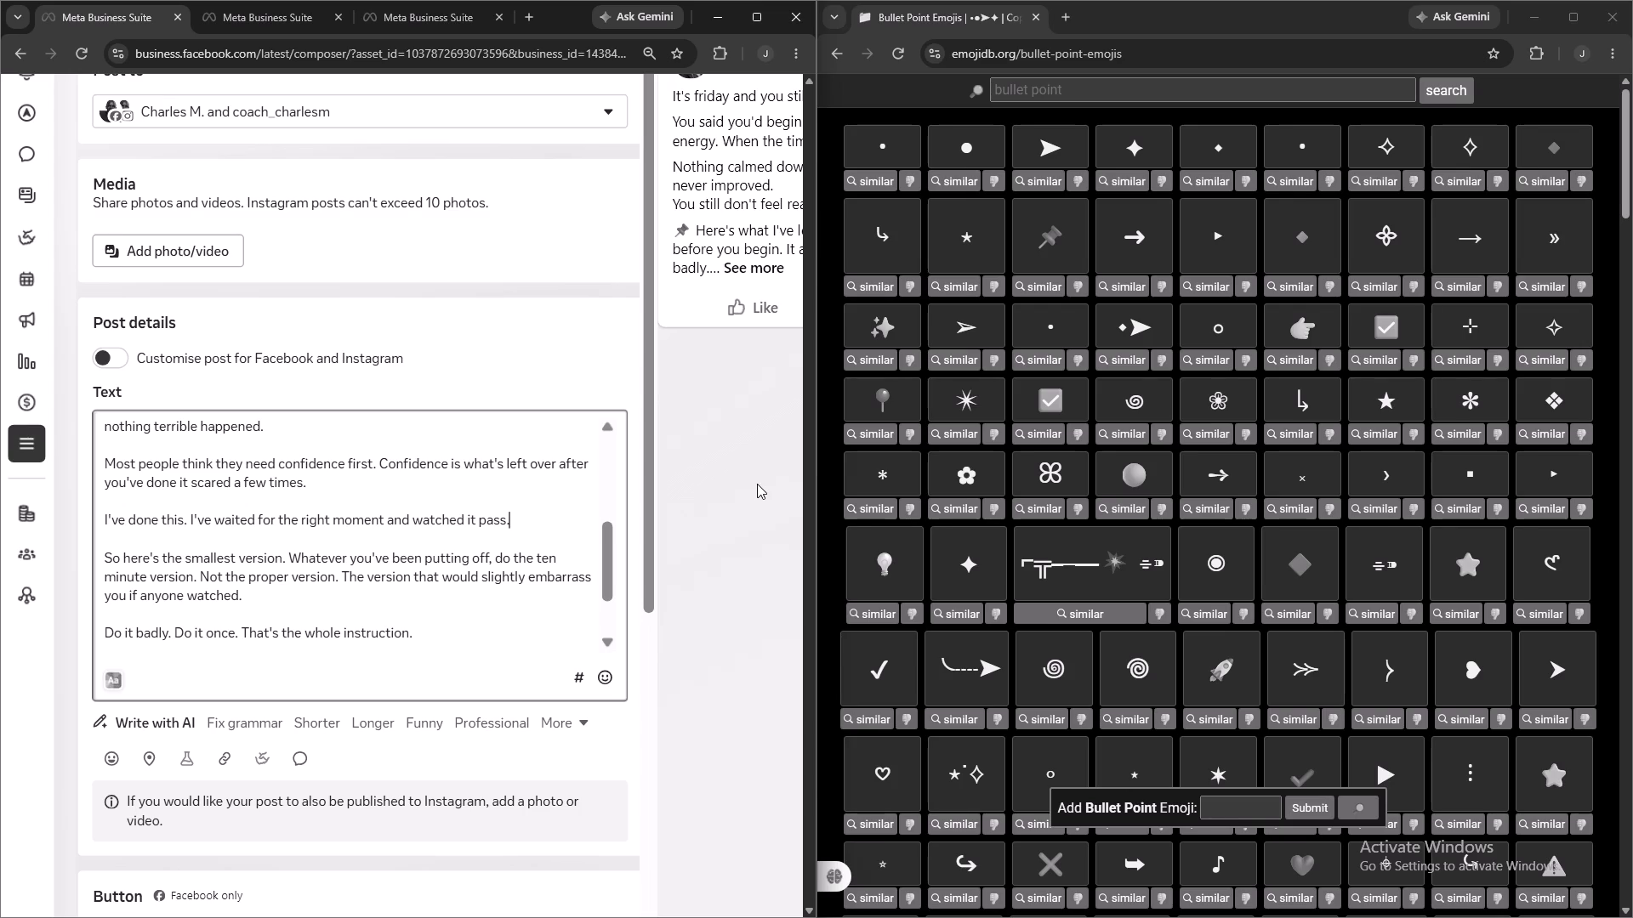
click(1064, 390)
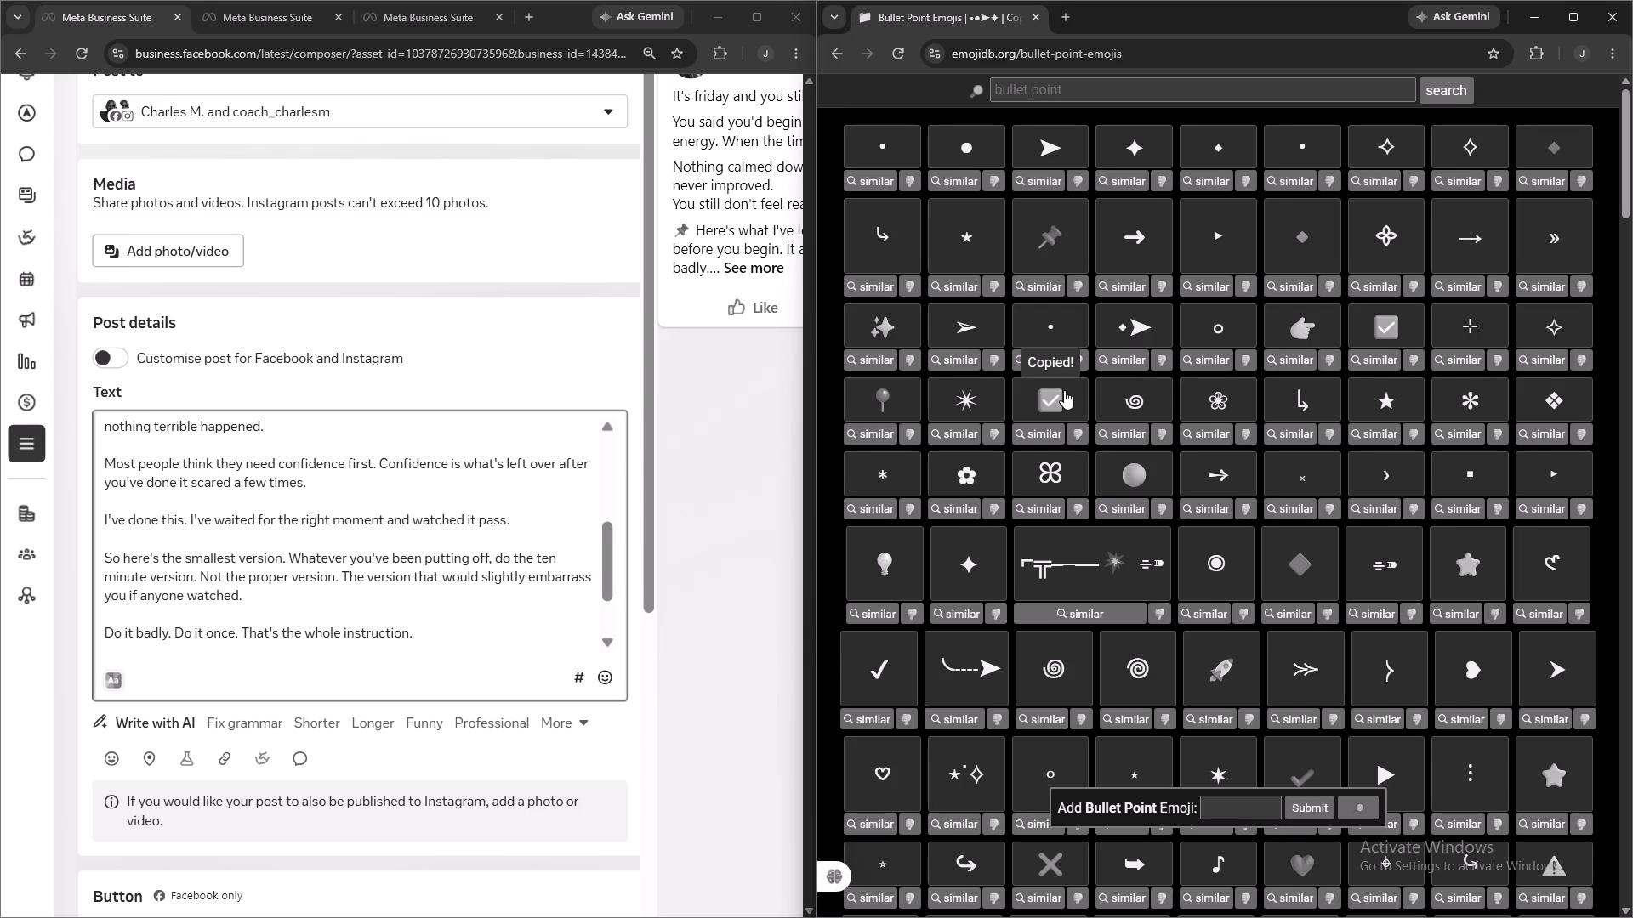
click(108, 564)
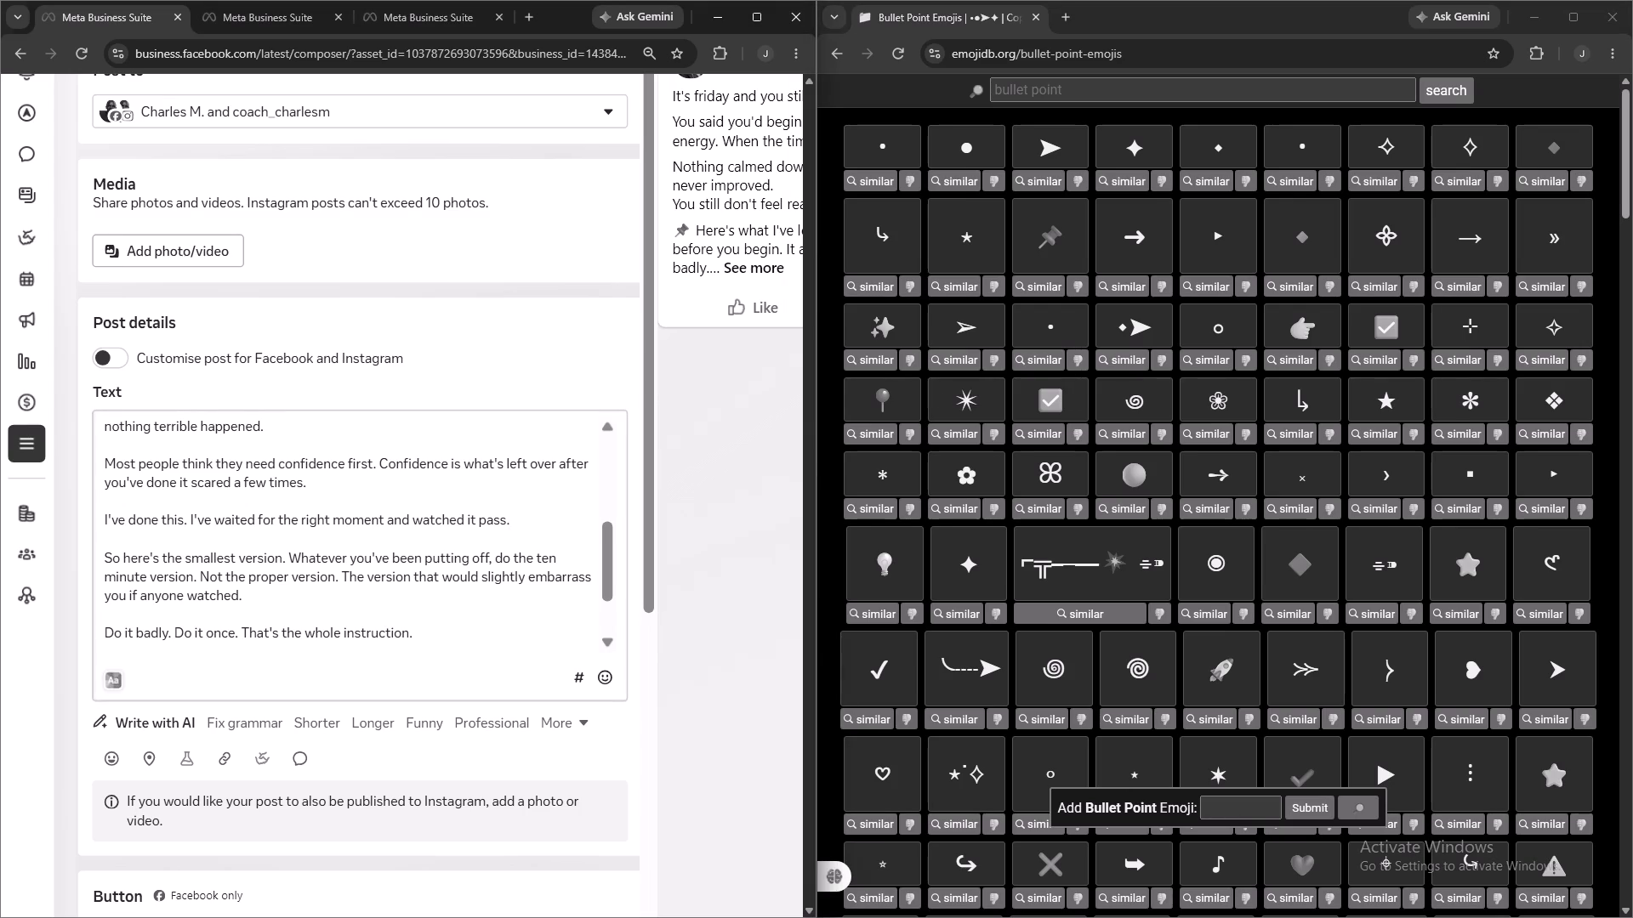
key(ctrl+v)
key(space)
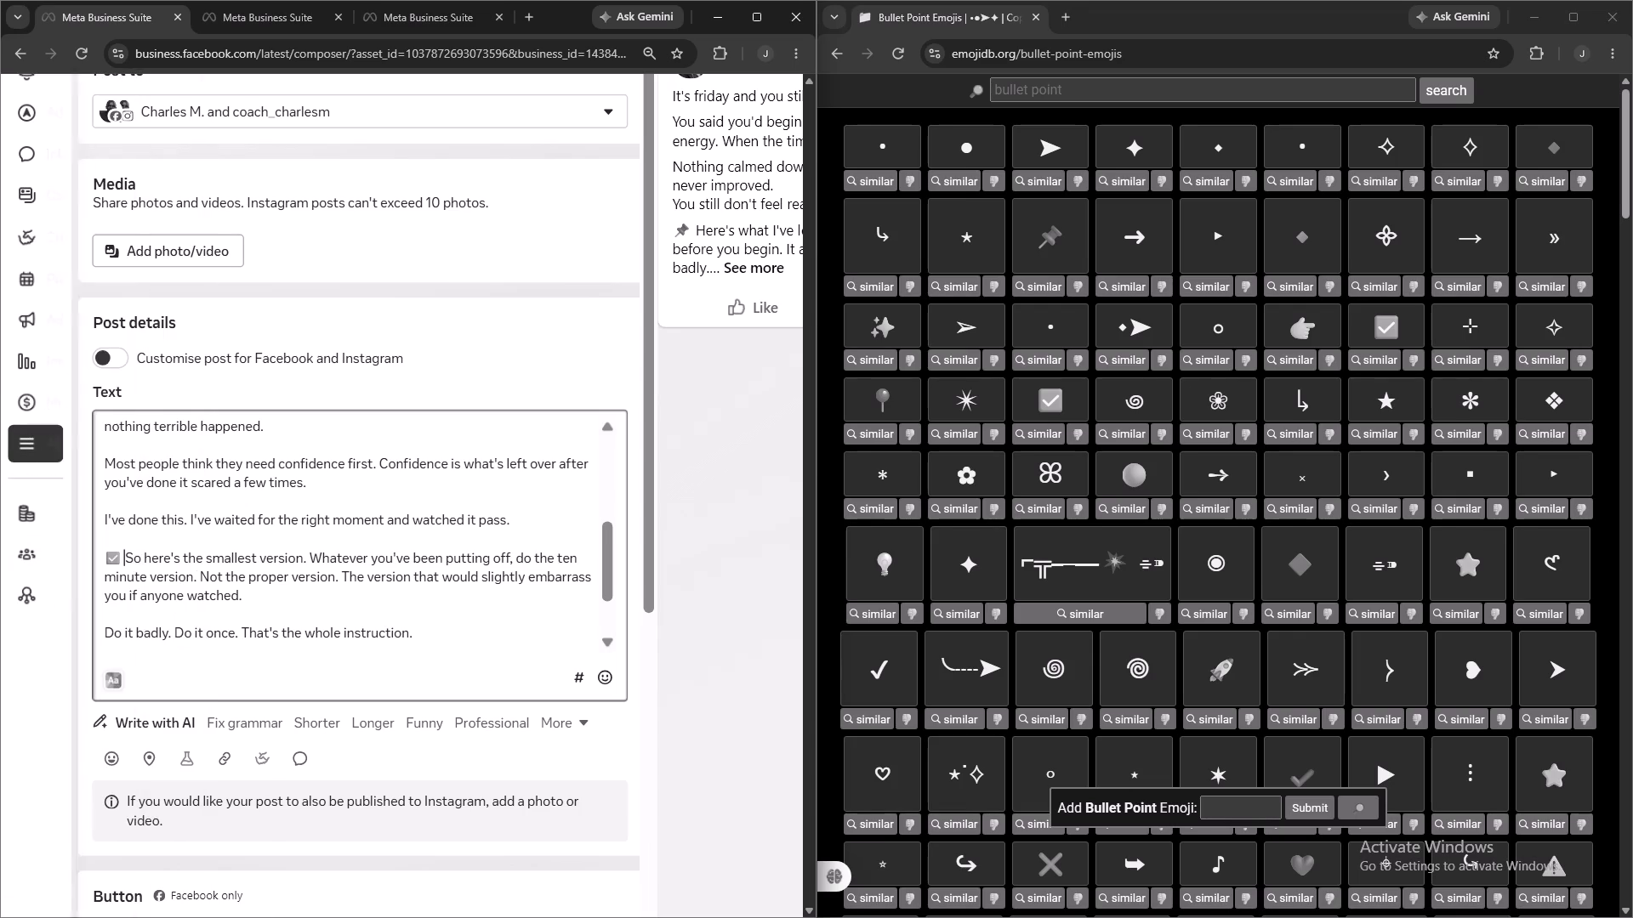
Start a new line at "Not the proper version." in the smallest version paragraph.
click(203, 578)
key(BackSpace)
key(Return)
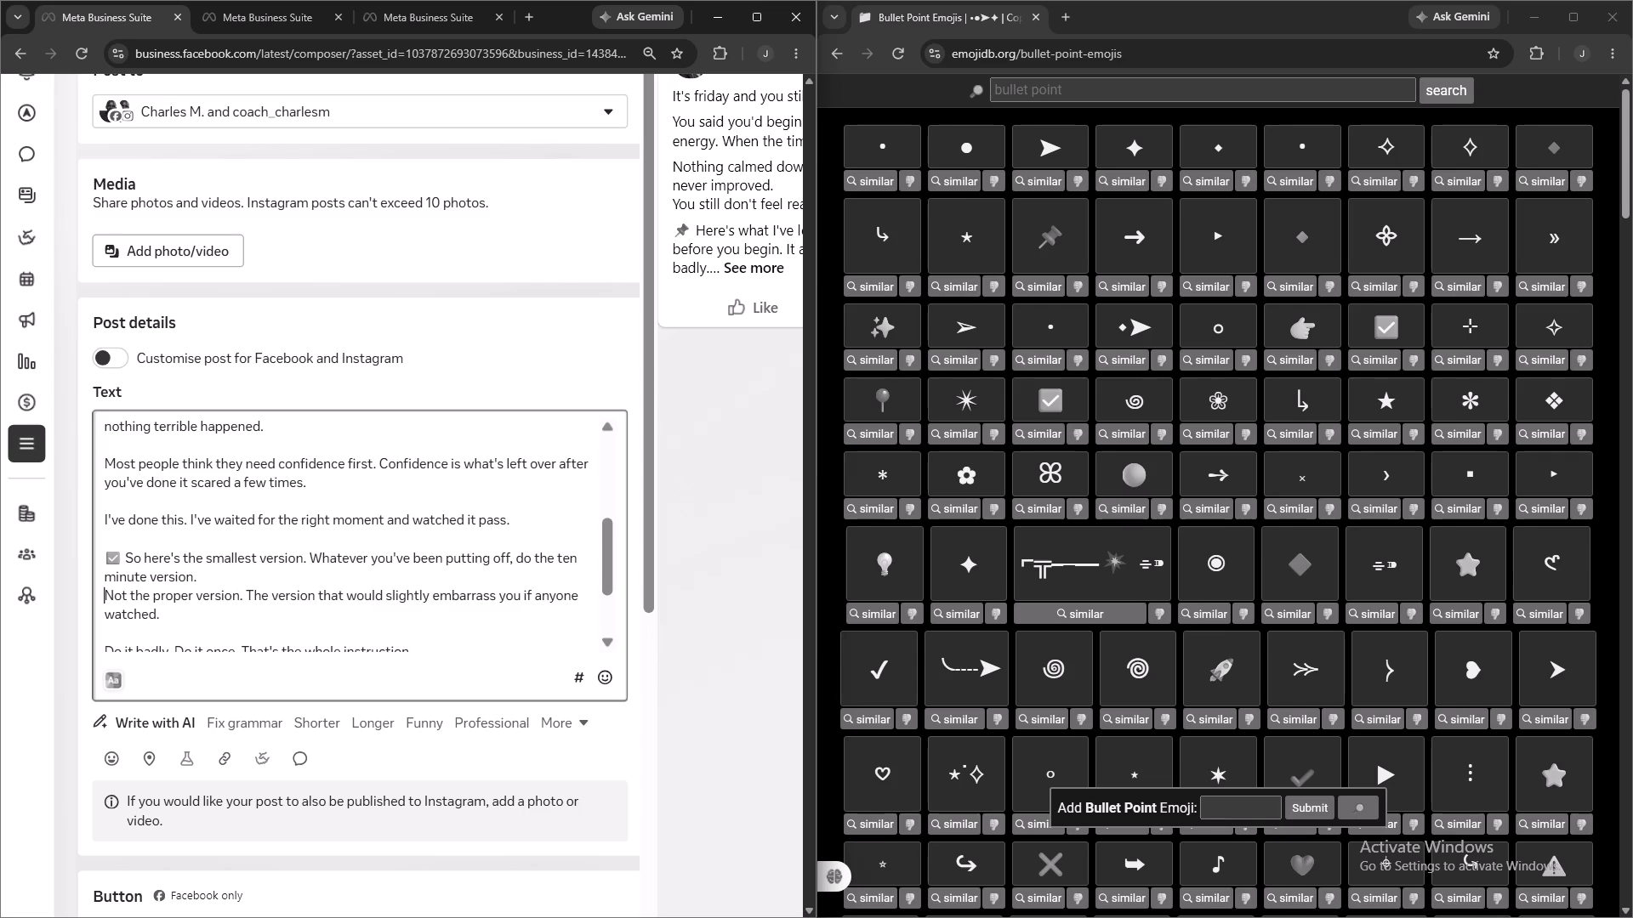
Remove "Because" from the paragraph about the person you're trying to become so it begins "The person you're trying to become".
scroll(235, 573, down, 1)
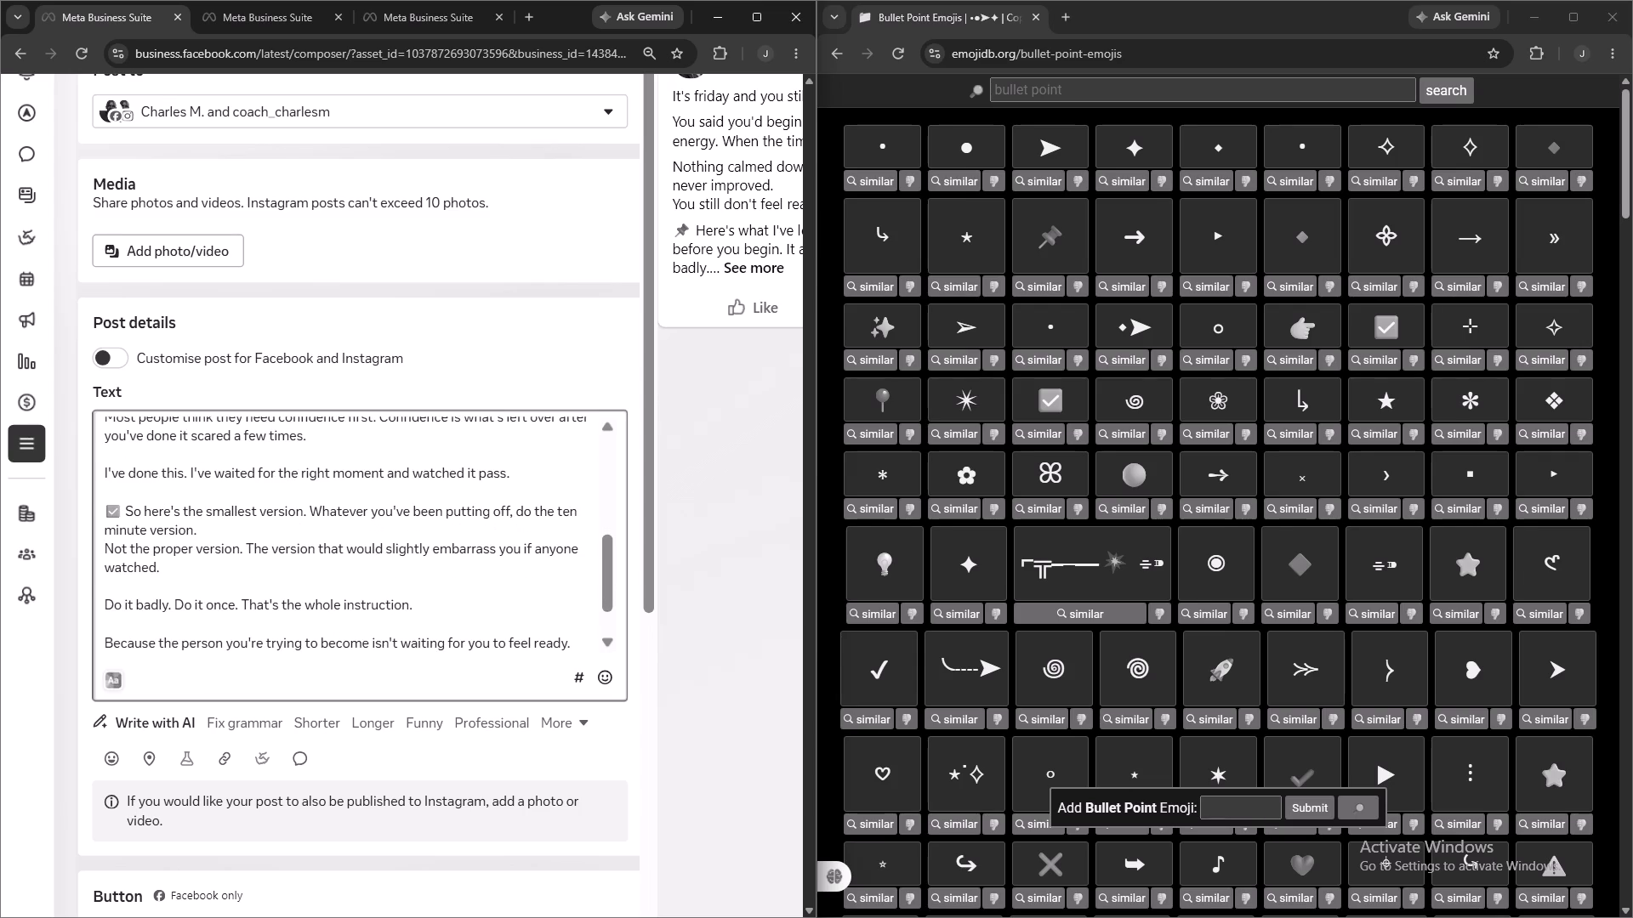
scroll(235, 573, down, 1)
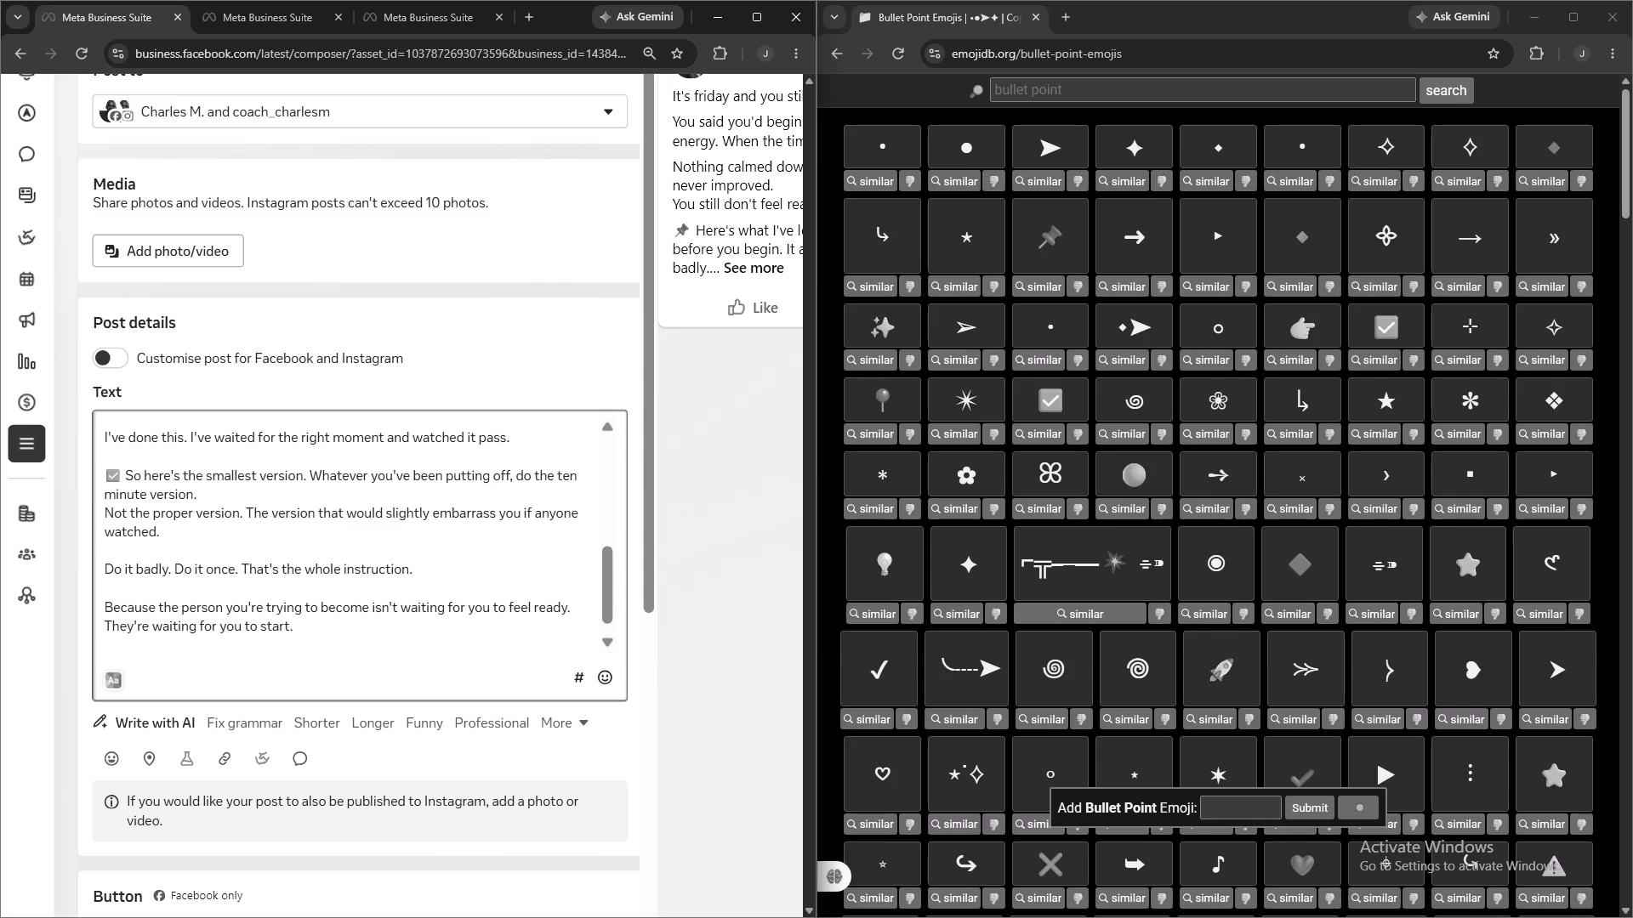
scroll(235, 573, down, 1)
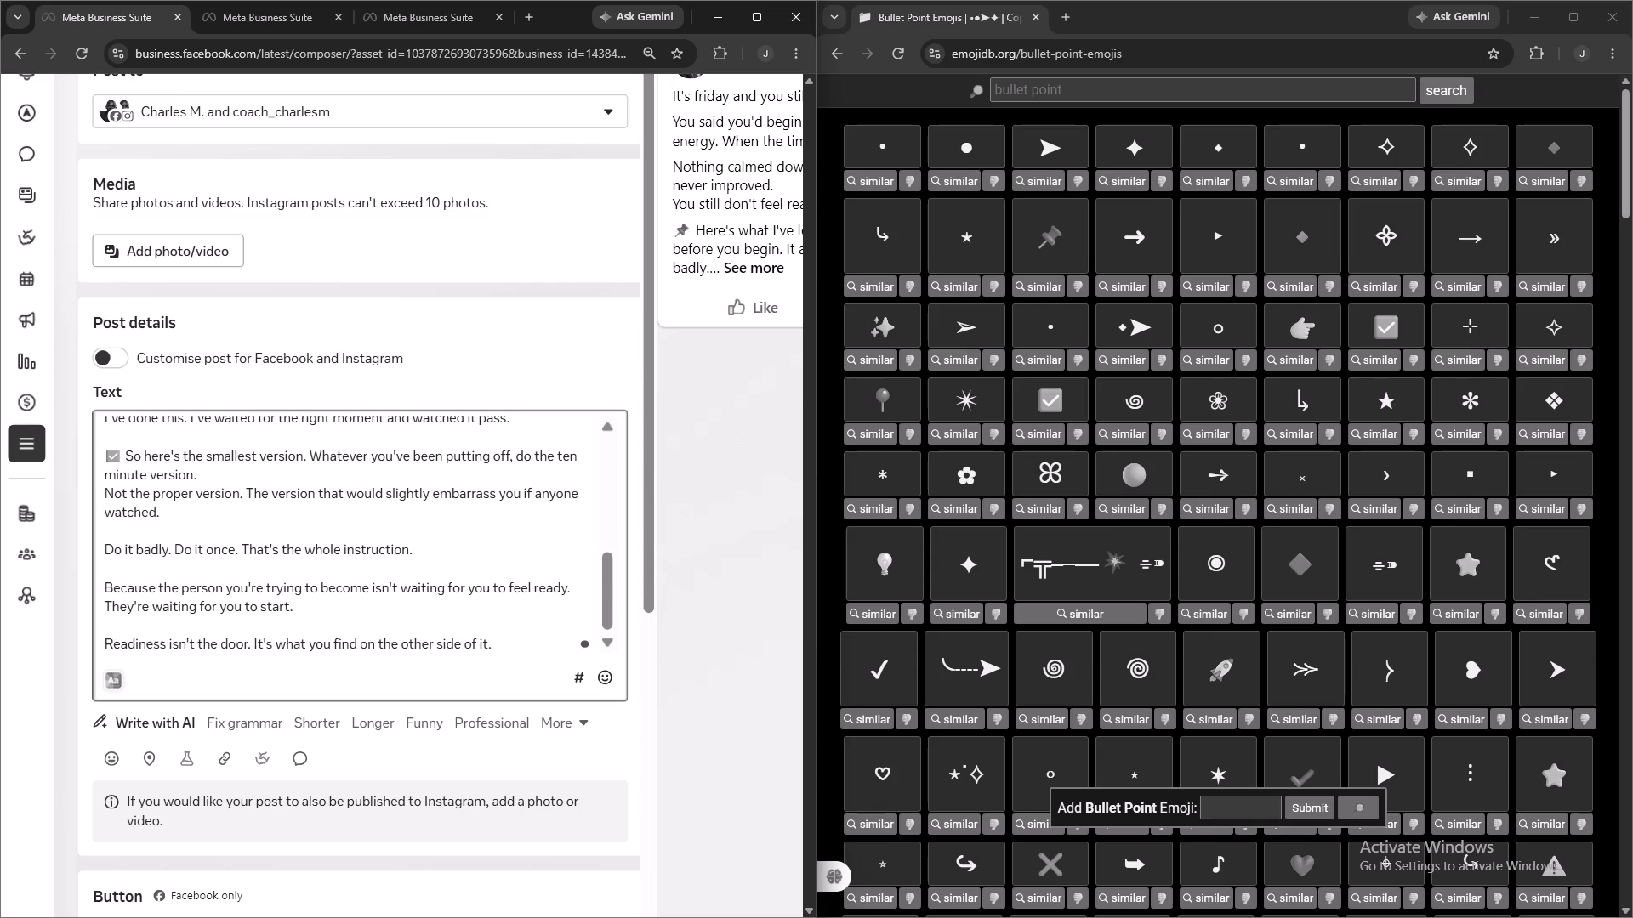
click(166, 584)
key(BackSpace)
key(BackSpace)
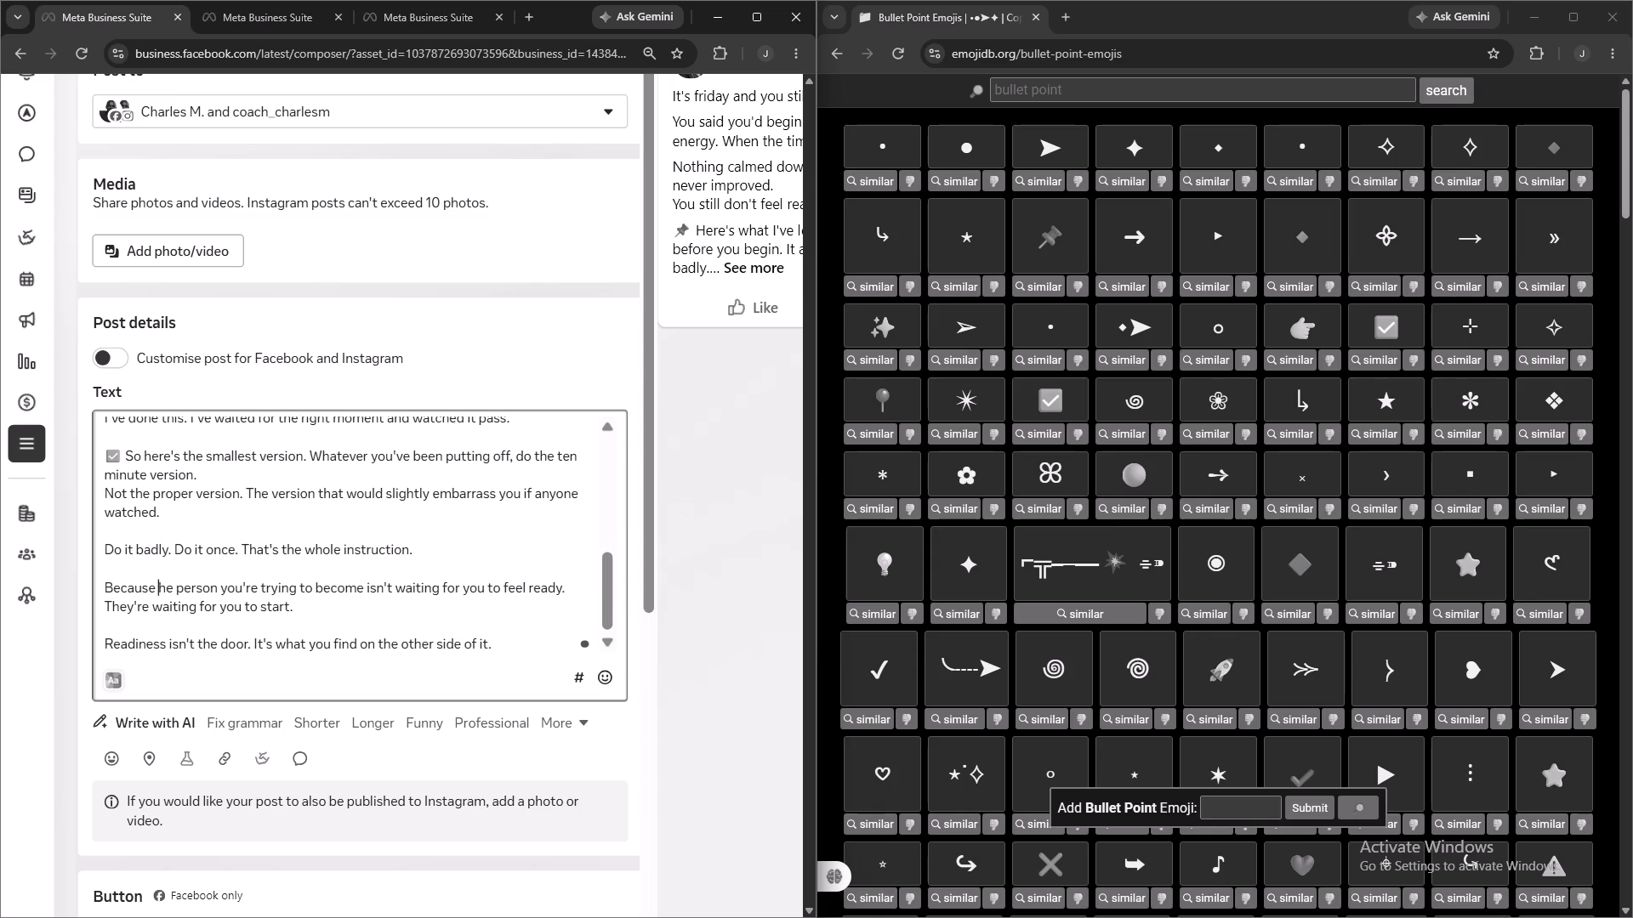
key(BackSpace)
key(BackSpace)
key(BackSpace)
key(BackSpace)
key(BackSpace)
key(BackSpace)
key(BackSpace)
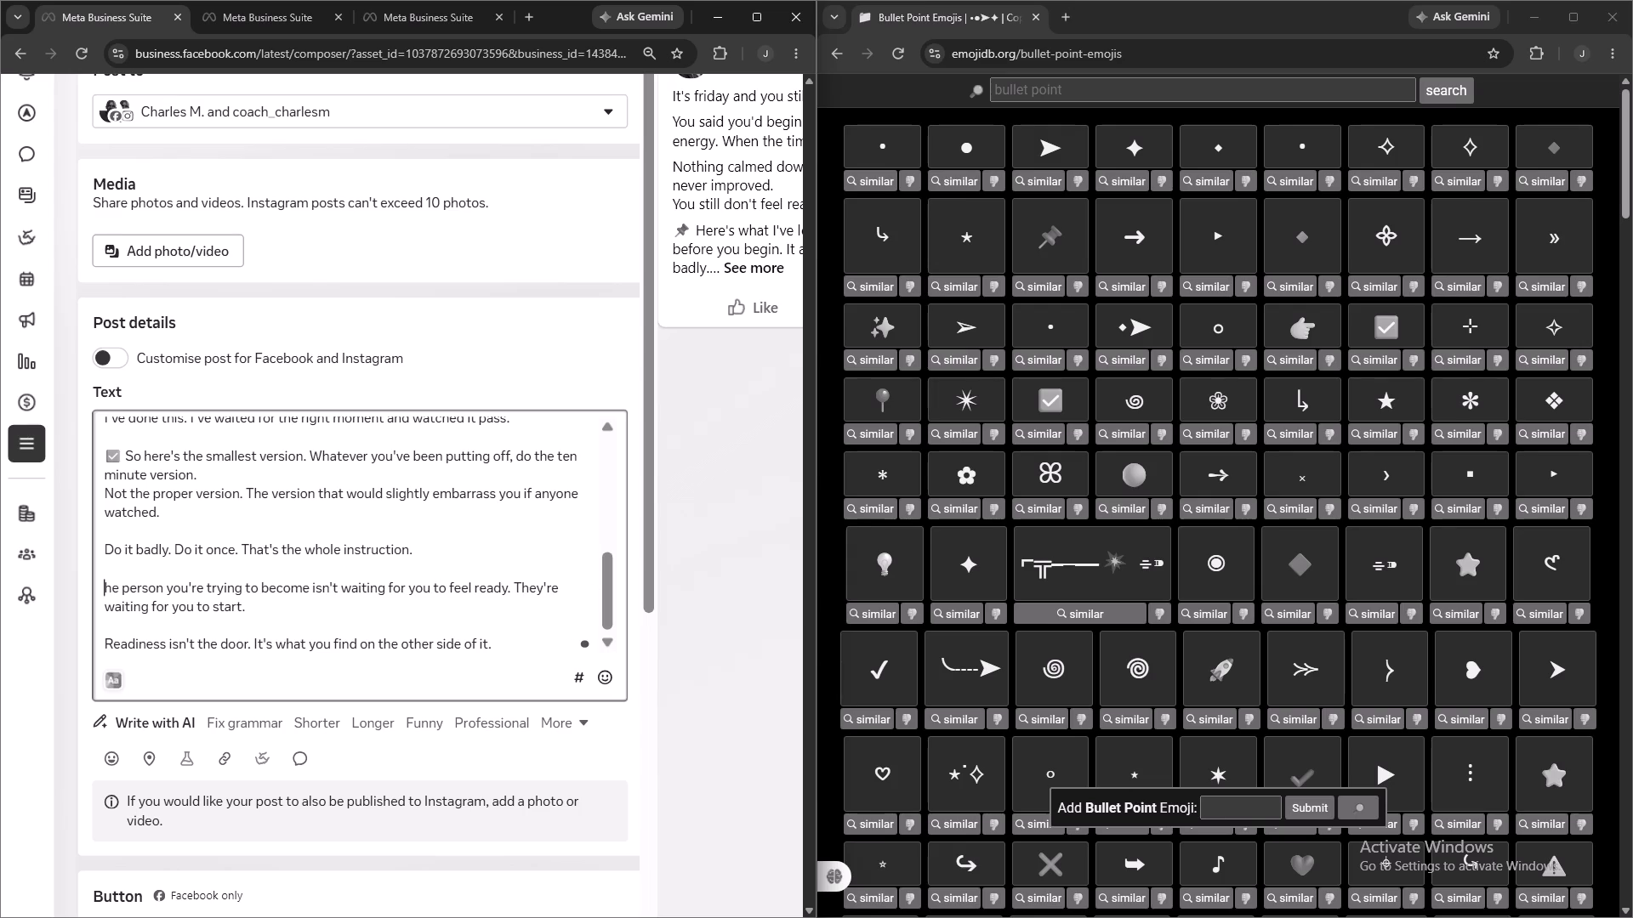
key(t)
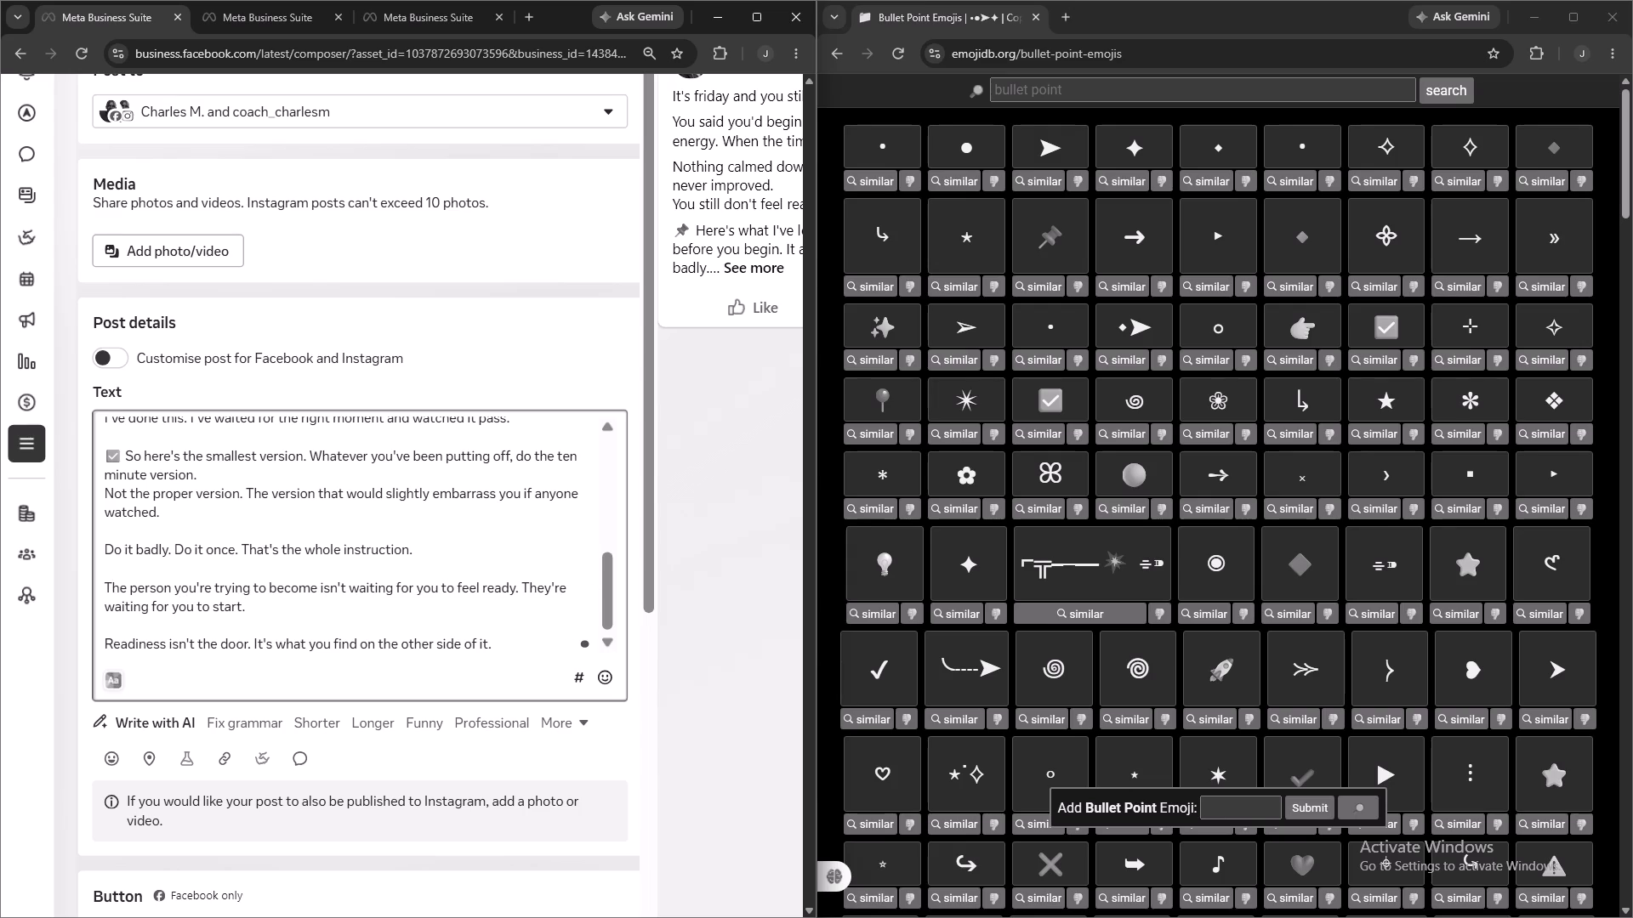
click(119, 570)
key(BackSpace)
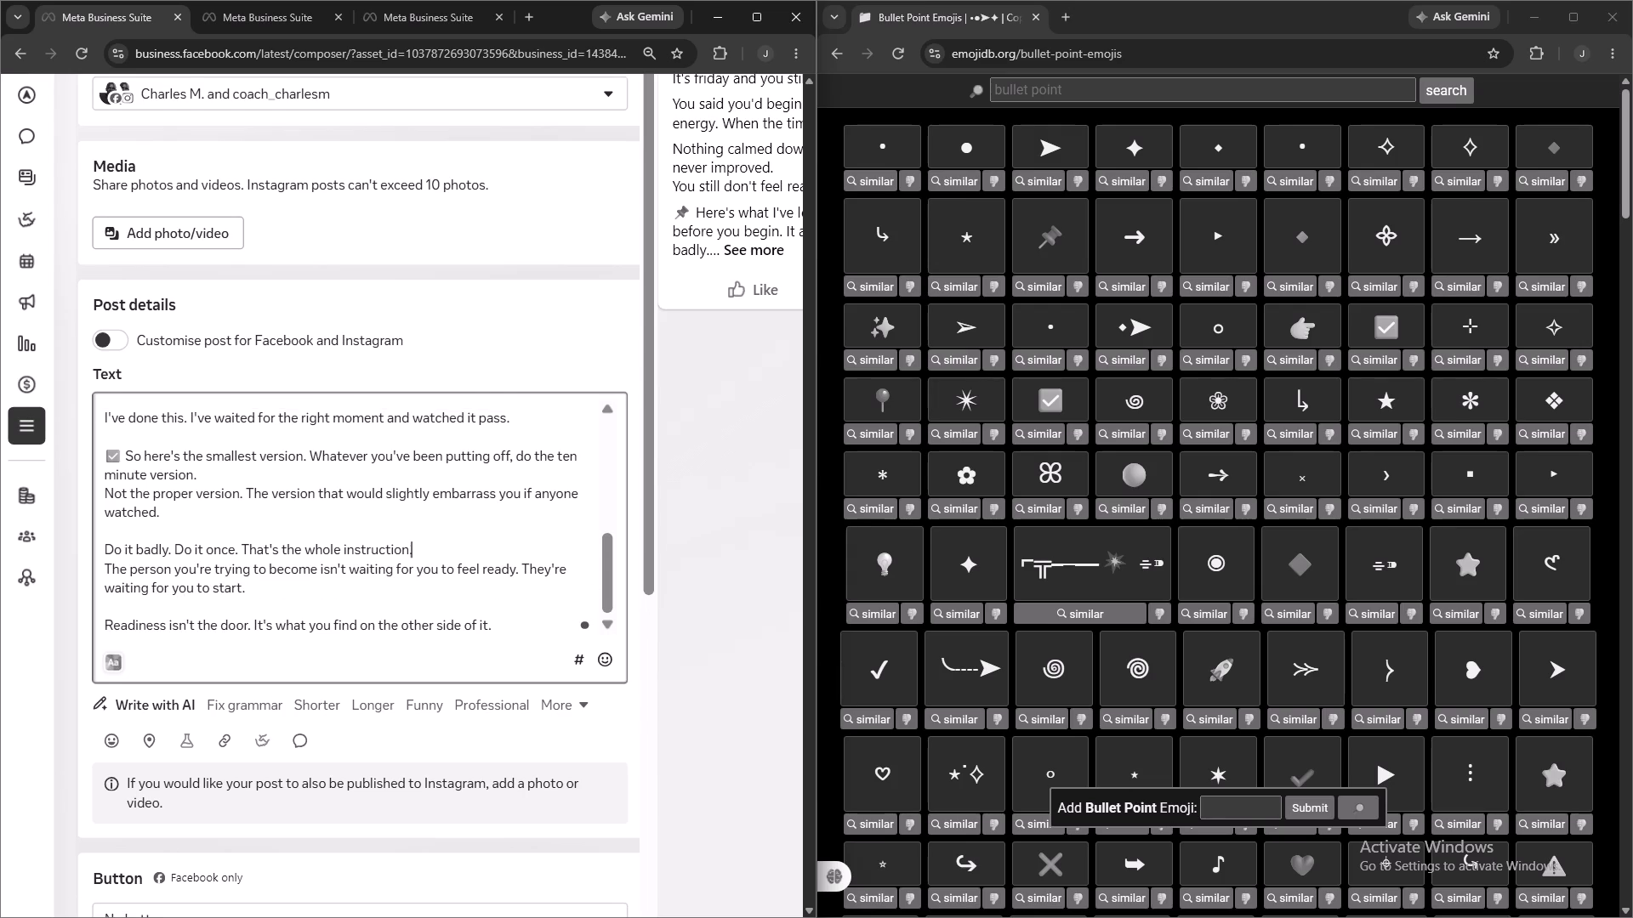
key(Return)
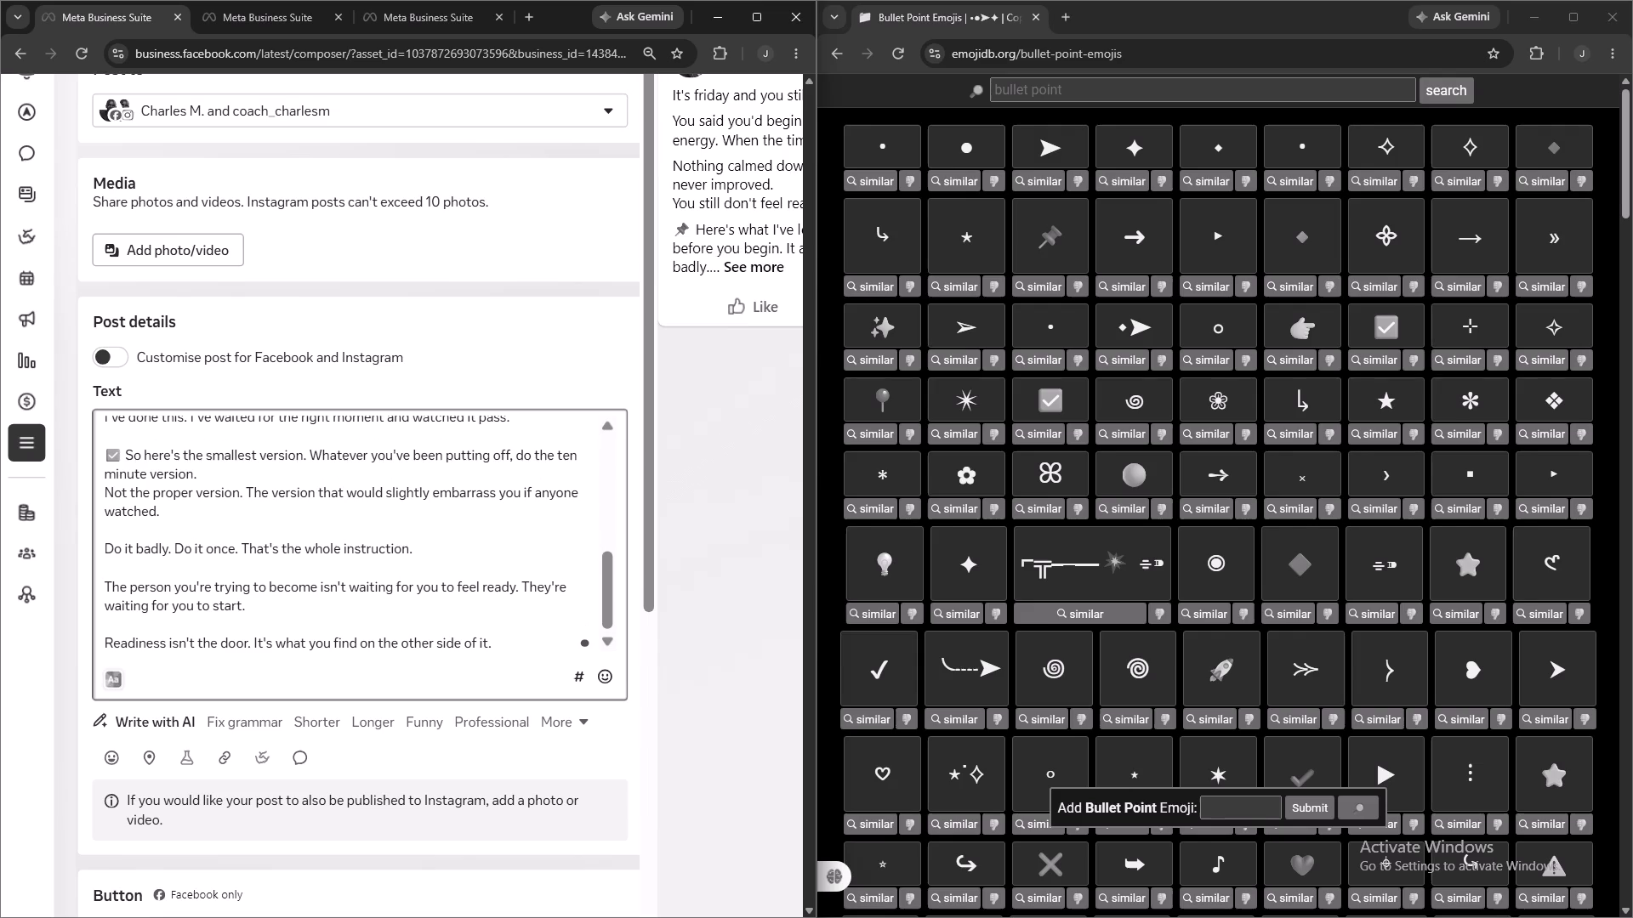
Search the emoji site for DIAMOND and insert the gem emoji, preceded by a space, after "It's what you find on the other side of it.".
scroll(180, 592, down, 1)
scroll(242, 624, down, 1)
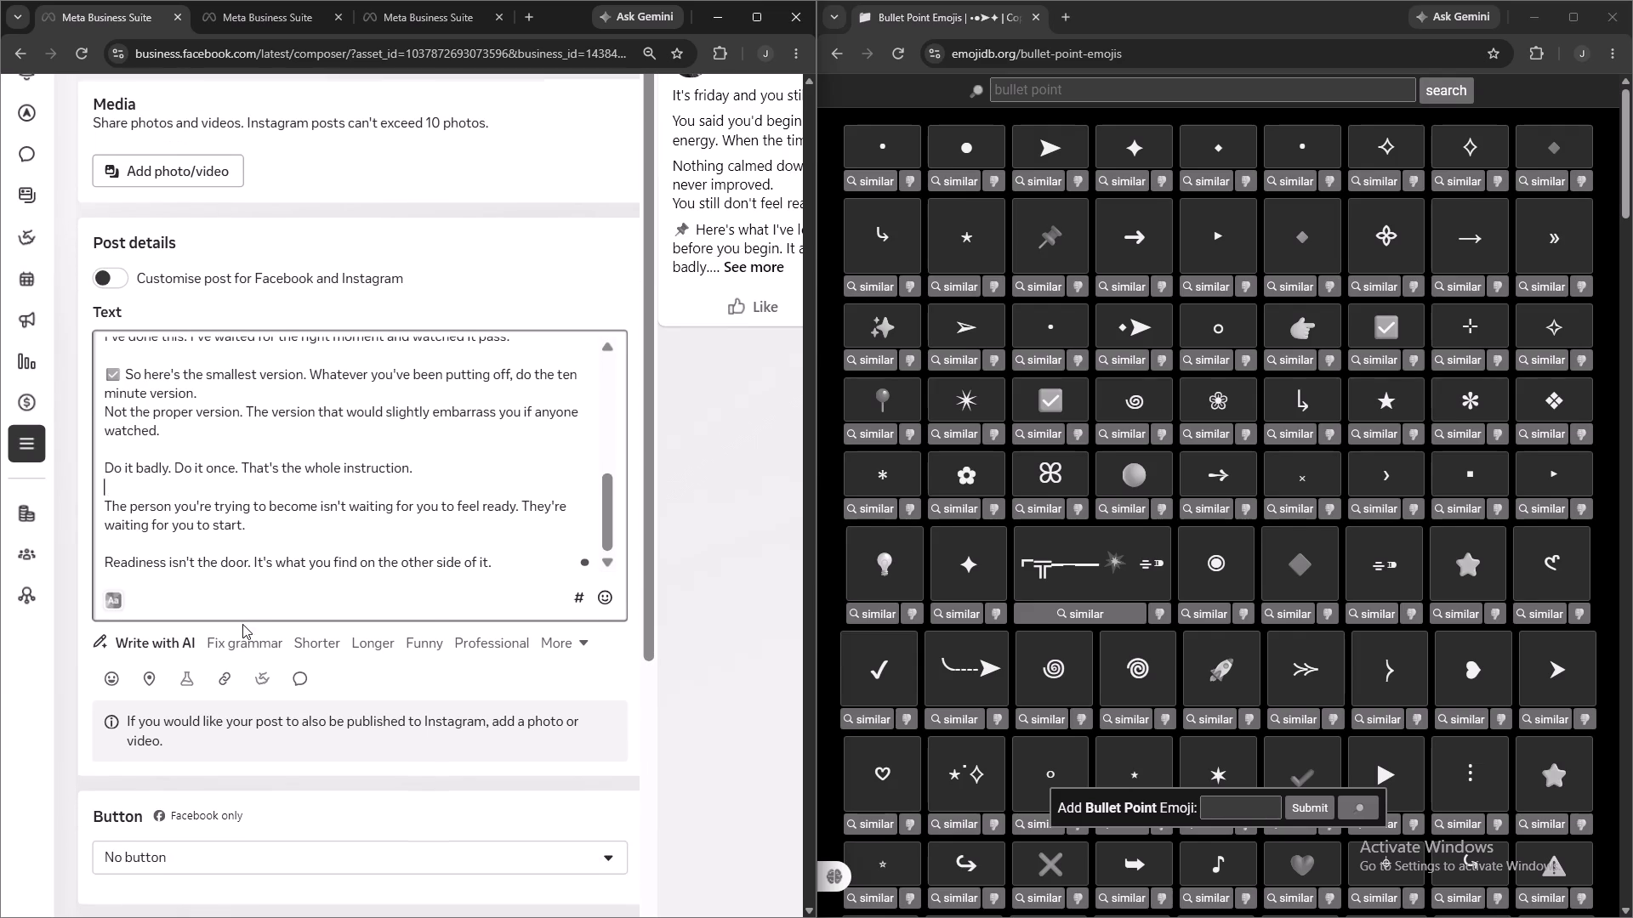
click(500, 564)
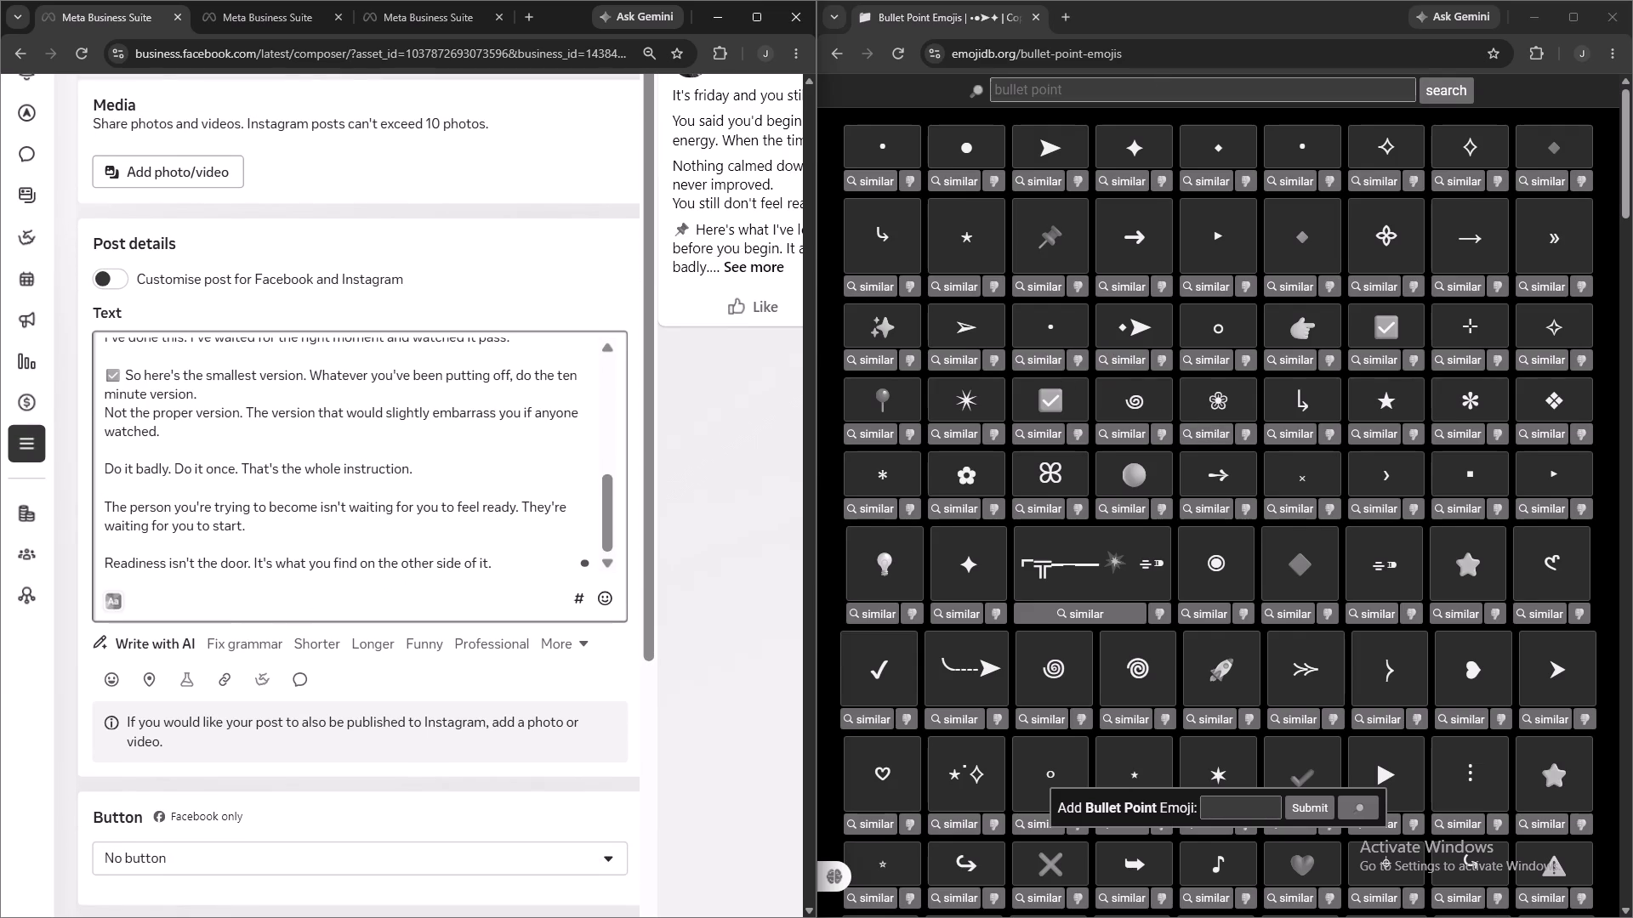
click(1153, 93)
click(1111, 128)
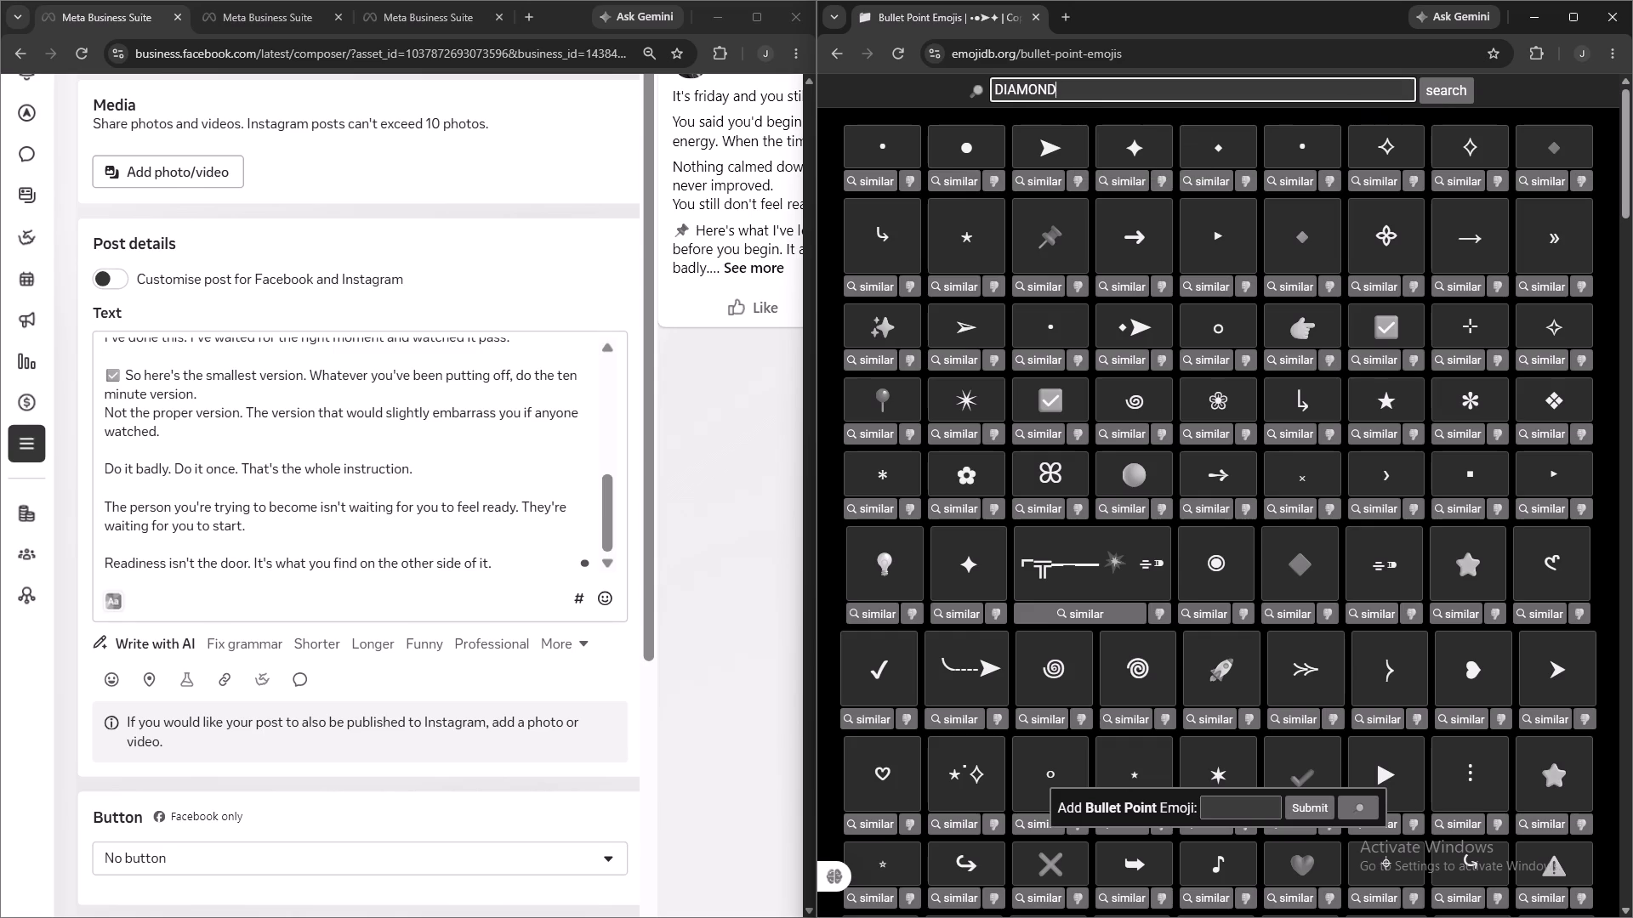
click(1450, 94)
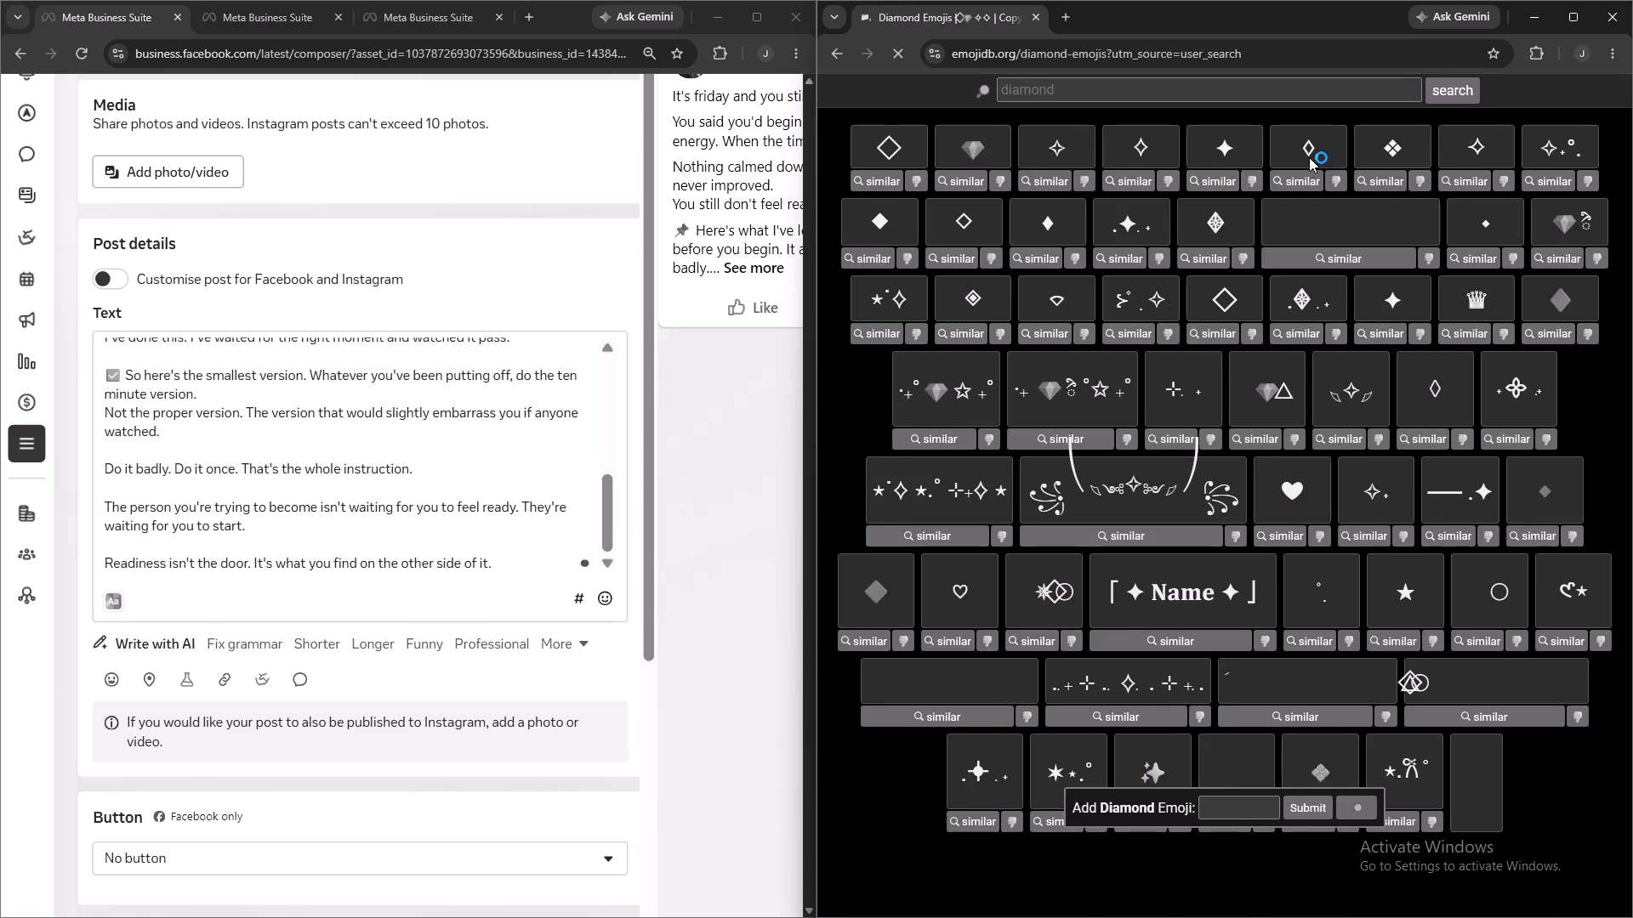
click(973, 149)
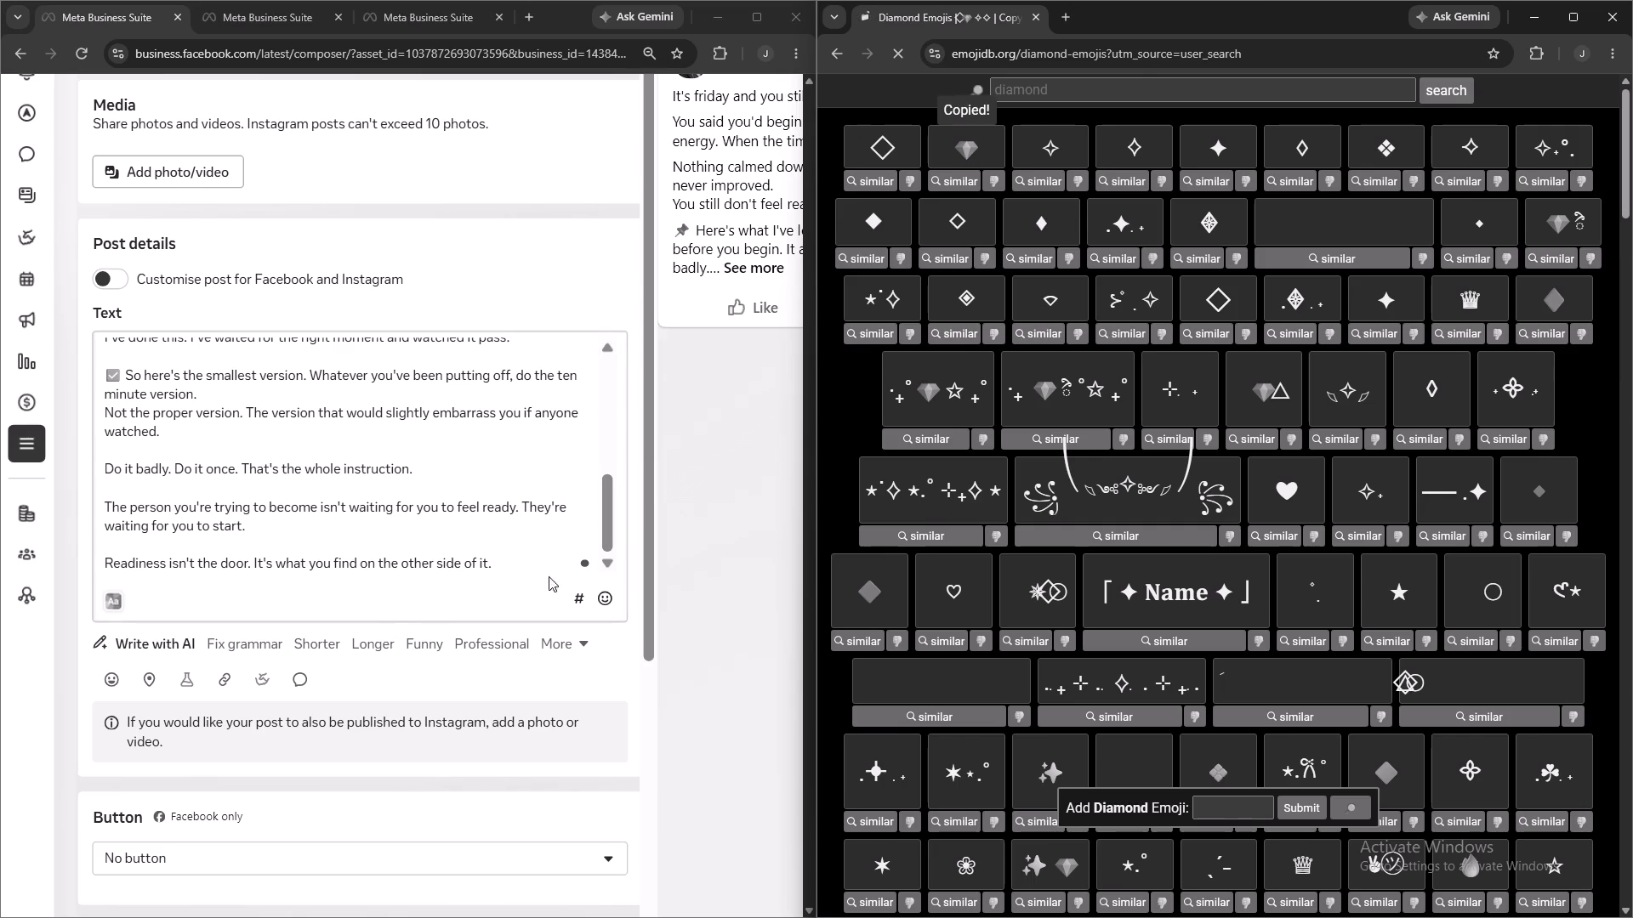
click(499, 557)
key(space)
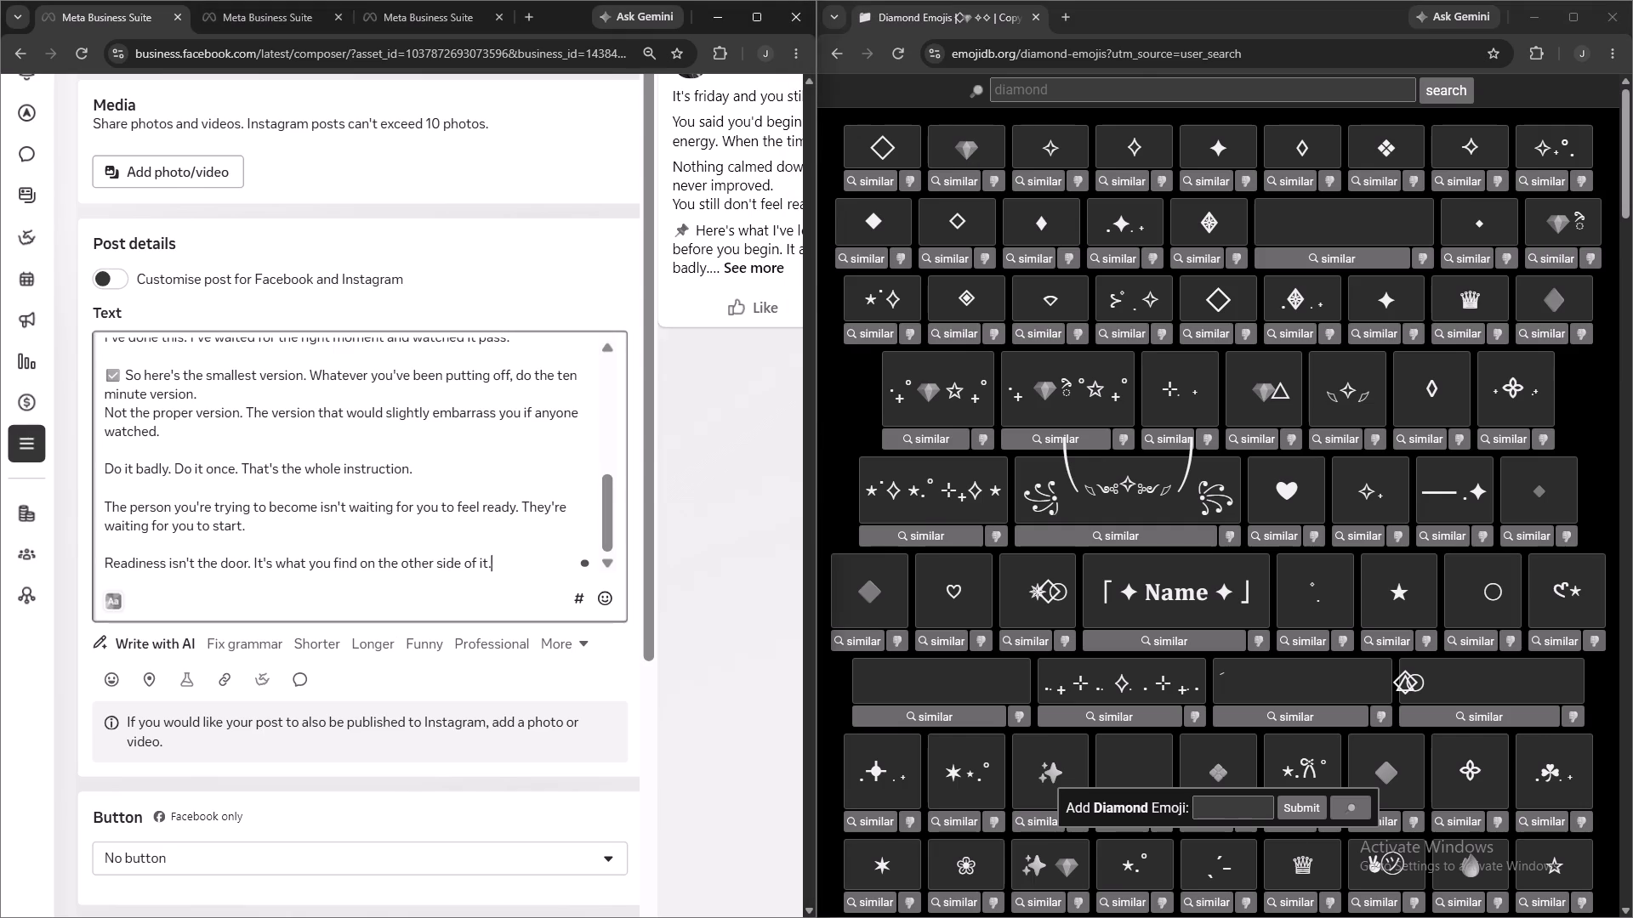
key(ctrl+v)
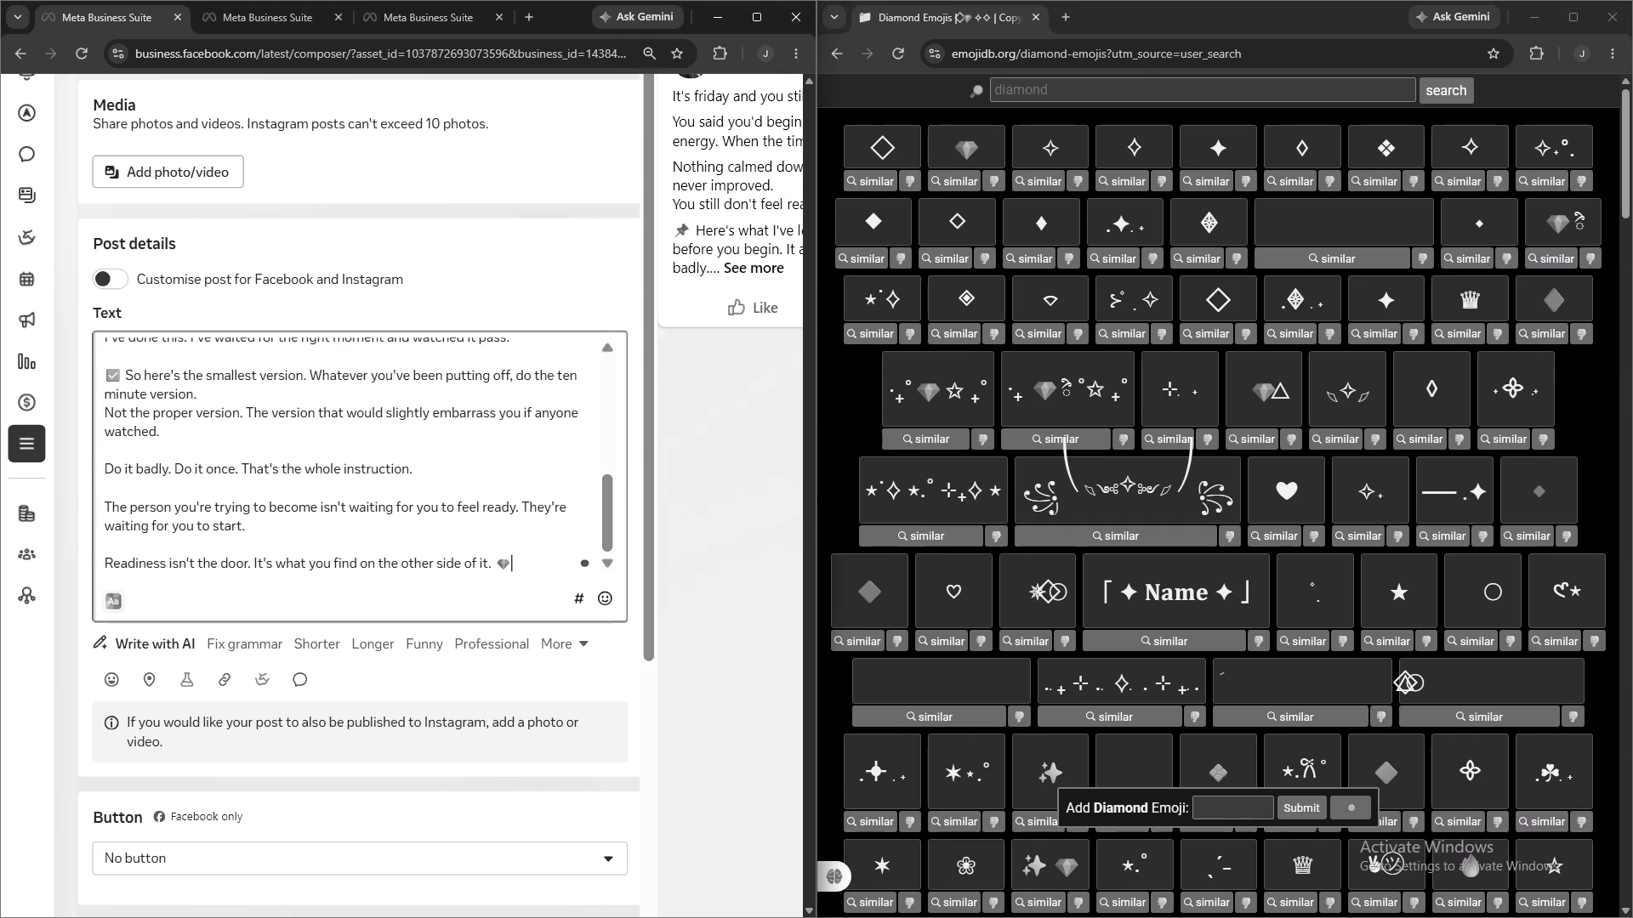
Capitalise "Friday" in the post's opening line.
scroll(227, 461, up, 6)
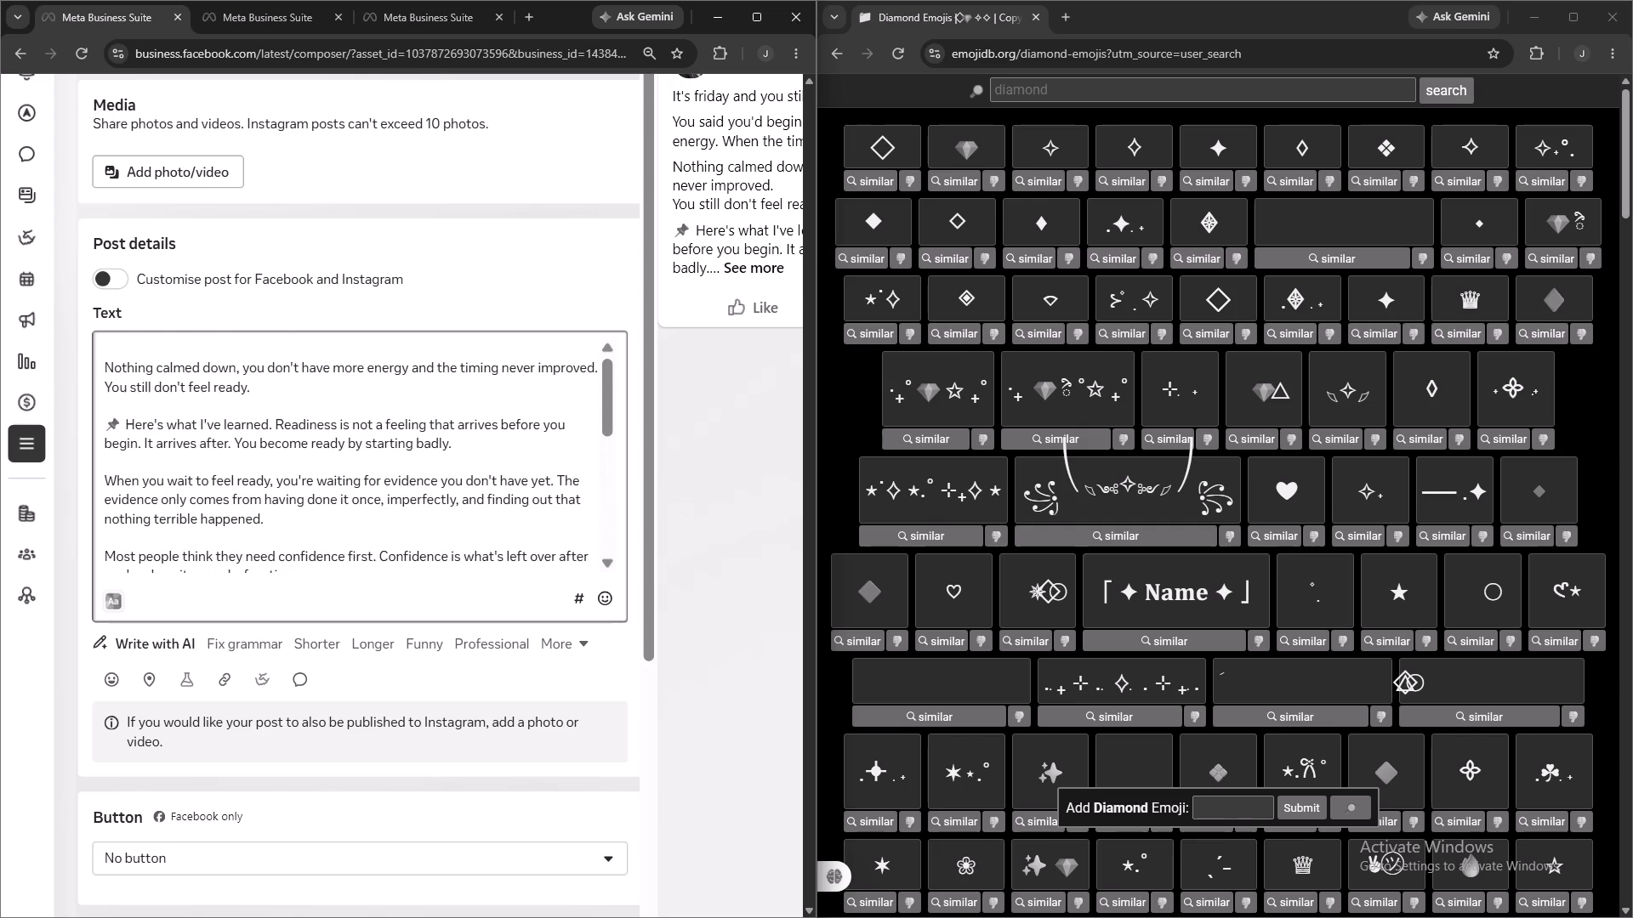
click(144, 353)
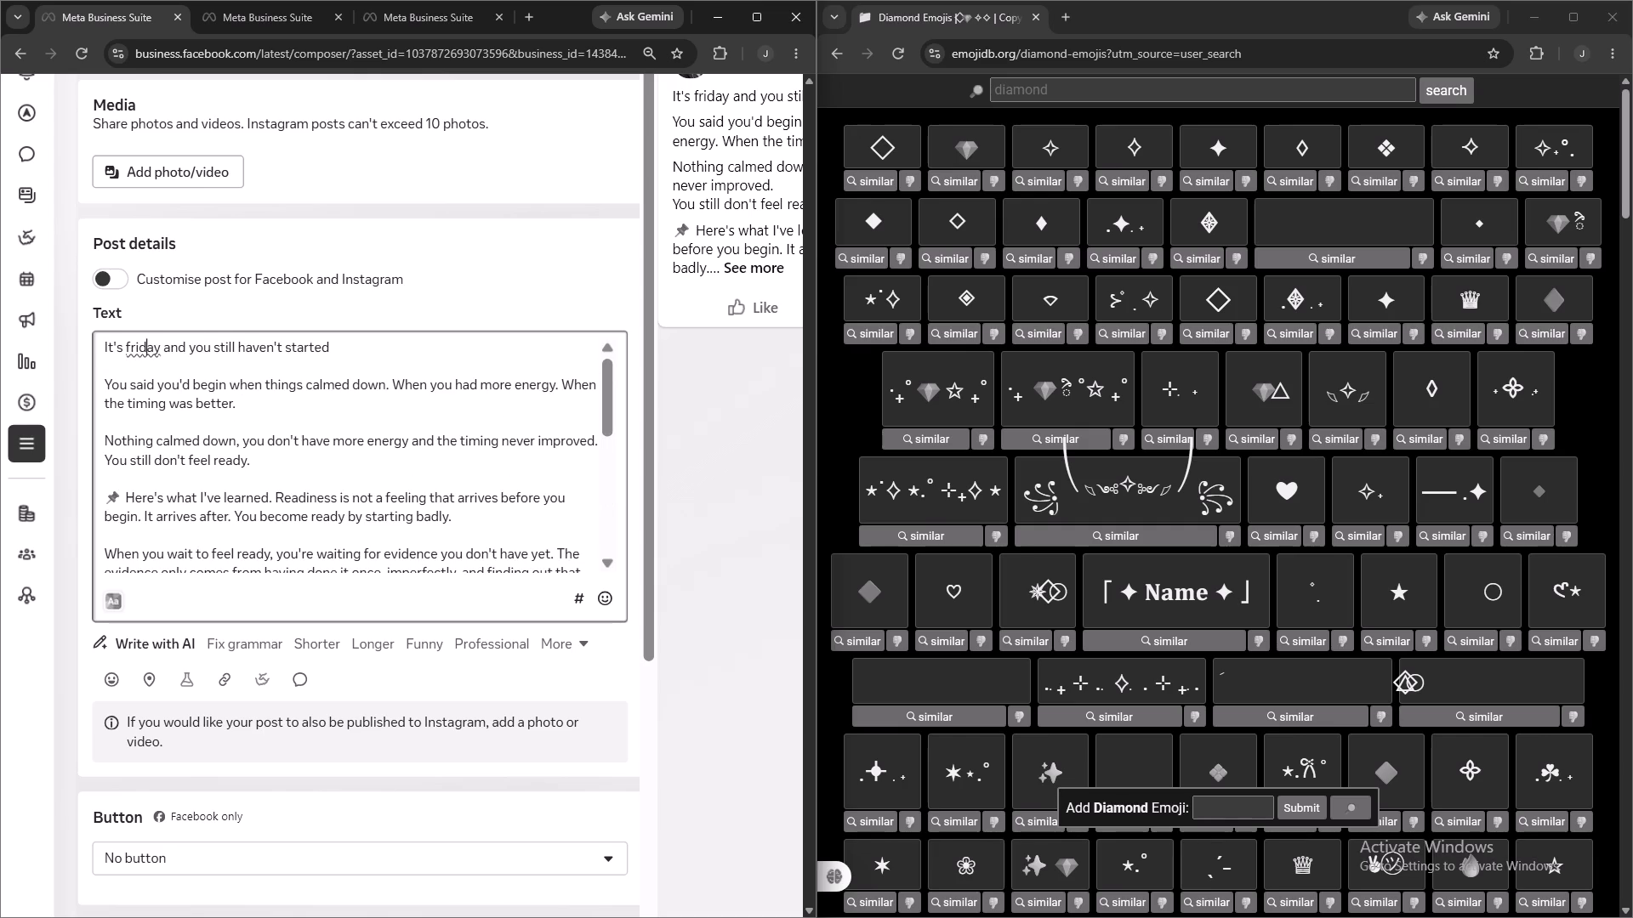
key(BackSpace)
key(d)
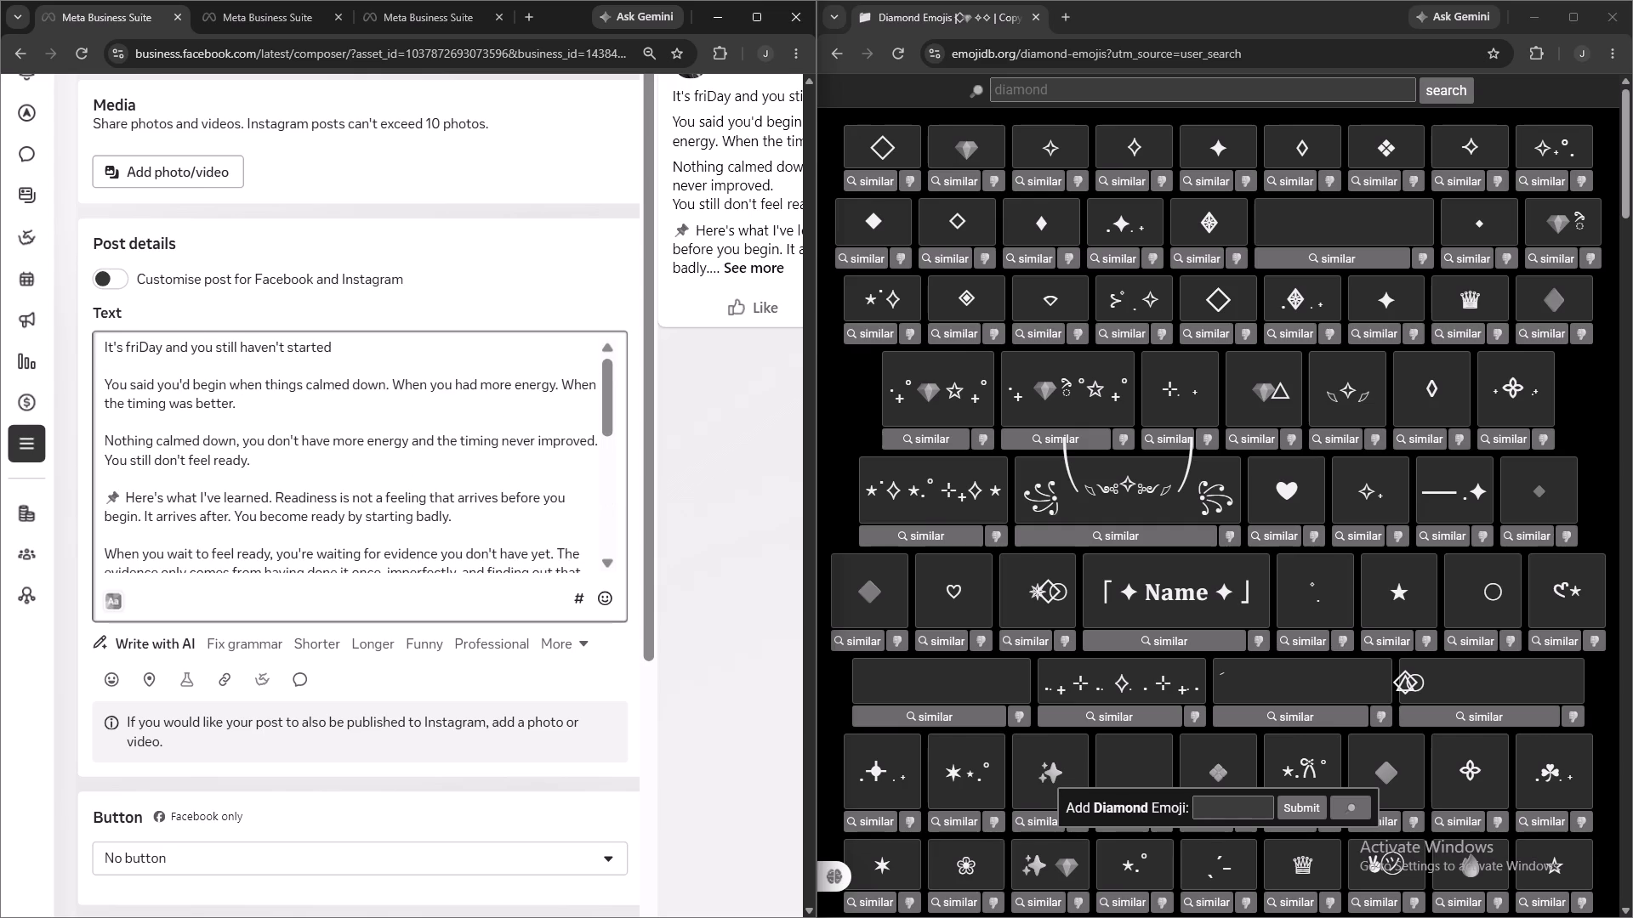
key(BackSpace)
key(d)
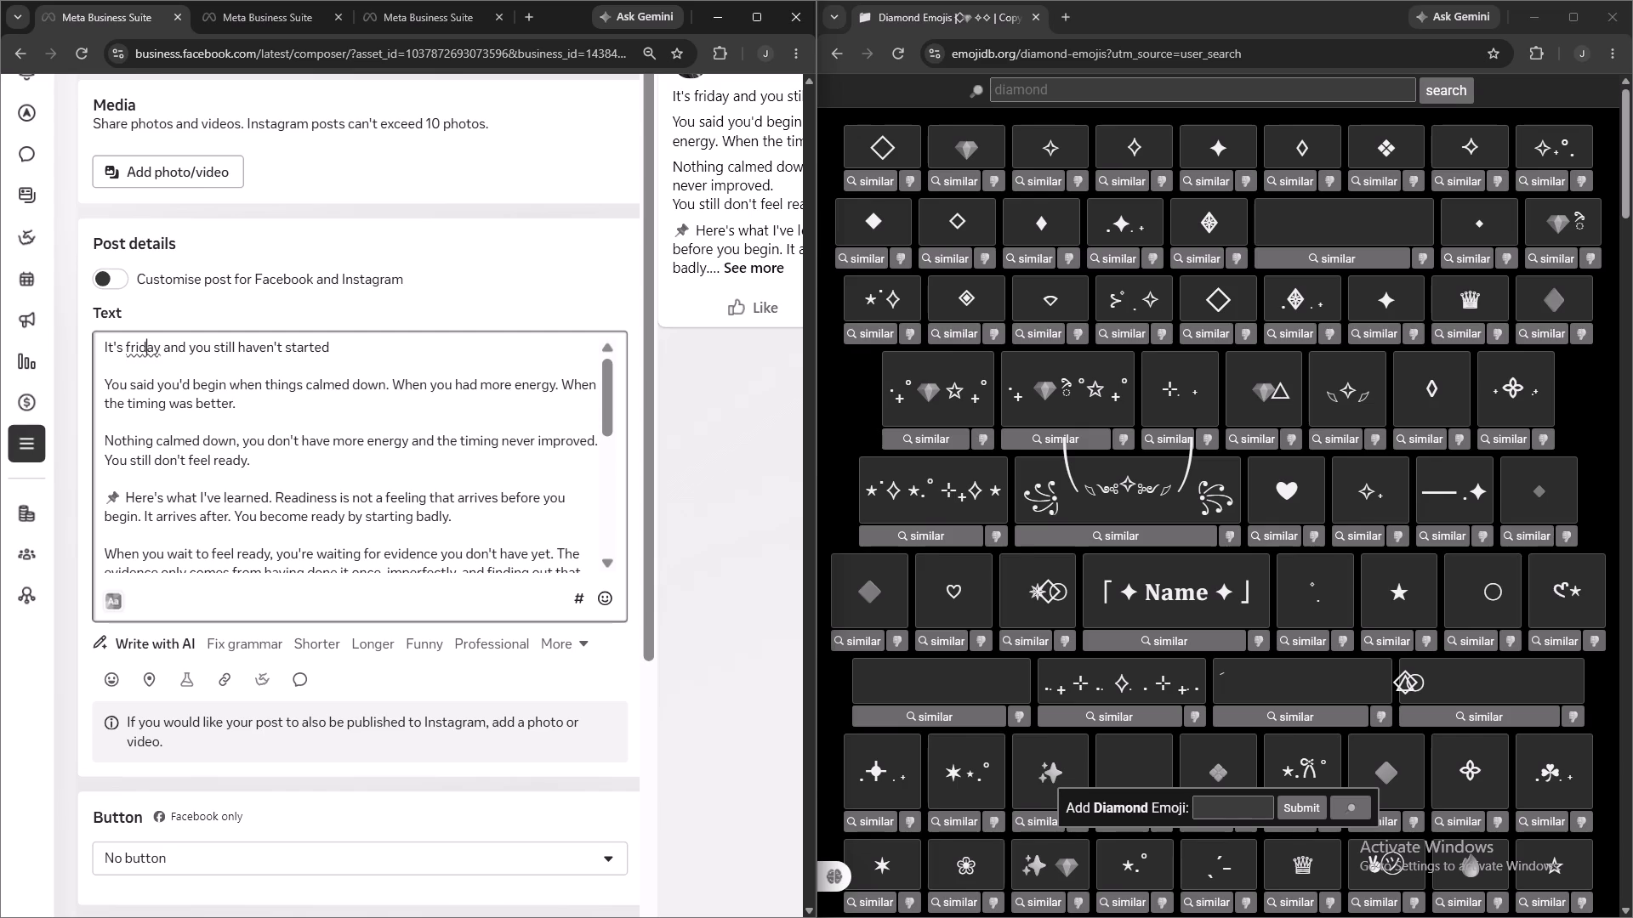
click(128, 343)
key(Right)
key(BackSpace)
key(f)
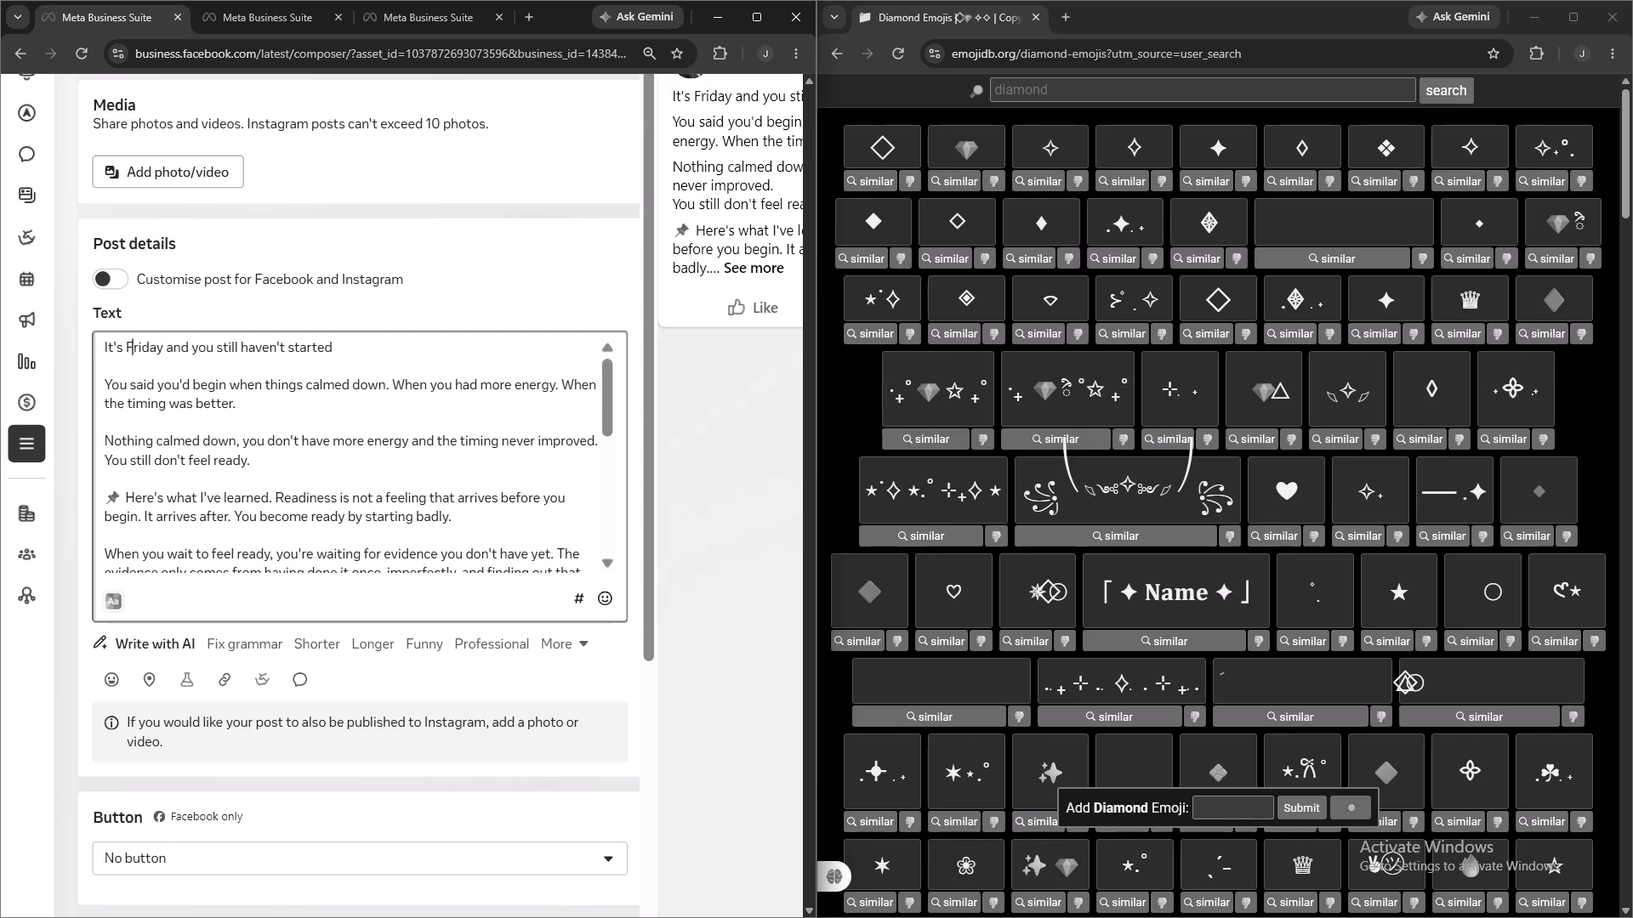
Add a full stop to the opening line after "you still haven't started".
click(168, 368)
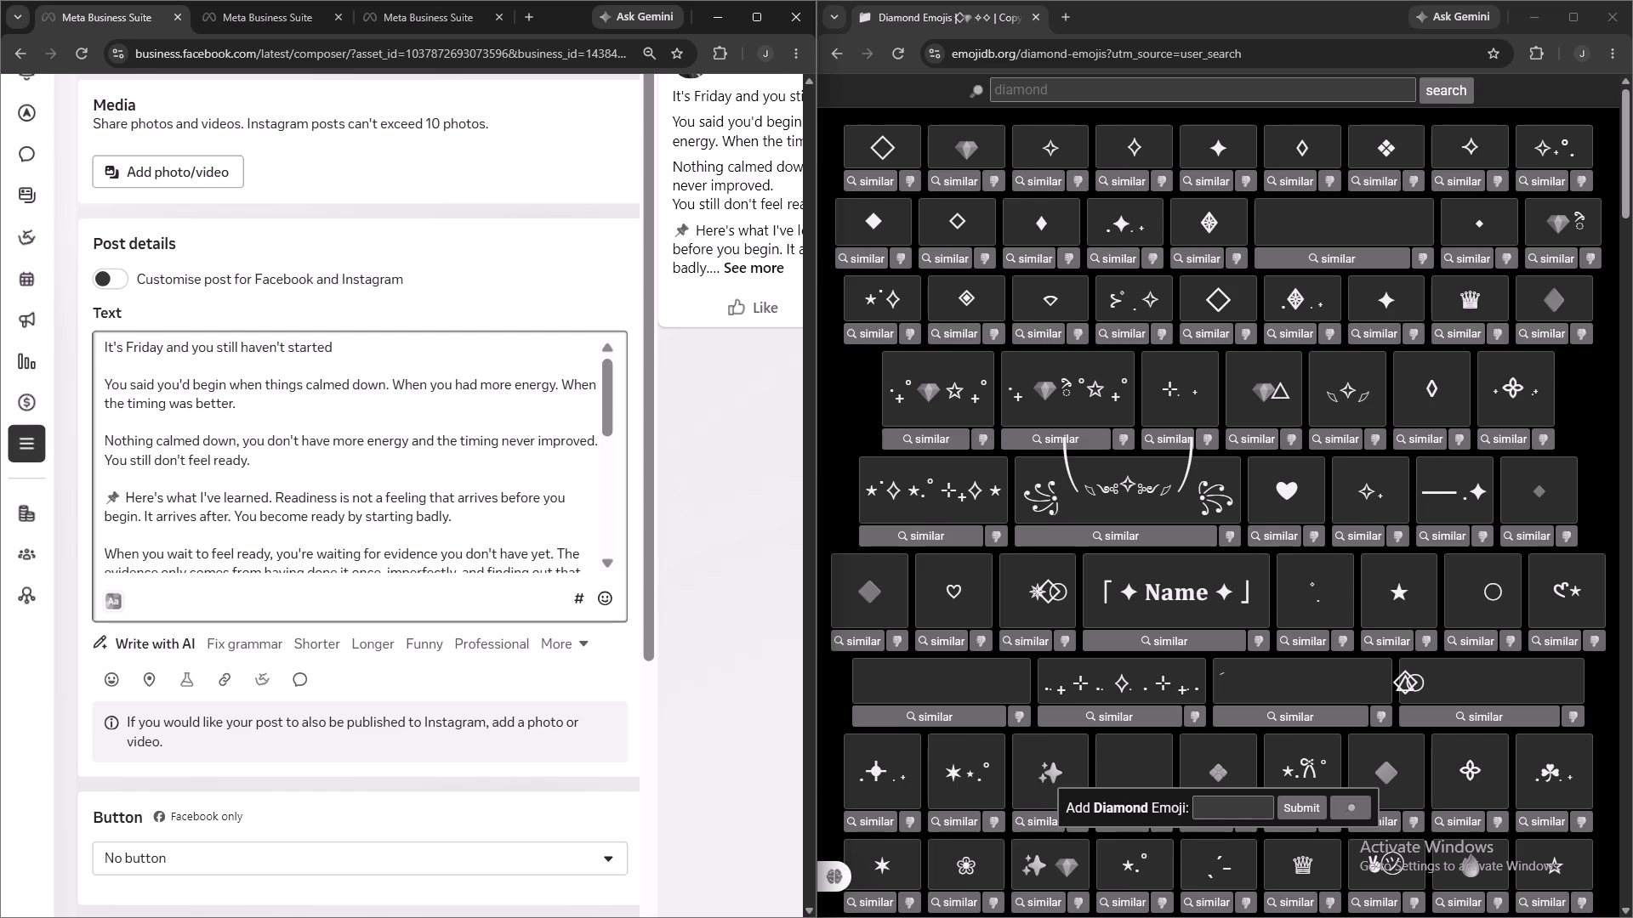
click(164, 399)
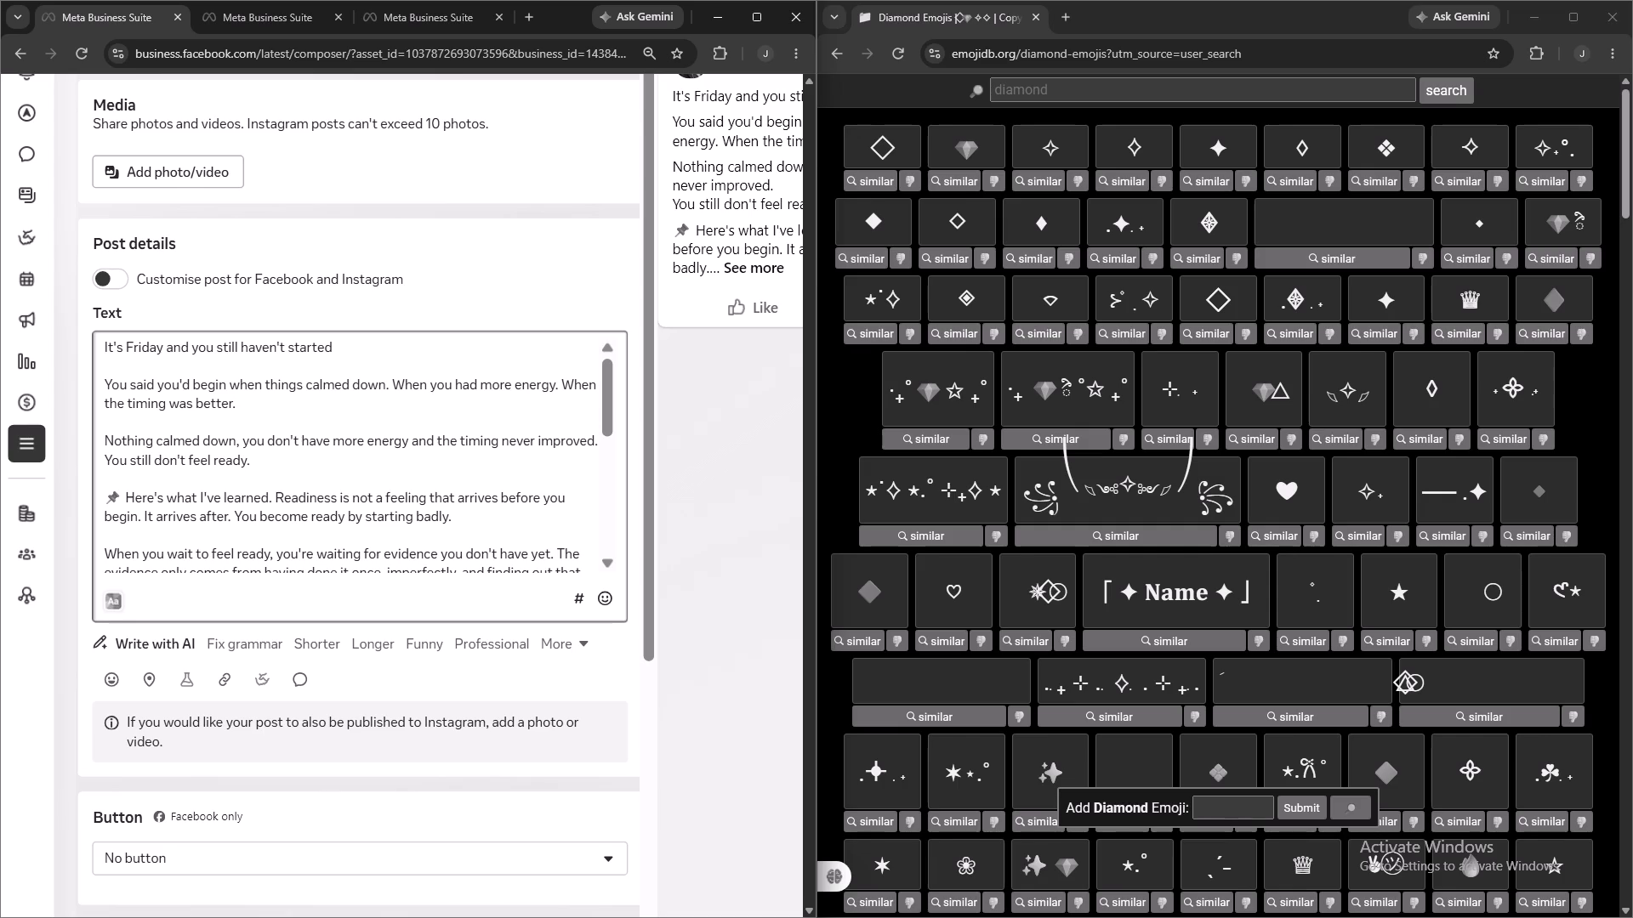
click(336, 354)
key(period)
Switch to the second composer and copy its all-caps headline "YOU KEEP SAYING YOU DON'T HAVE TIME TO DO IT PROPERLY".
click(258, 19)
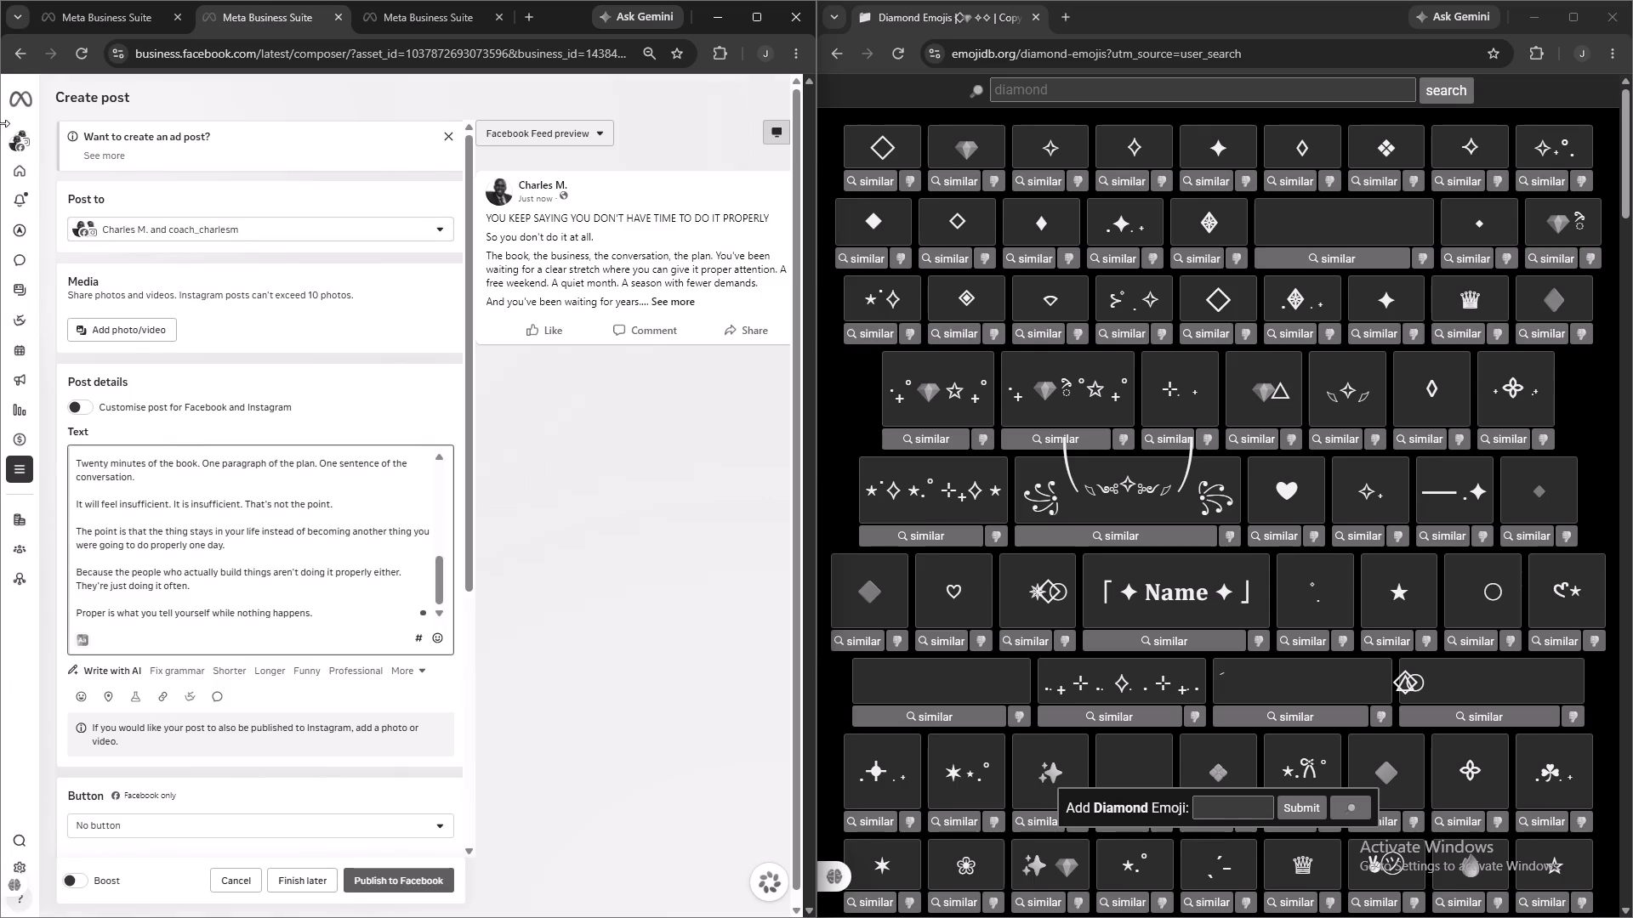
scroll(156, 524, up, 1)
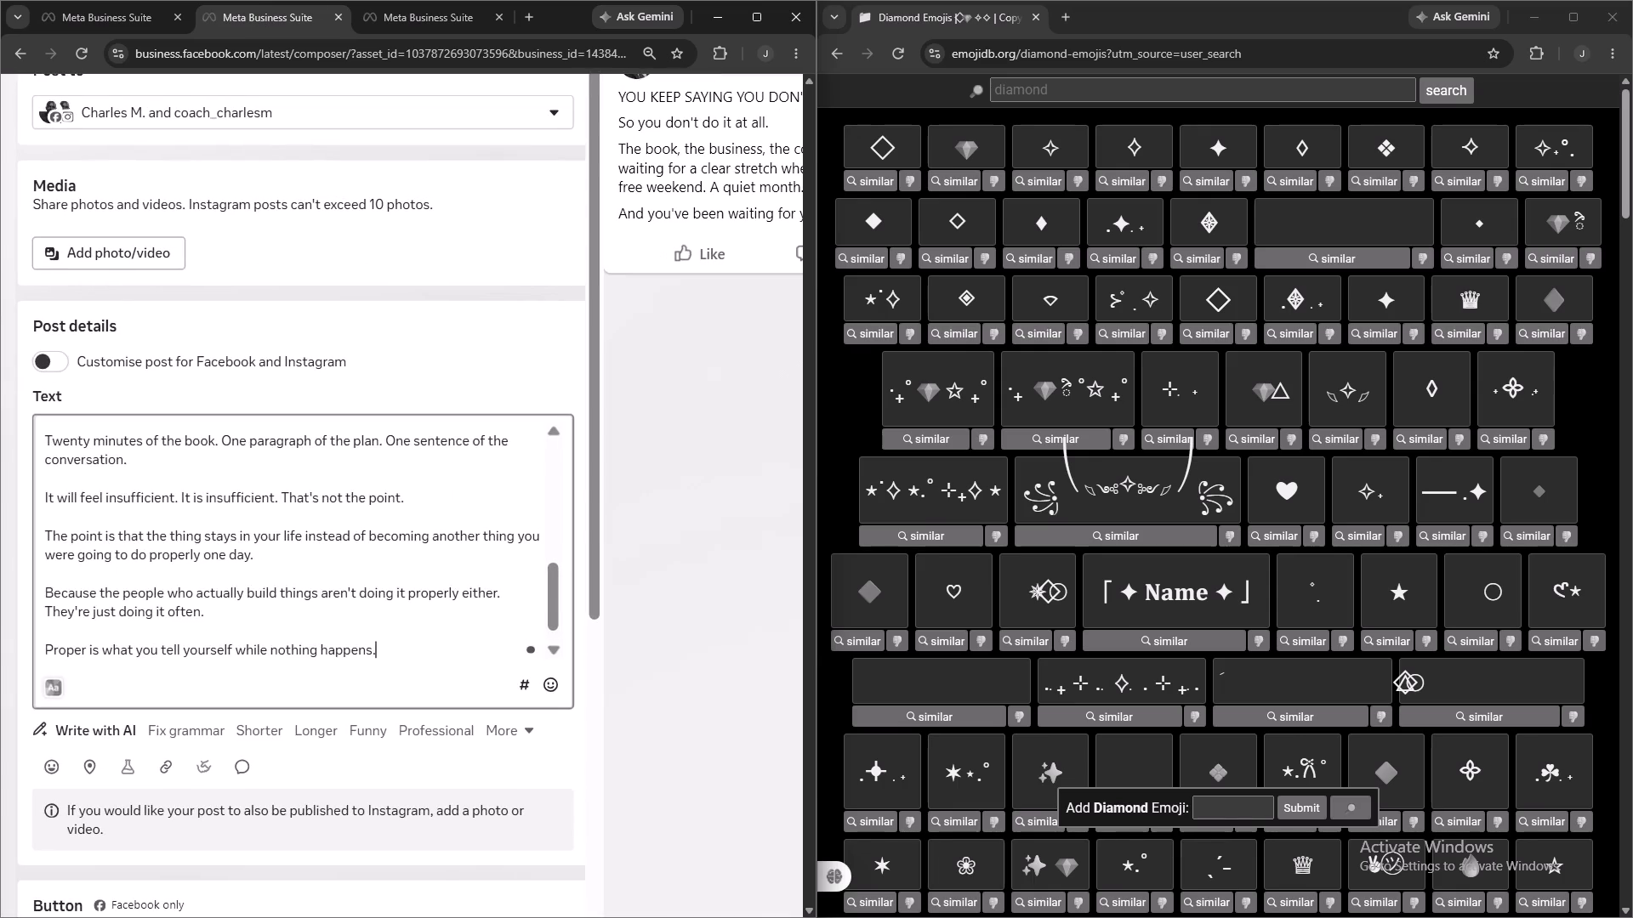
scroll(156, 524, up, 4)
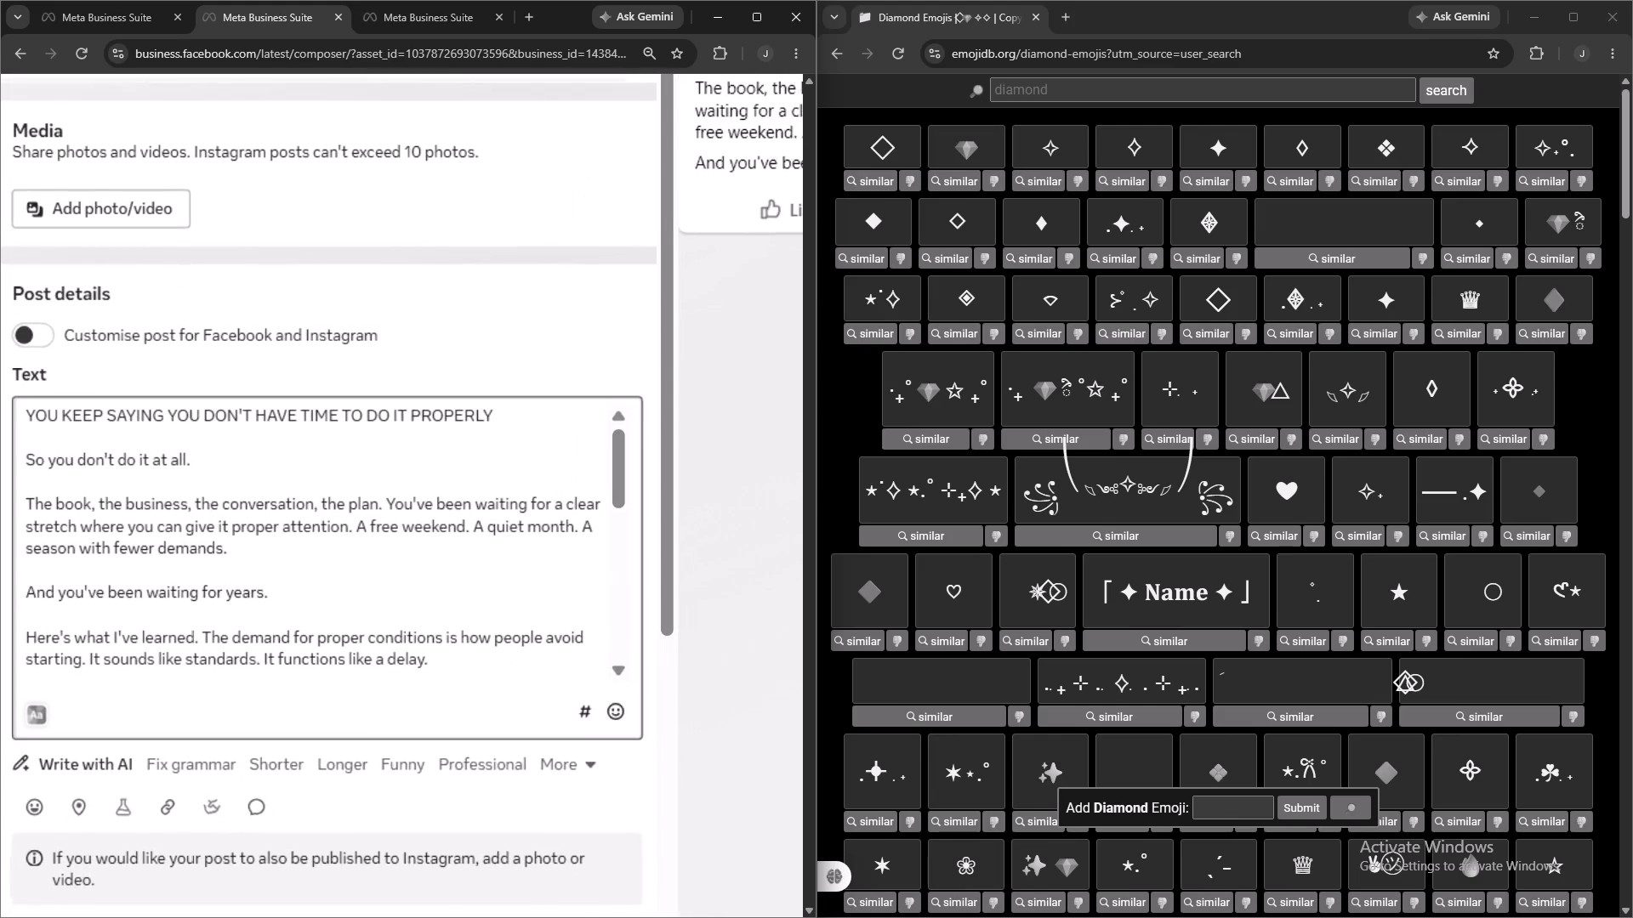
drag(515, 416, 11, 420)
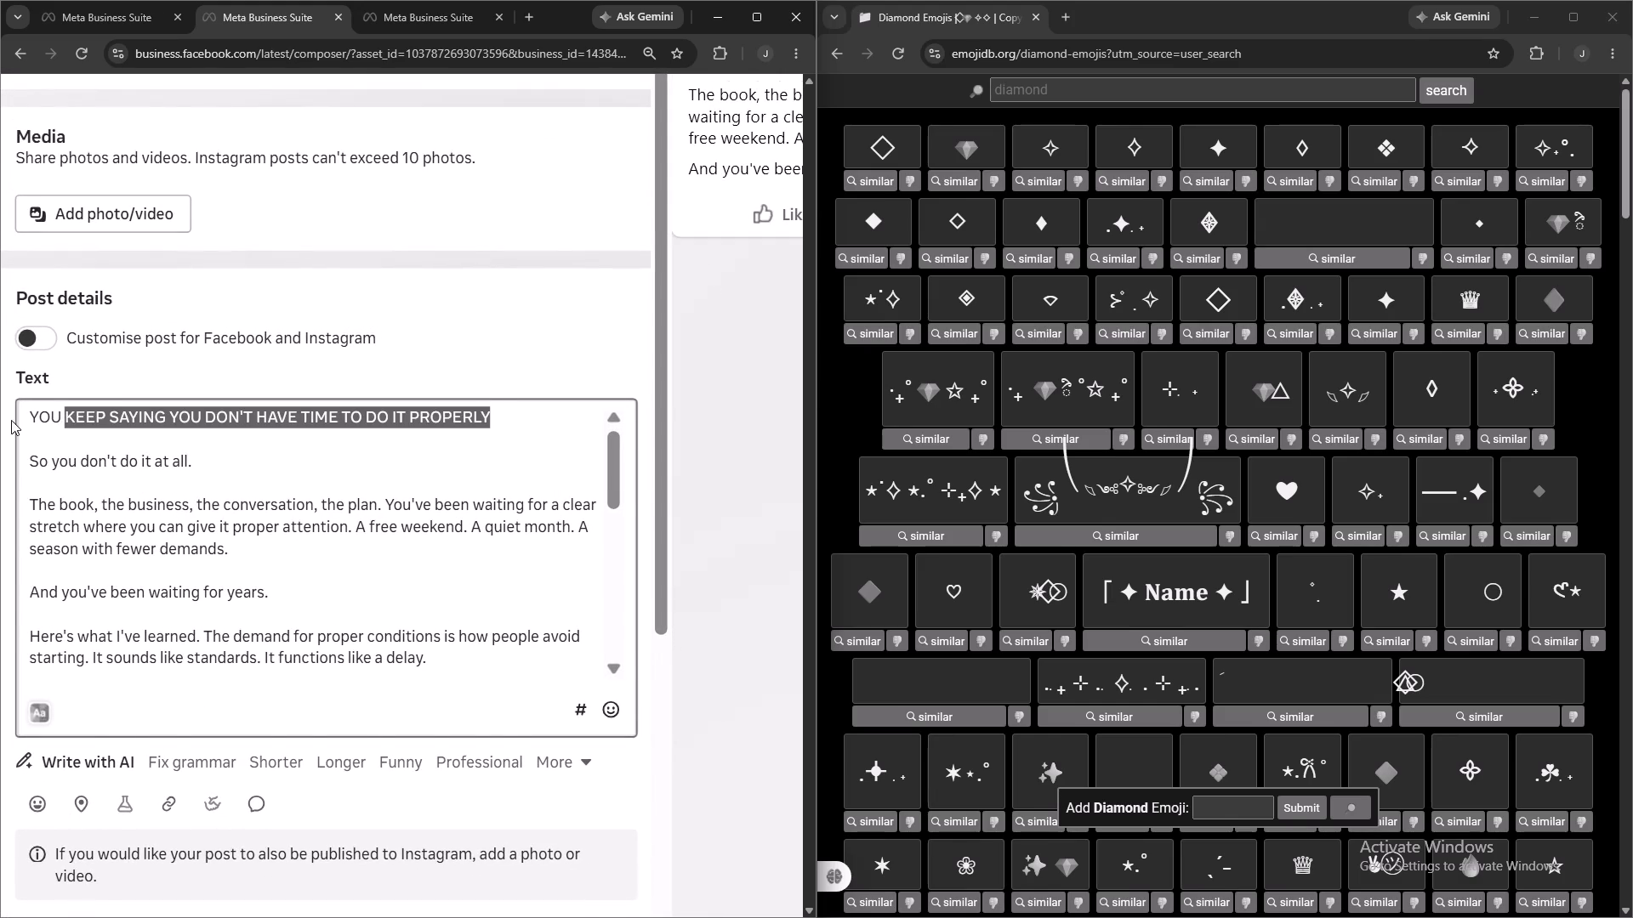
drag(11, 420, 9, 420)
click(107, 448)
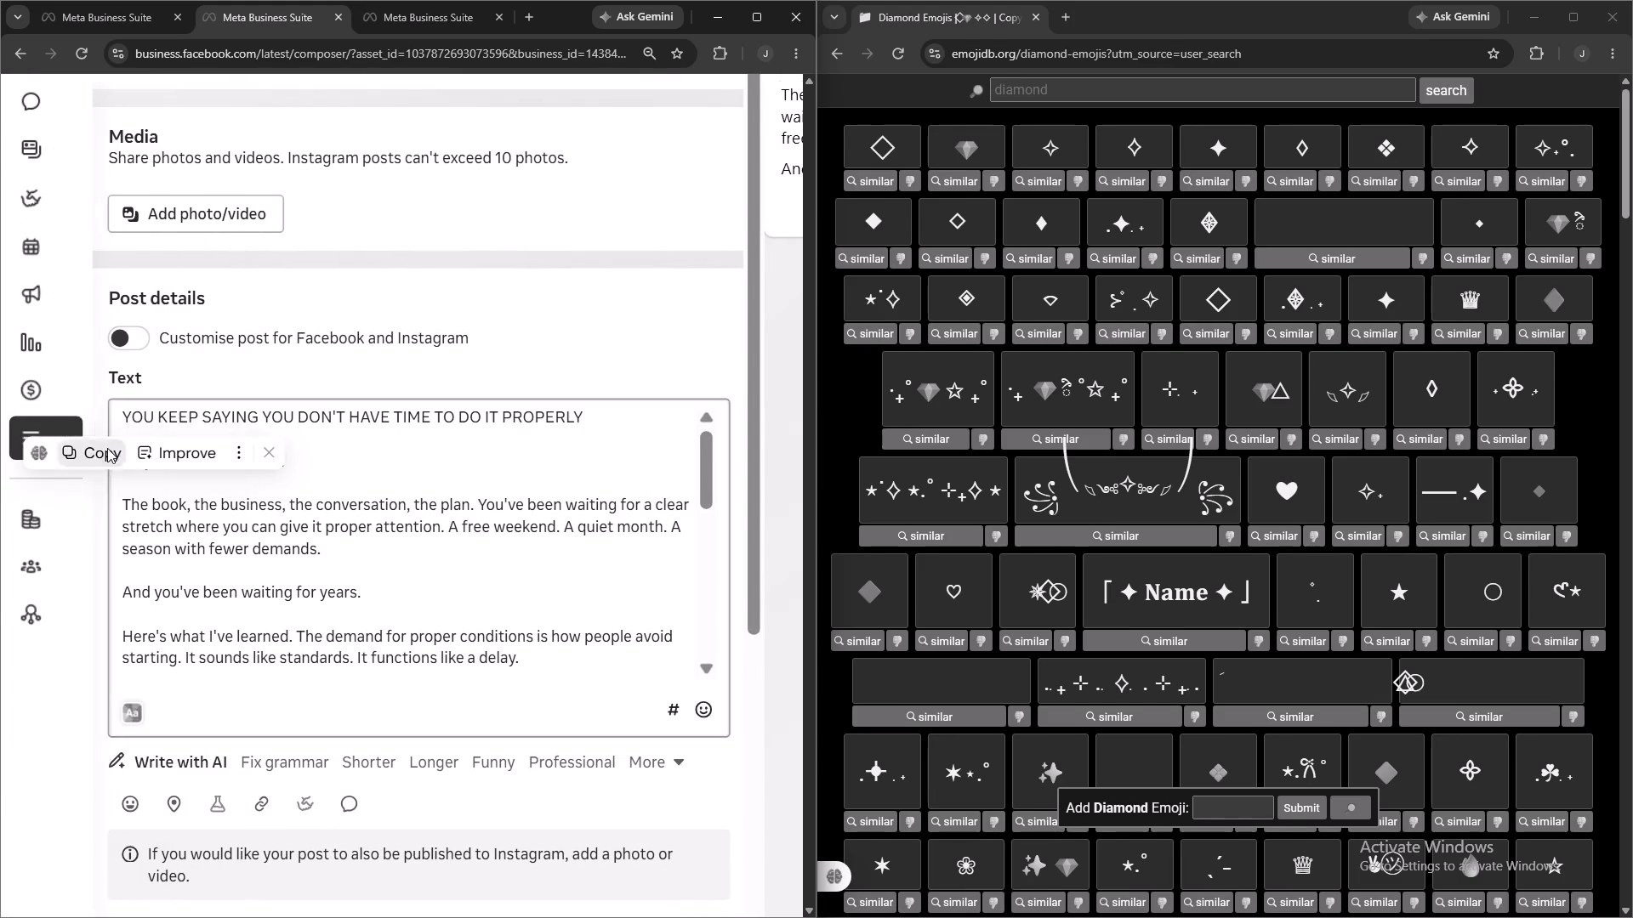
In Word, replace the existing text with the copied headline, convert it to lowercase and copy the result for the composer.
click(629, 899)
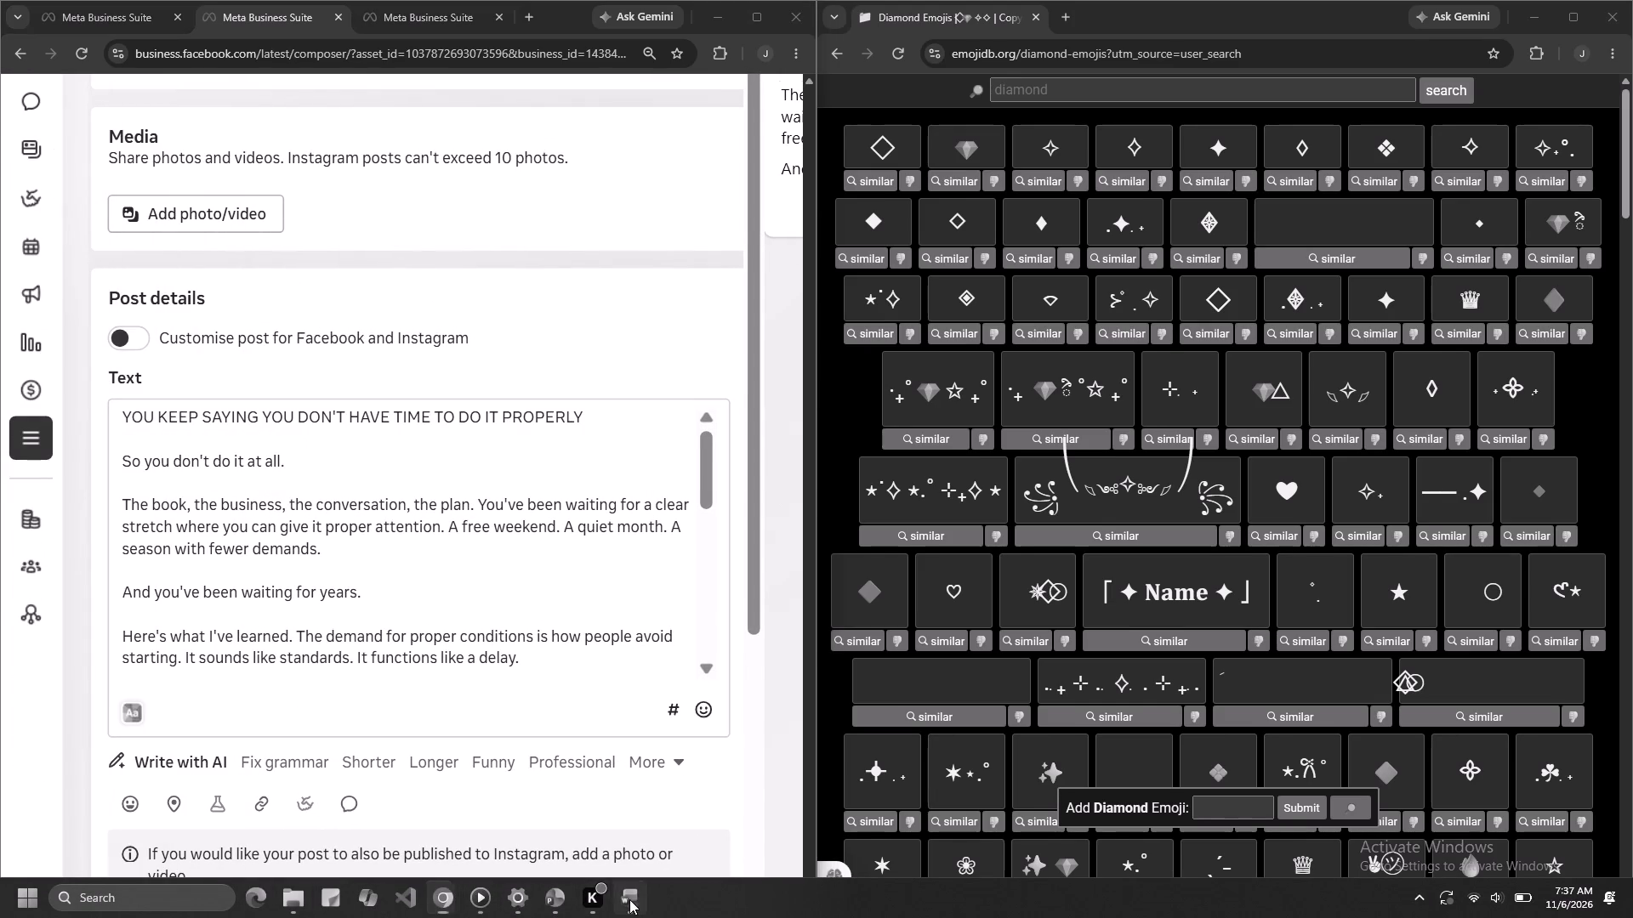
key(BackSpace)
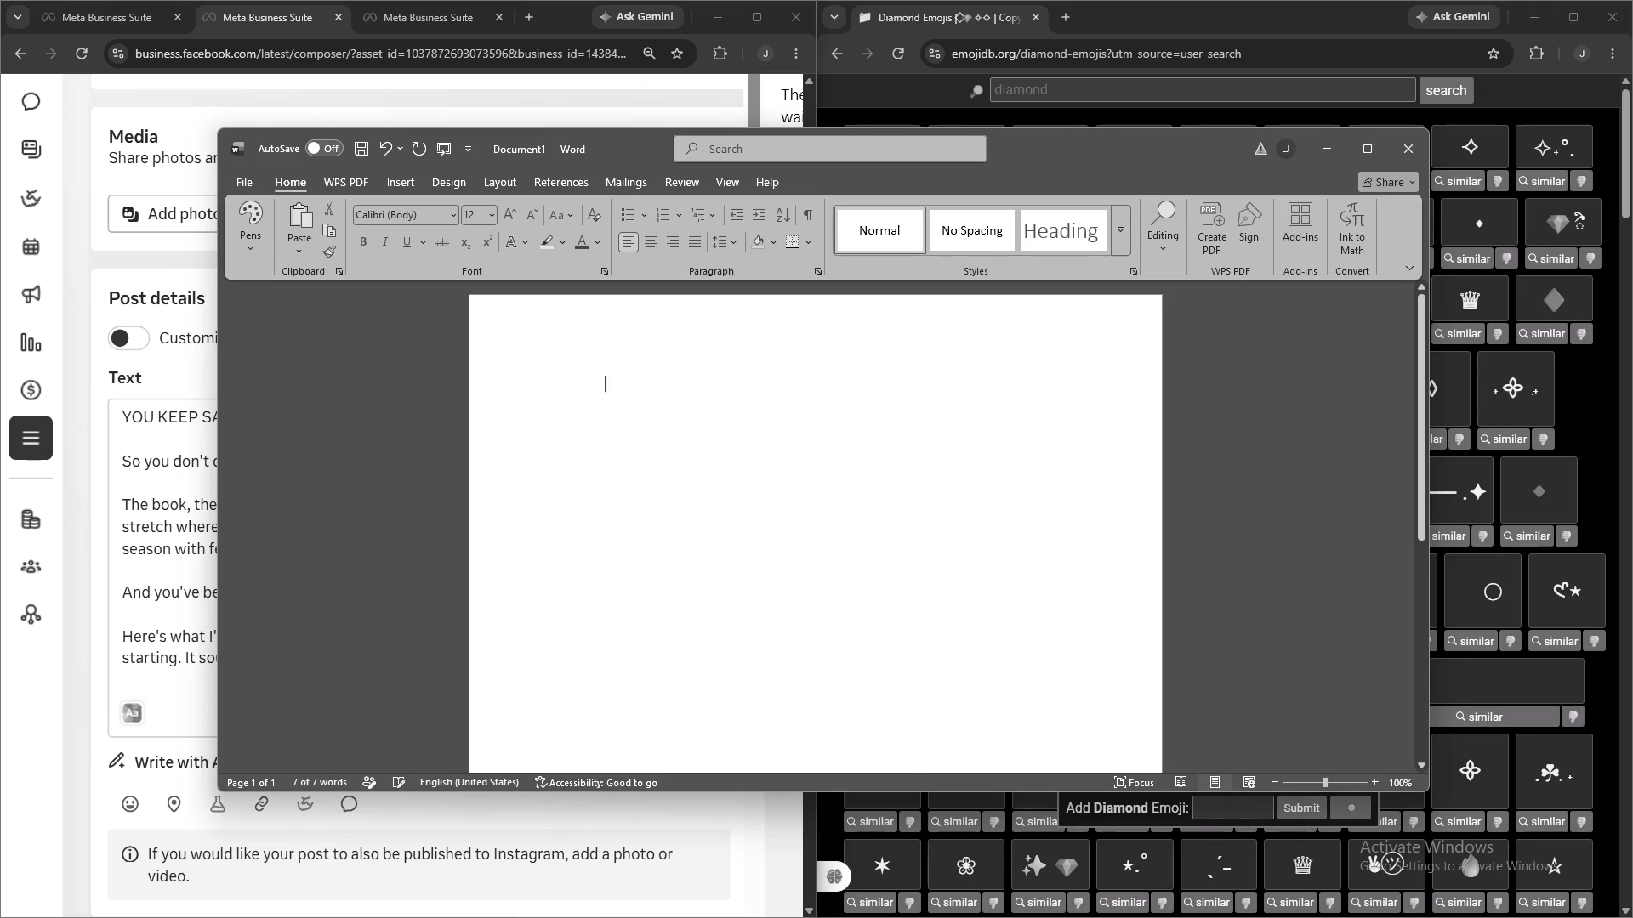
key(ctrl+v)
drag(909, 383, 487, 383)
click(562, 217)
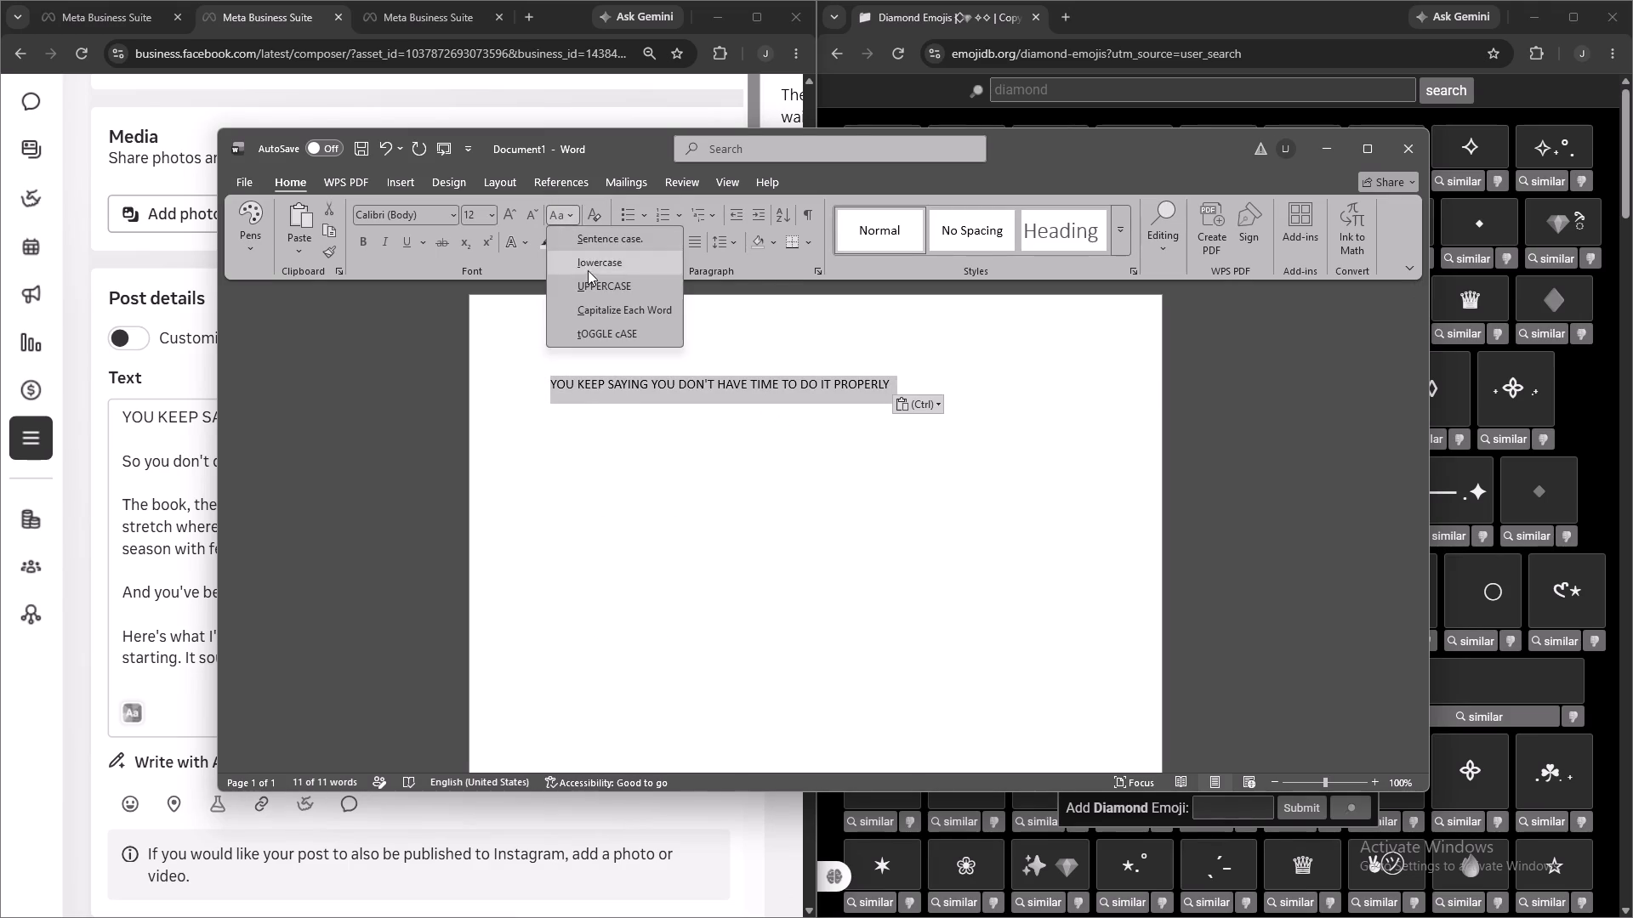
click(589, 271)
key(ctrl+c)
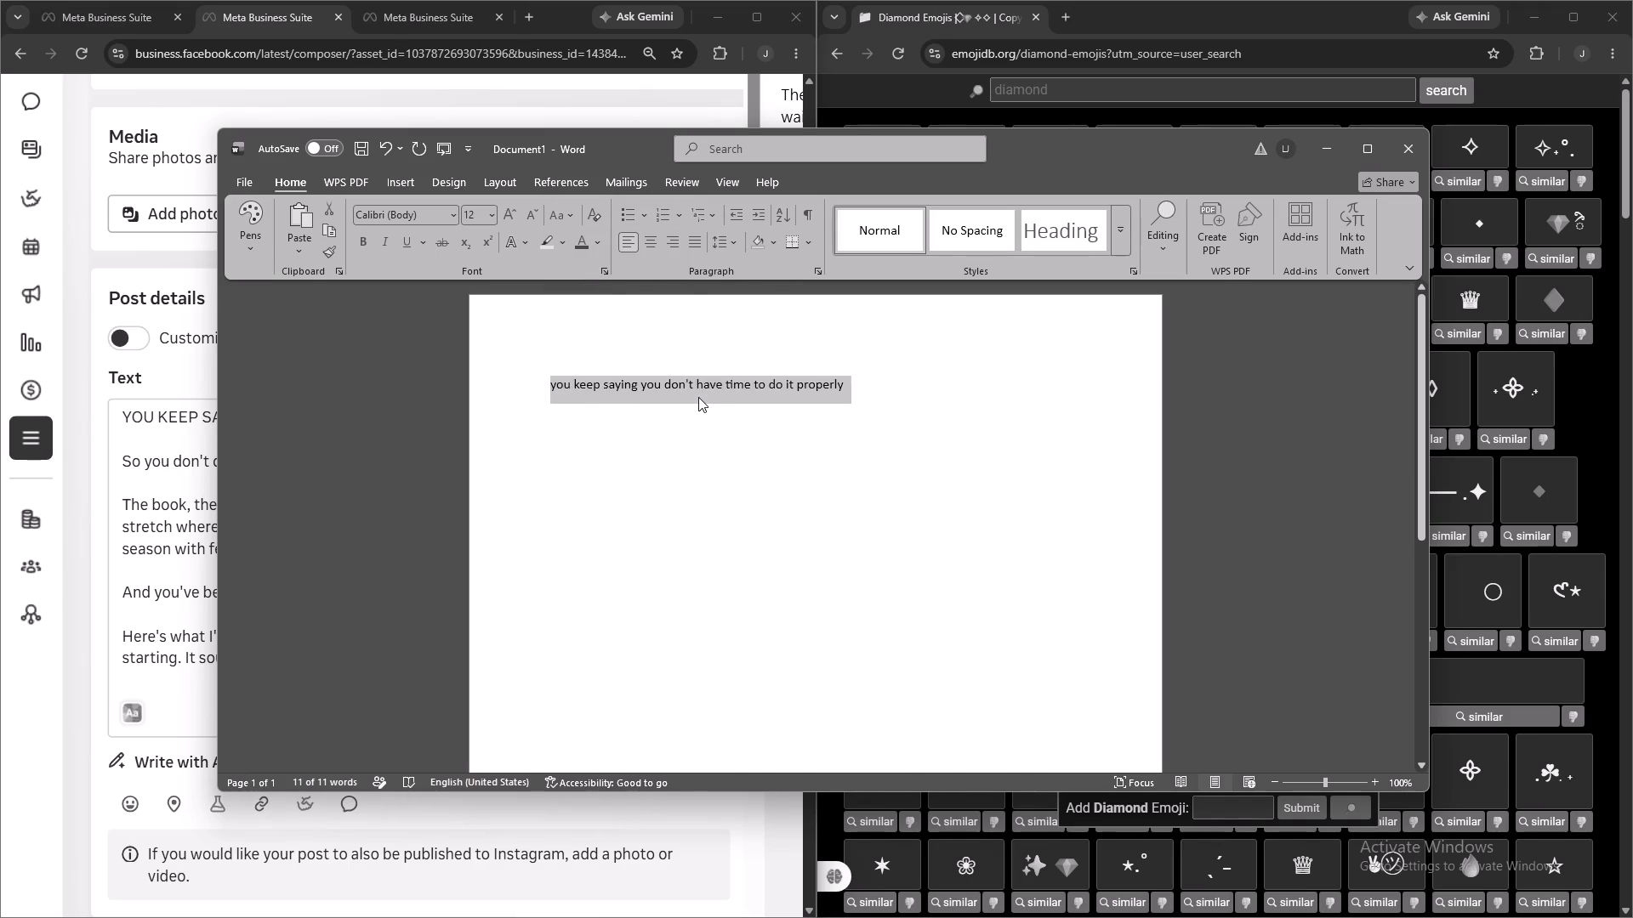
key(ctrl+c)
click(1312, 147)
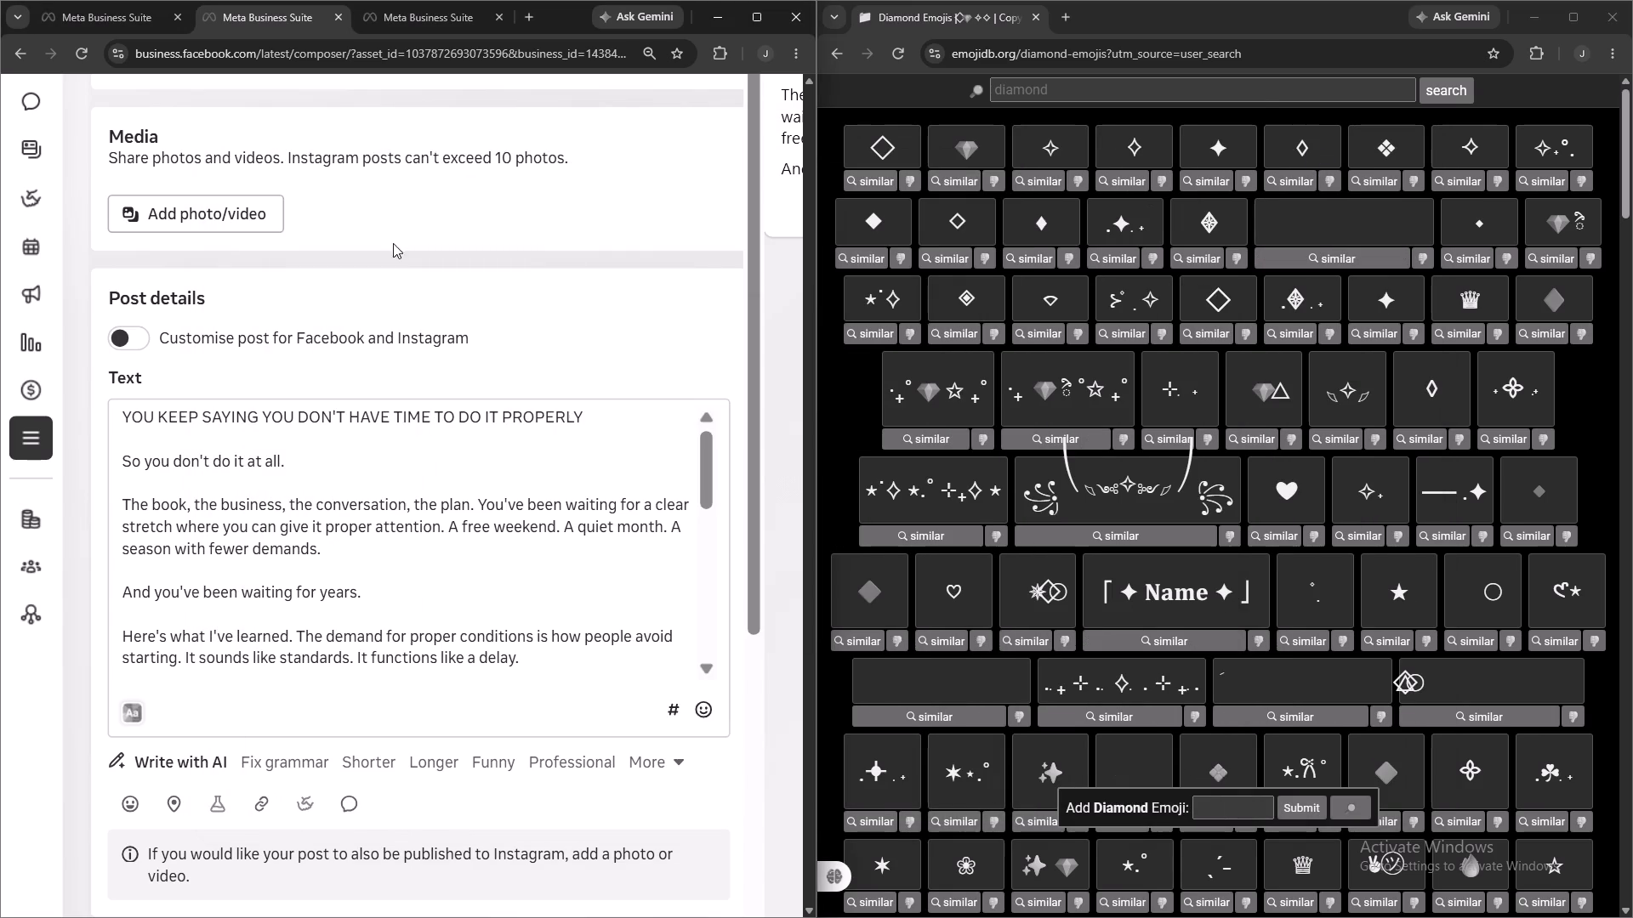
Replace the second composer's all-caps headline with the copied lowercase version, capitalise its first letter and end it with a full stop.
drag(588, 416, 99, 397)
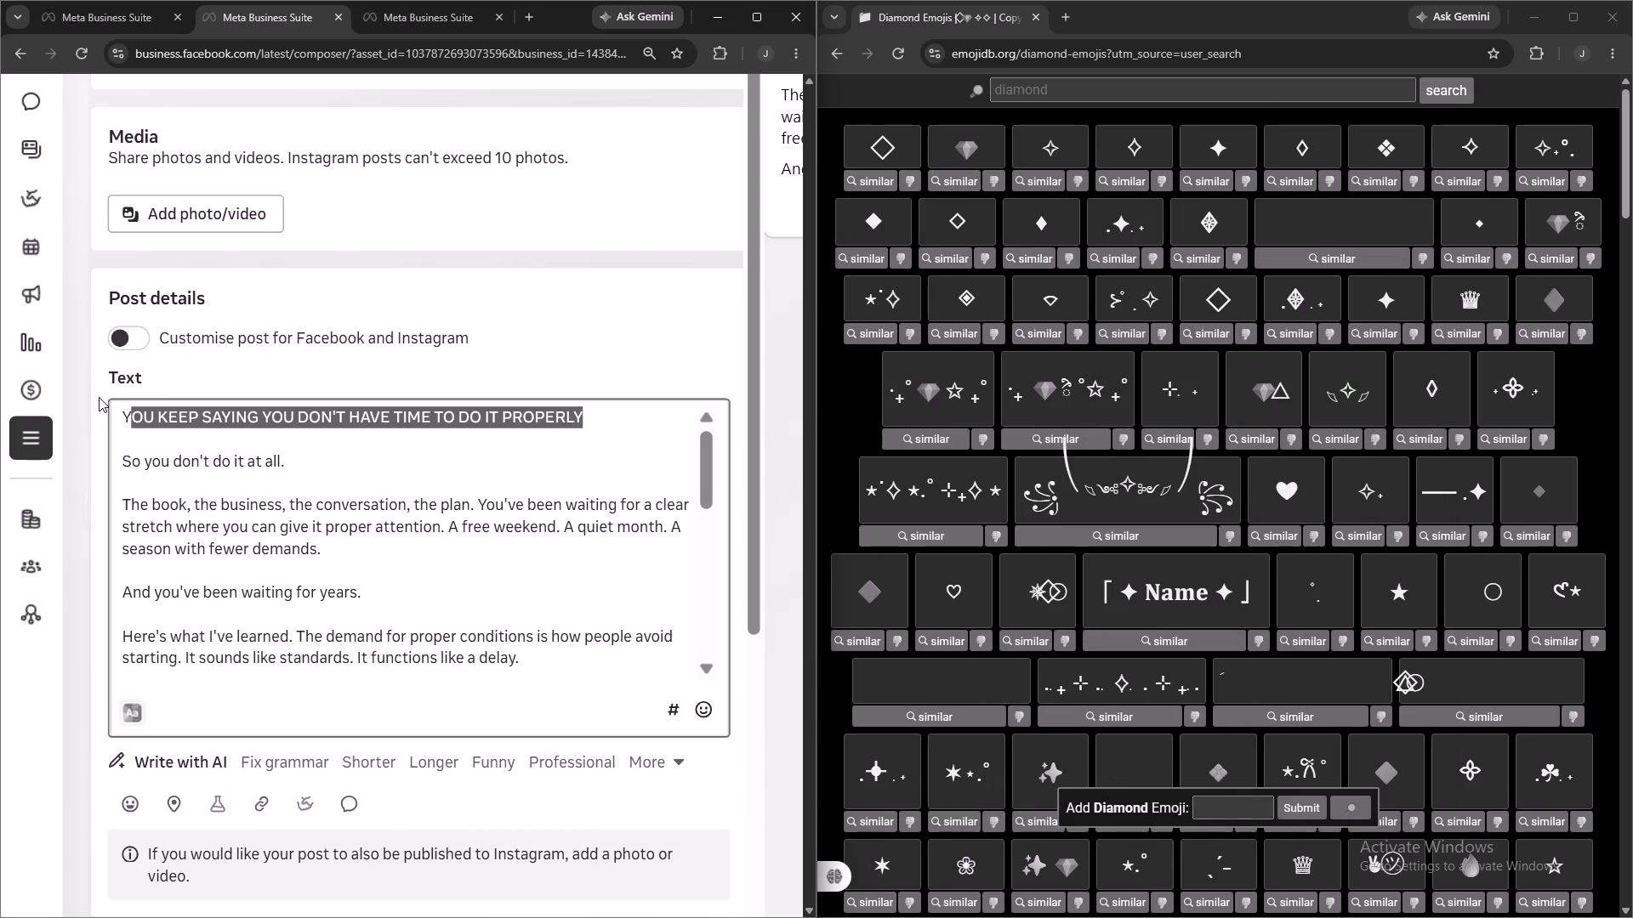
drag(99, 397, 92, 397)
key(ctrl+v)
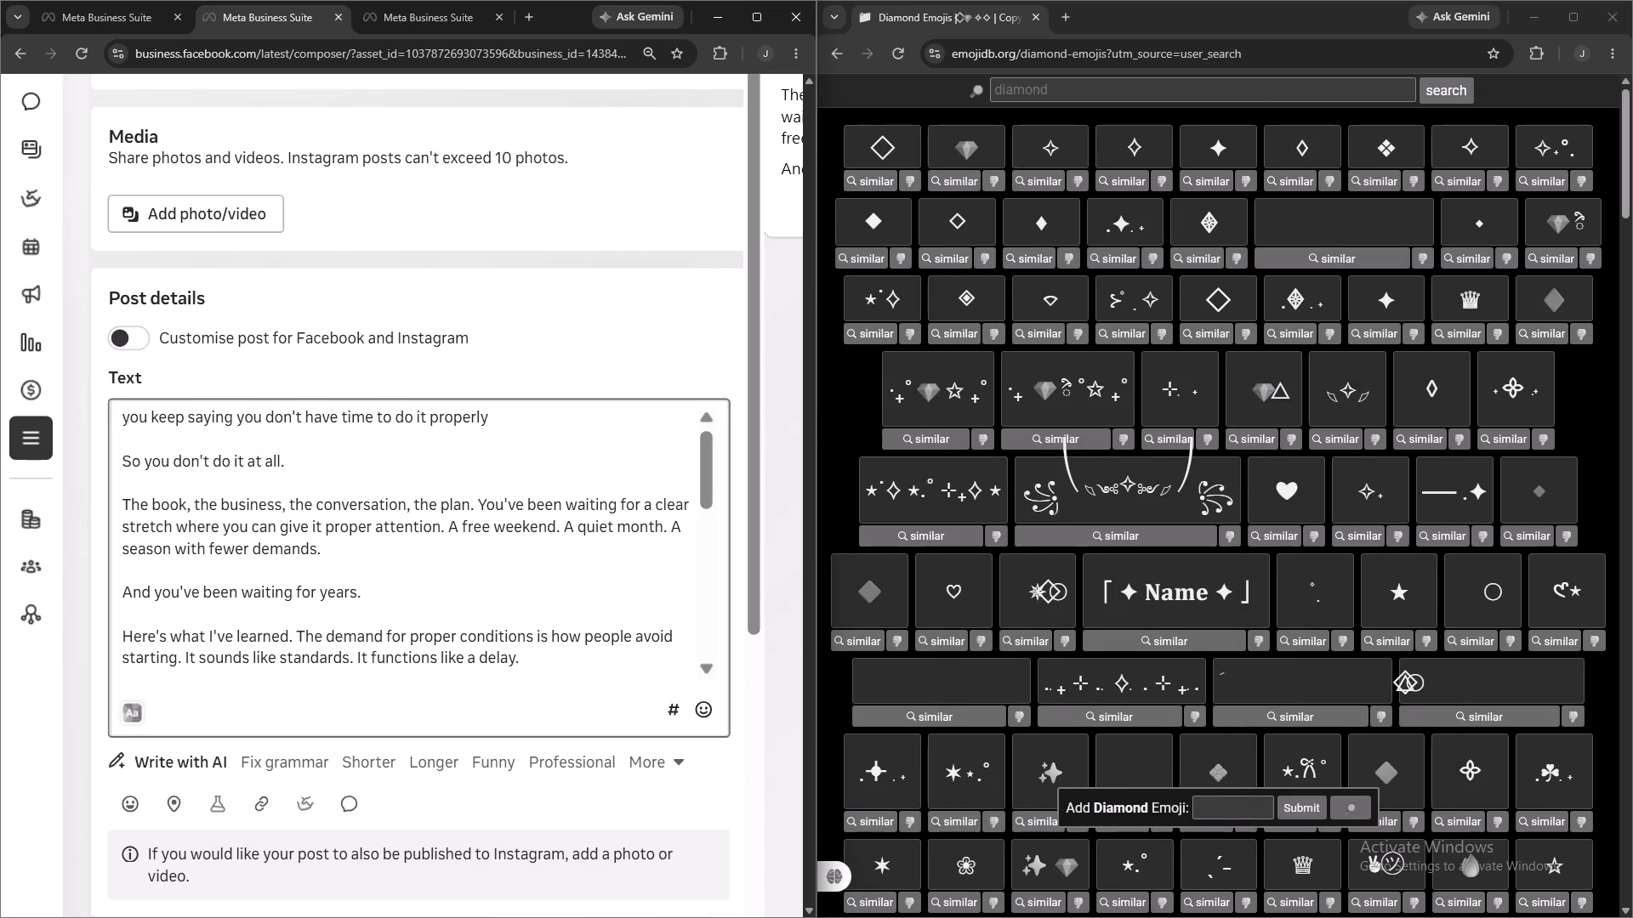
click(128, 425)
key(BackSpace)
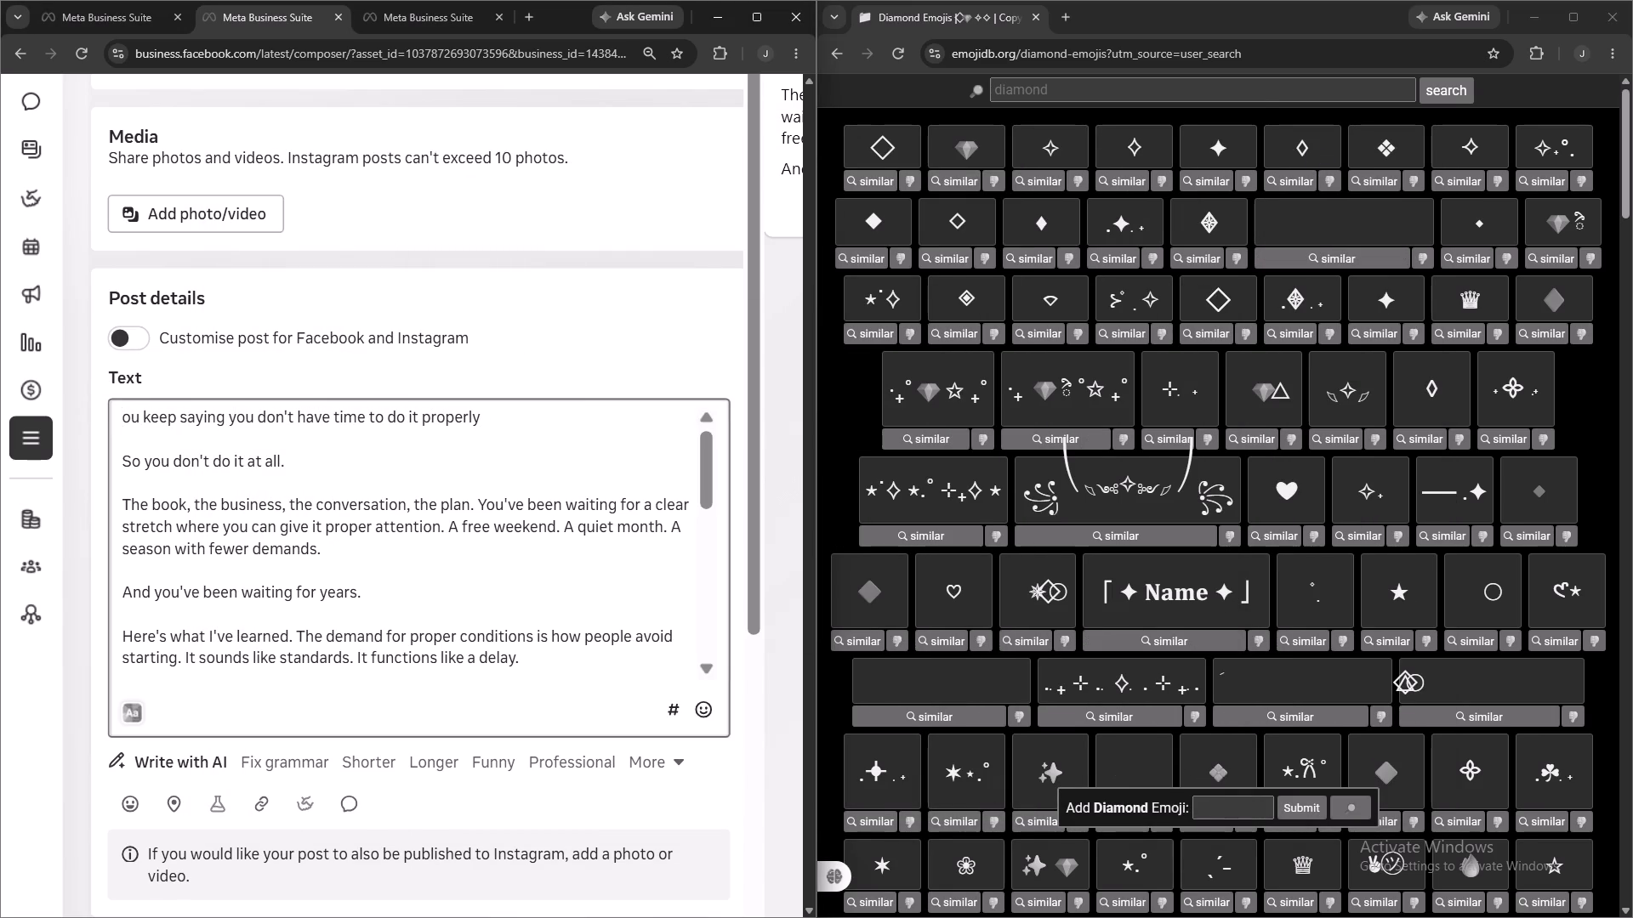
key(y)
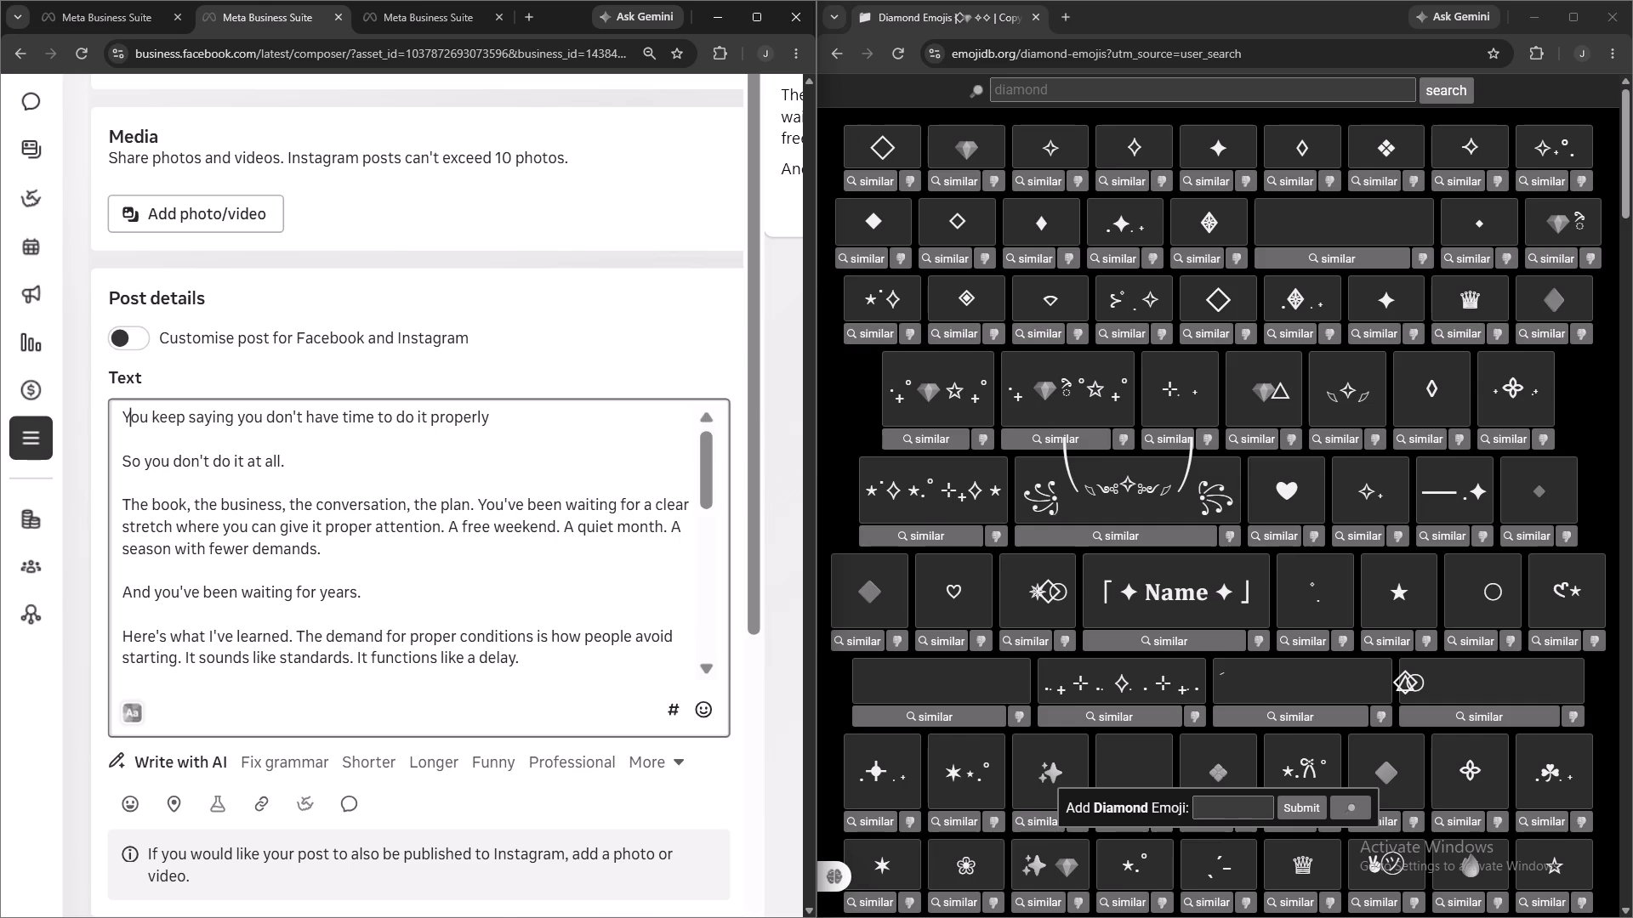
click(487, 421)
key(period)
Remove the book from the third paragraph's opening list so it reads "The business, the conversation, the plan.".
click(202, 503)
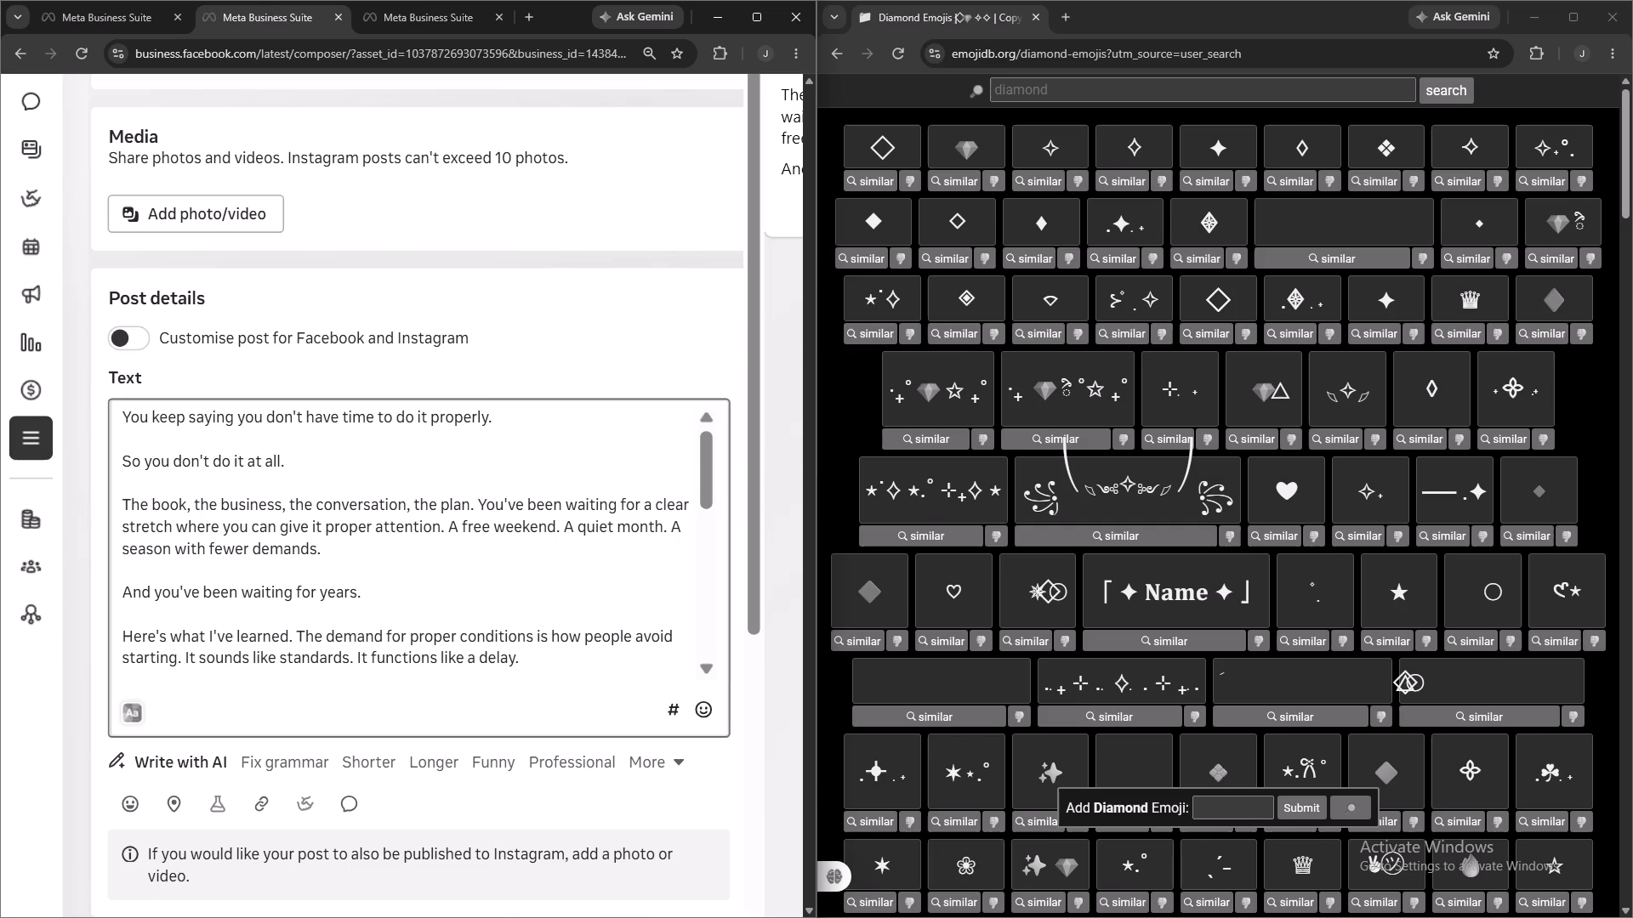
key(BackSpace)
key(BackSpace)
key(BackSpace)
key(BackSpace)
key(BackSpace)
key(BackSpace)
key(BackSpace)
key(BackSpace)
key(BackSpace)
key(BackSpace)
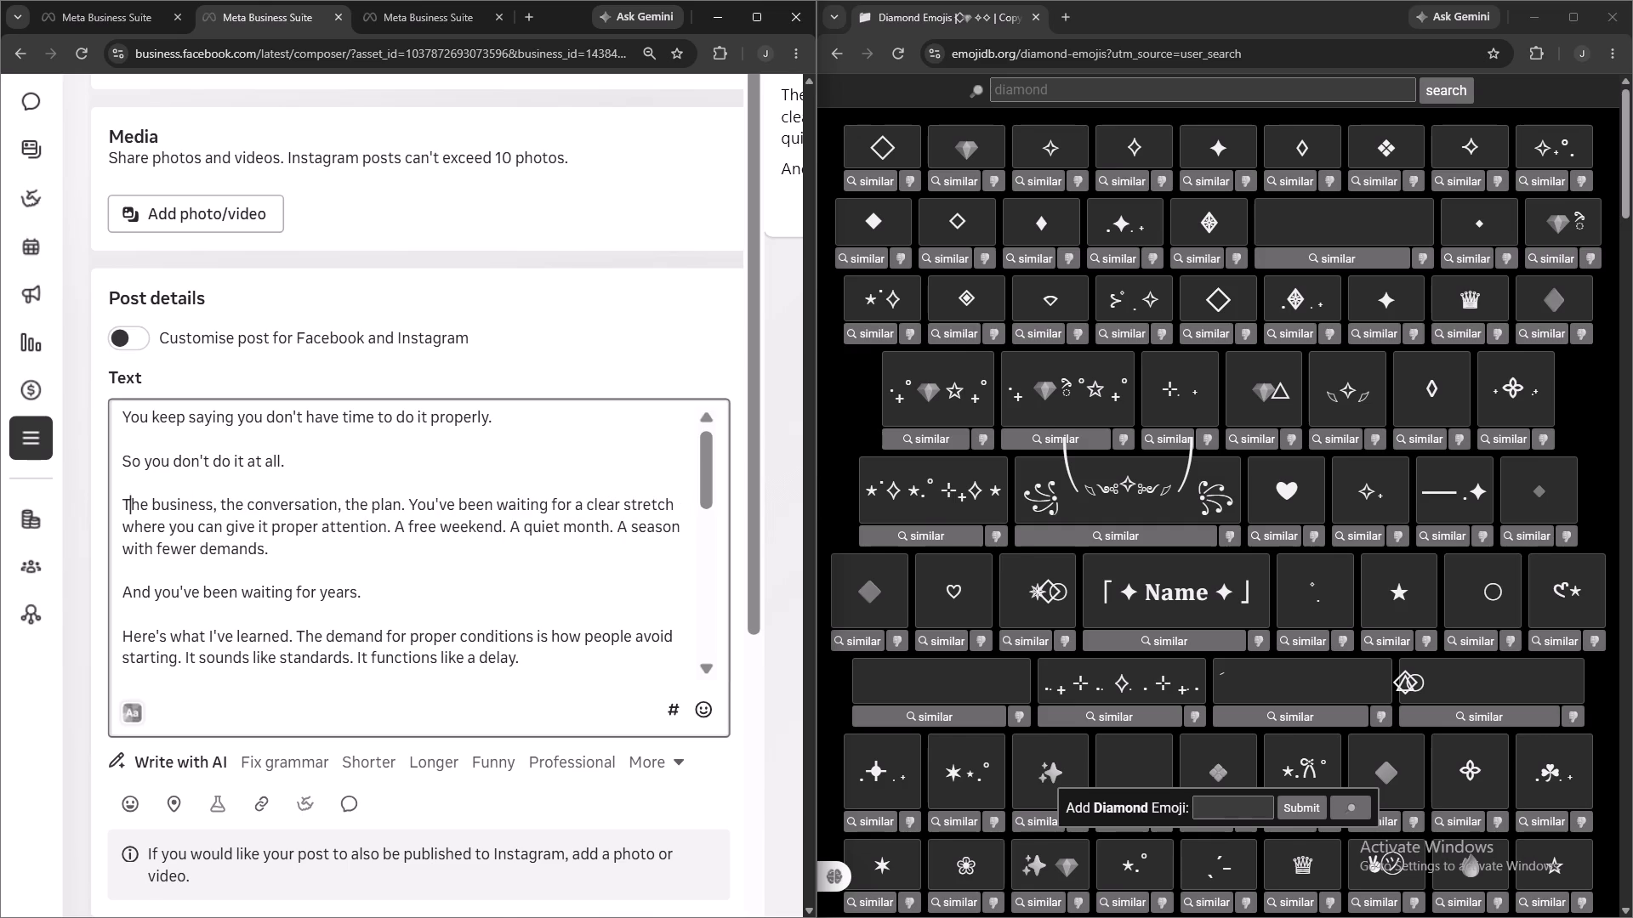
key(BackSpace)
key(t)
Break the third paragraph onto separate lines after "the plan." and after "proper attention.".
click(408, 501)
key(BackSpace)
key(Return)
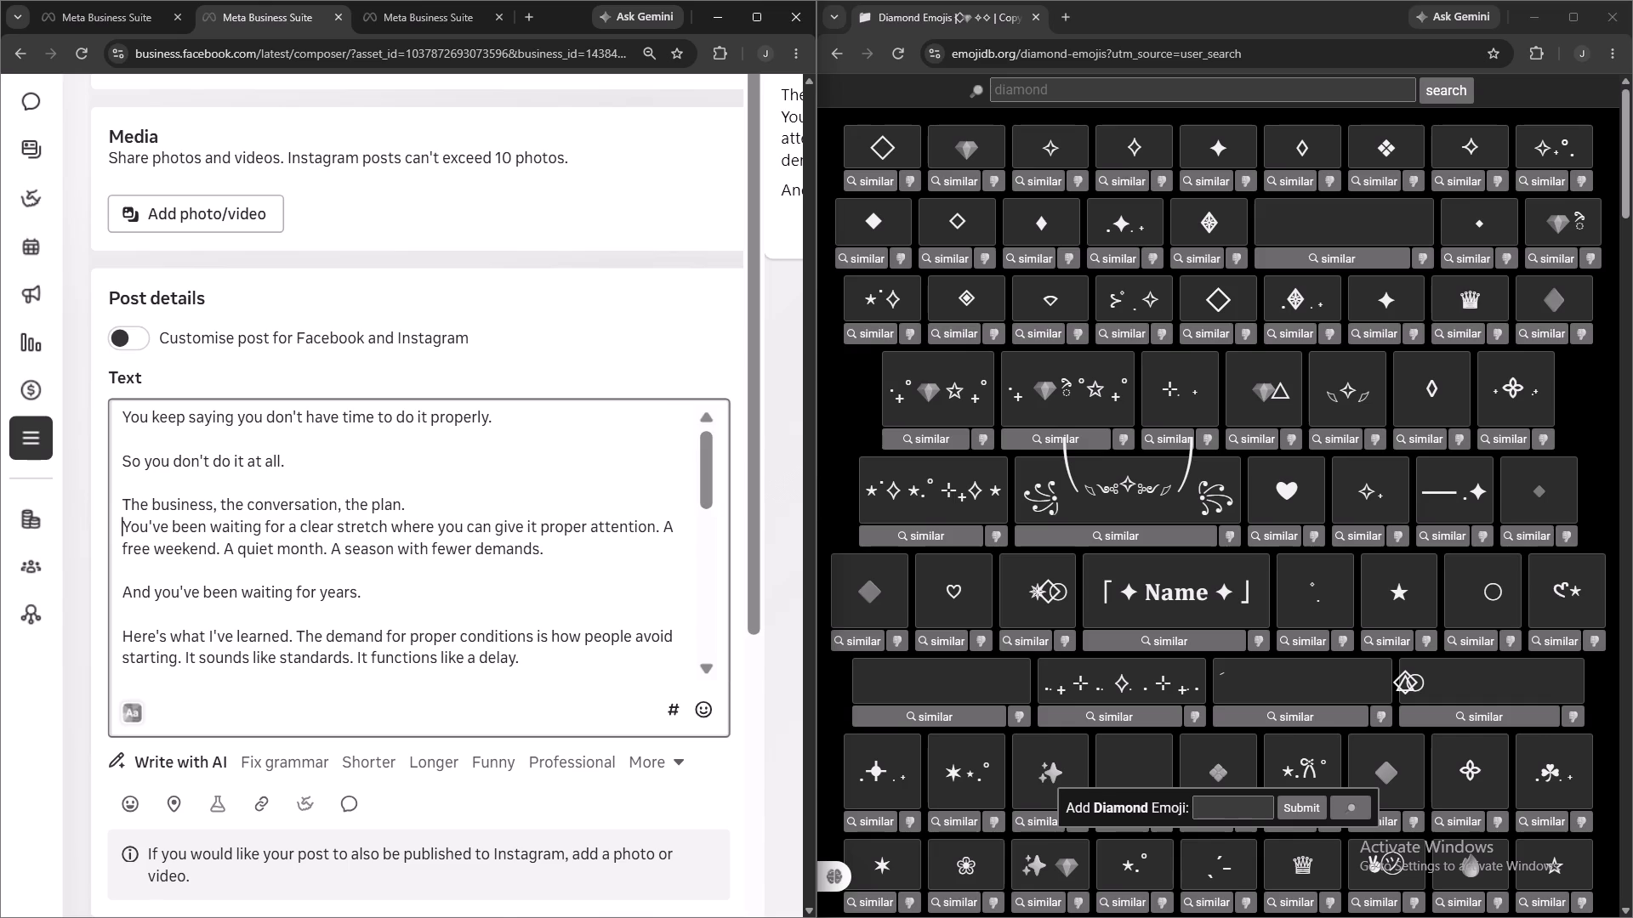
click(662, 525)
key(BackSpace)
Insert a line break before "A free weekend" so that it starts on its own line.
key(Return)
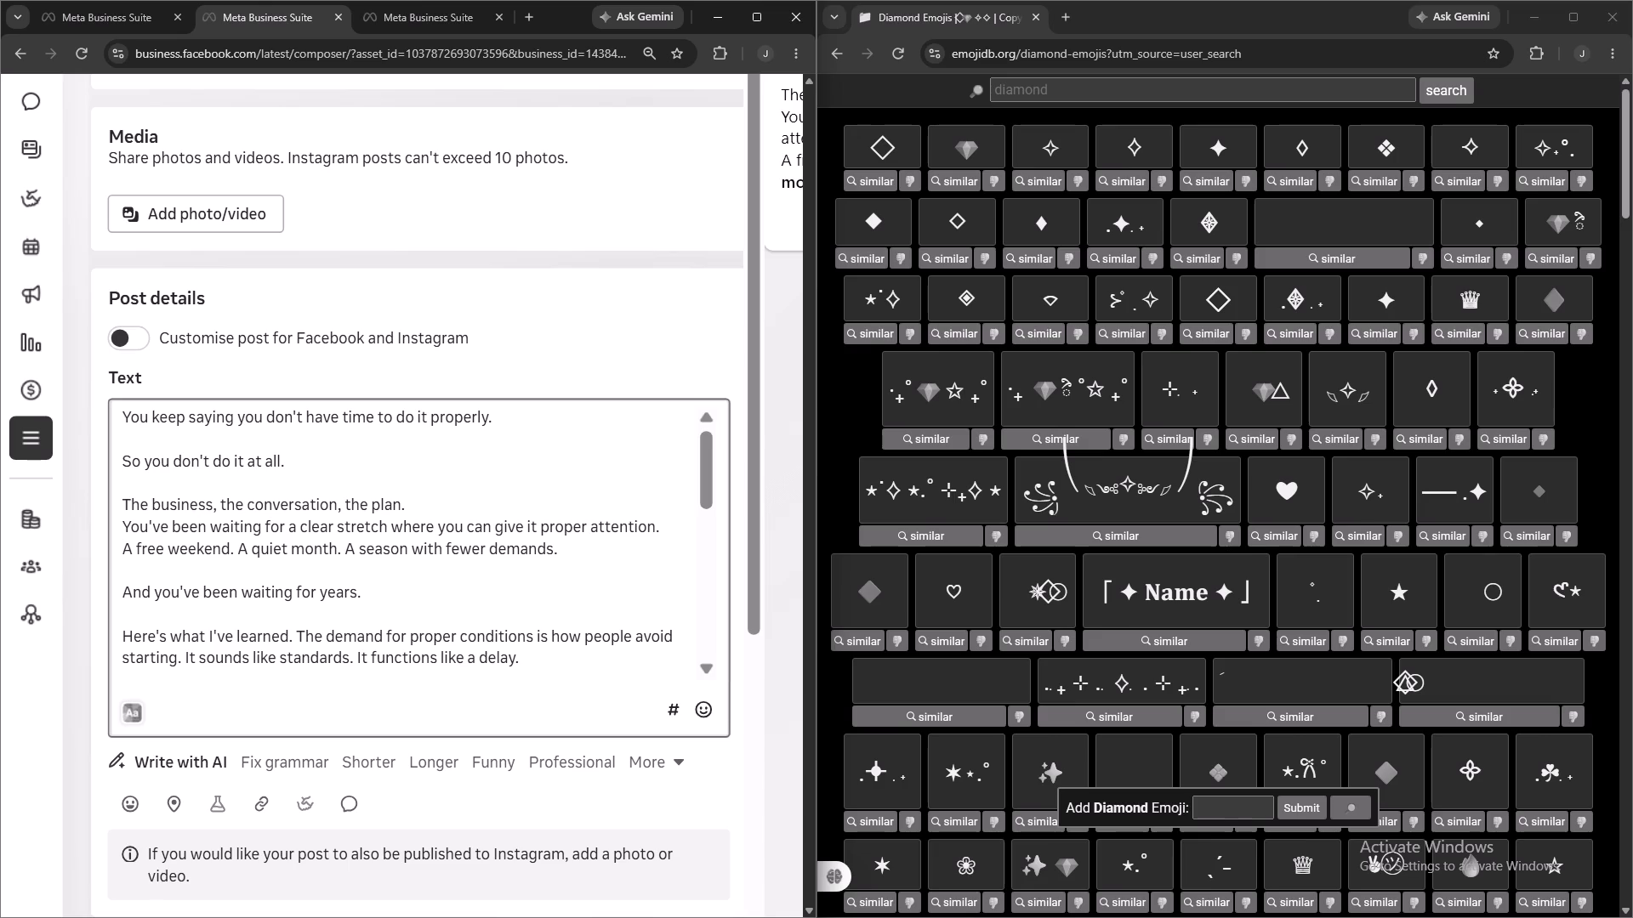
Remove "And" from the line about waiting for years so it reads "You've been waiting for years.".
click(162, 598)
key(BackSpace)
key(BackSpace)
key(BackSpace)
key(BackSpace)
key(BackSpace)
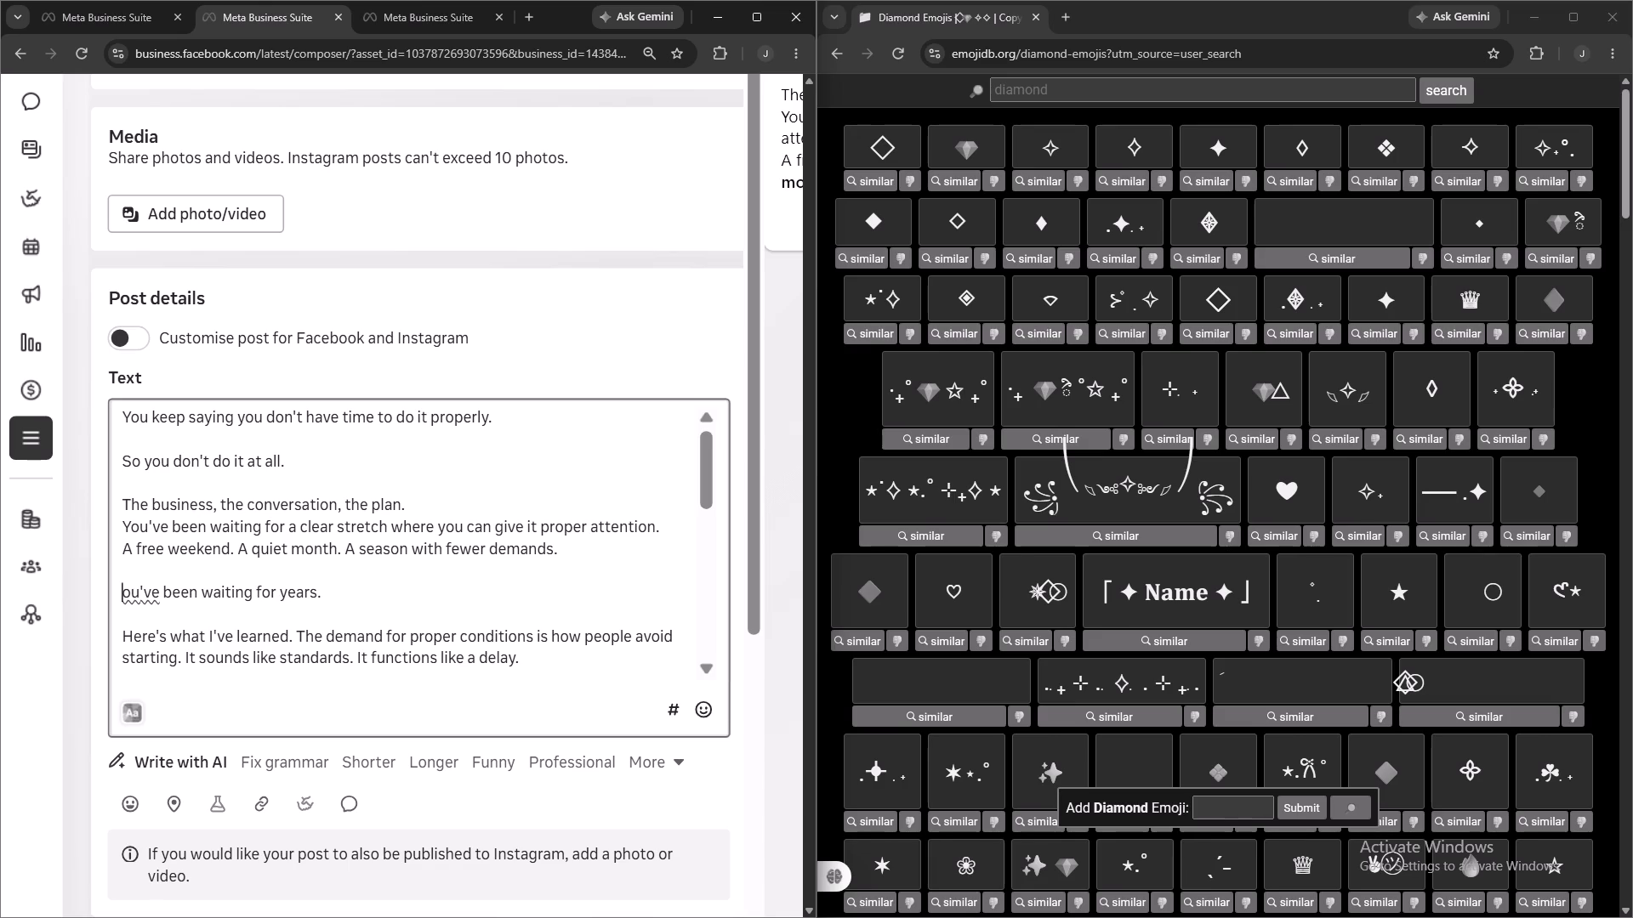
Add the capital Y that completes "You've" at the start of the line "You've been waiting for years.".
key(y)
Copy the pushpin emoji from emojidb's bullet point emojis and insert it, followed by a space, before "Here's what I've learned".
scroll(225, 572, down, 1)
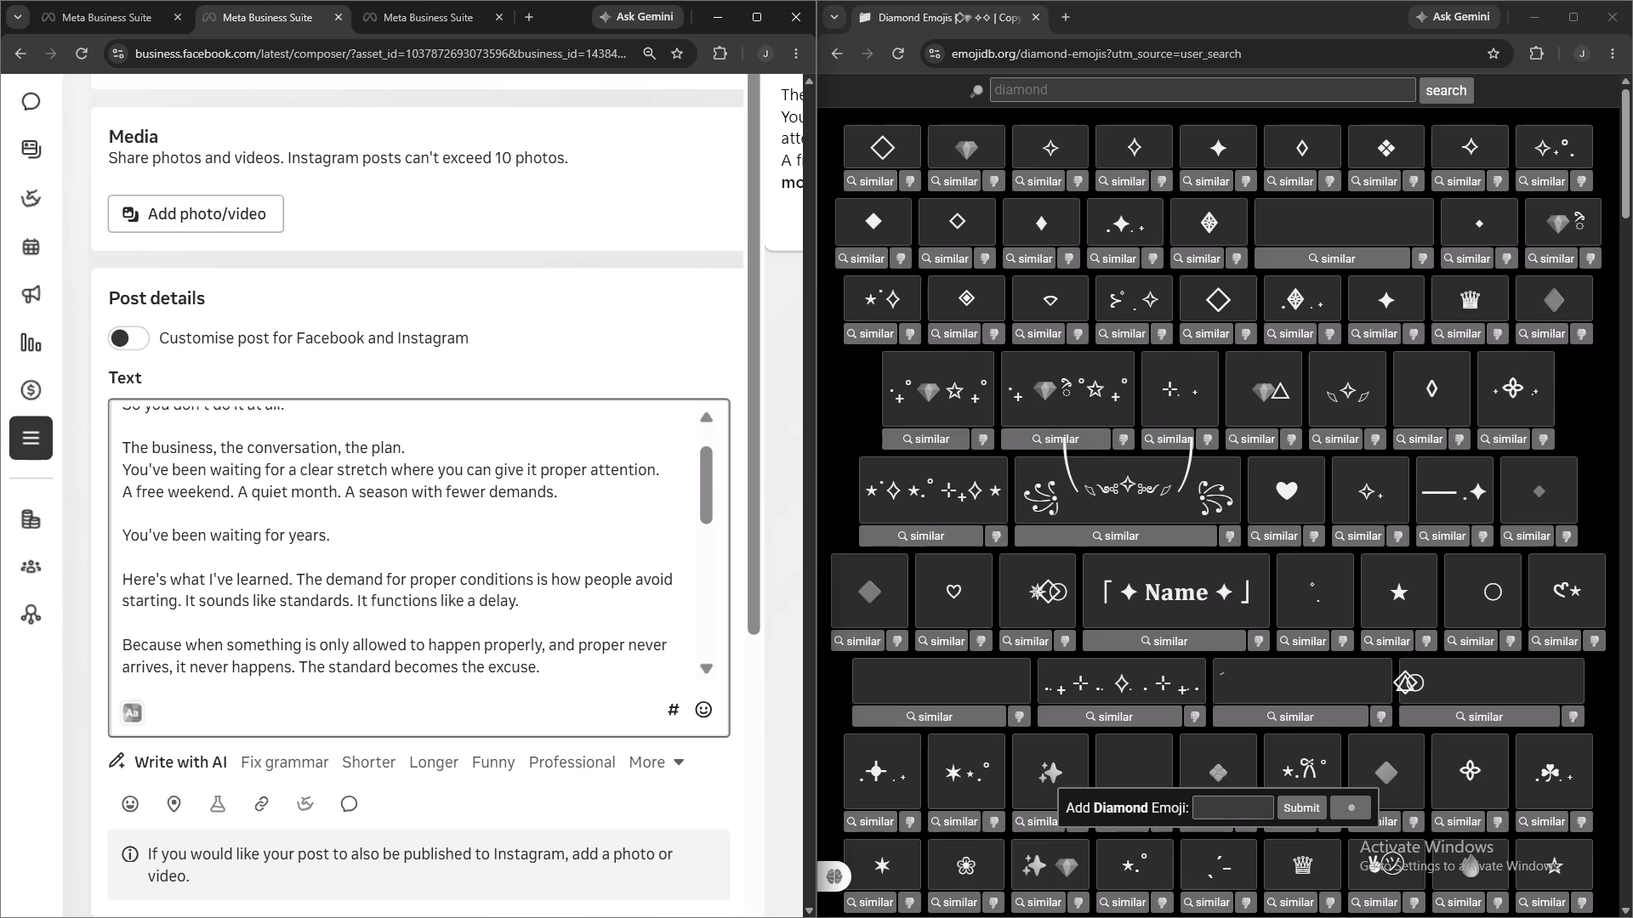
click(122, 585)
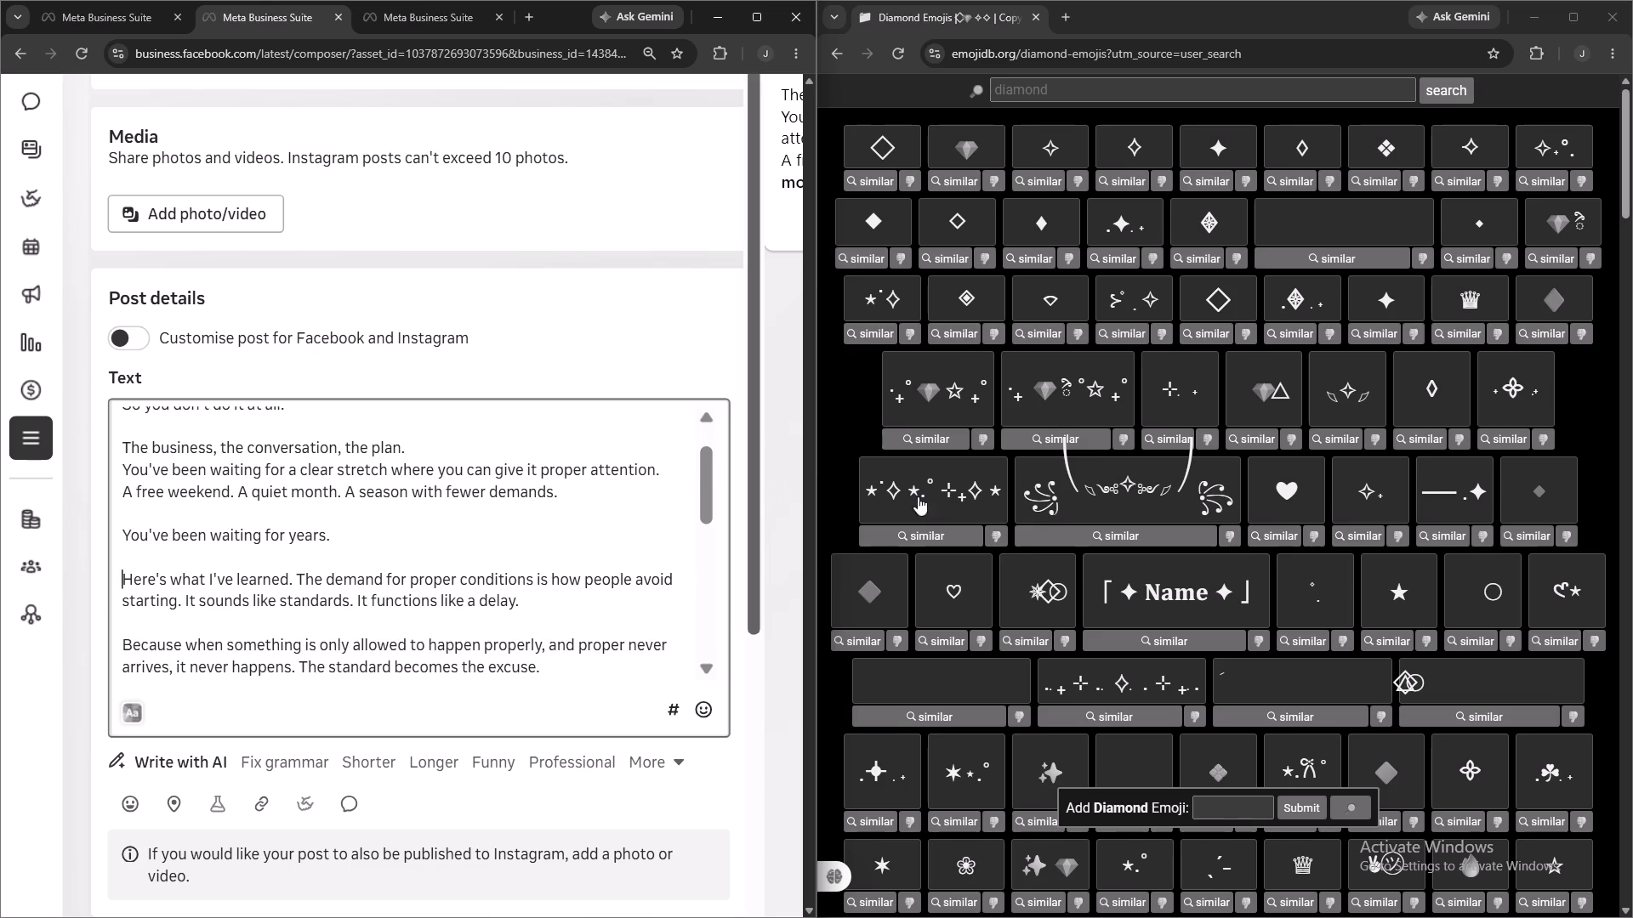
click(840, 54)
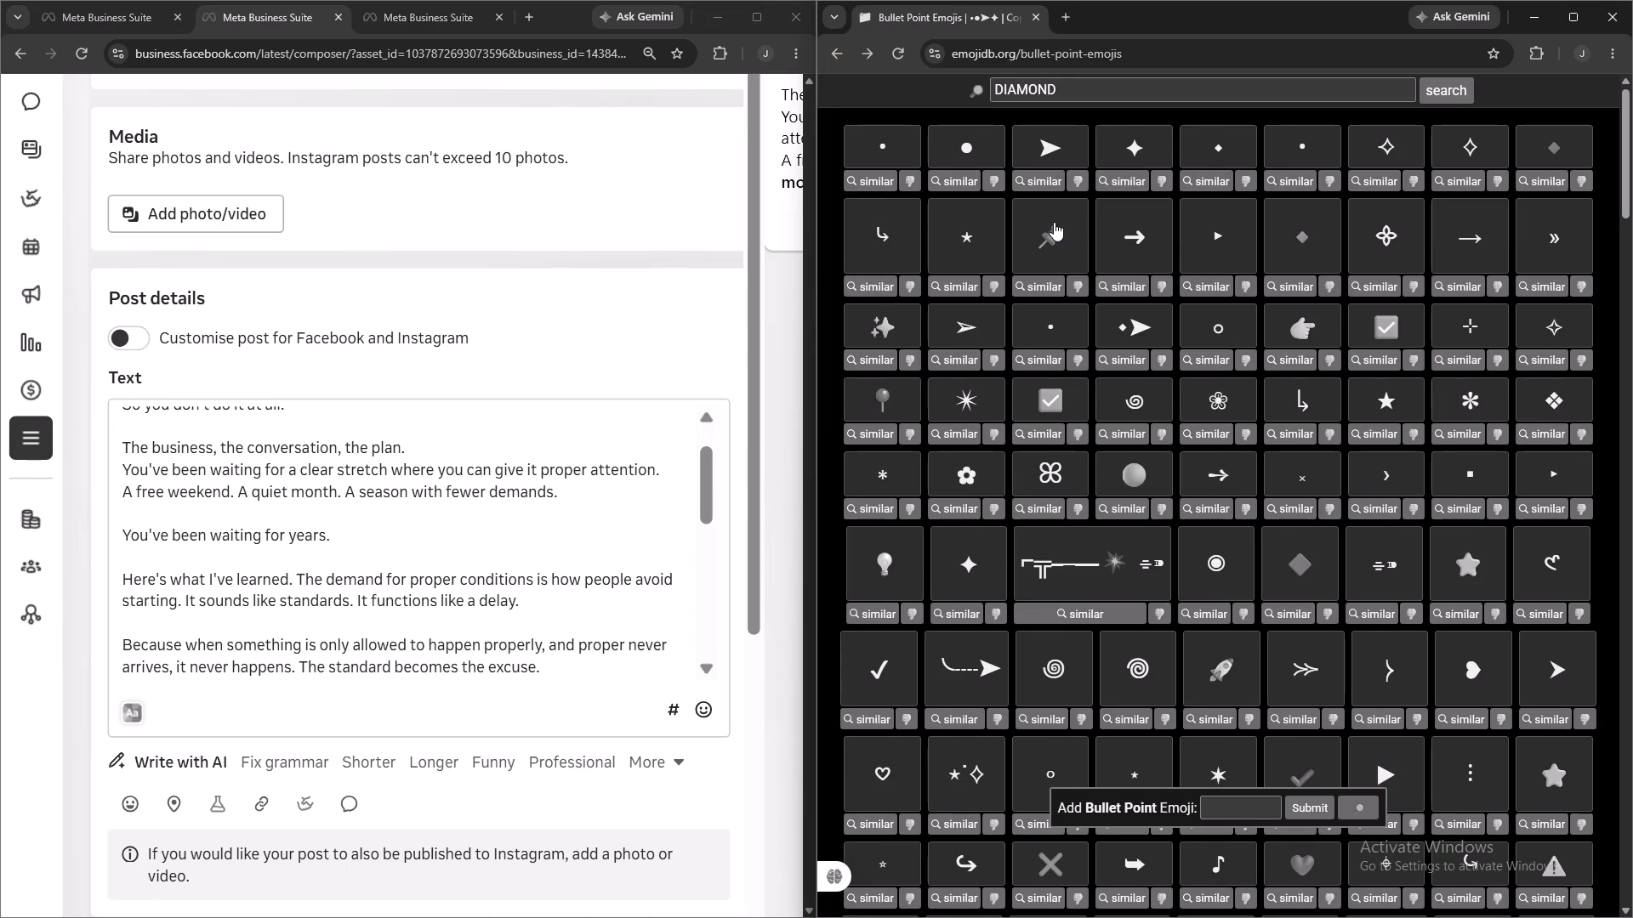
click(1054, 222)
click(125, 580)
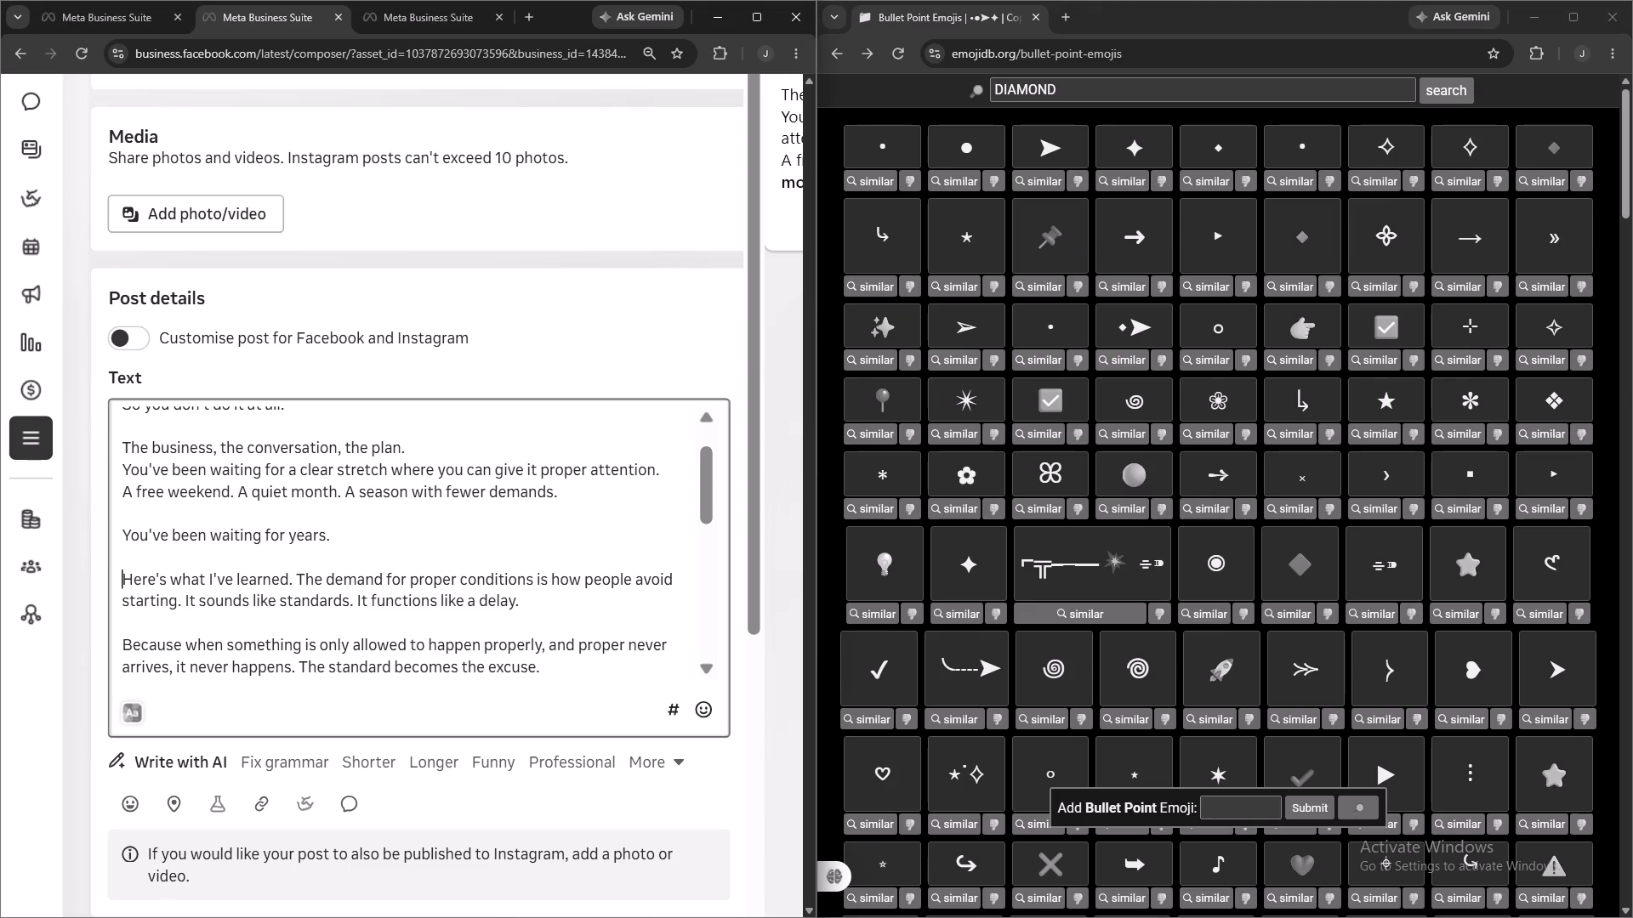
key(ctrl+v)
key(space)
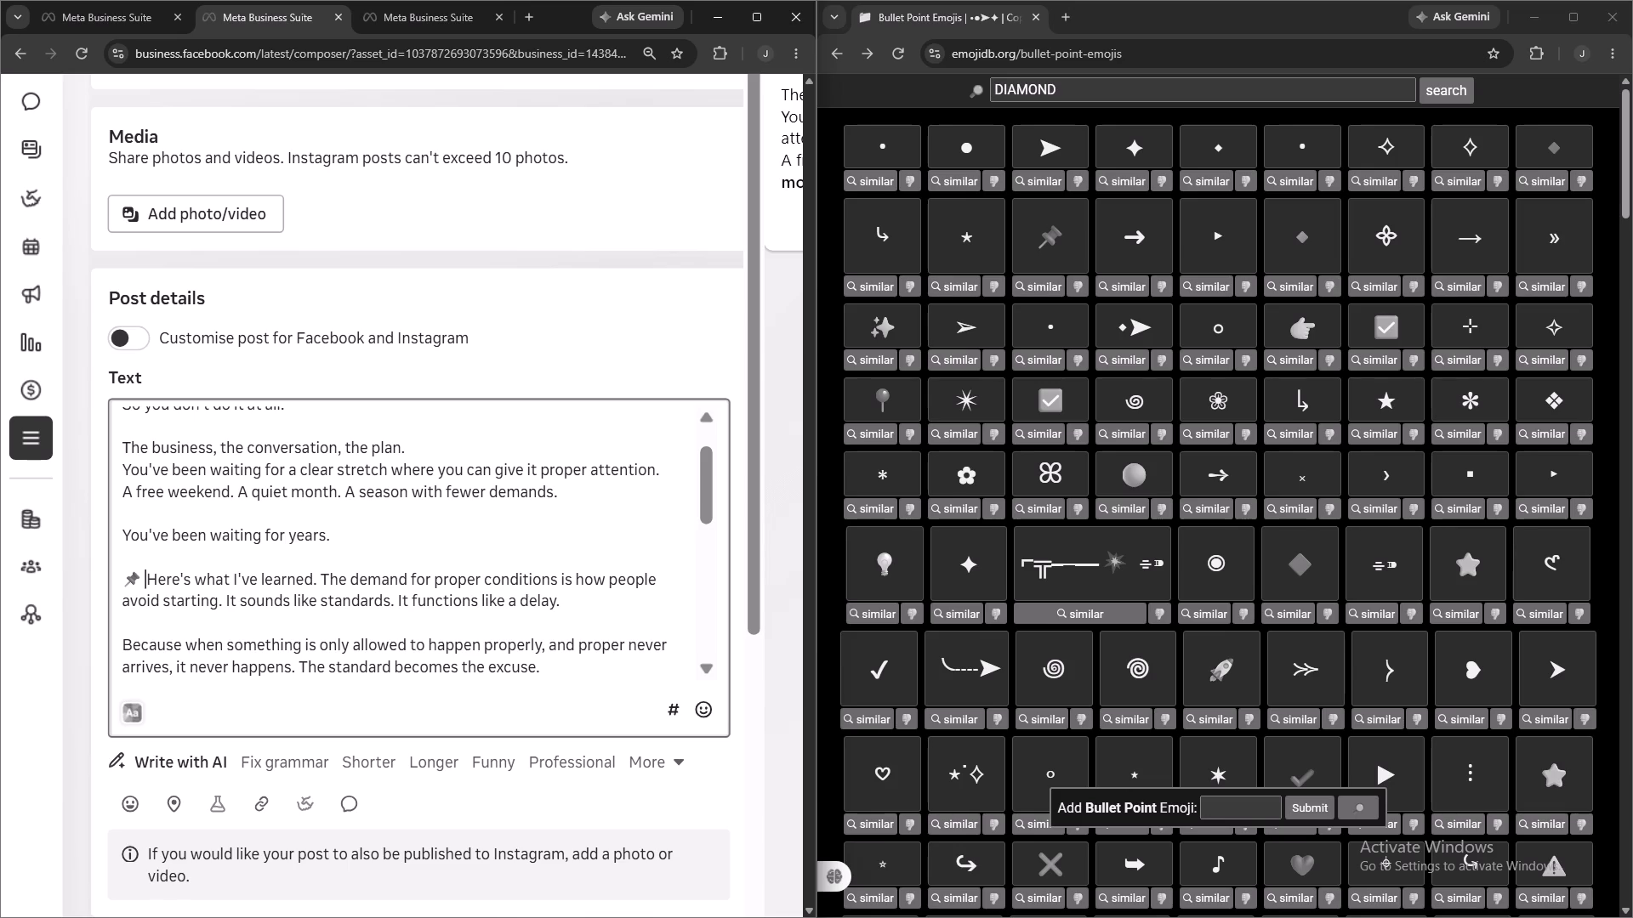
Merge the two sentences about standards into "It sounds like standards but it functions like a delay.".
click(402, 599)
key(BackSpace)
key(BackSpace)
key(BackSpace)
key(space)
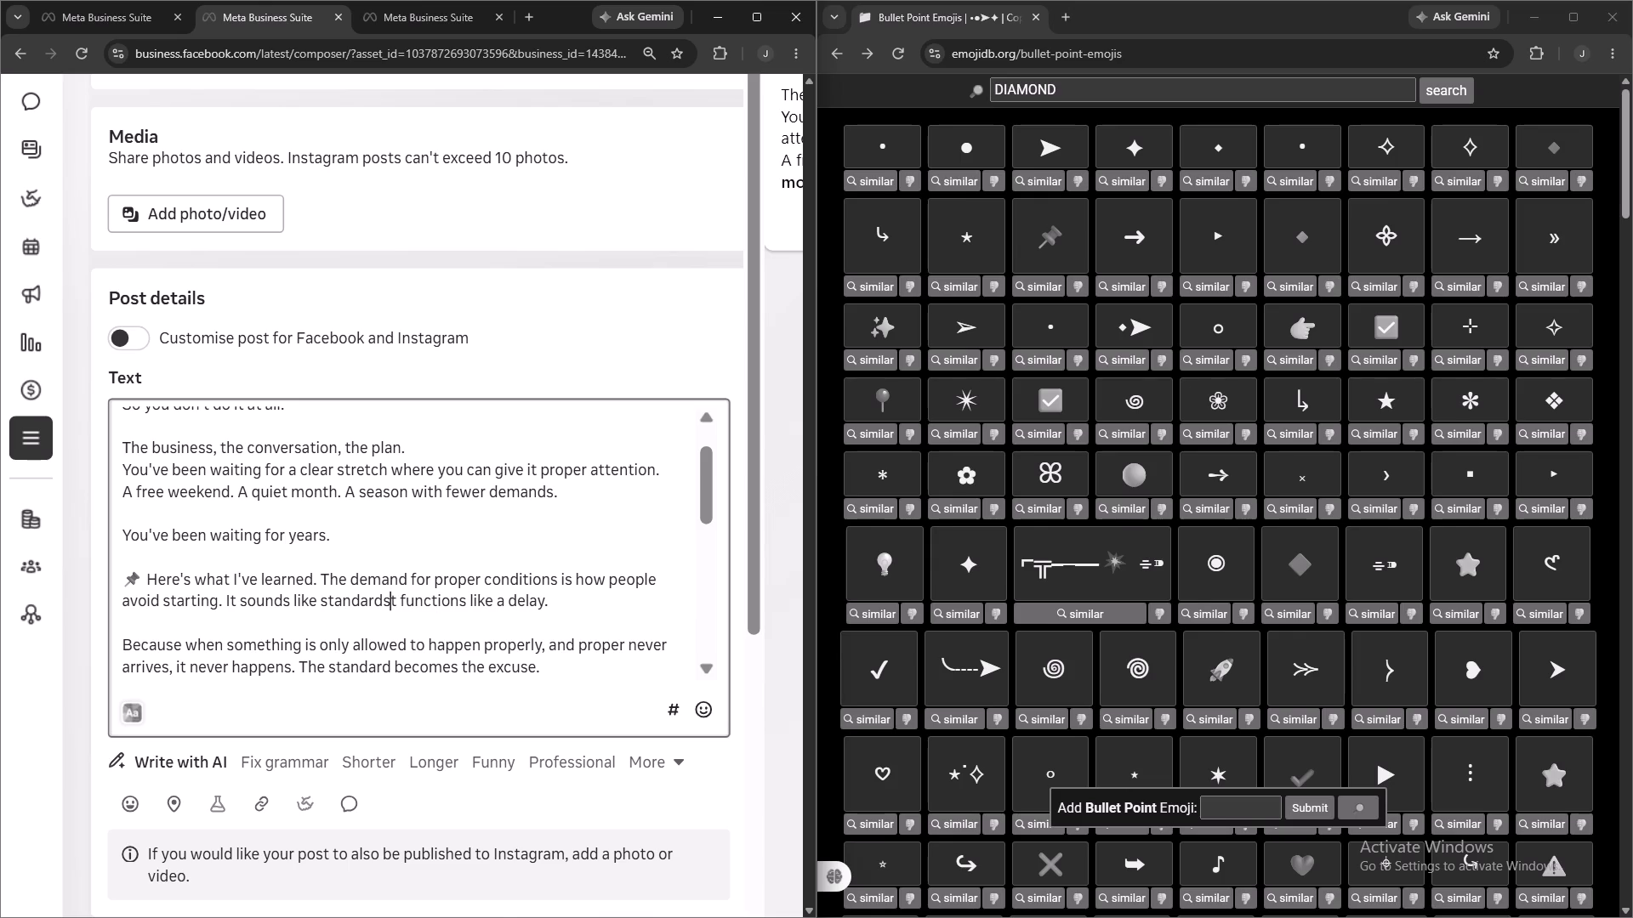
text(but i)
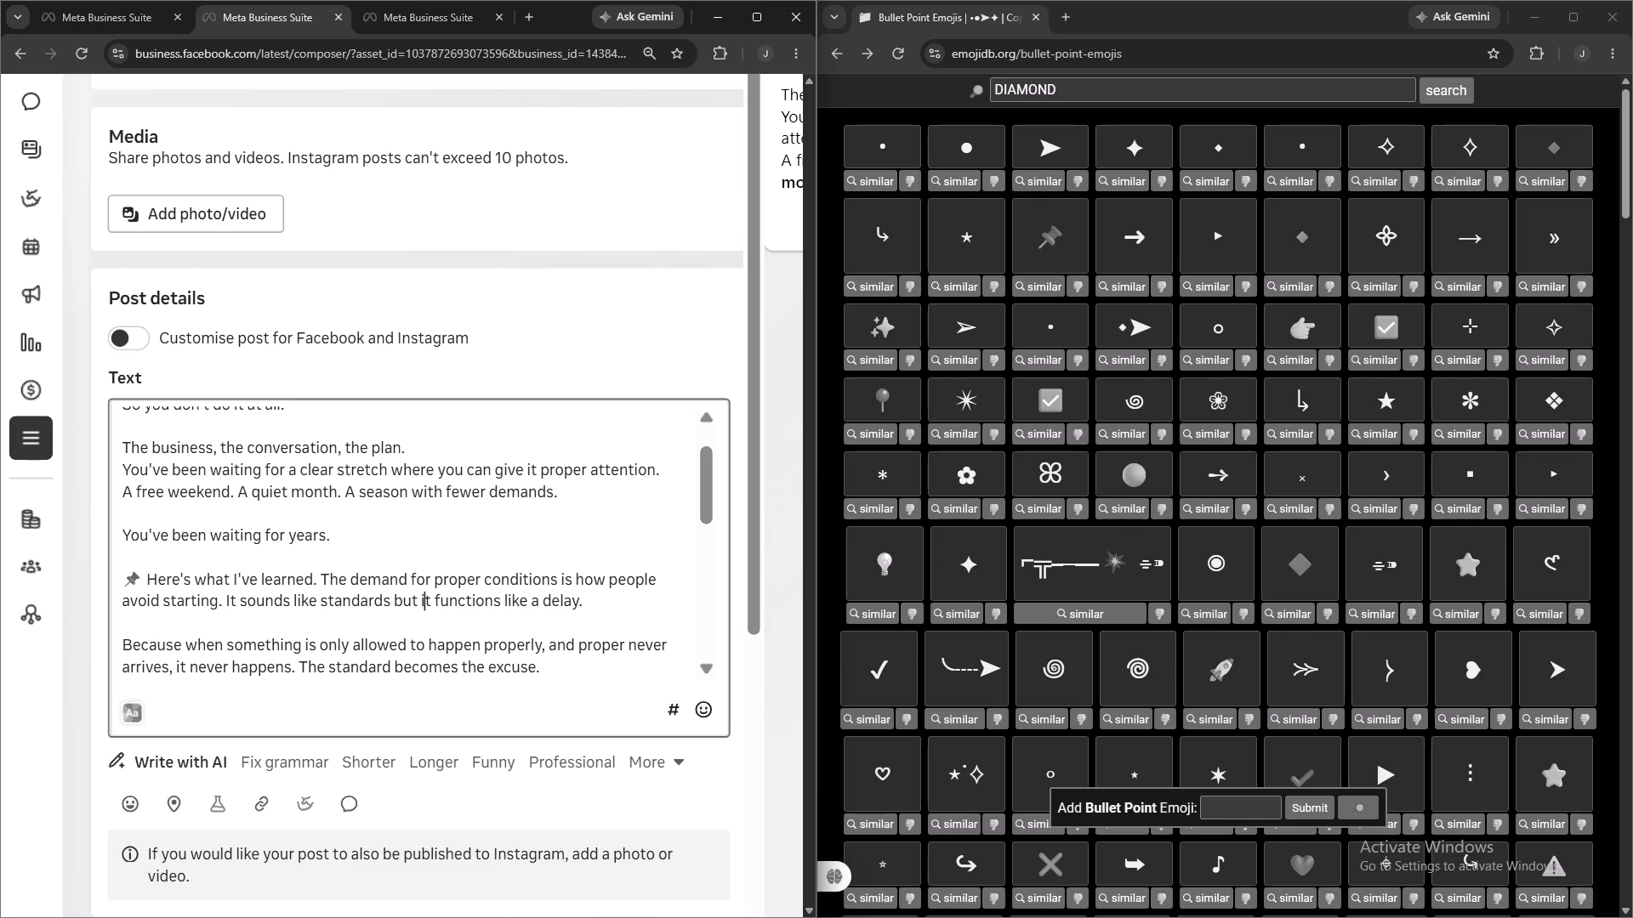
Remove "Because" from the following paragraph so it begins "When something is only allowed to happen properly".
scroll(518, 631, down, 1)
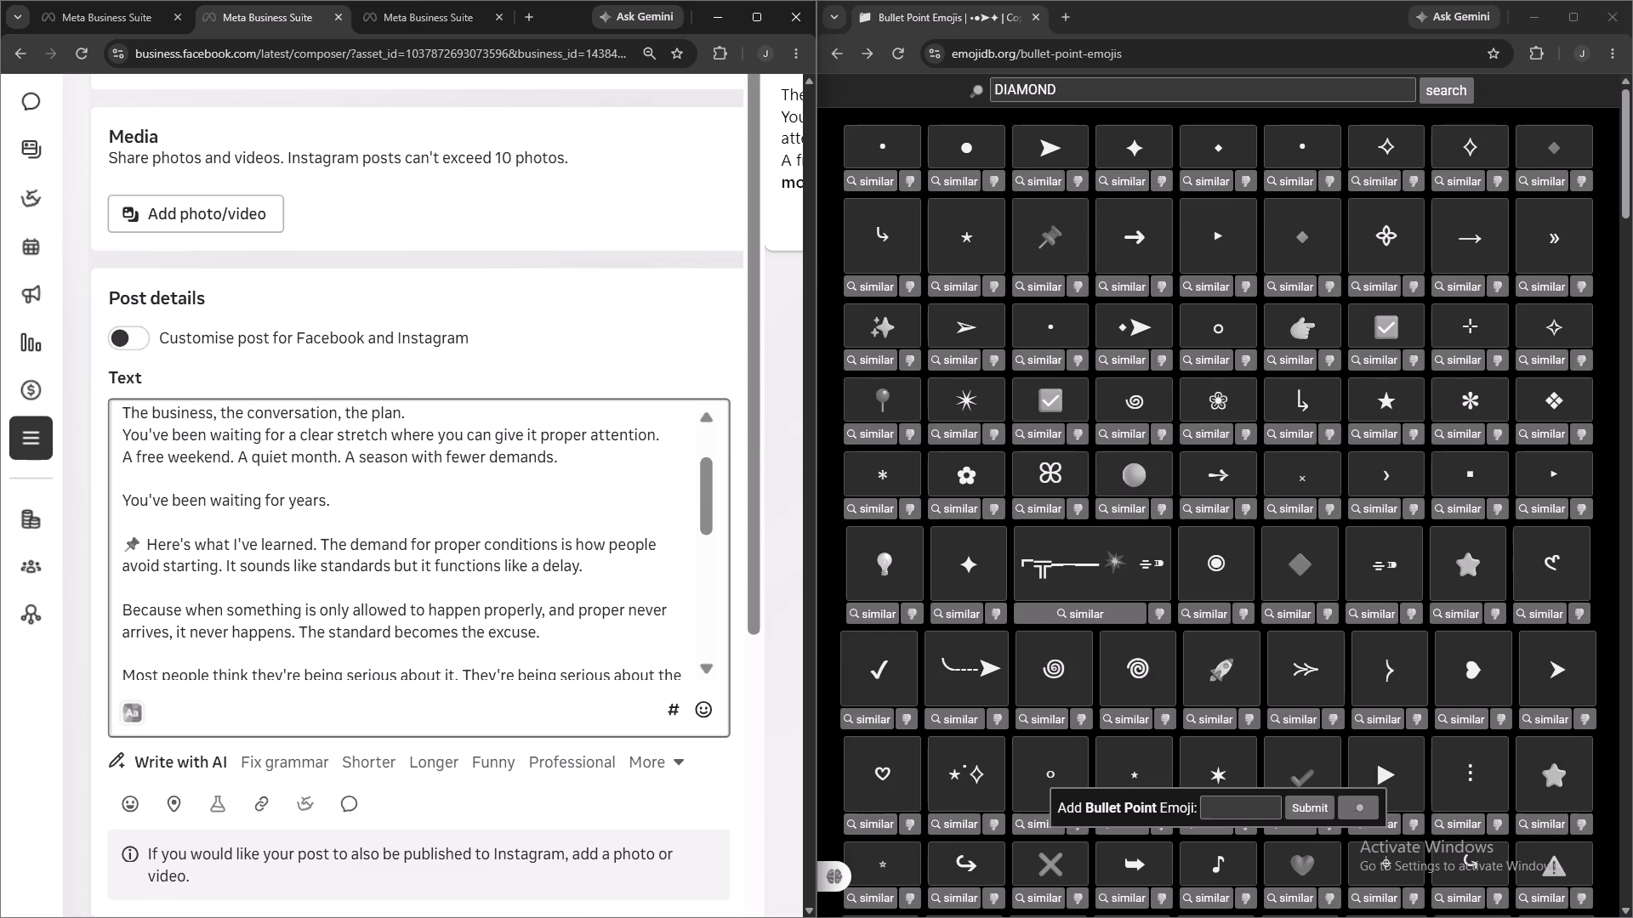
click(196, 599)
key(BackSpace)
key(BackSpace)
key(BackSpace)
key(BackSpace)
key(BackSpace)
key(BackSpace)
key(BackSpace)
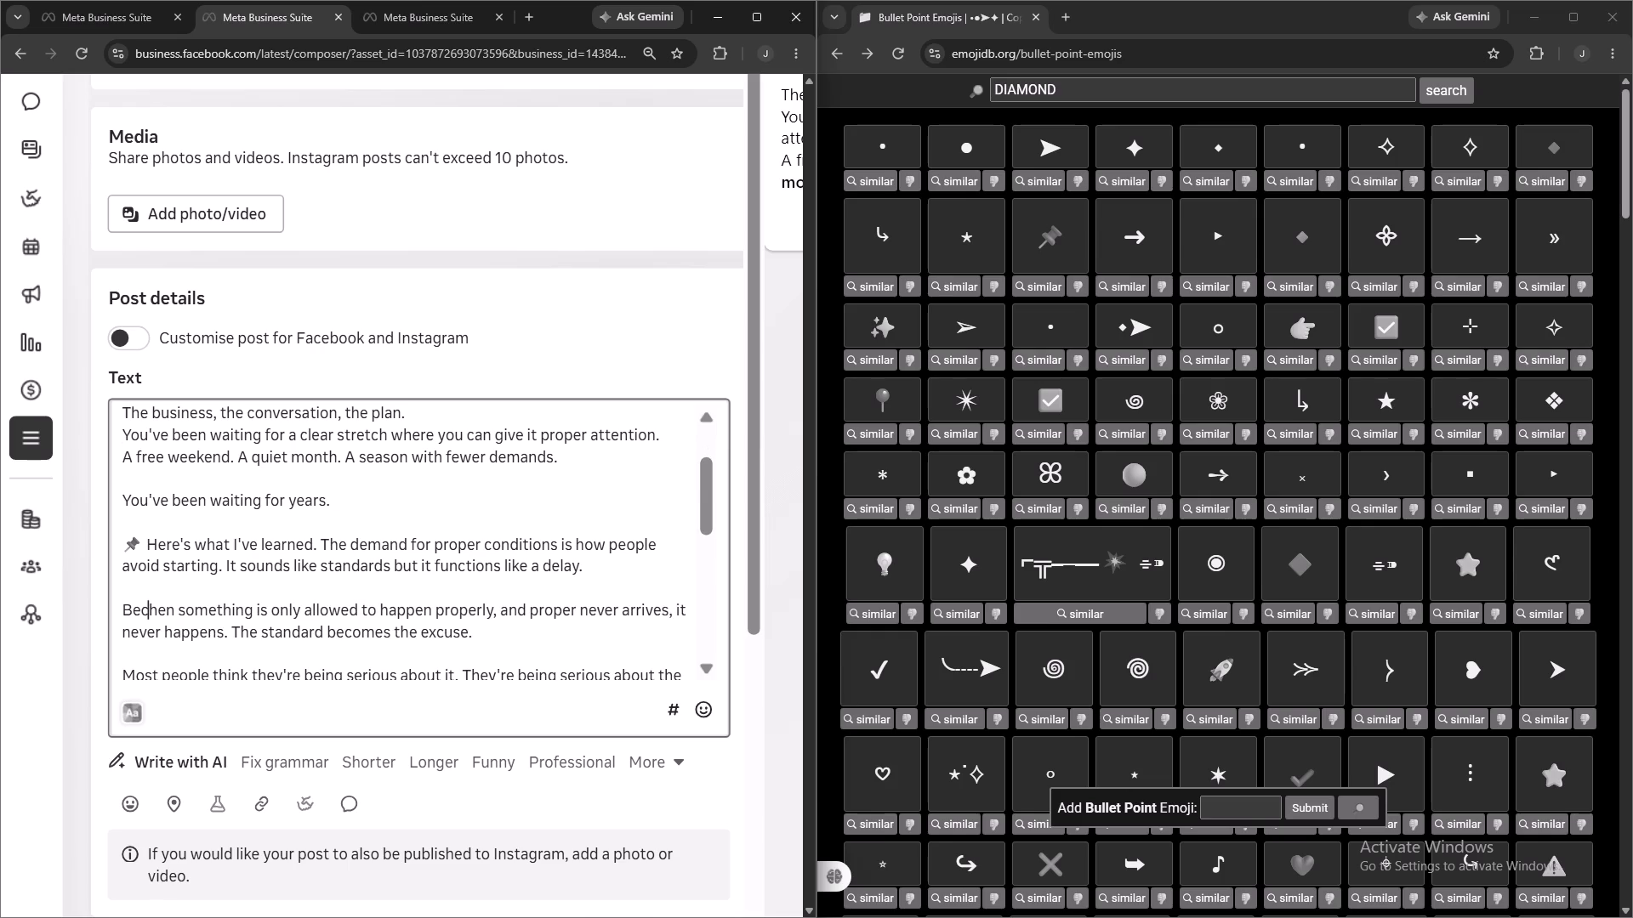
key(BackSpace)
key(BackSpace)
key(w)
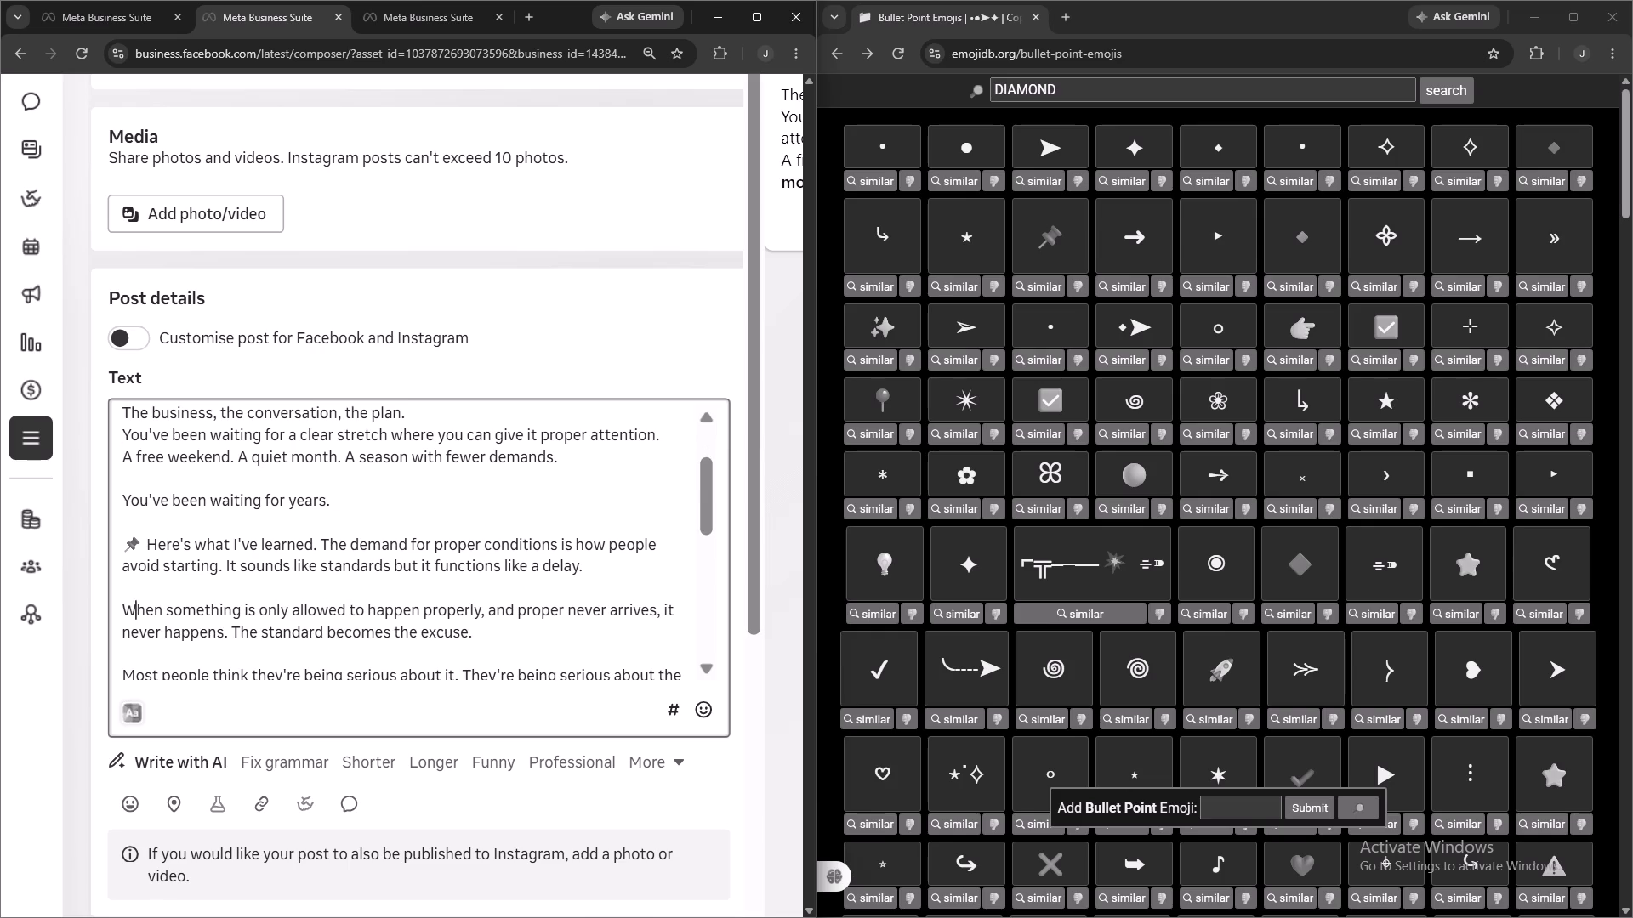
Copy the check mark emoji from the emoji site and insert it, followed by a space, before "So here's the practice.".
scroll(368, 615, right, 1)
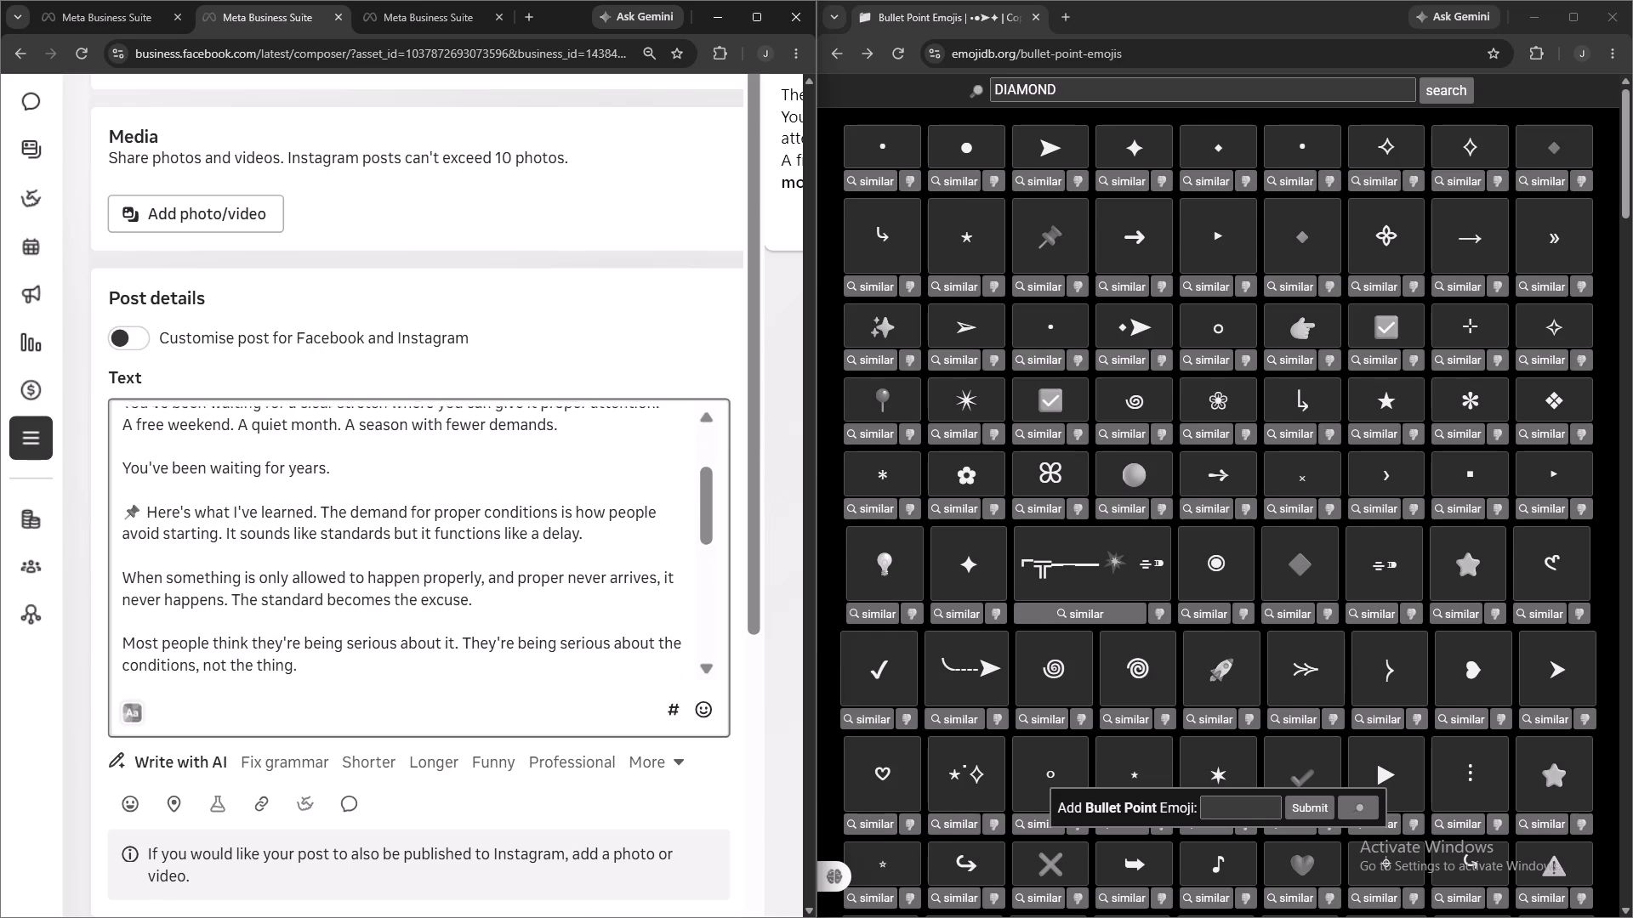
scroll(368, 615, right, 1)
scroll(368, 615, down, 1)
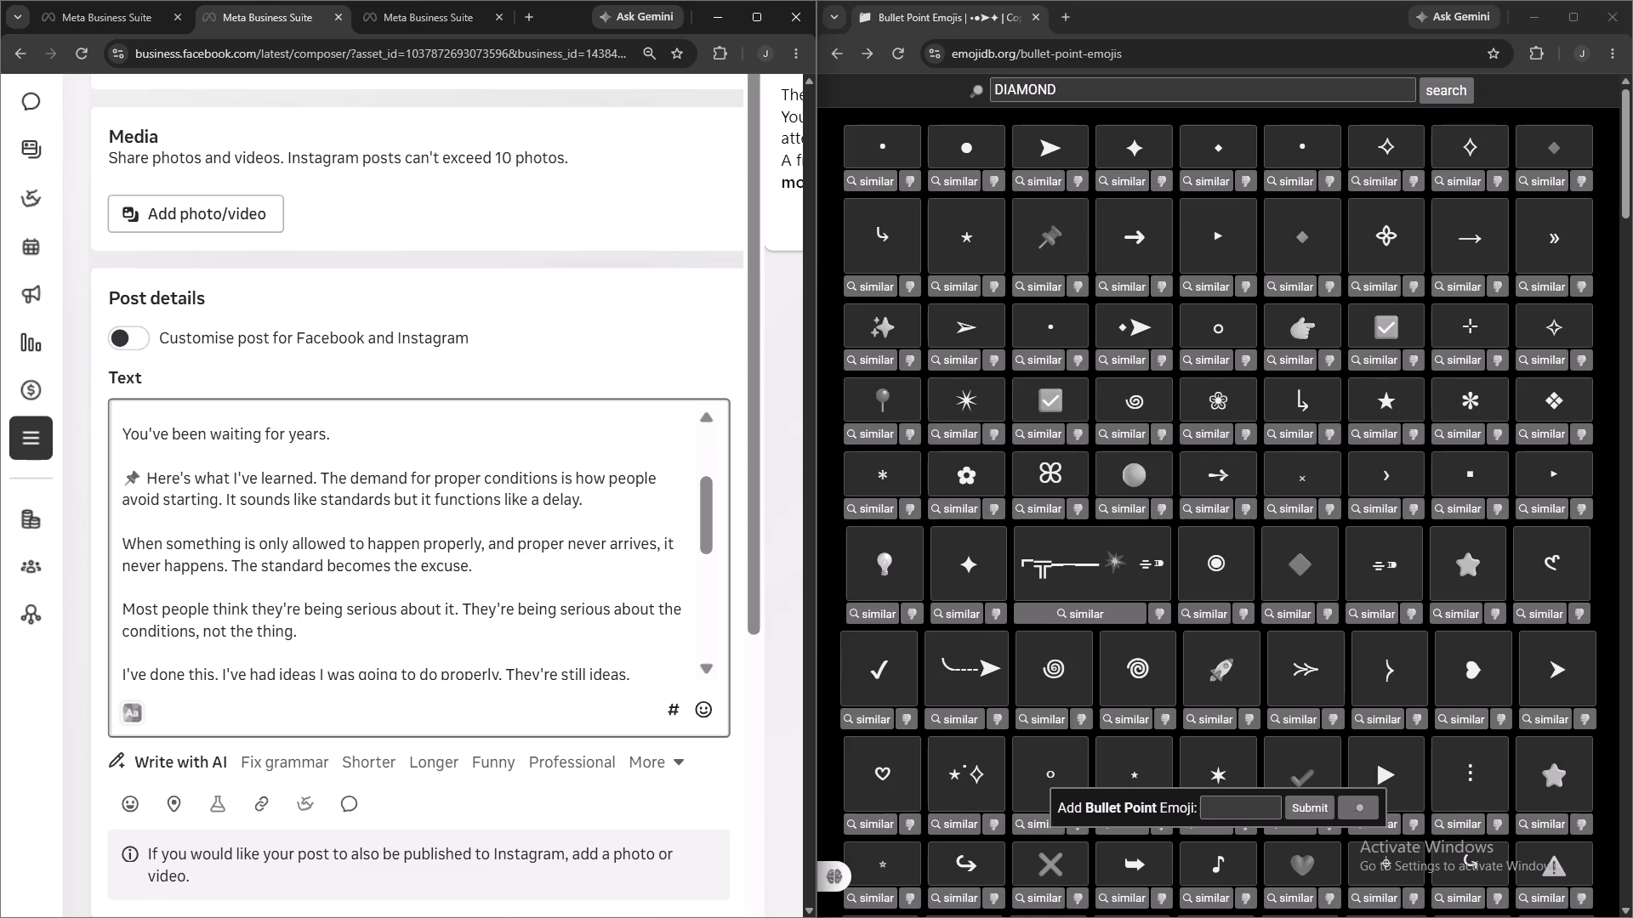
scroll(375, 630, down, 2)
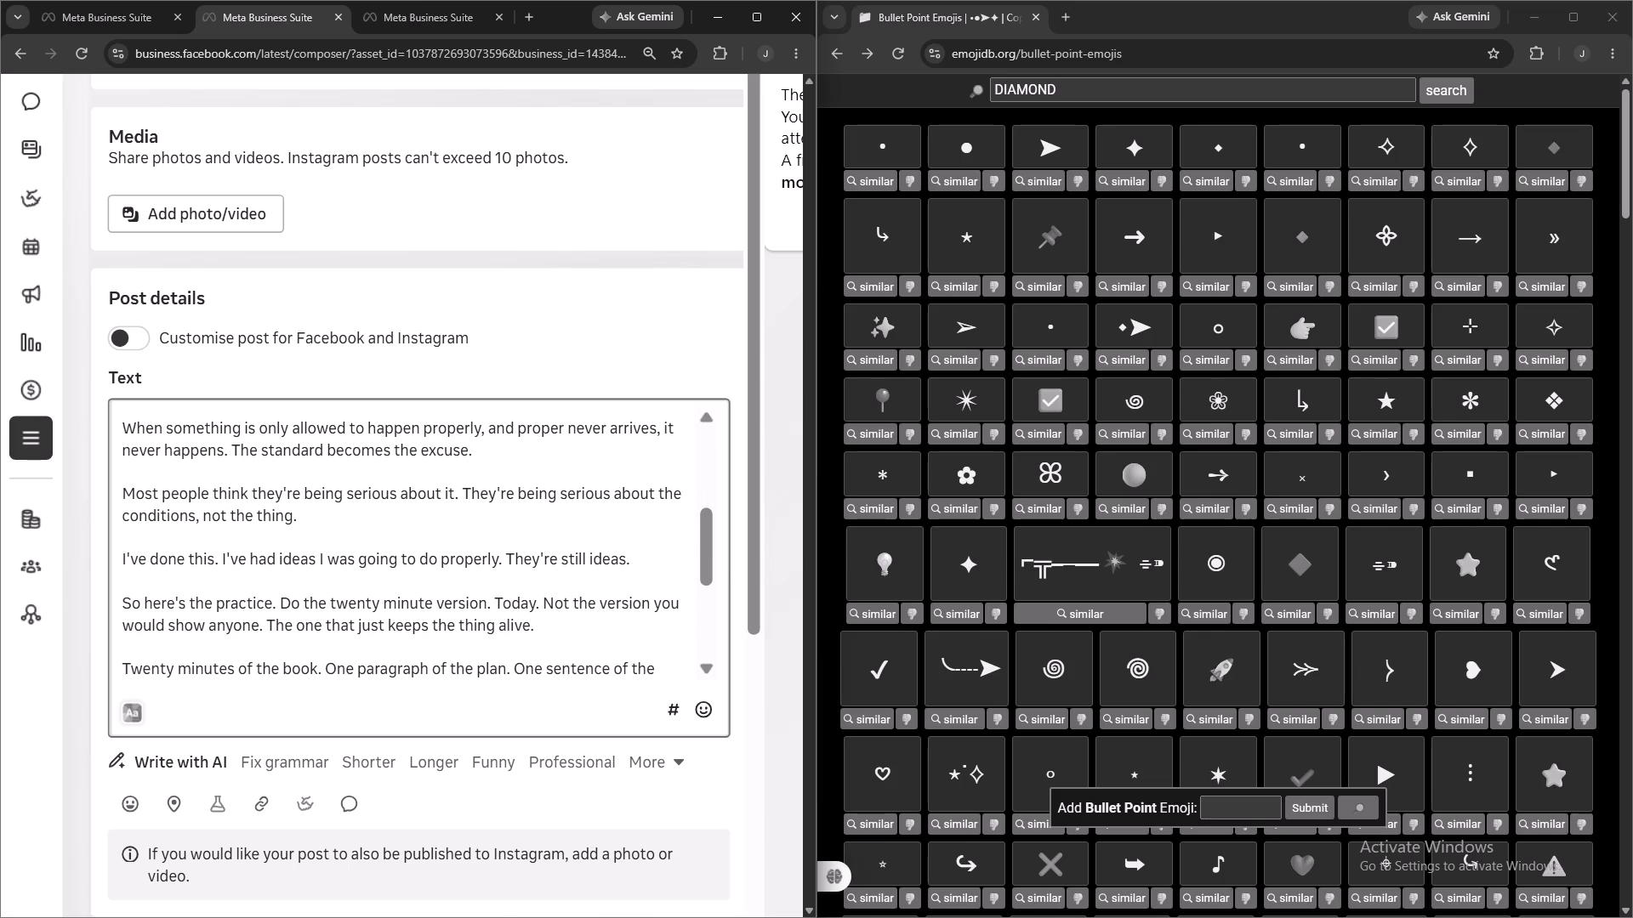
scroll(375, 630, down, 1)
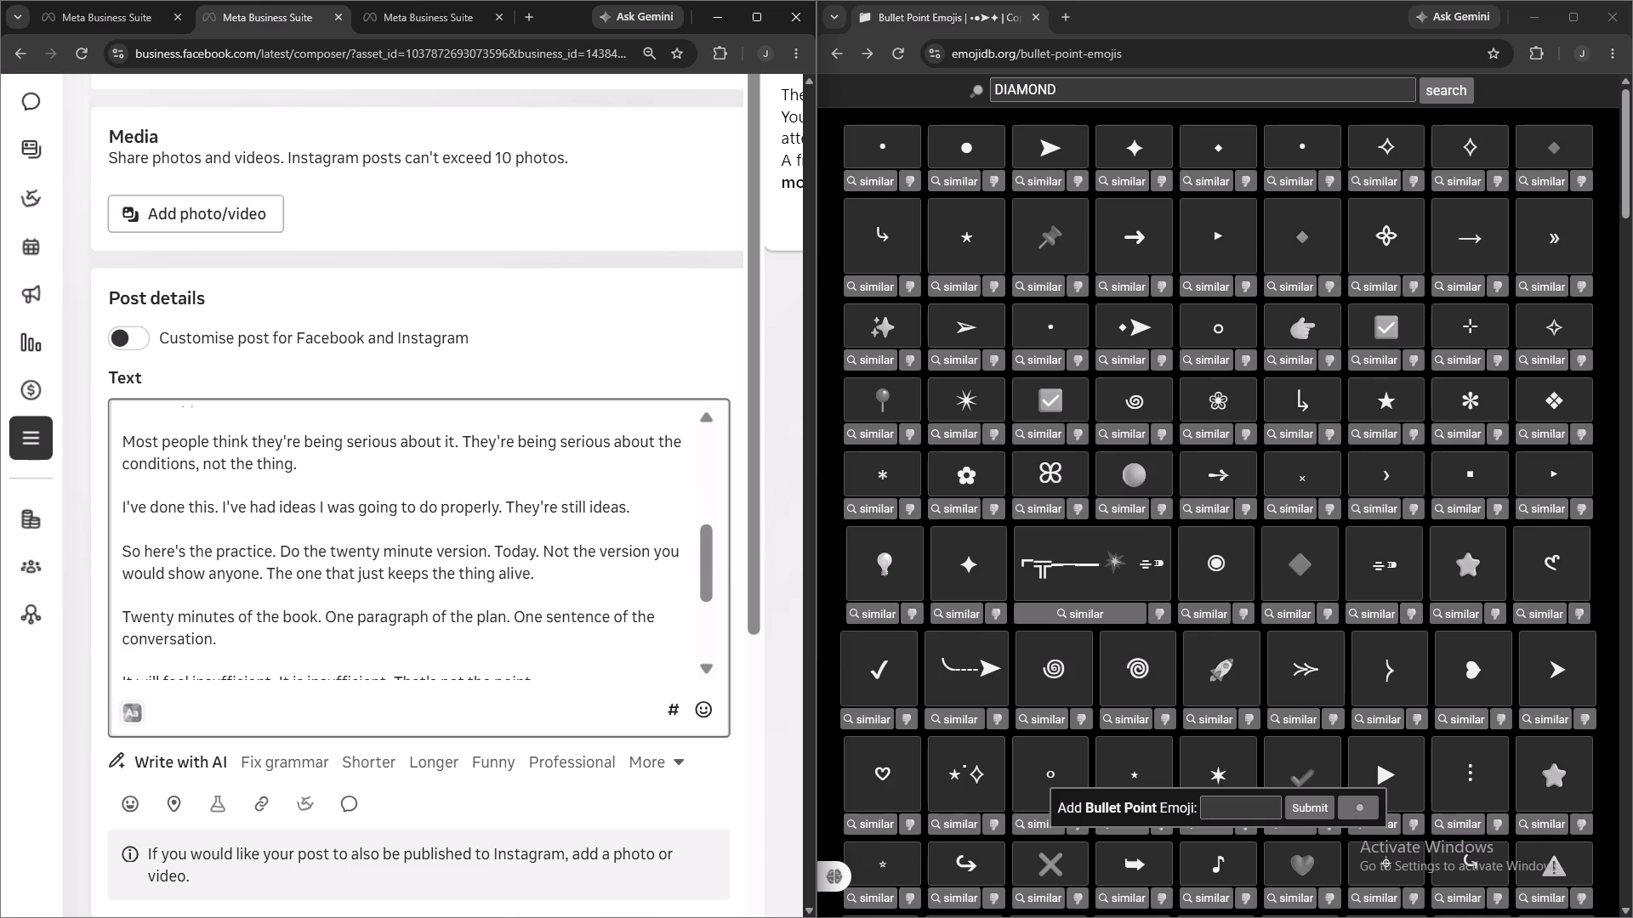
click(1055, 399)
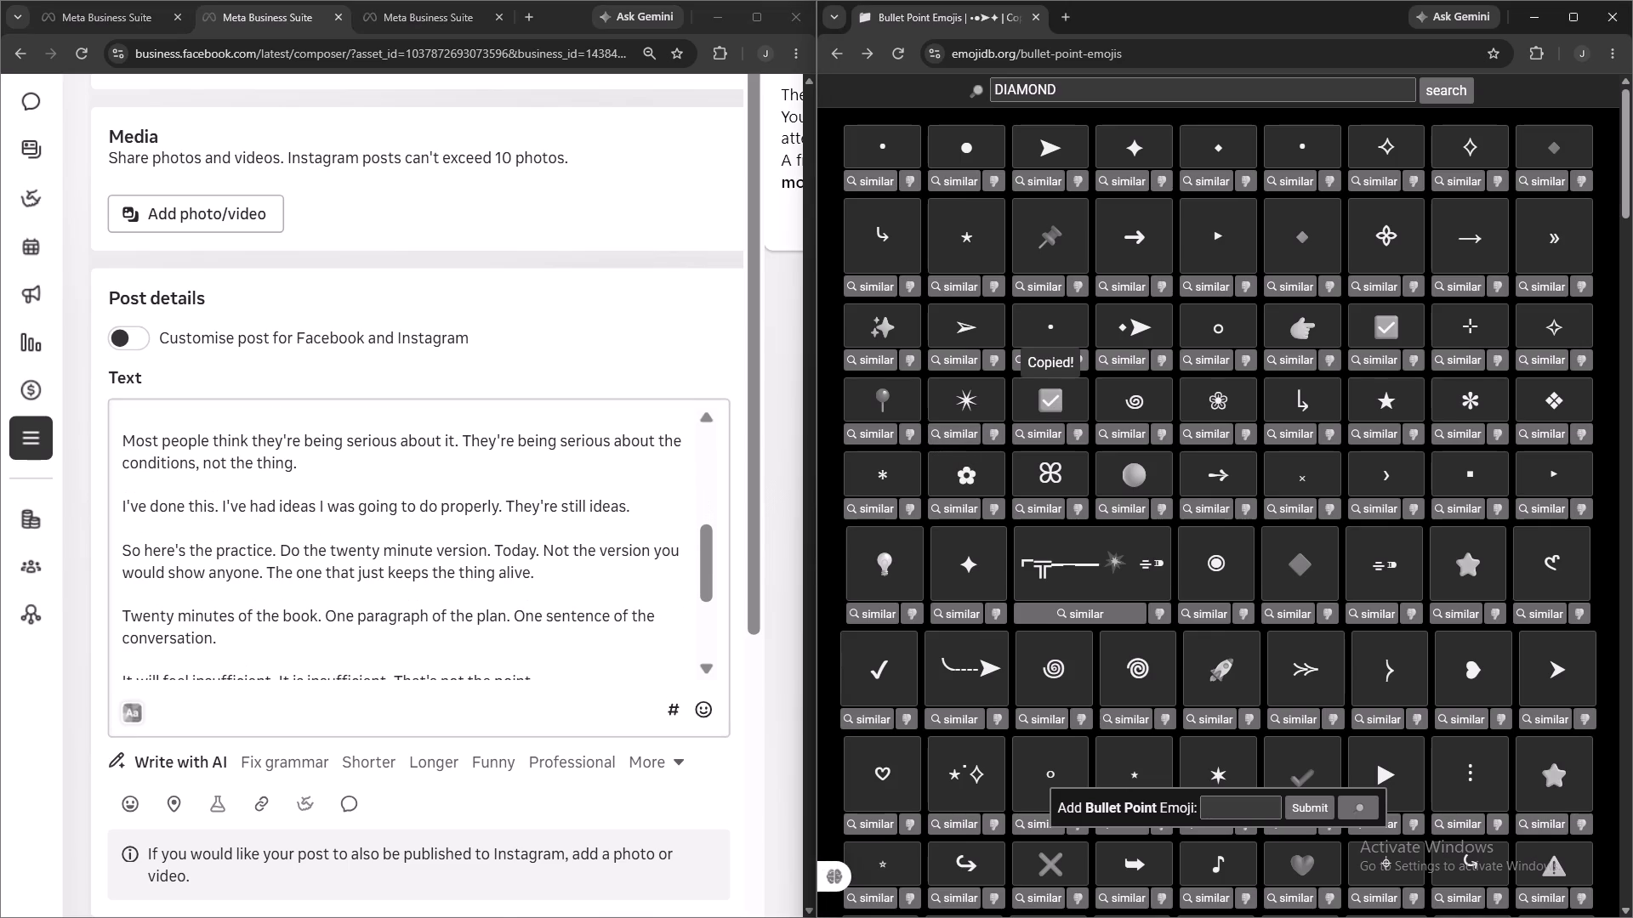
click(122, 549)
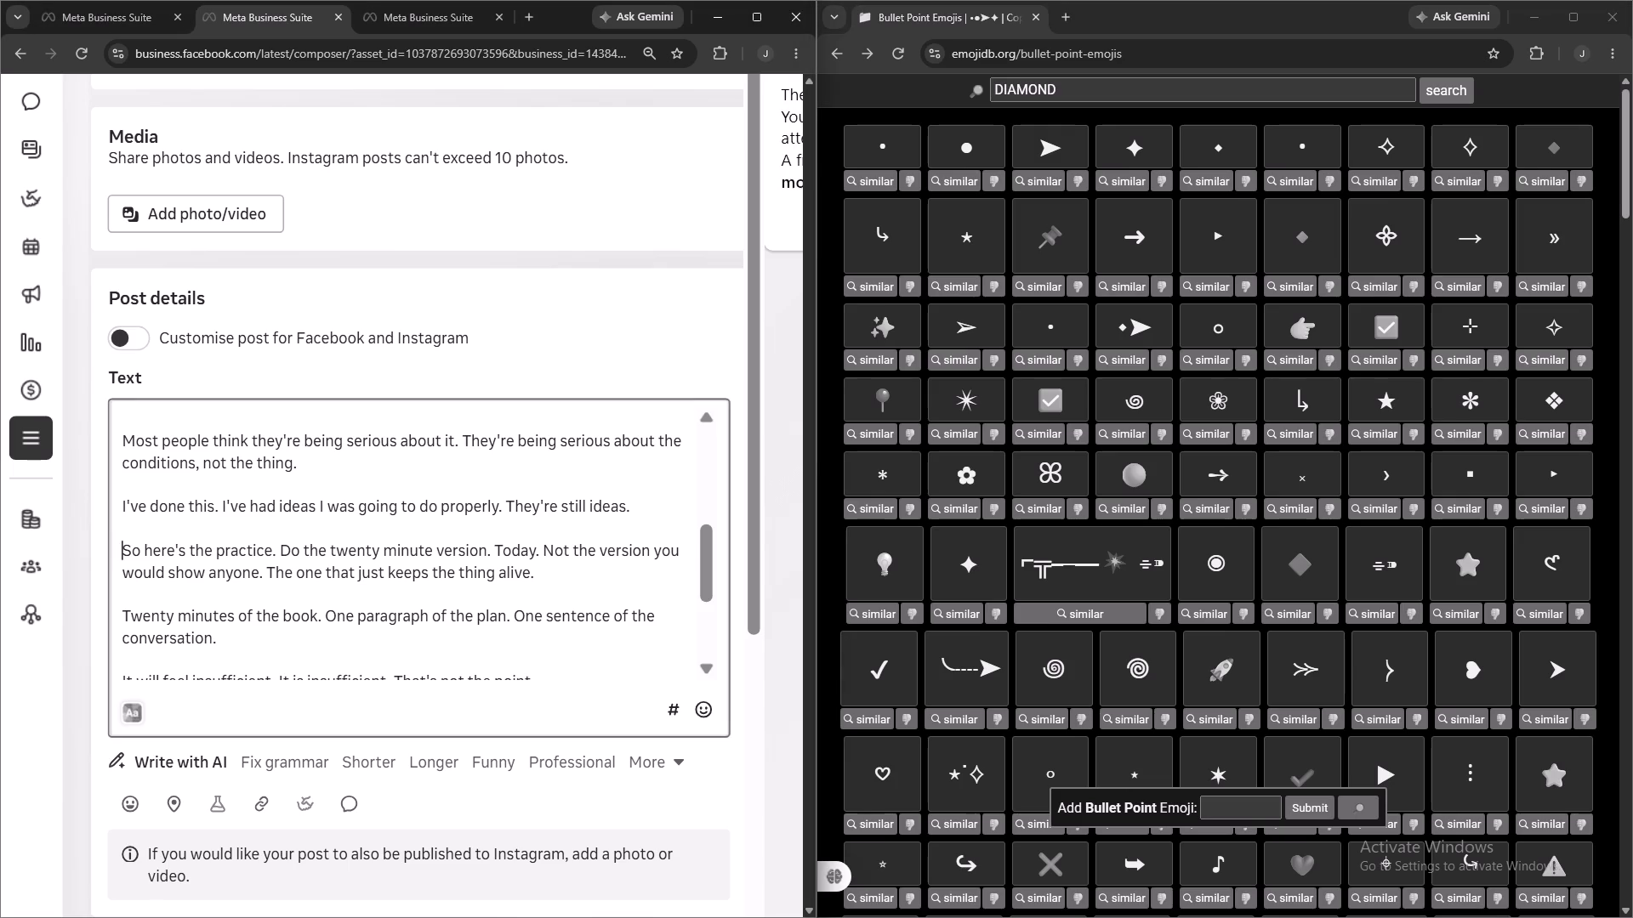
key(ctrl+v)
key(space)
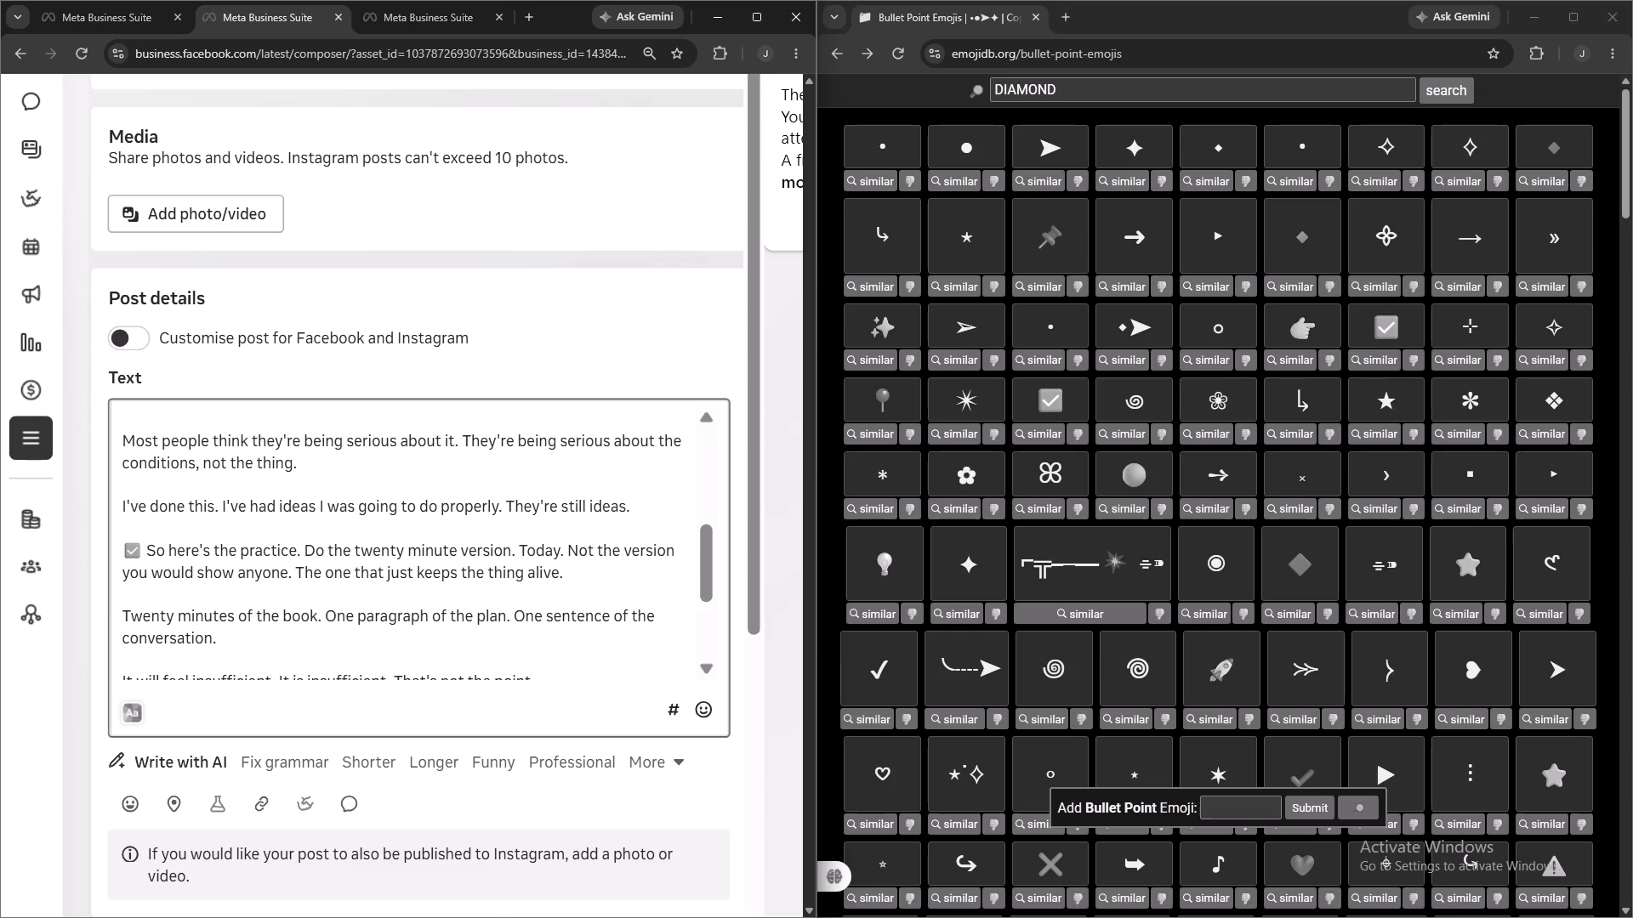
Replace "book" with "business" so the sentence reads "Twenty minutes of the business.".
click(314, 615)
key(BackSpace)
key(BackSpace)
key(BackSpace)
key(BackSpace)
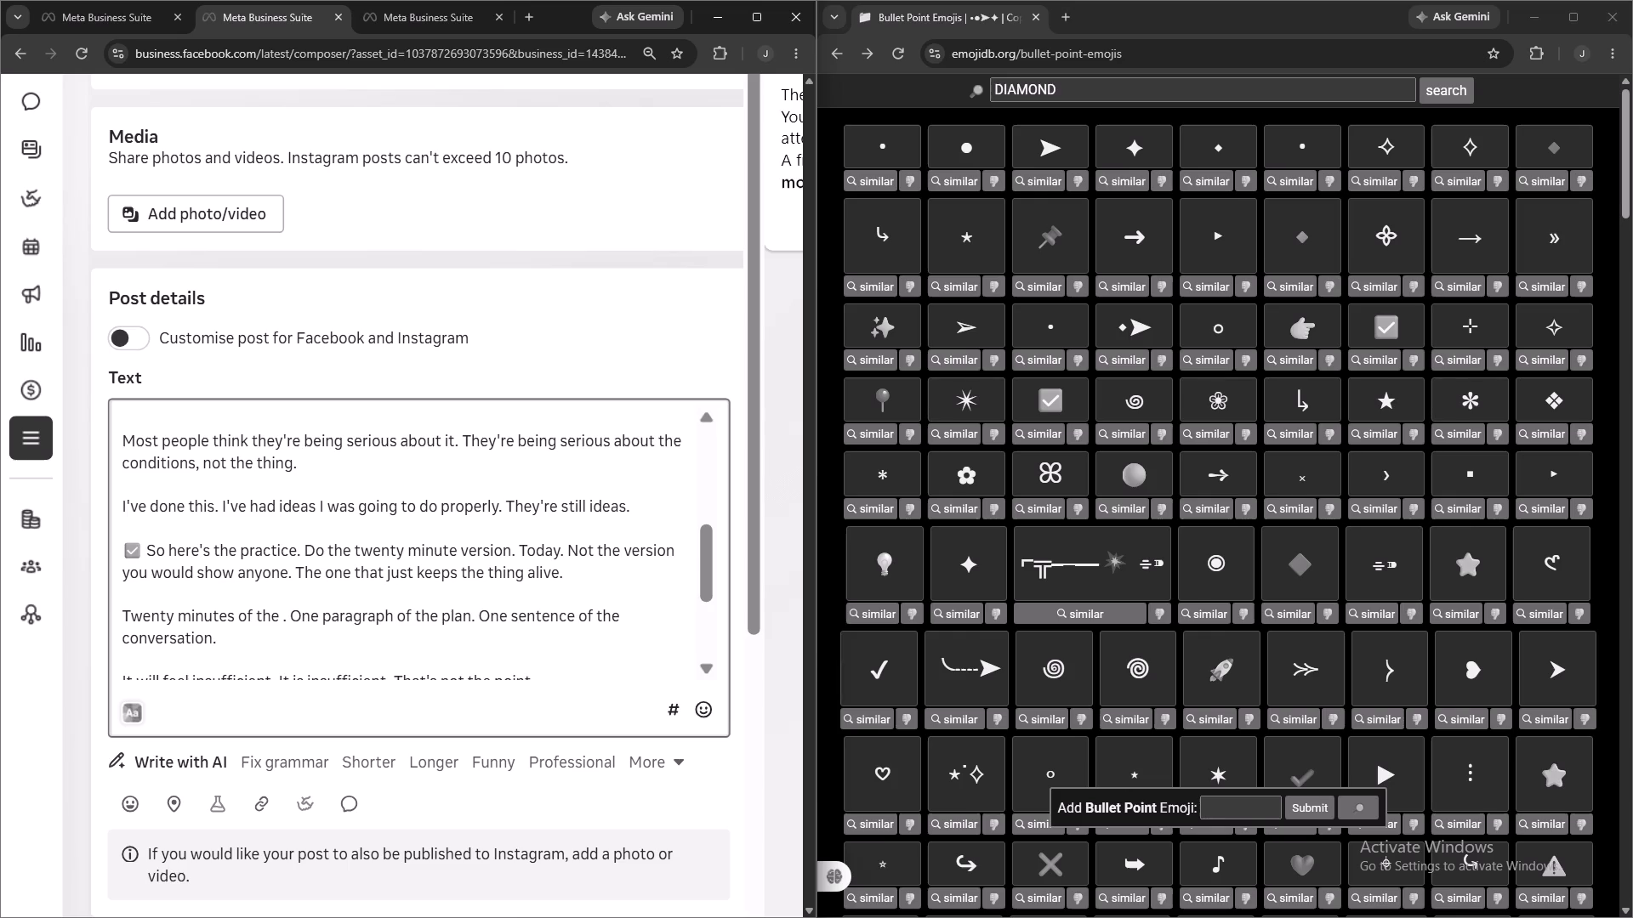
text(BUS)
key(BackSpace)
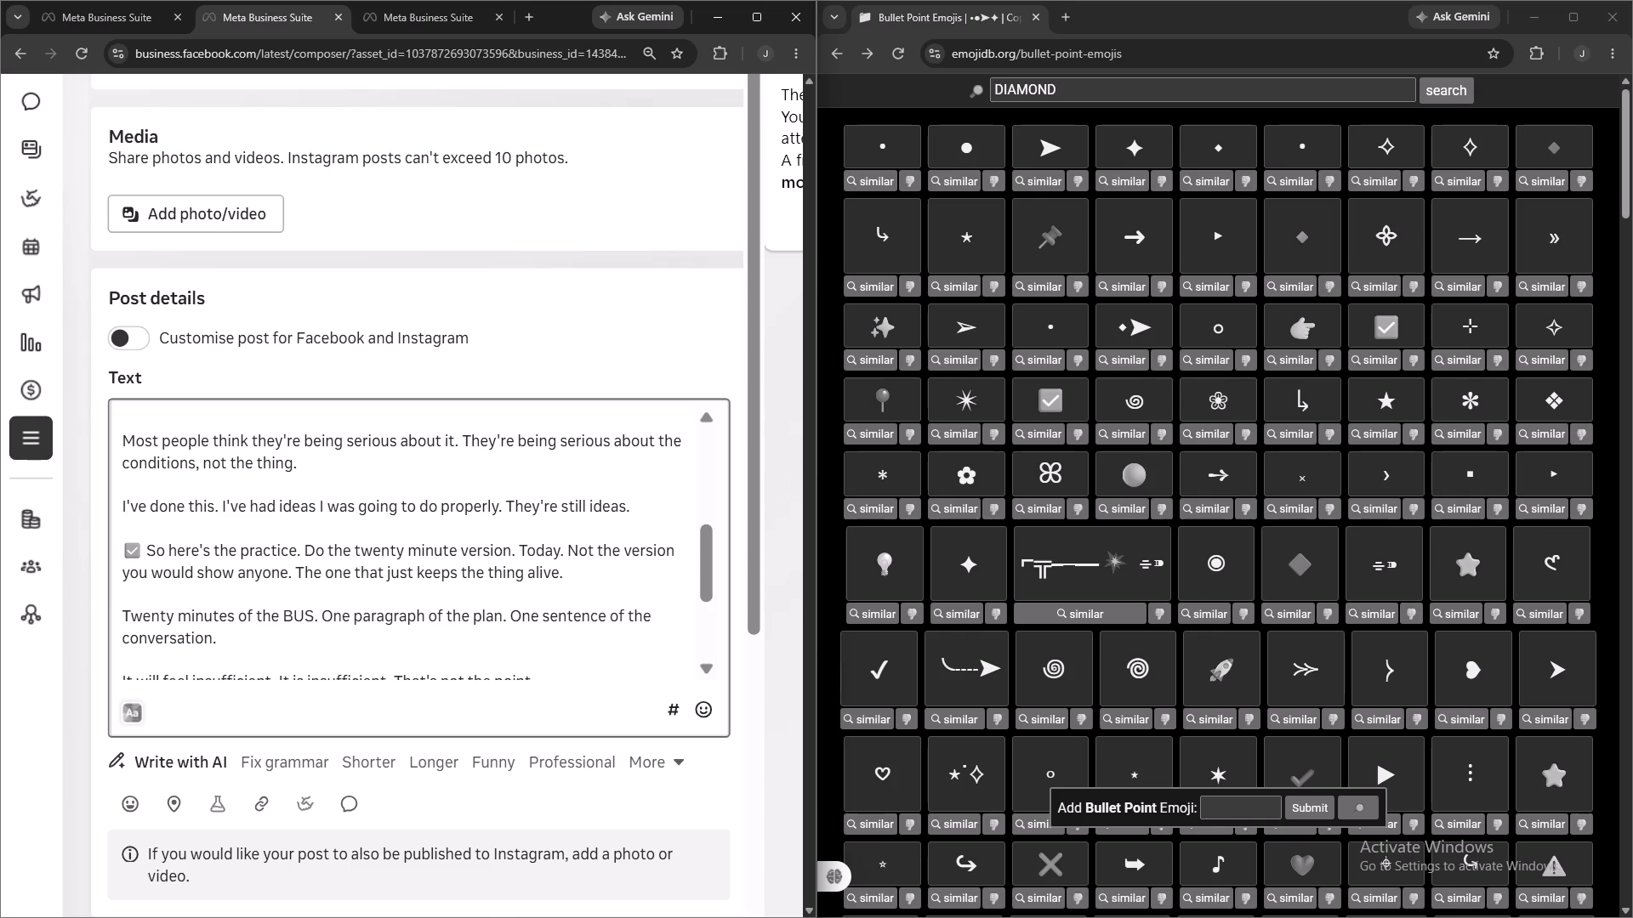
key(BackSpace)
key(BackSpace)
text(business)
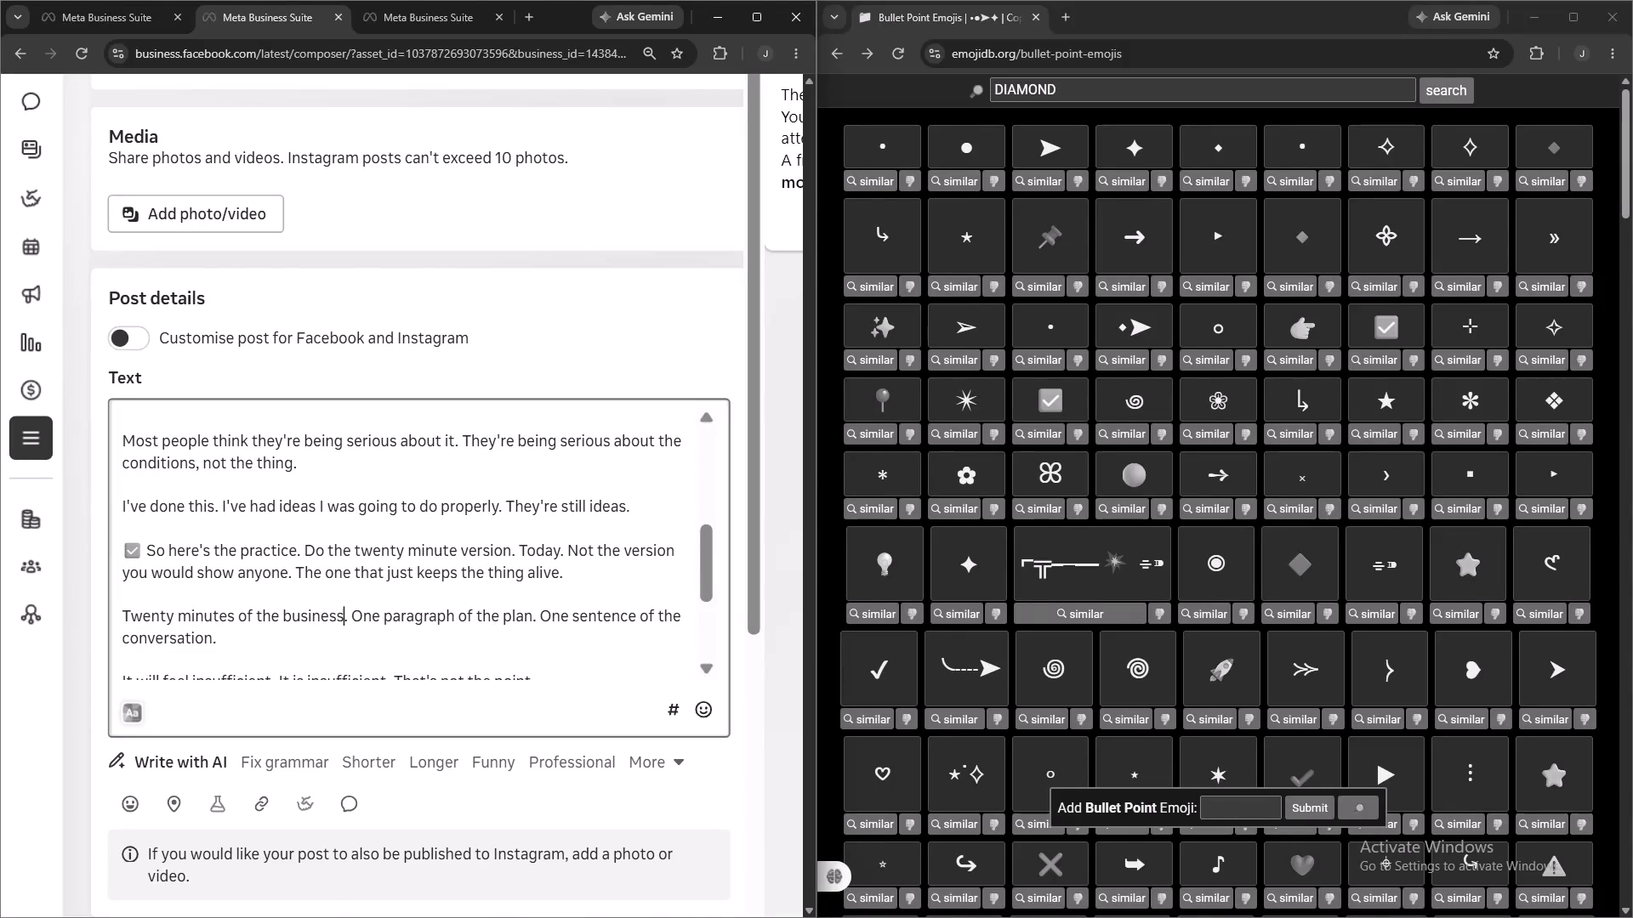
Merge the last two sentences about insufficiency so they read "It is insufficient but that's not the point.".
scroll(357, 584, down, 1)
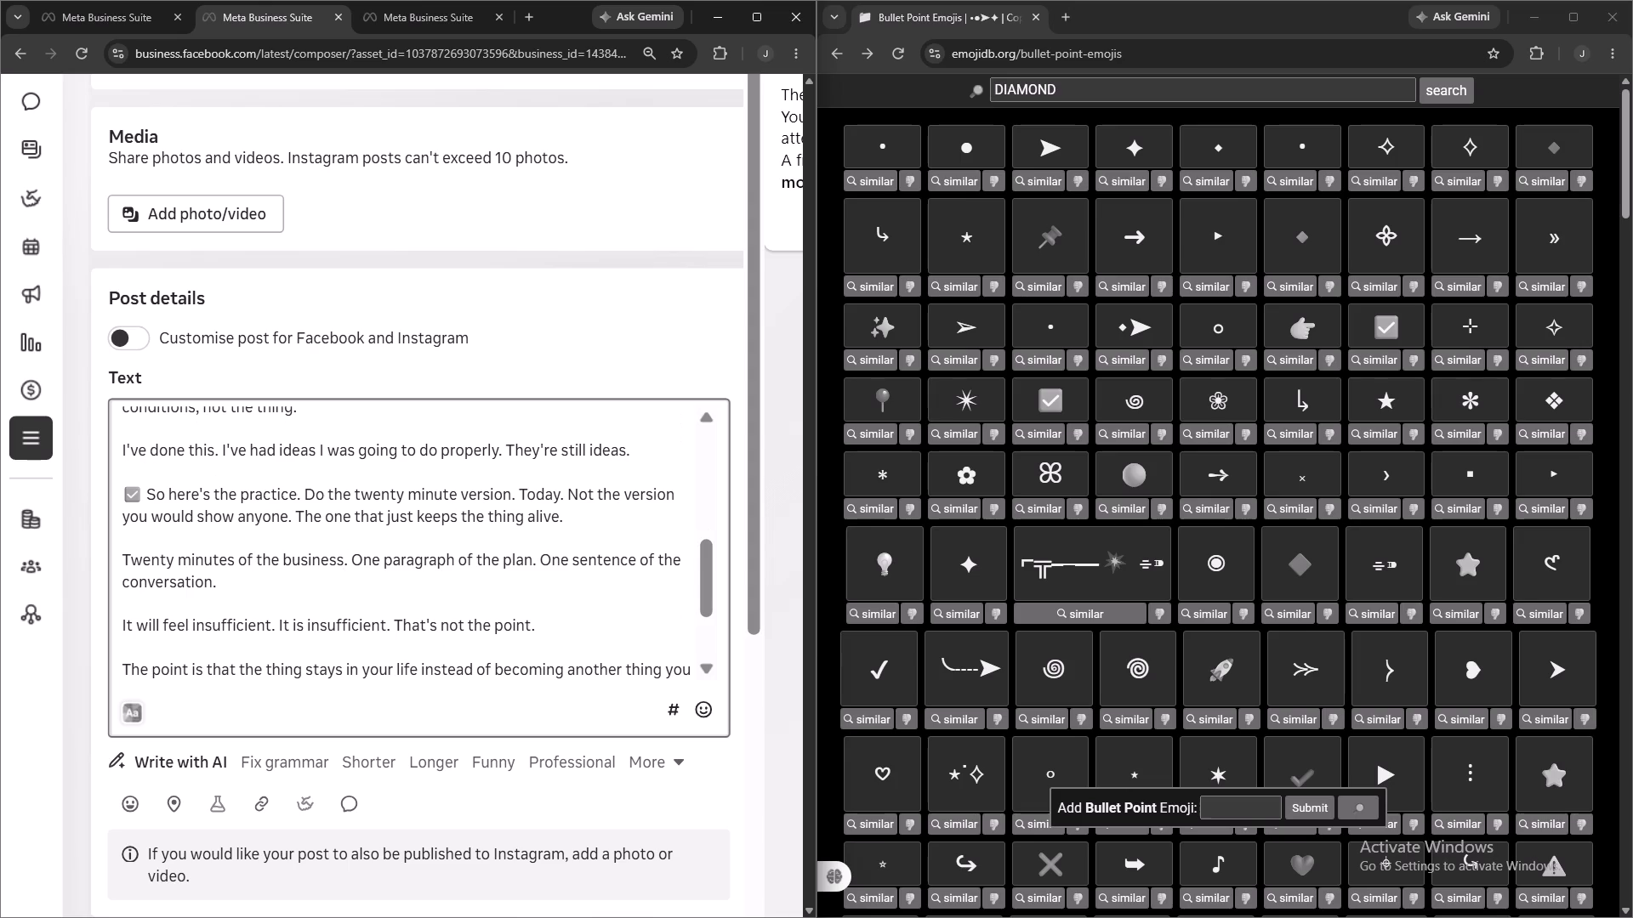
scroll(357, 584, down, 1)
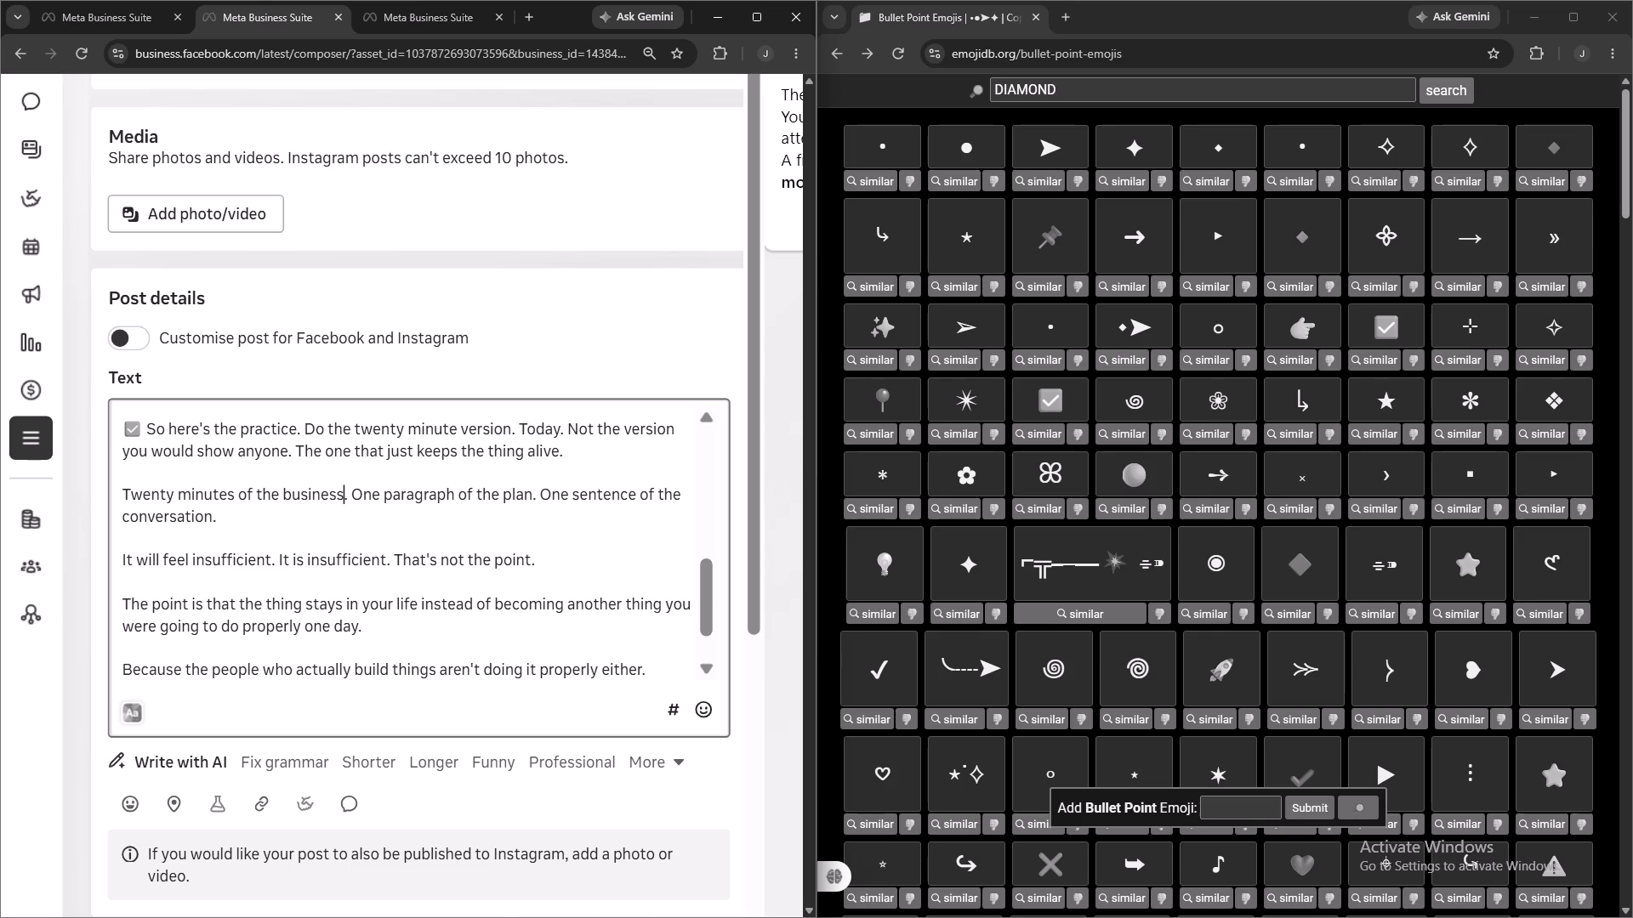
click(402, 557)
key(BackSpace)
key(BackSpace)
key(BackSpace)
key(space)
text(but t)
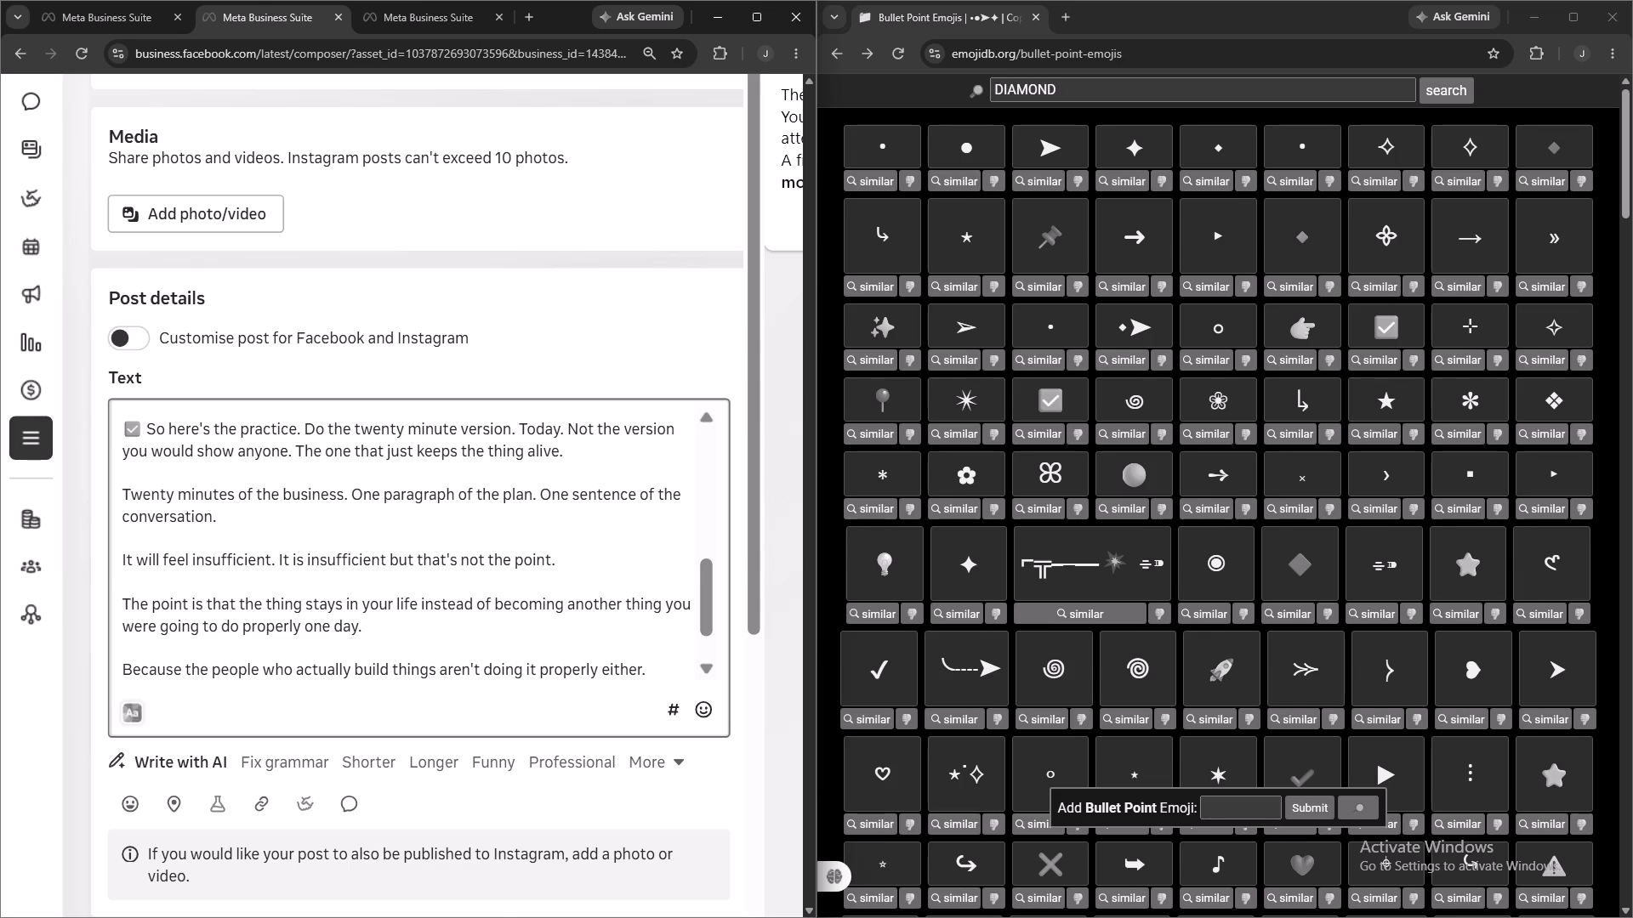
Remove "Because" from the paragraph about people who build things so it begins "The people who actually build things".
click(190, 671)
key(BackSpace)
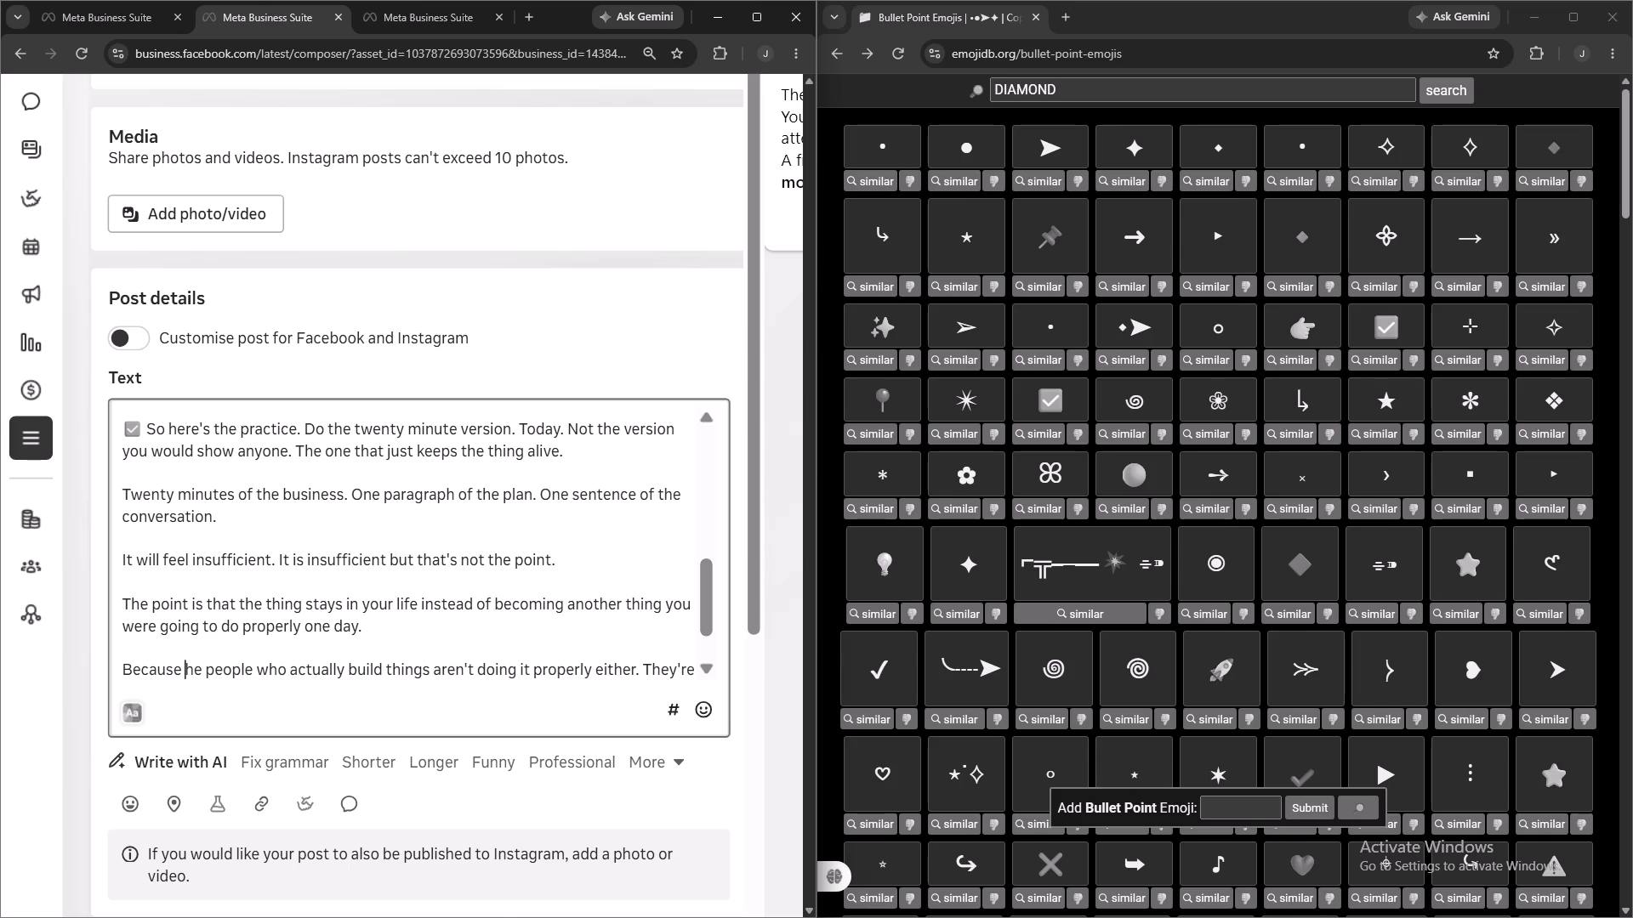
key(BackSpace)
key(BackSpace)
key(BackSpace)
key(BackSpace)
key(BackSpace)
key(BackSpace)
key(BackSpace)
key(BackSpace)
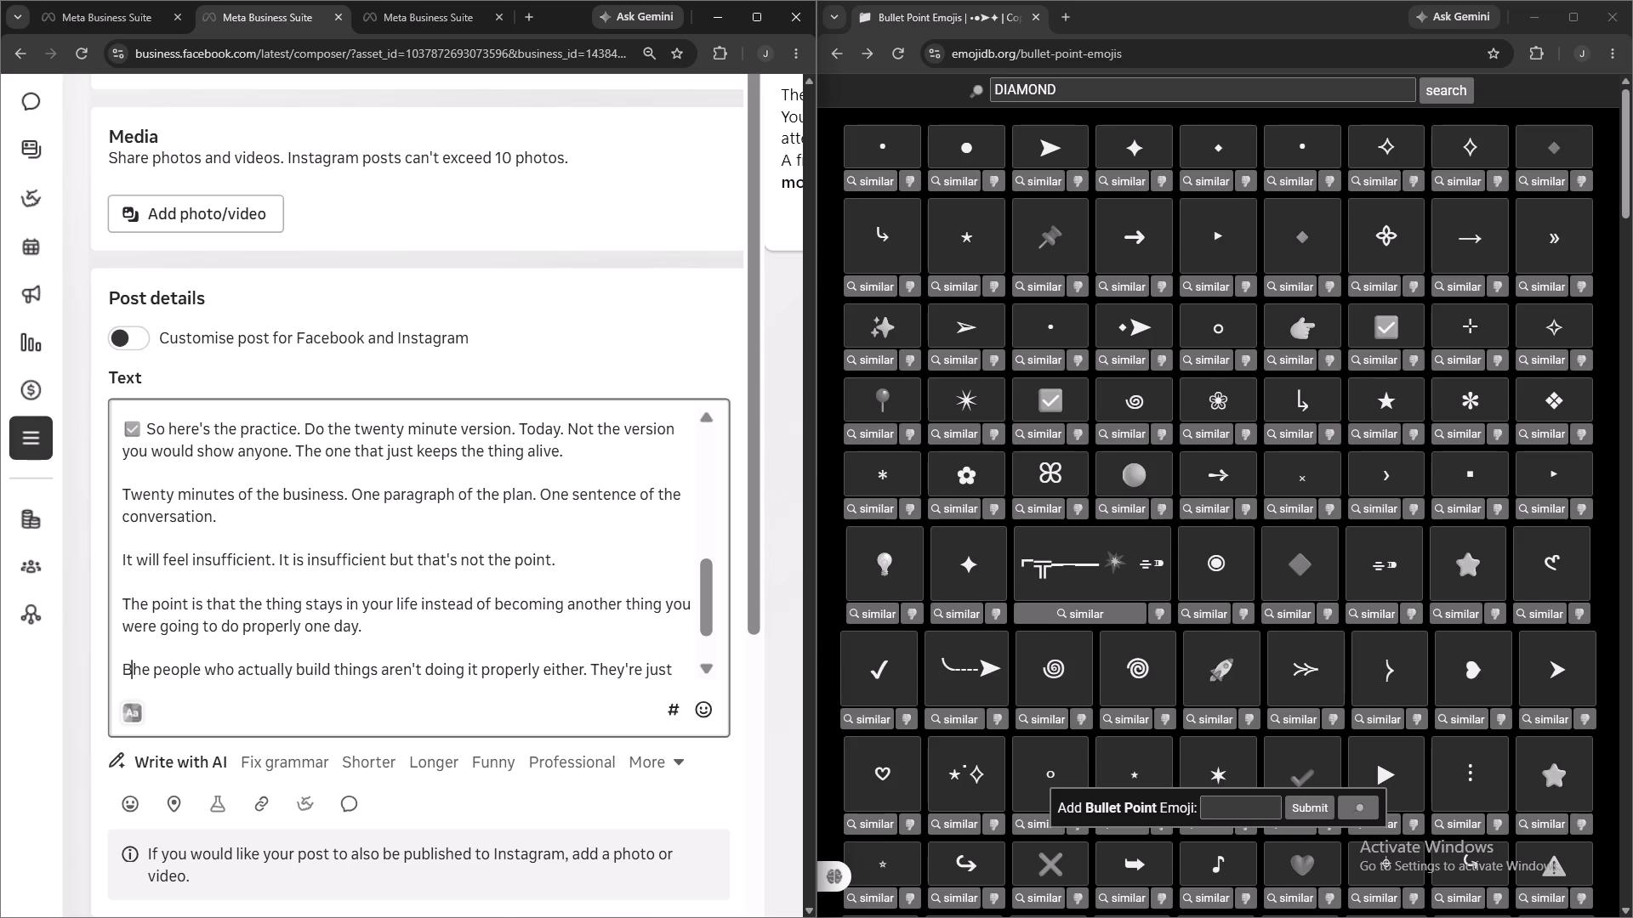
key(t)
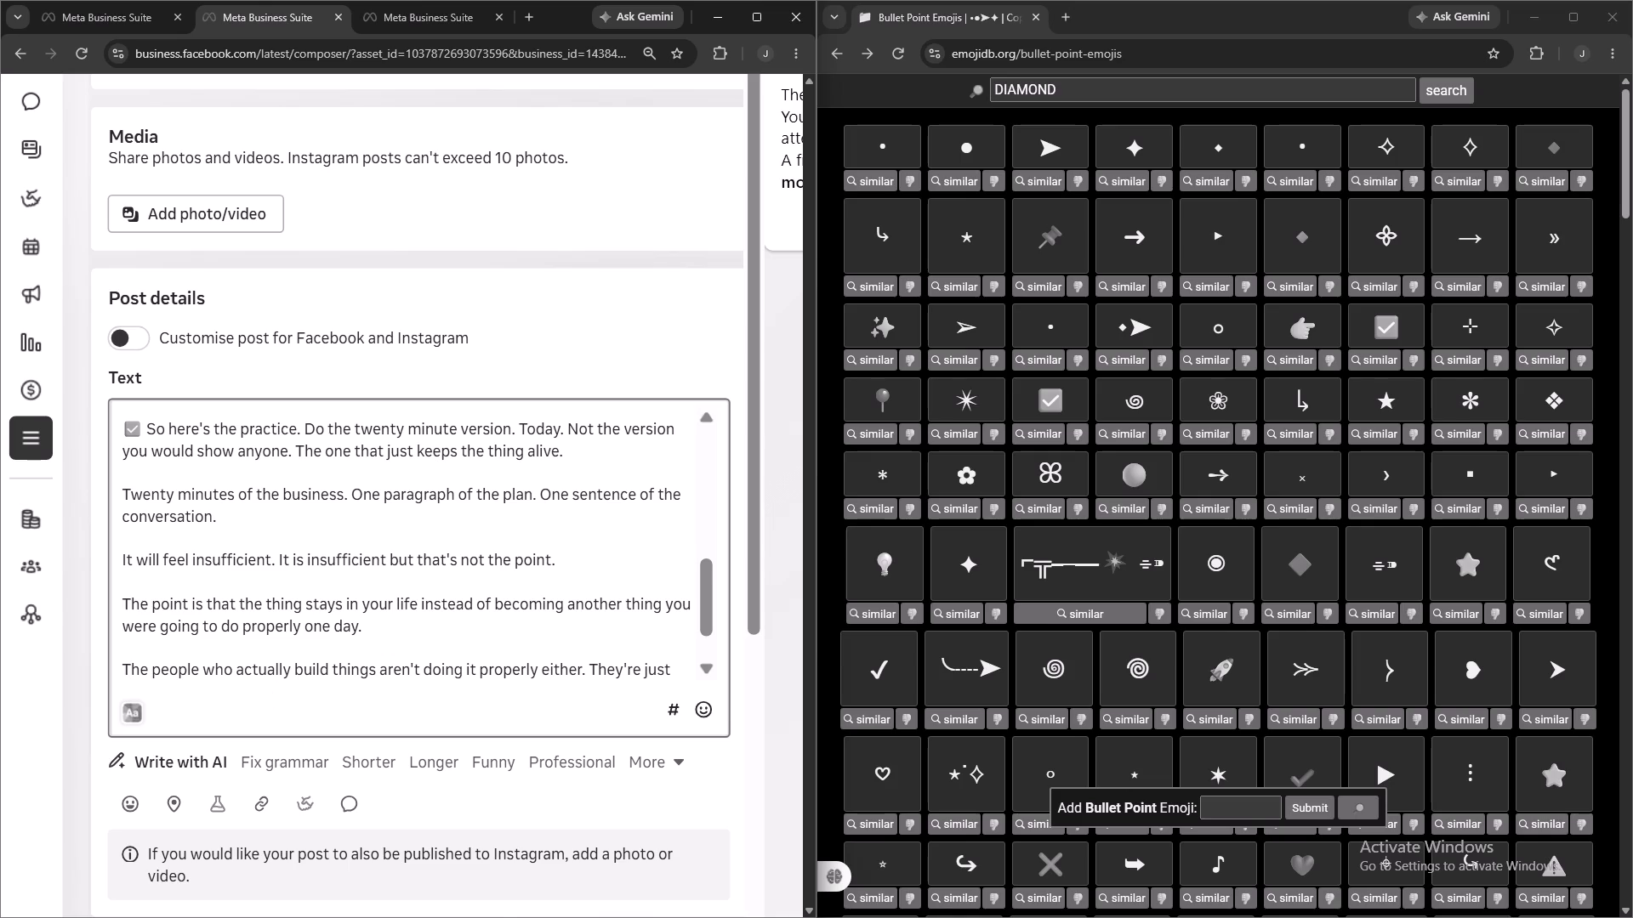
Search the emoji site for "DIAMOND" emojis.
scroll(271, 659, down, 1)
scroll(271, 659, right, 1)
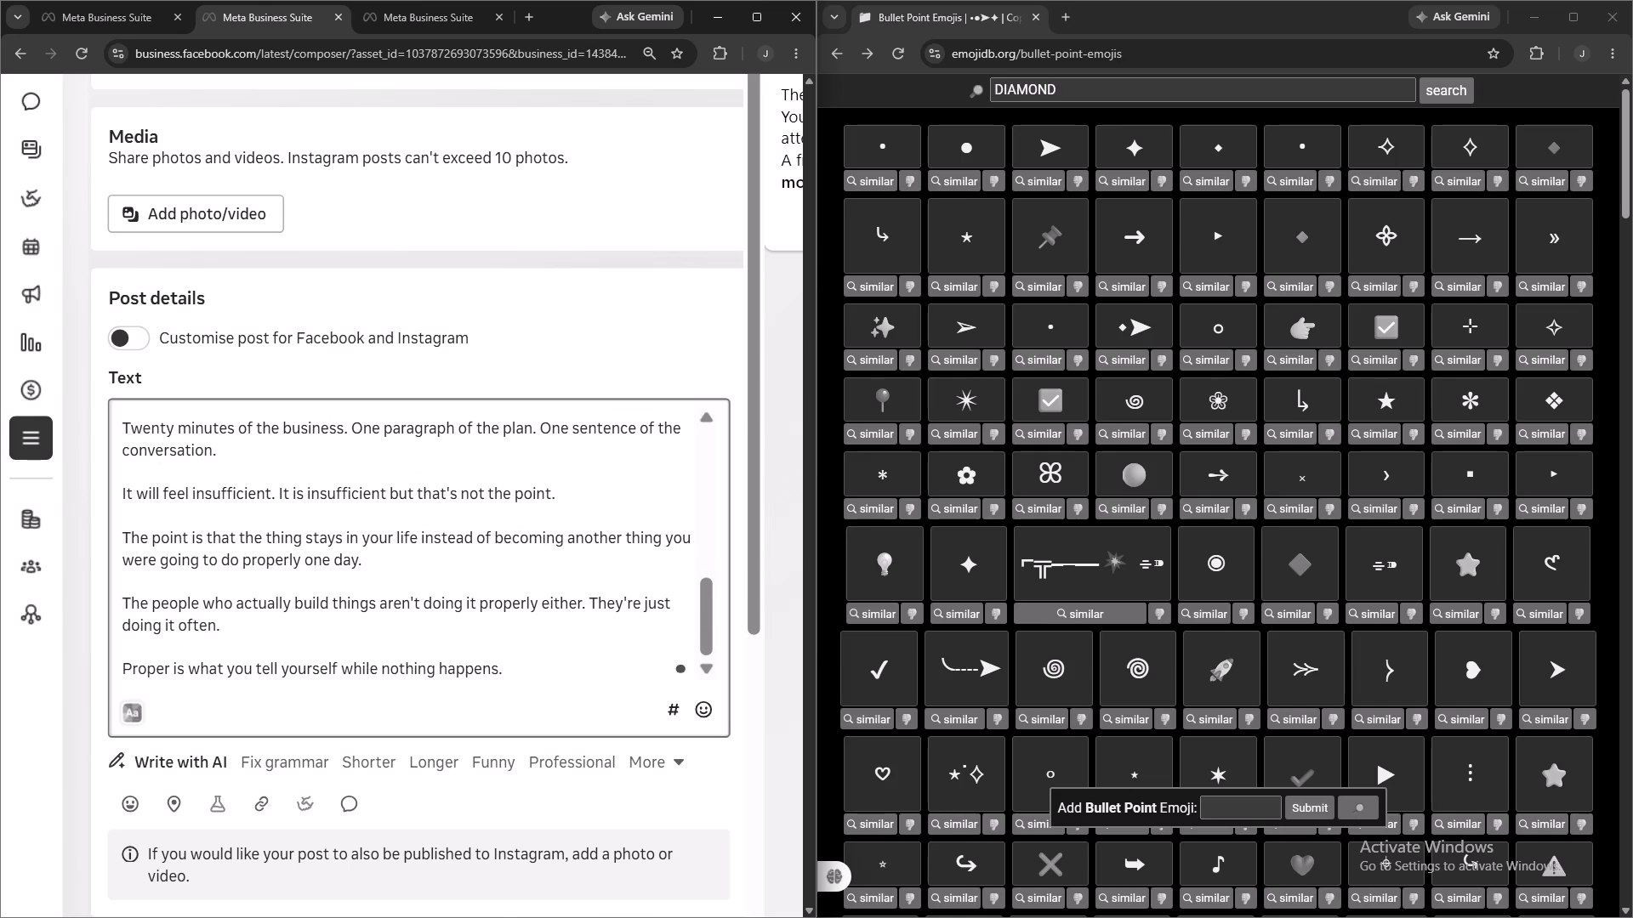
scroll(271, 659, right, 1)
click(1437, 90)
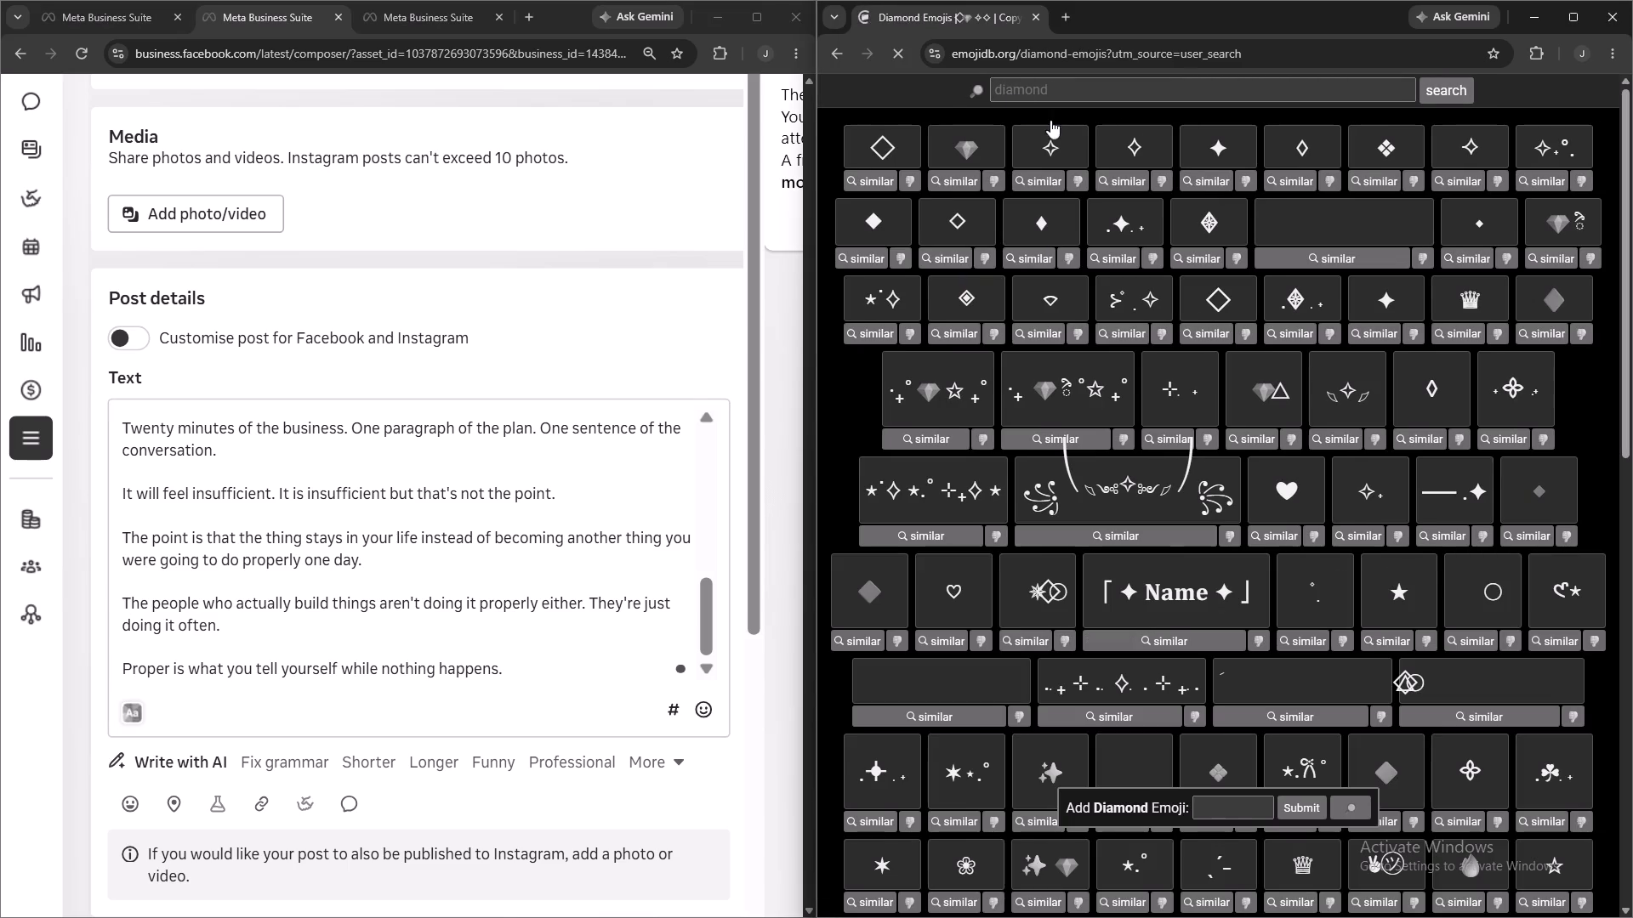
Copy the gem emoji from the diamond emoji page and add it, after a space, following "Proper is what you tell yourself while nothing happens.".
click(981, 144)
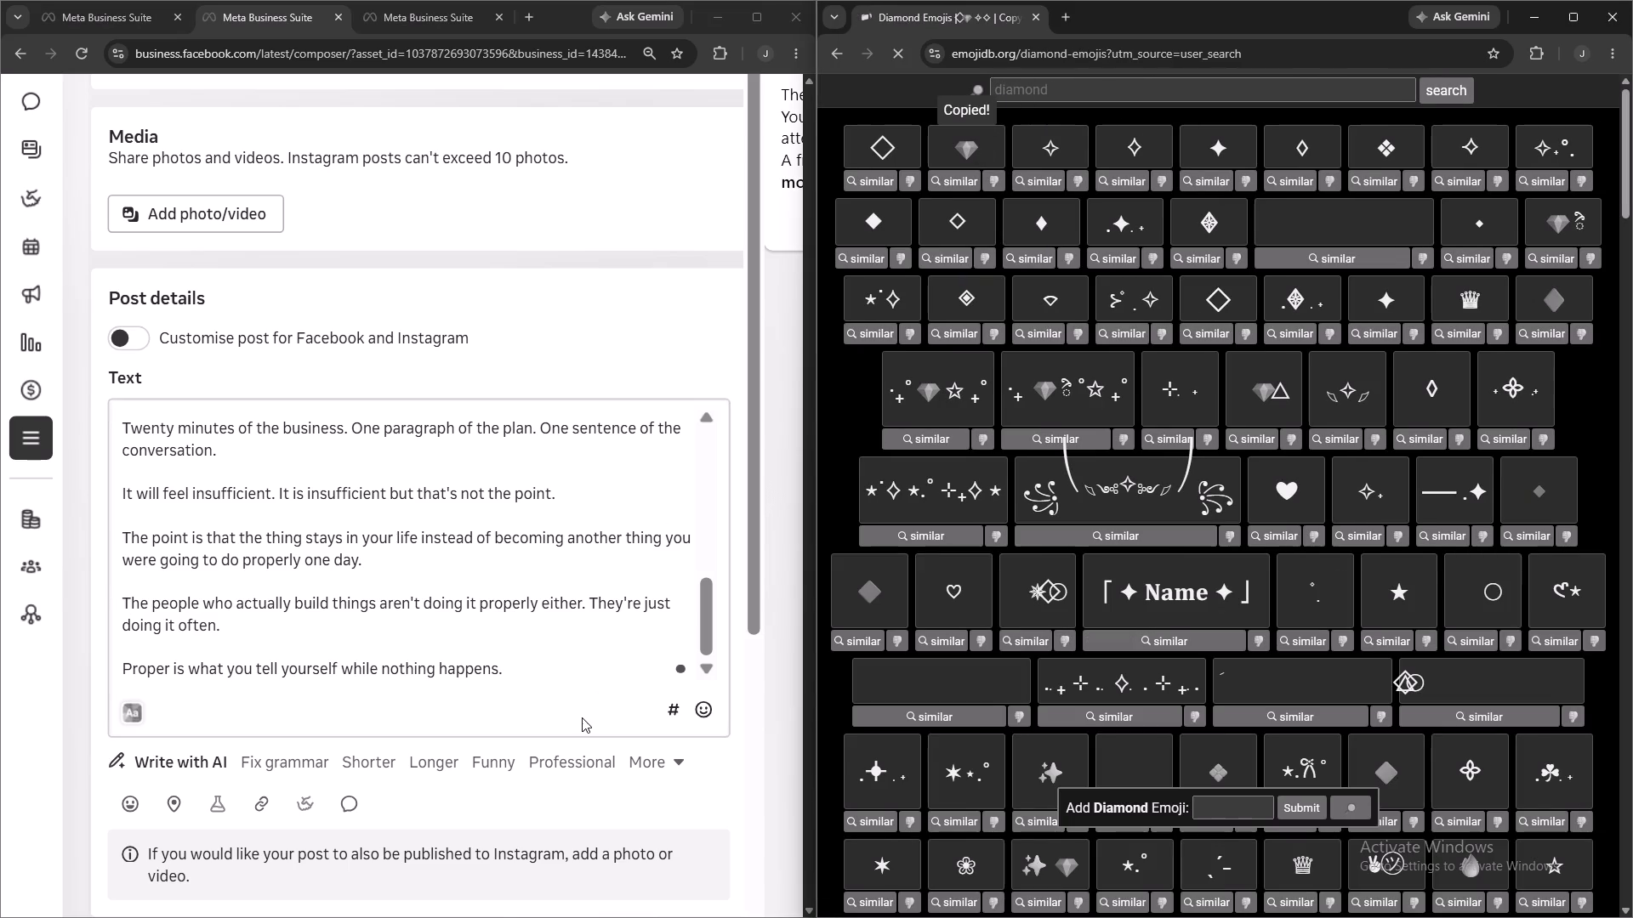
click(538, 666)
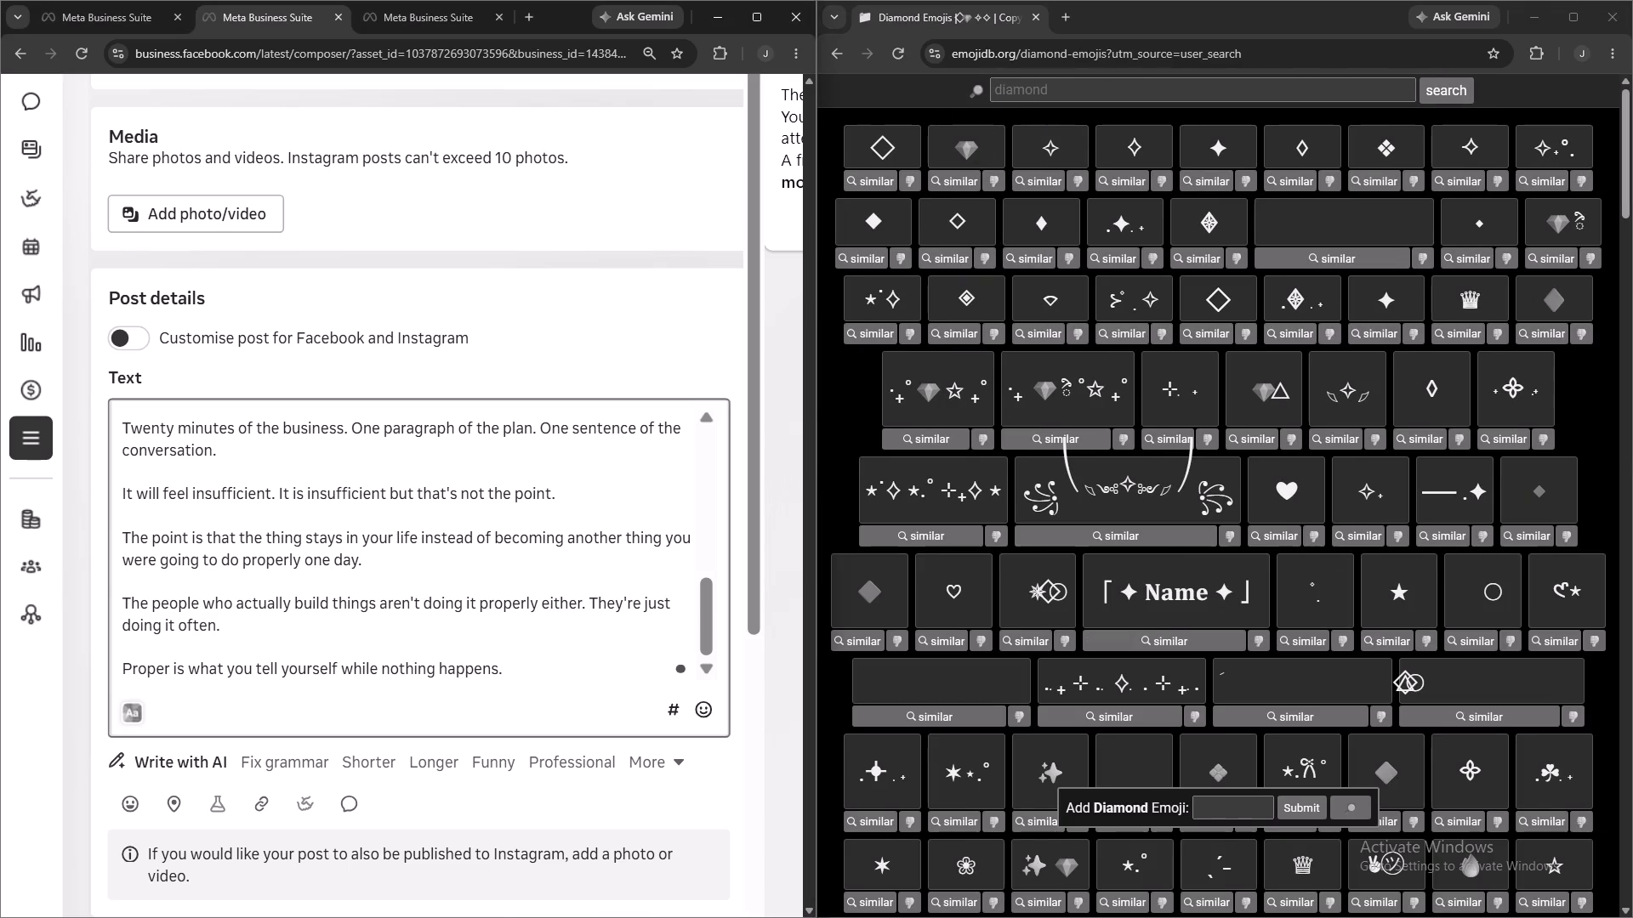
key(space)
key(ctrl+v)
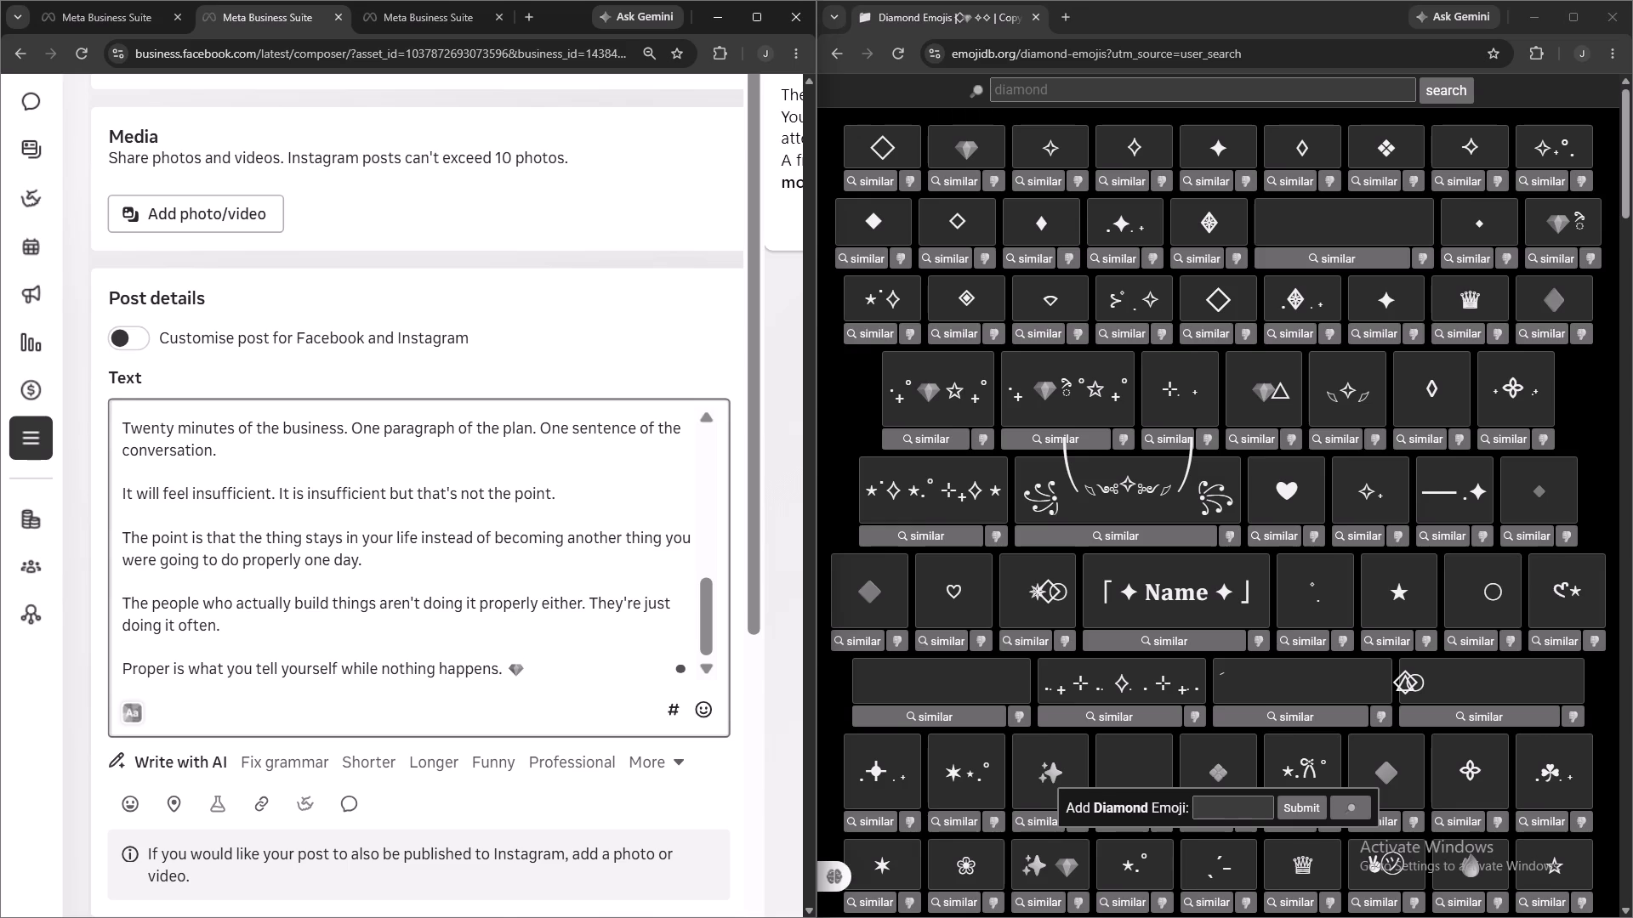
Reread the post about waiting for proper conditions, checking its wording and emoji placement.
scroll(330, 593, up, 4)
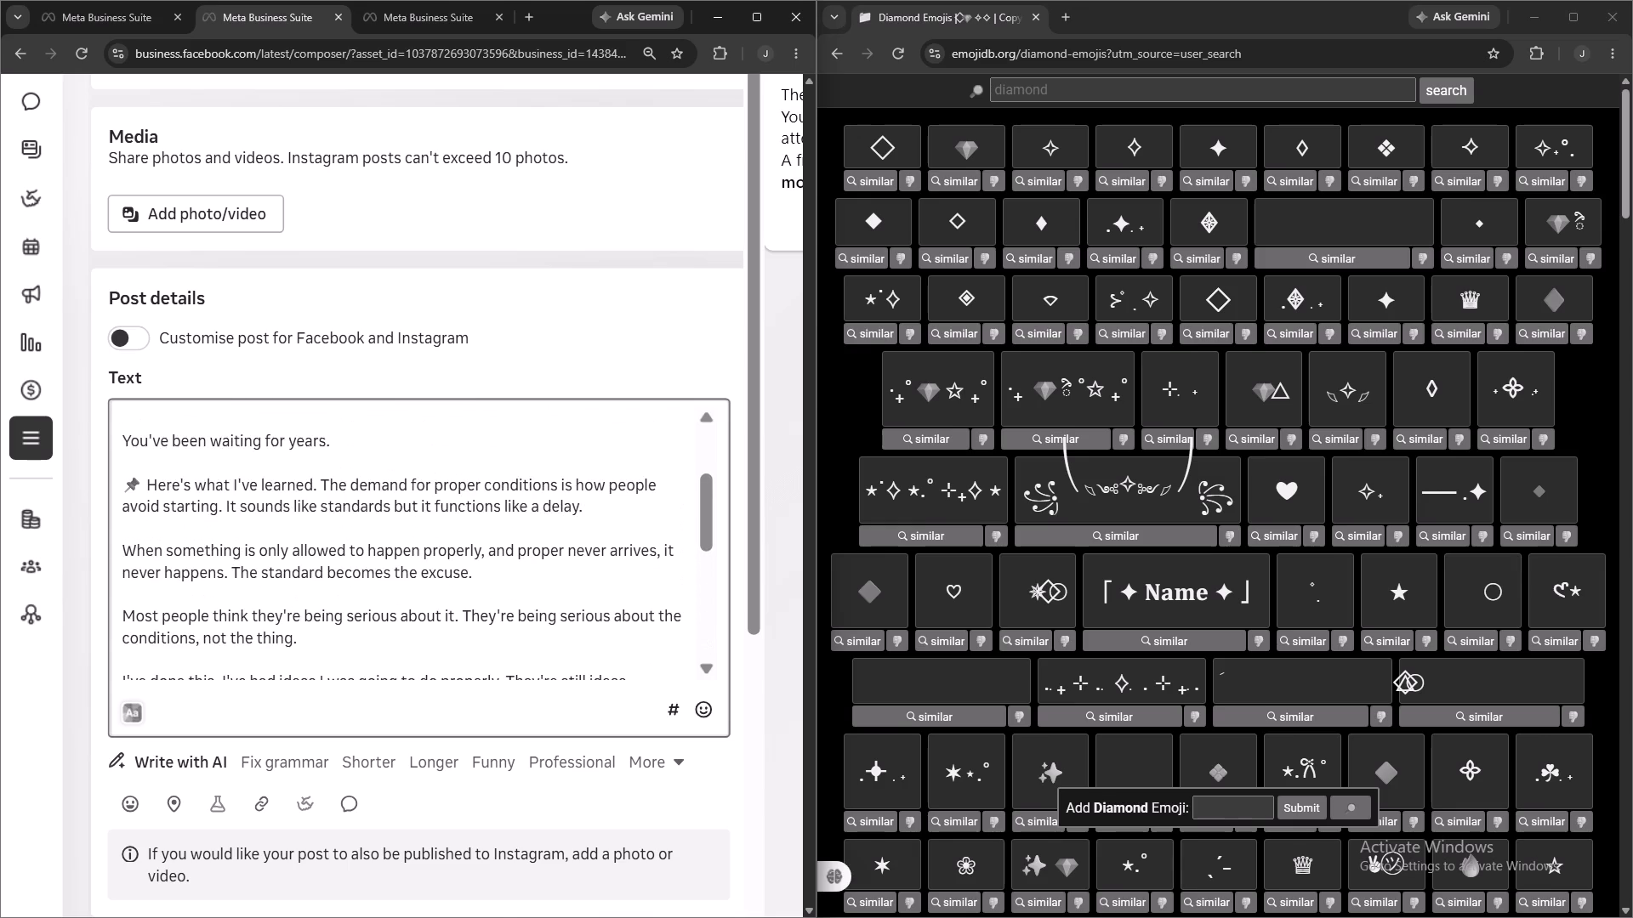
scroll(330, 593, up, 2)
scroll(330, 593, down, 2)
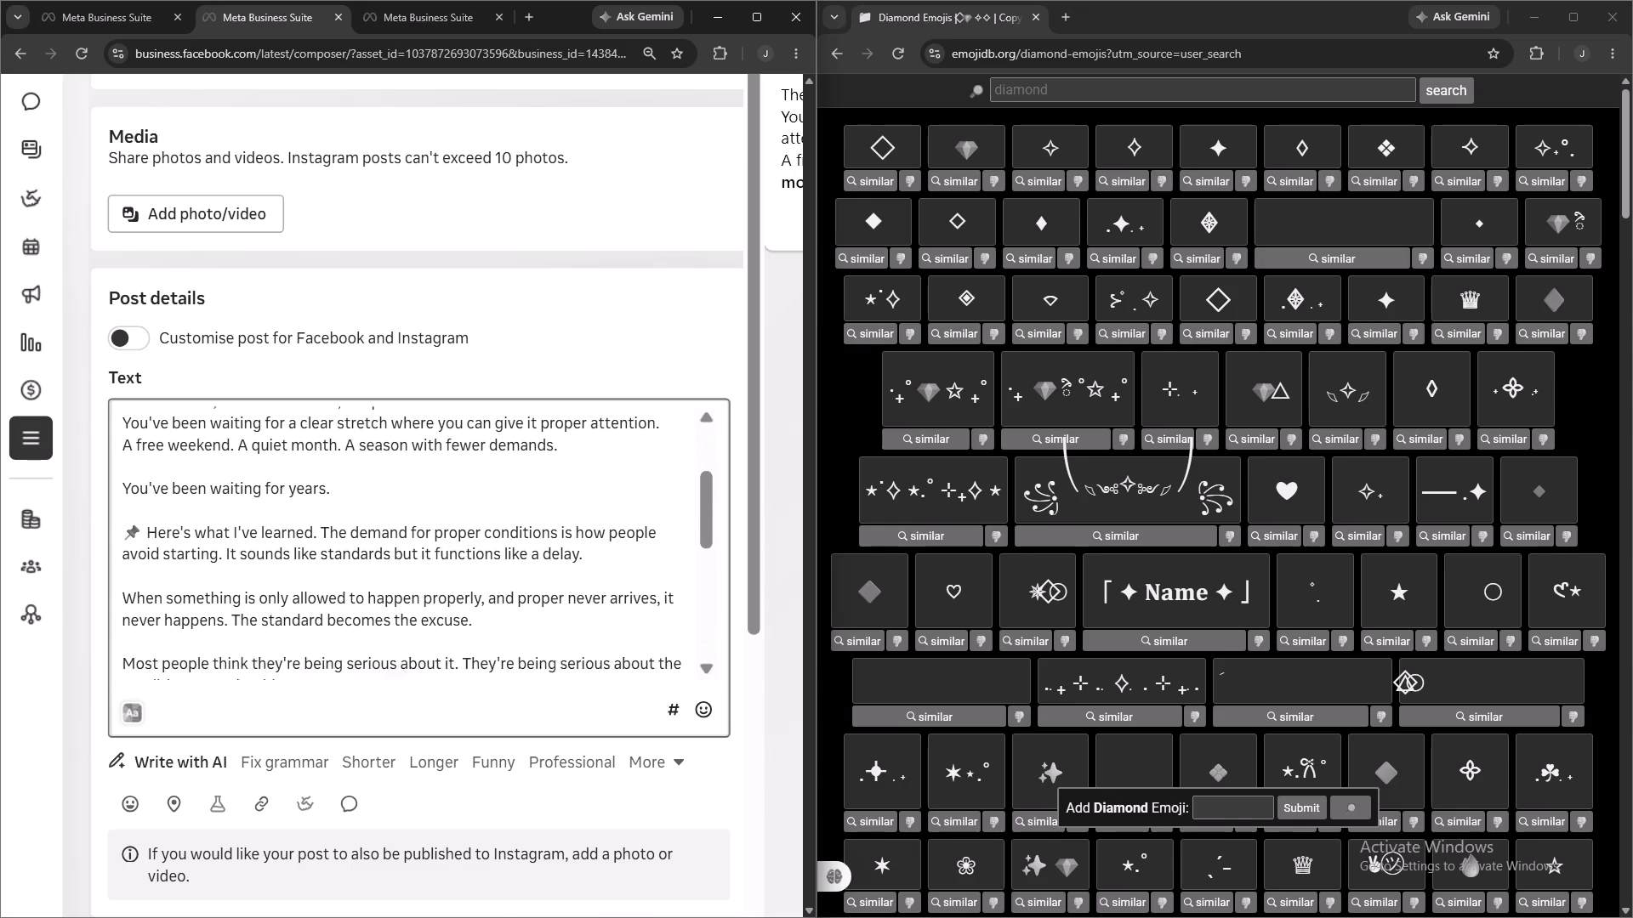
scroll(330, 593, down, 3)
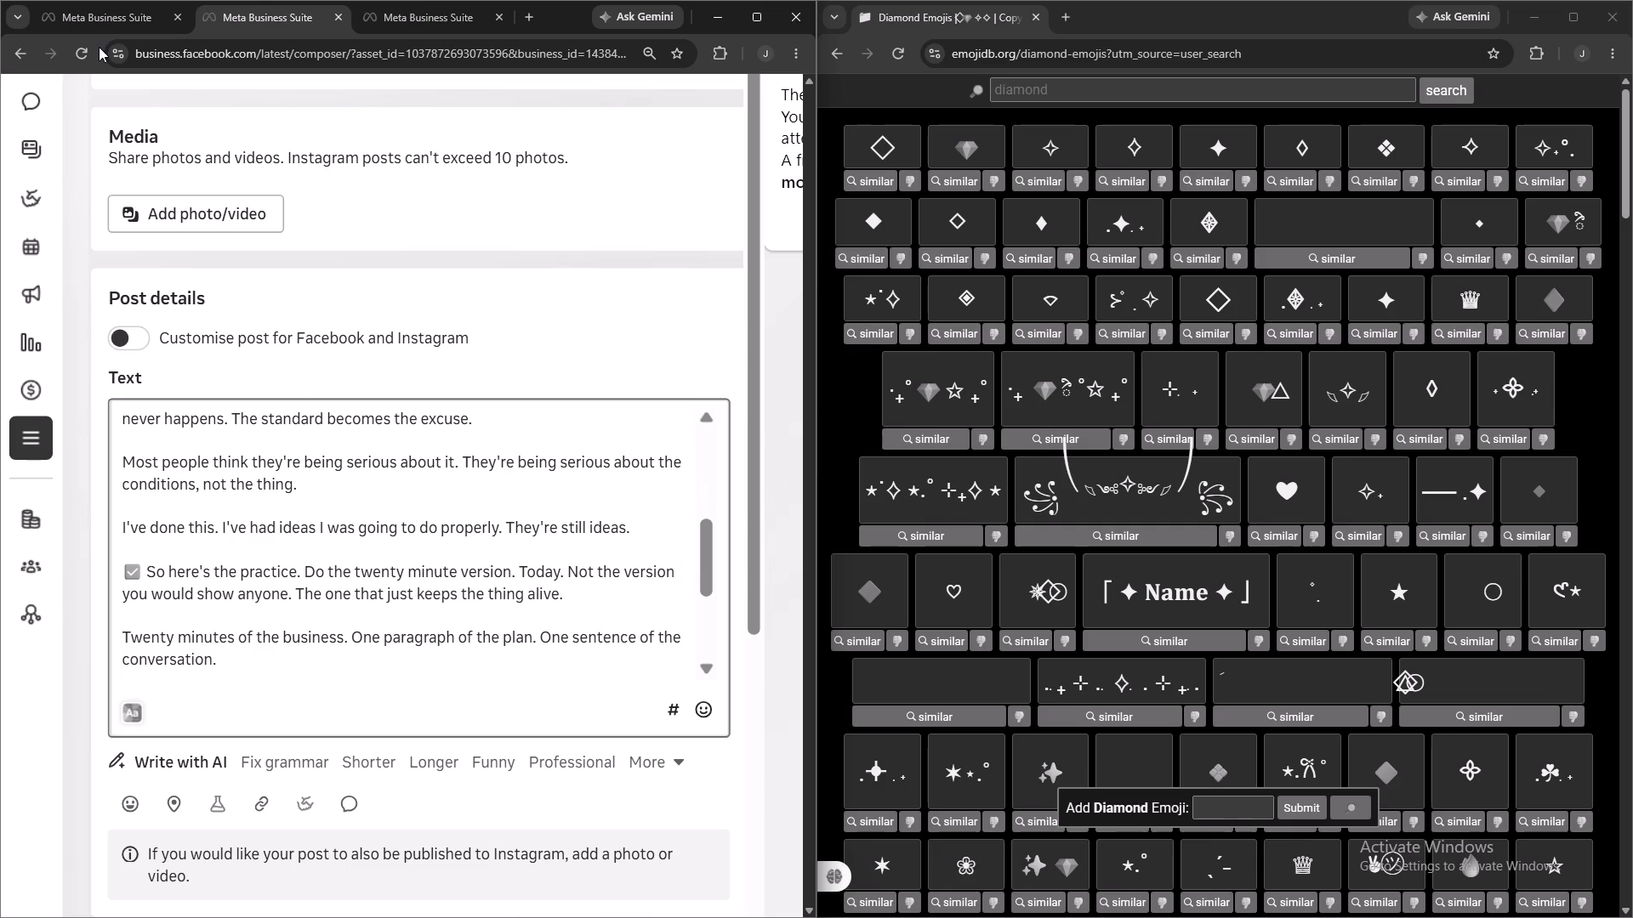
Reread the "It's Friday and you still haven't started." post from start to end, checking its wording, paragraph breaks and emoji placement.
click(106, 26)
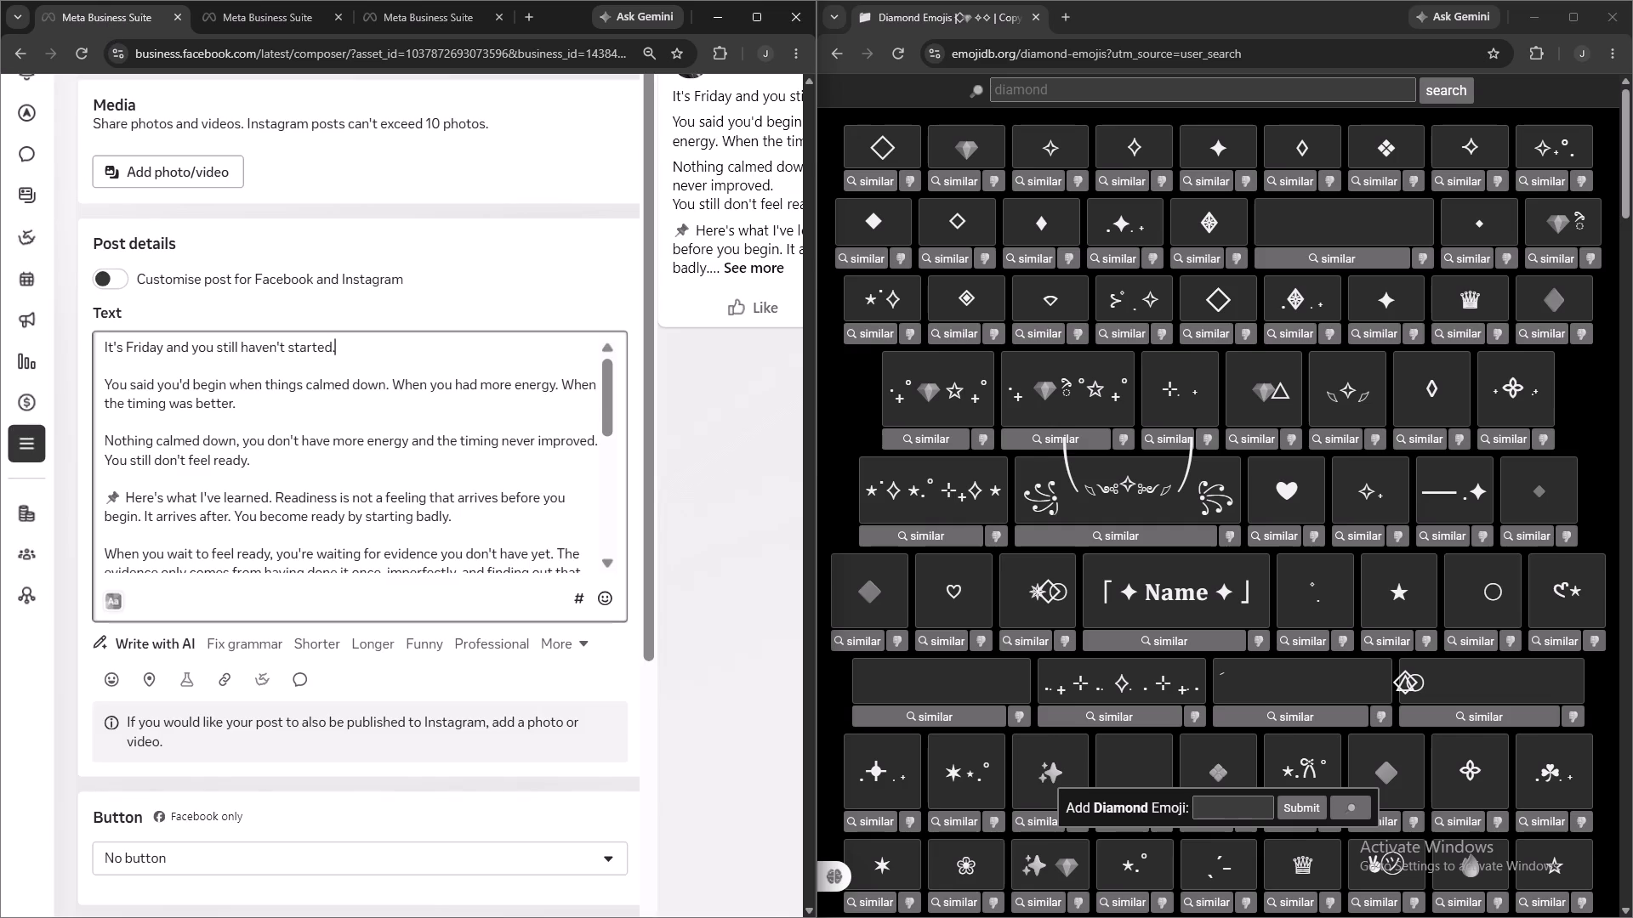
scroll(356, 511, down, 1)
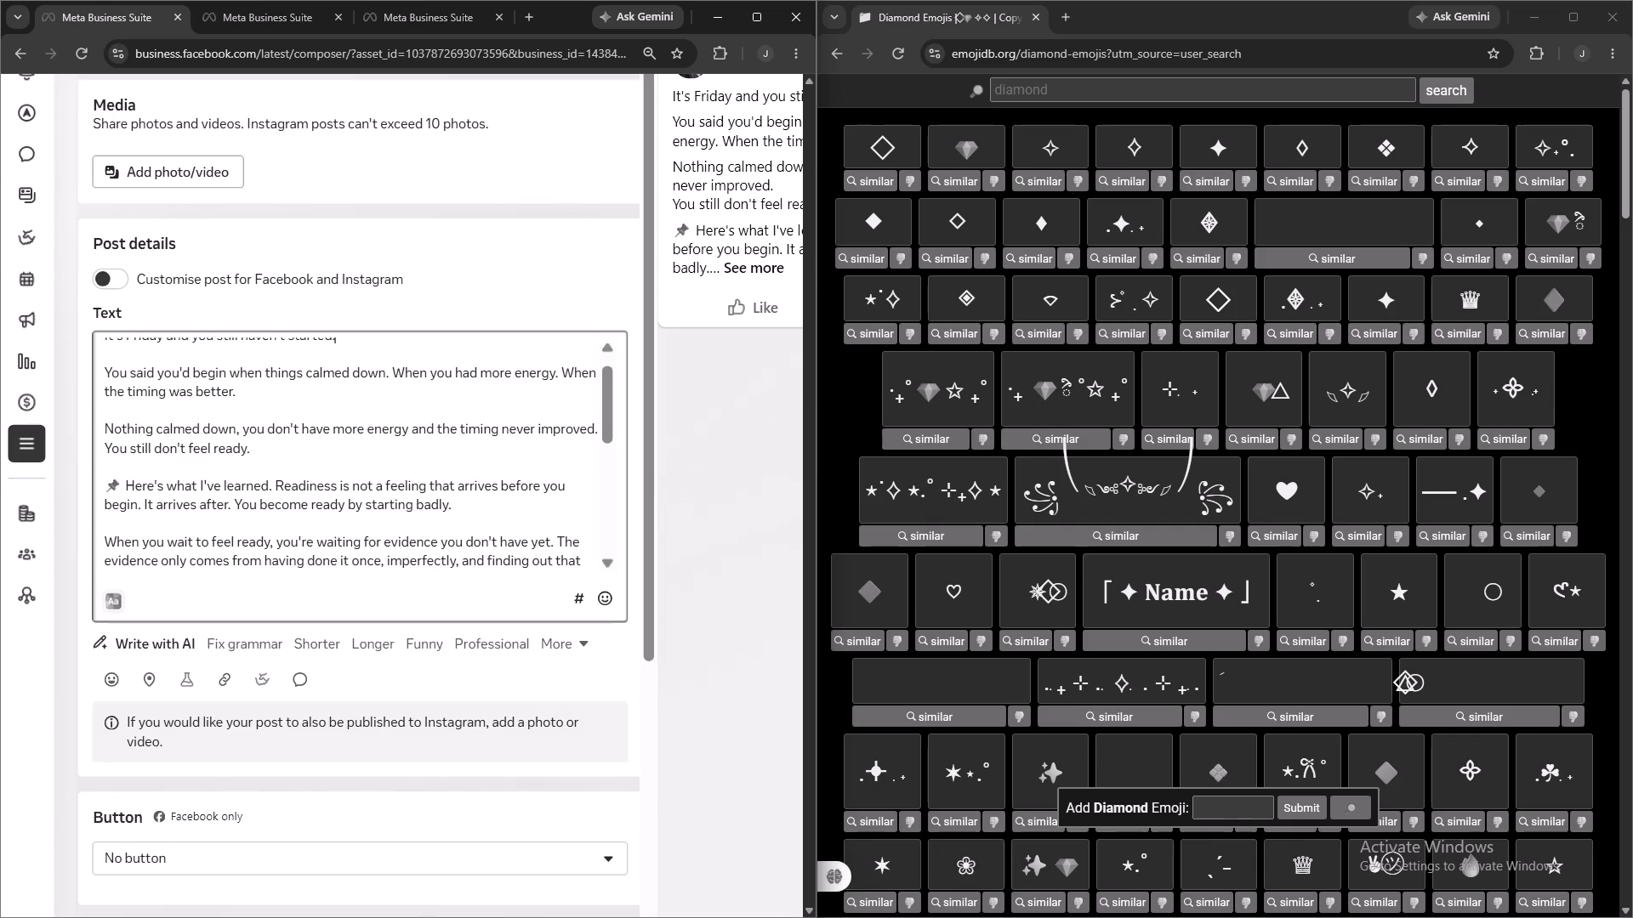
scroll(356, 511, down, 2)
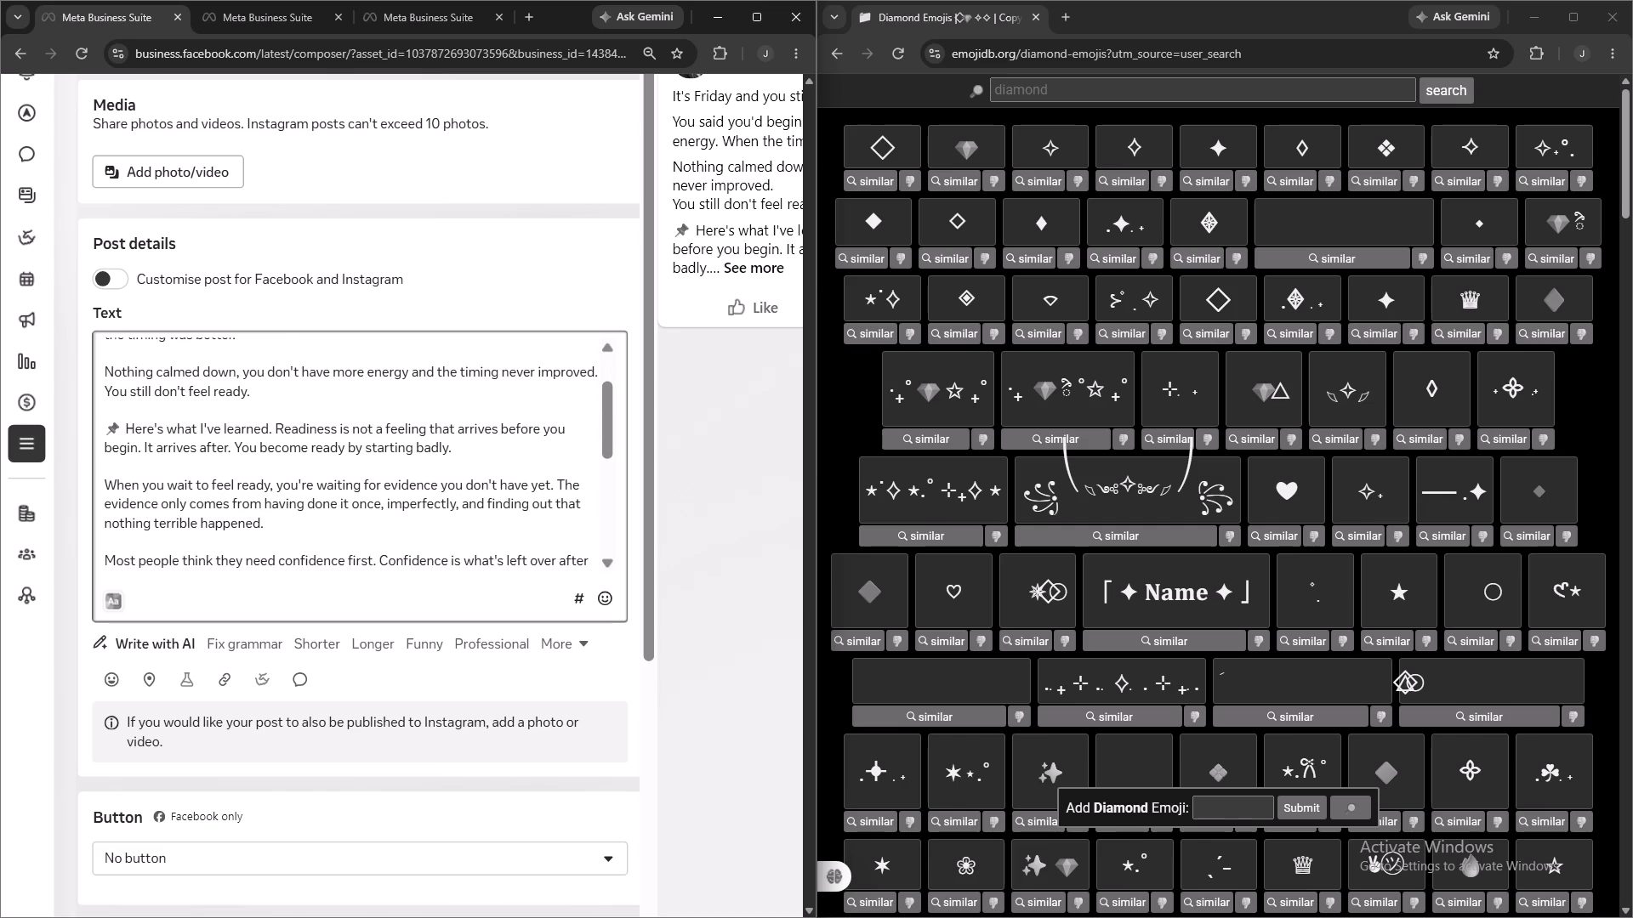
scroll(356, 511, down, 1)
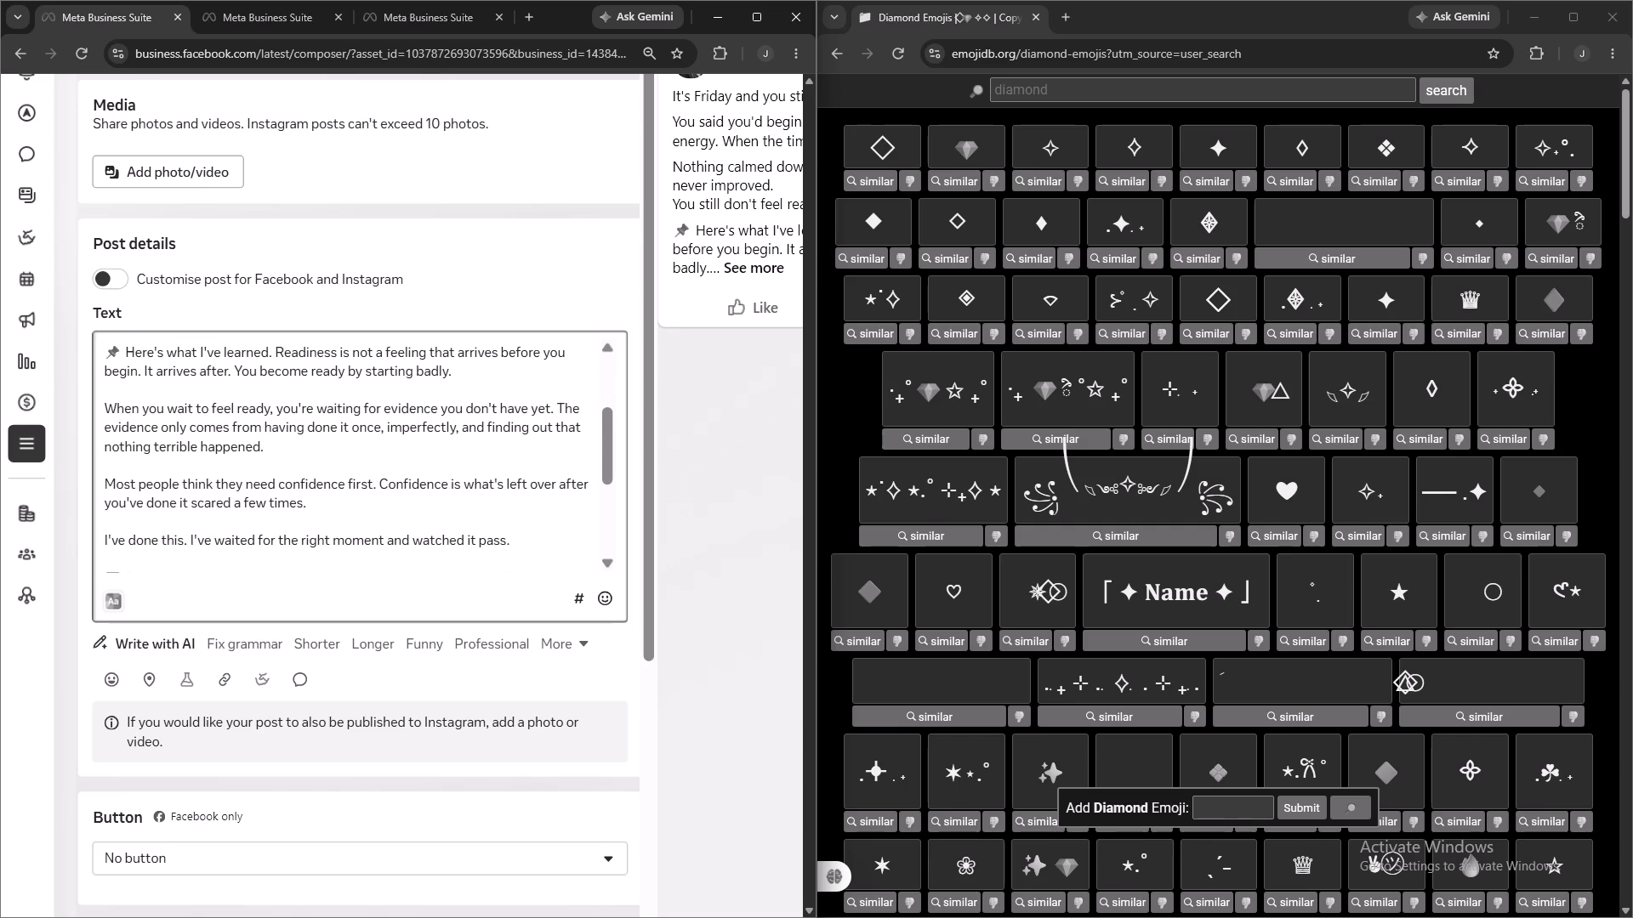
scroll(356, 511, down, 1)
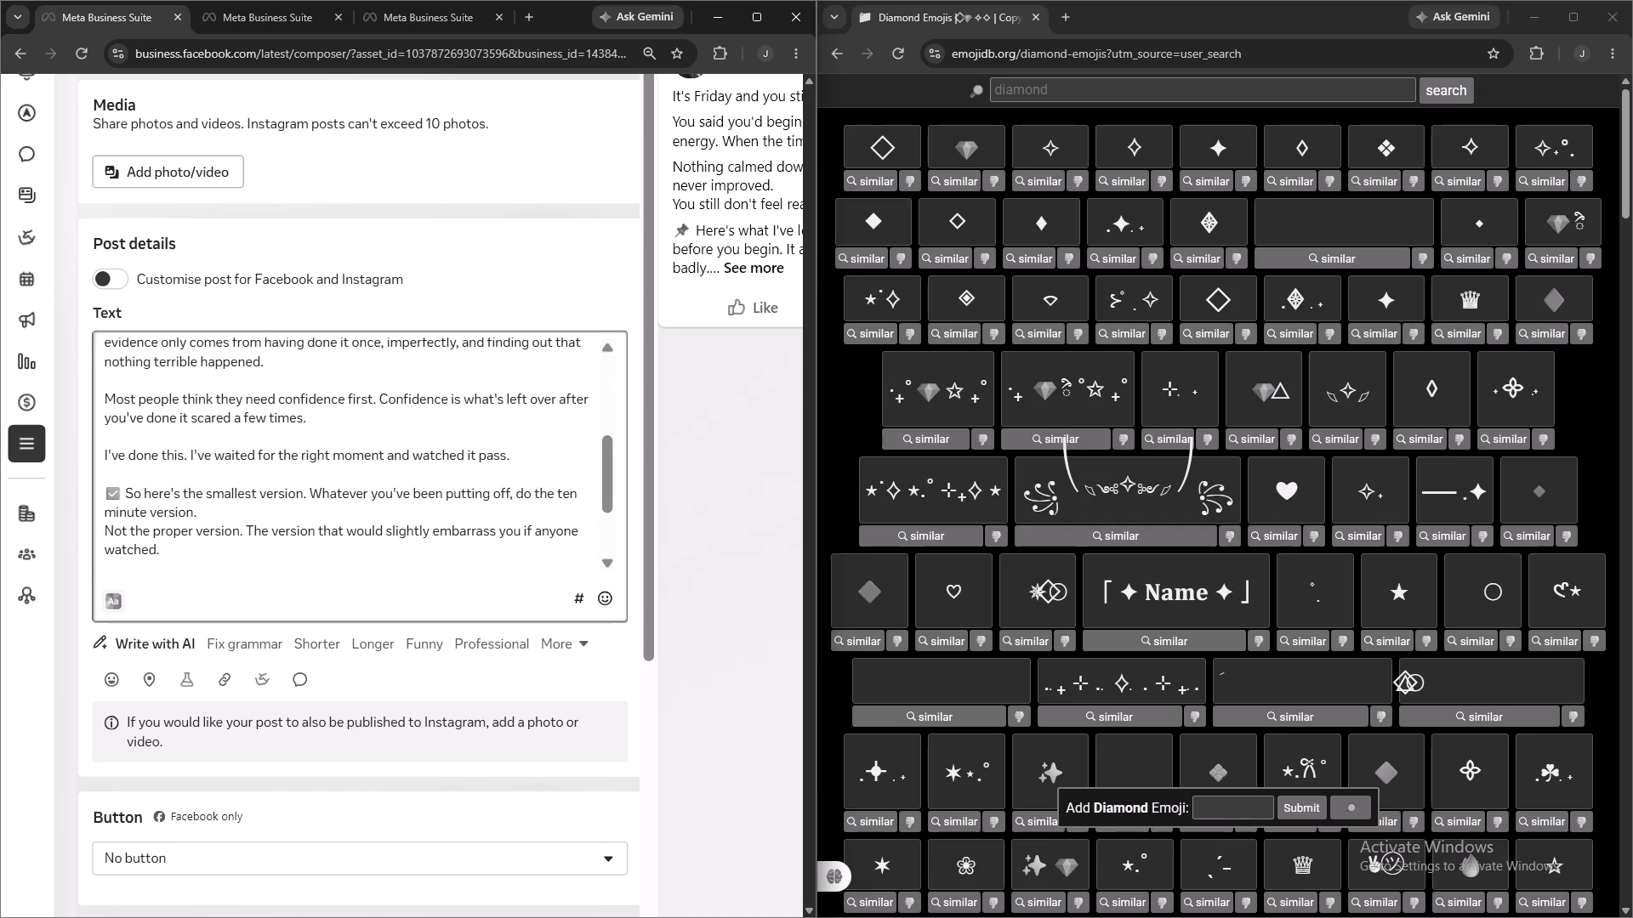
scroll(356, 511, up, 7)
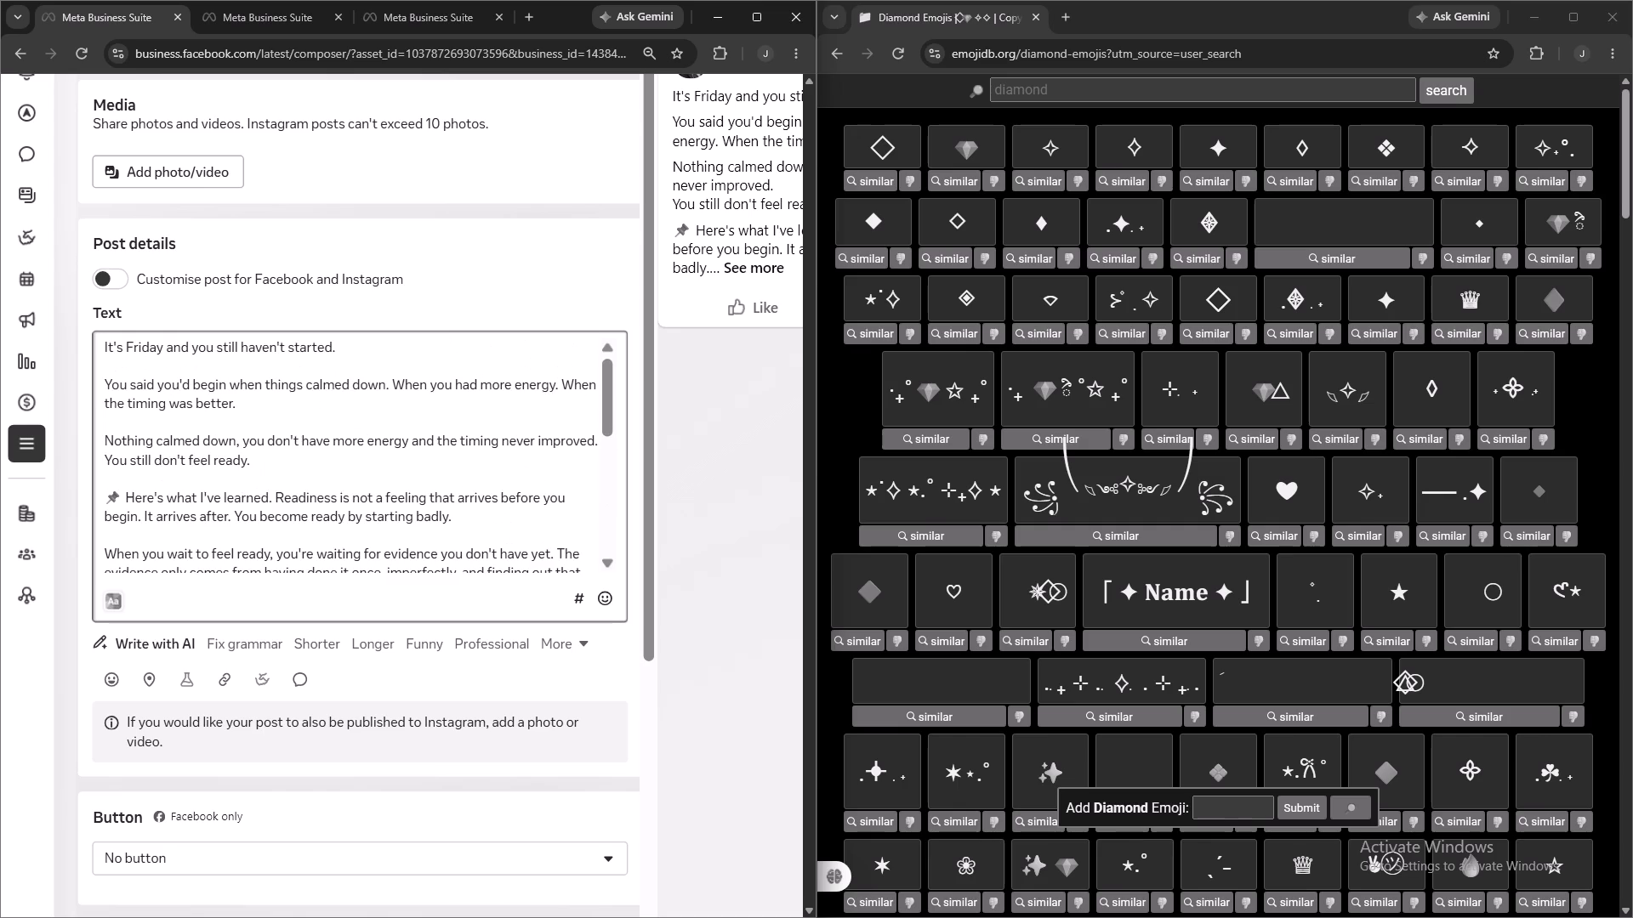
scroll(356, 511, down, 3)
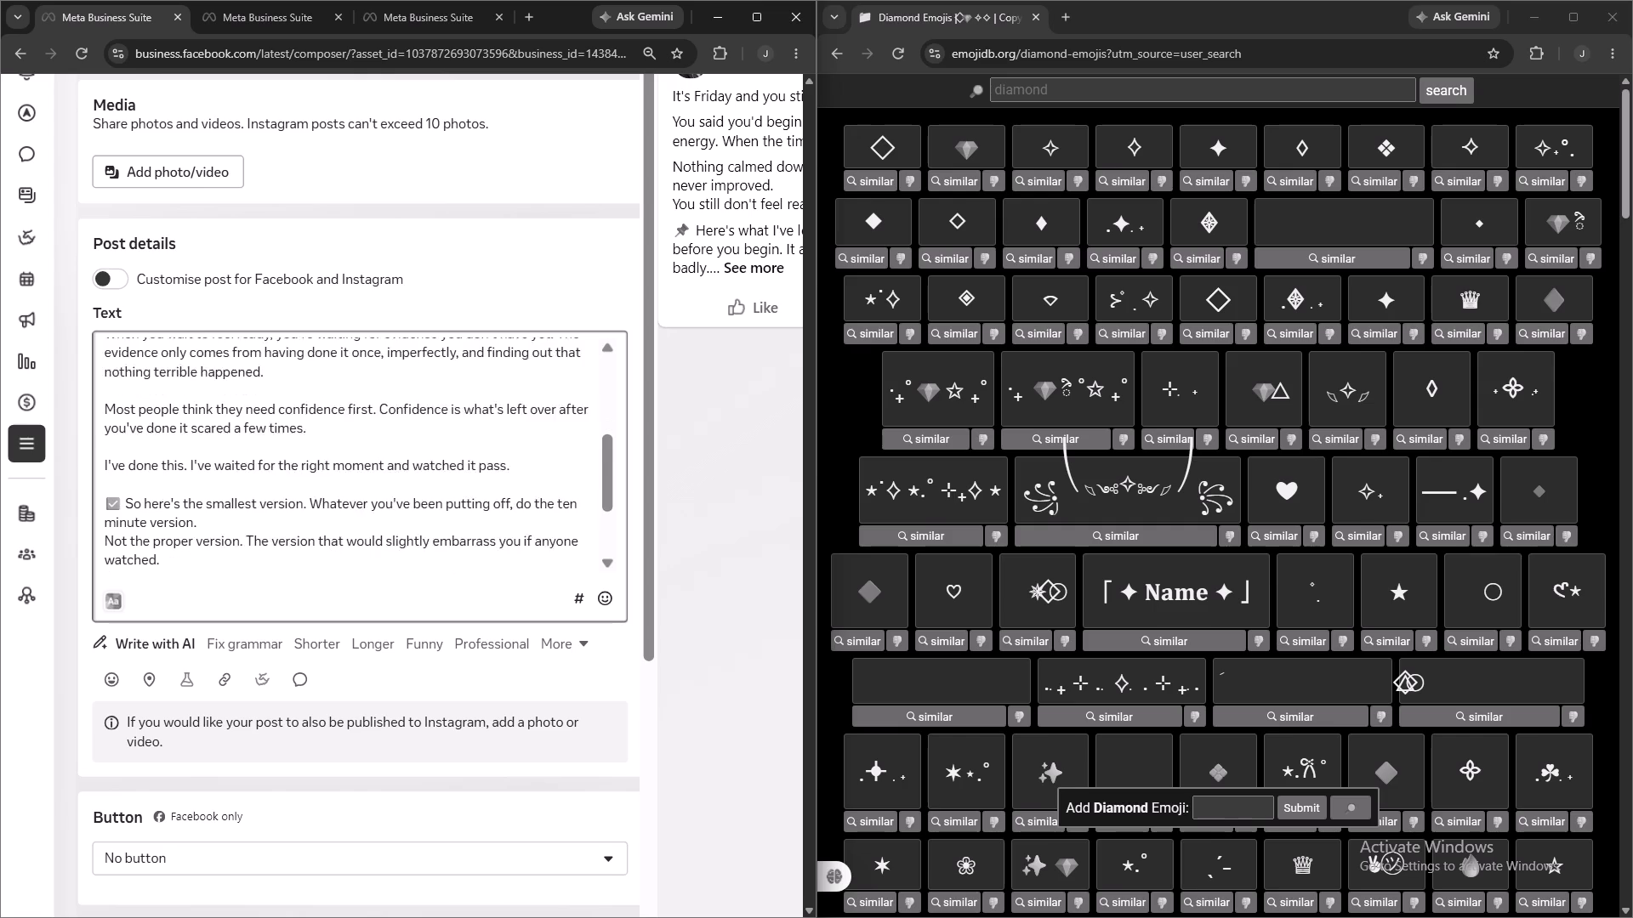
scroll(356, 511, down, 2)
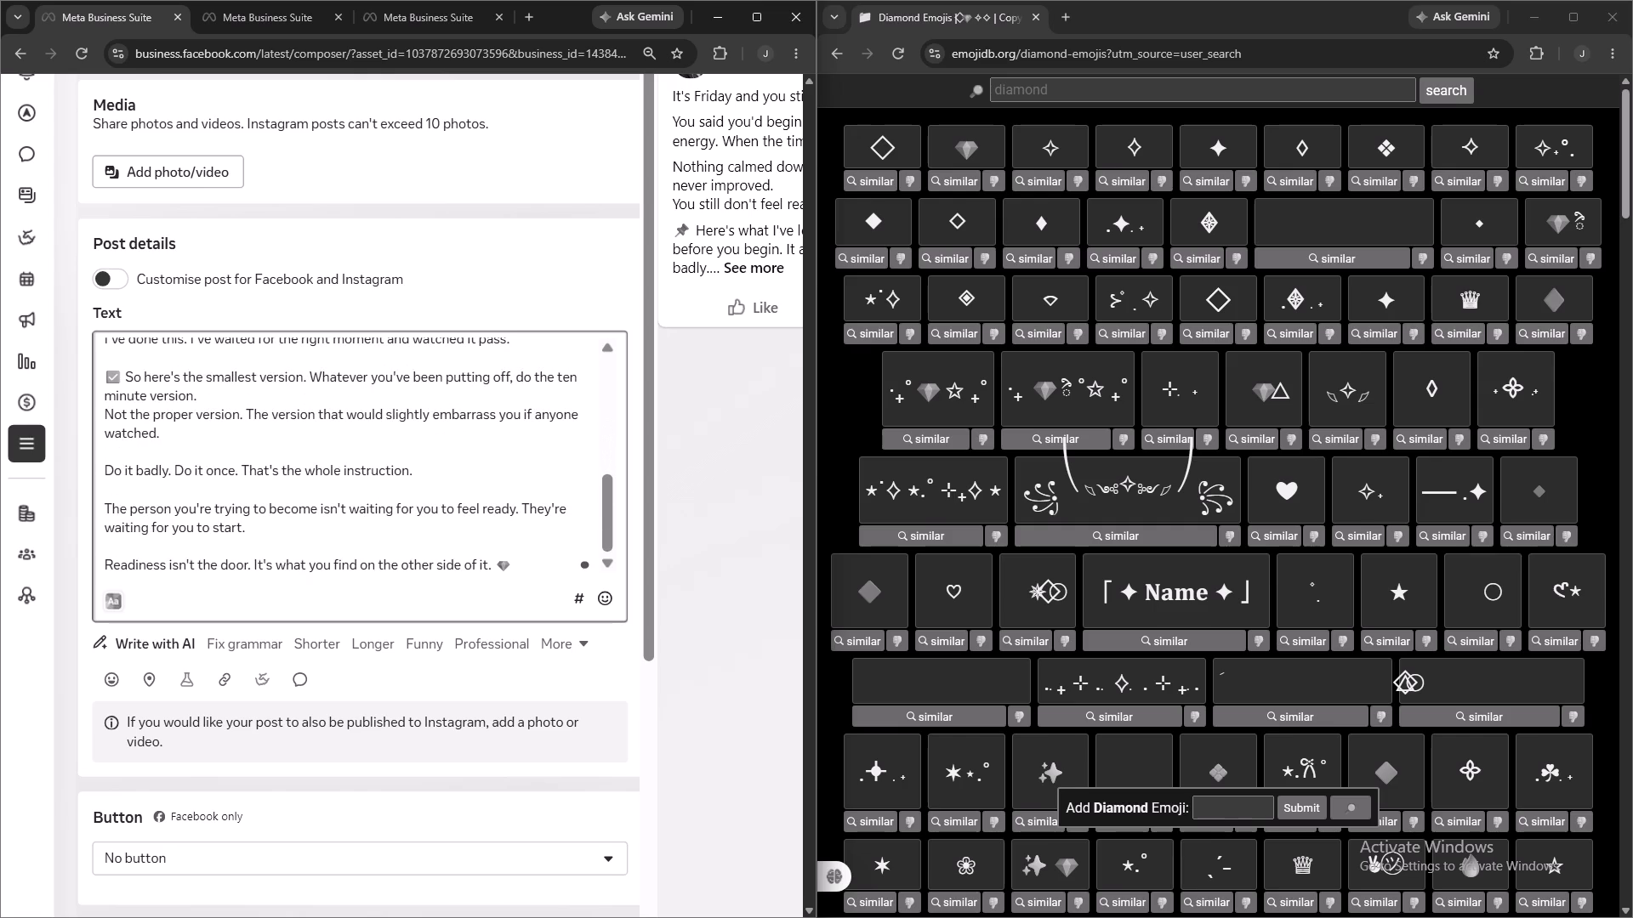
scroll(356, 511, down, 1)
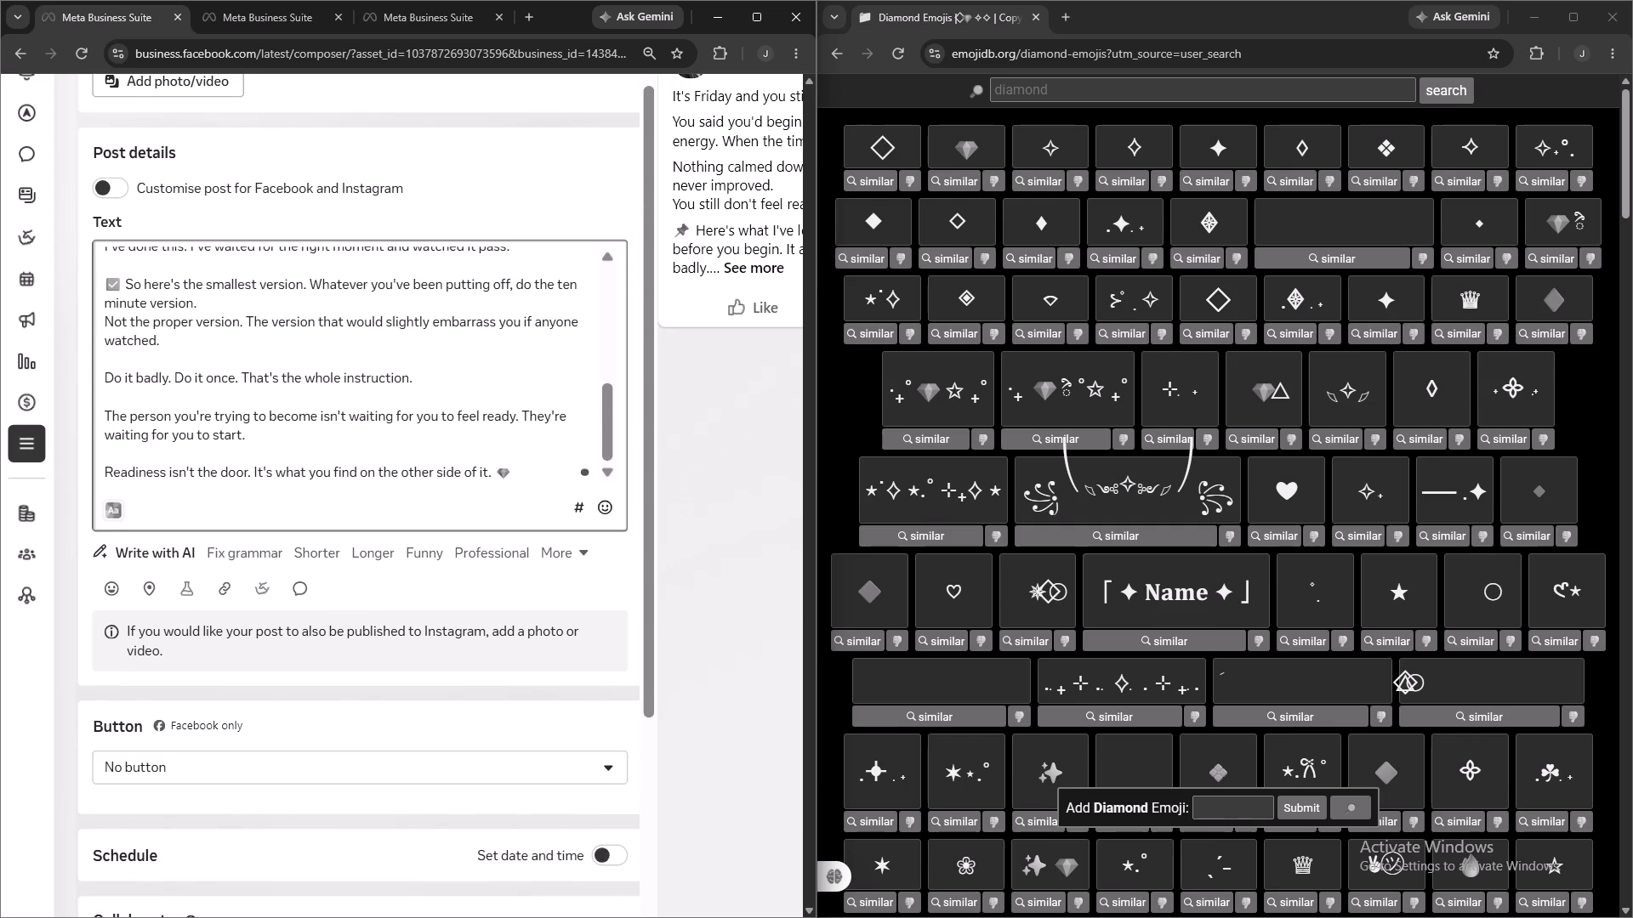
scroll(384, 402, up, 2)
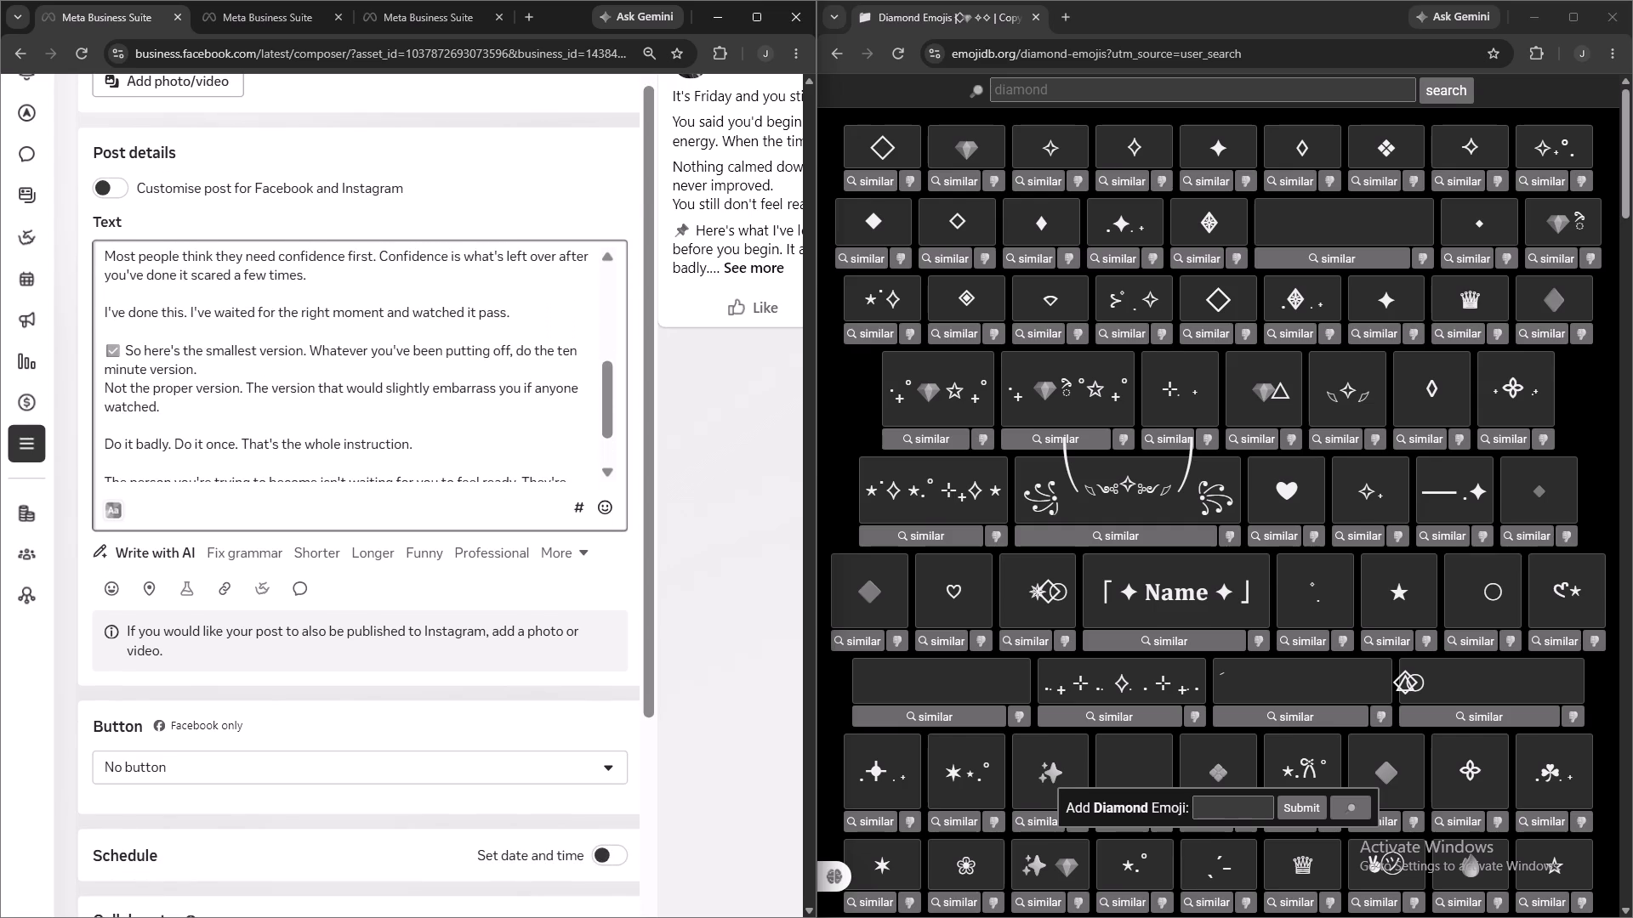
scroll(384, 402, up, 2)
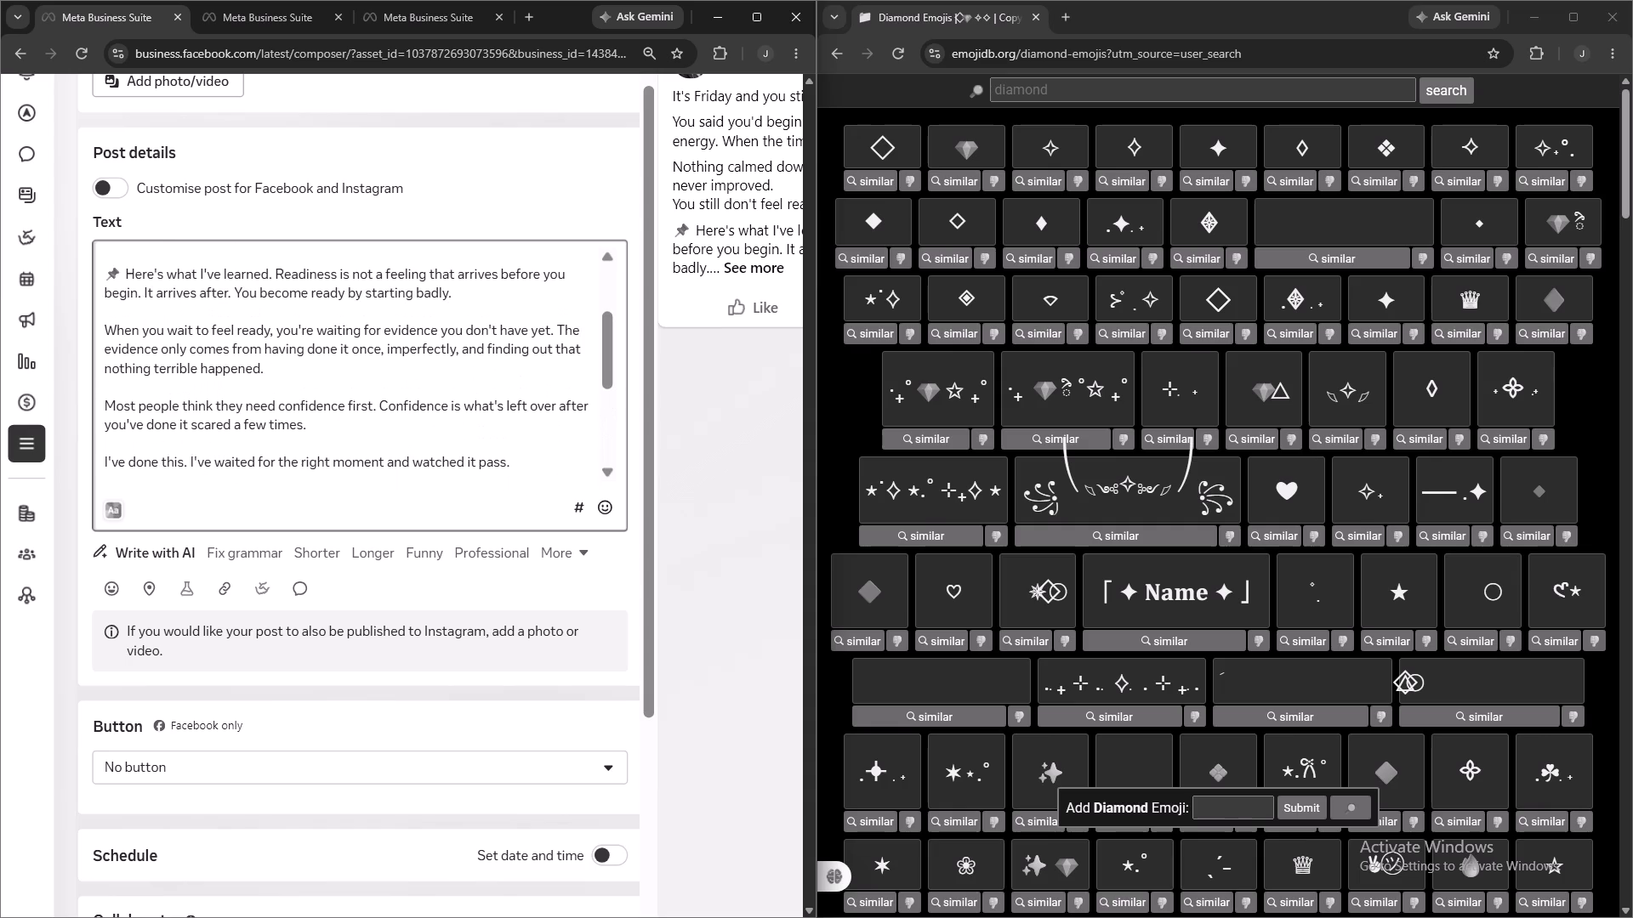
scroll(384, 402, up, 2)
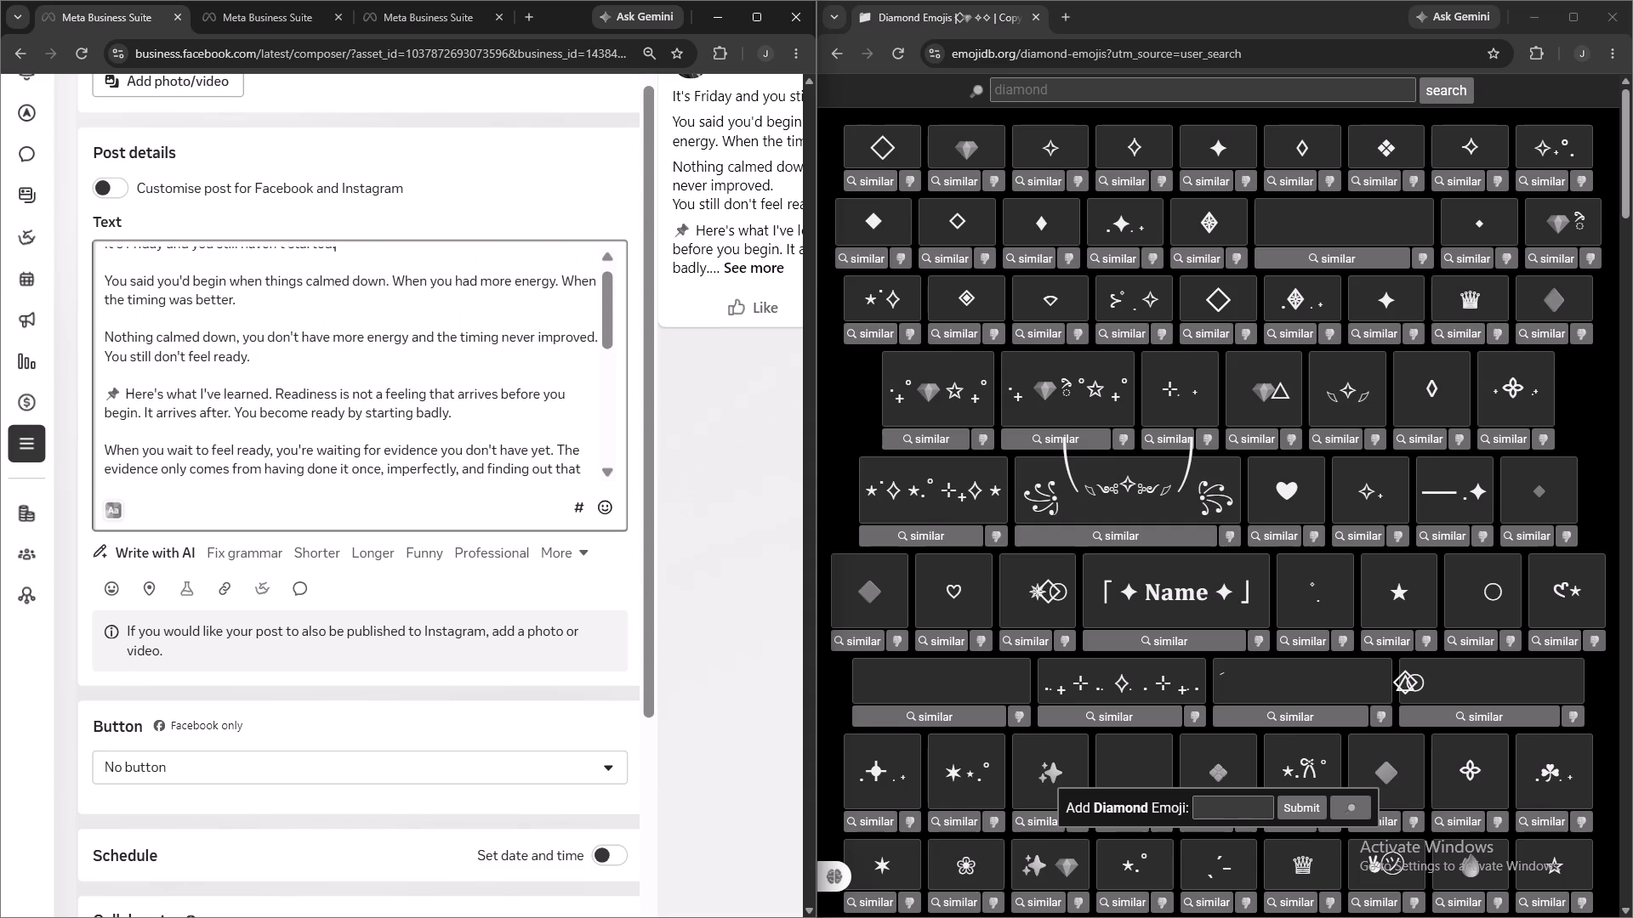
scroll(384, 402, up, 2)
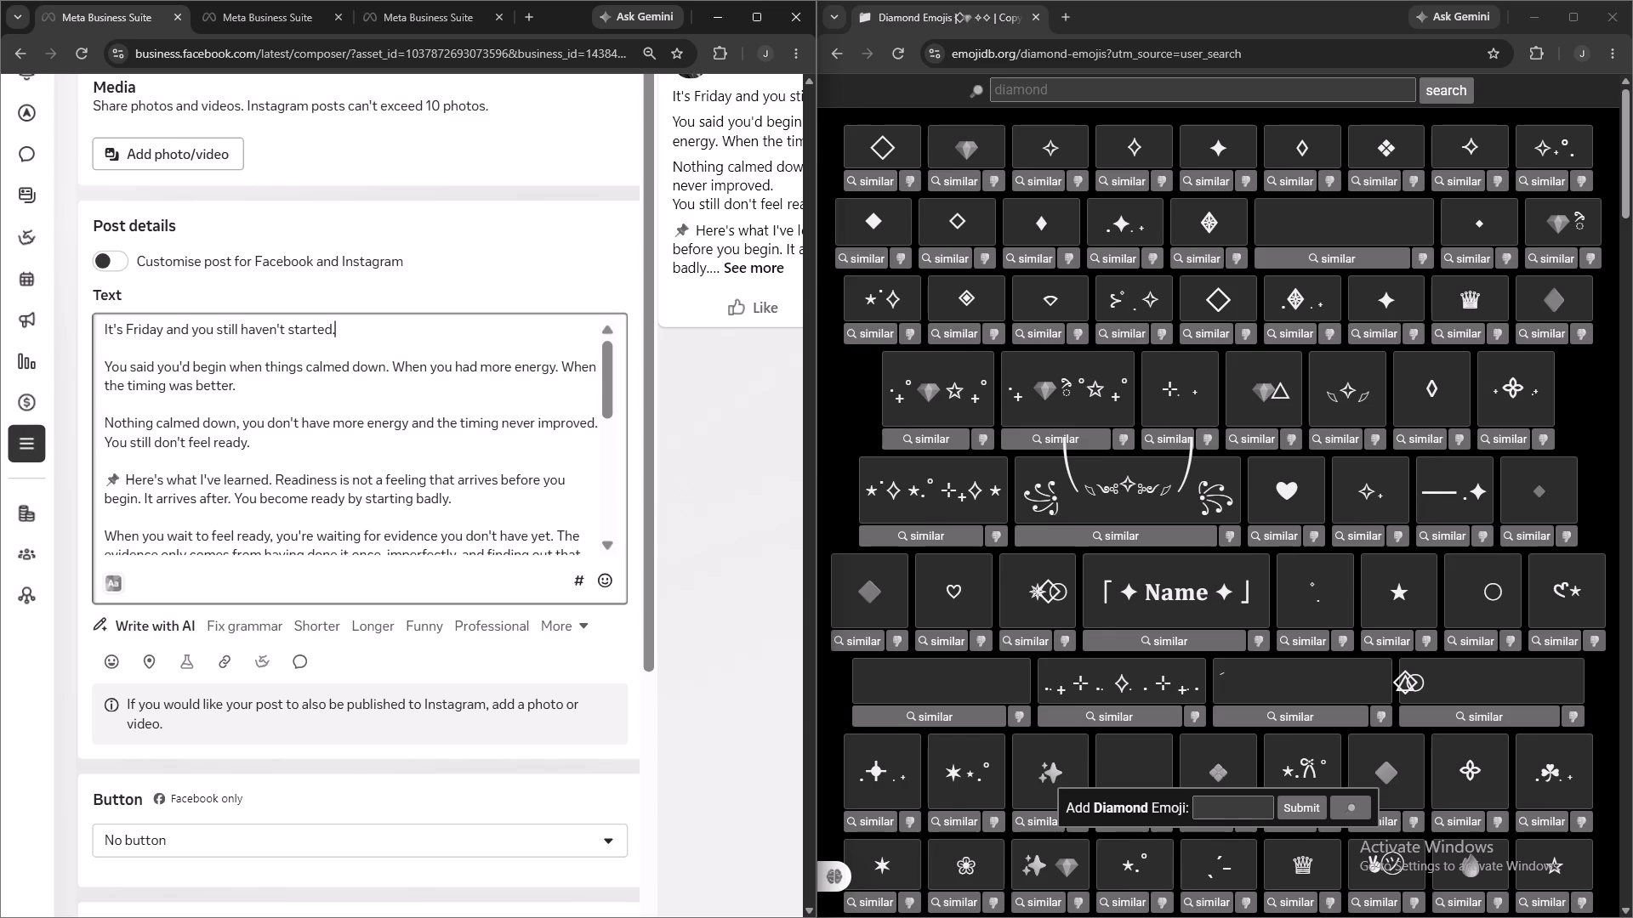
scroll(311, 465, down, 1)
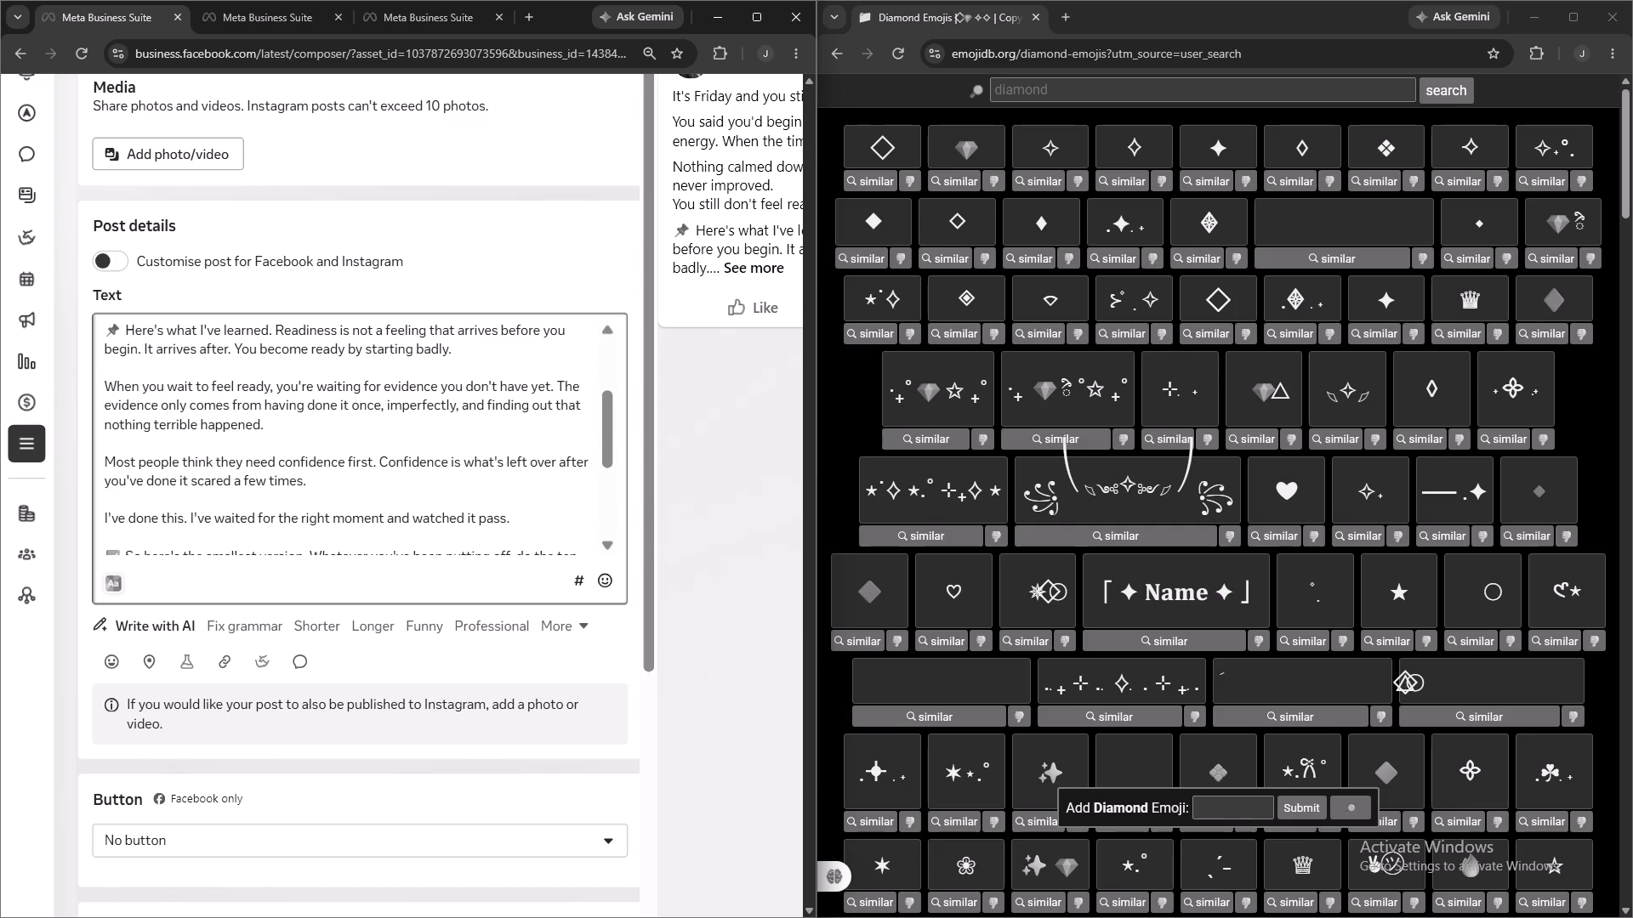
scroll(311, 465, down, 2)
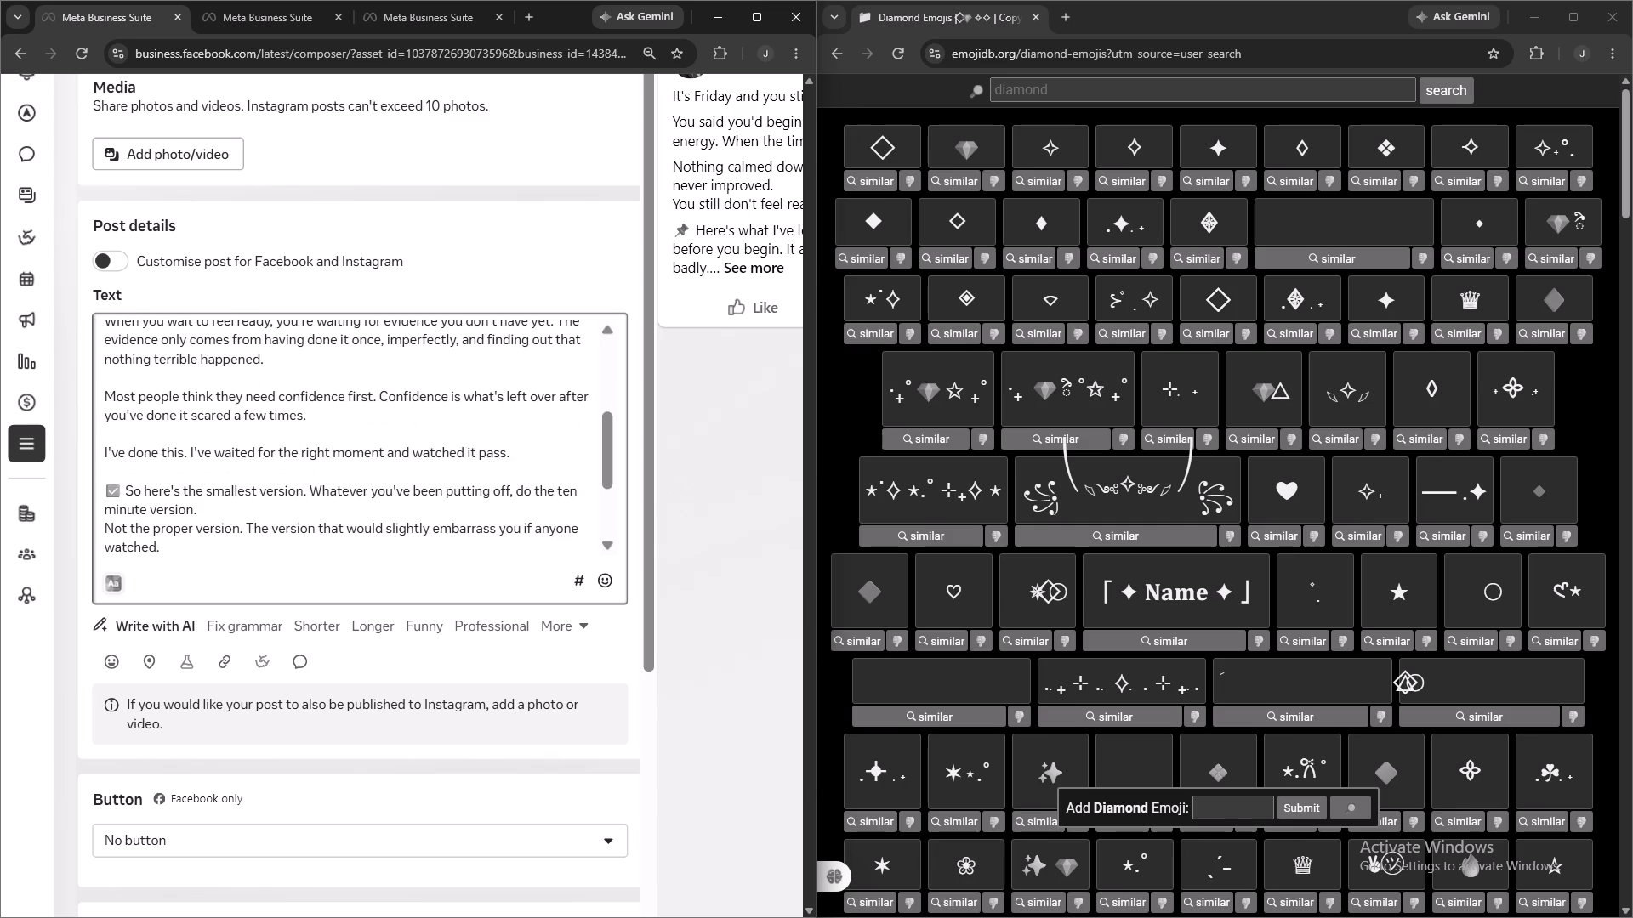
scroll(311, 465, down, 3)
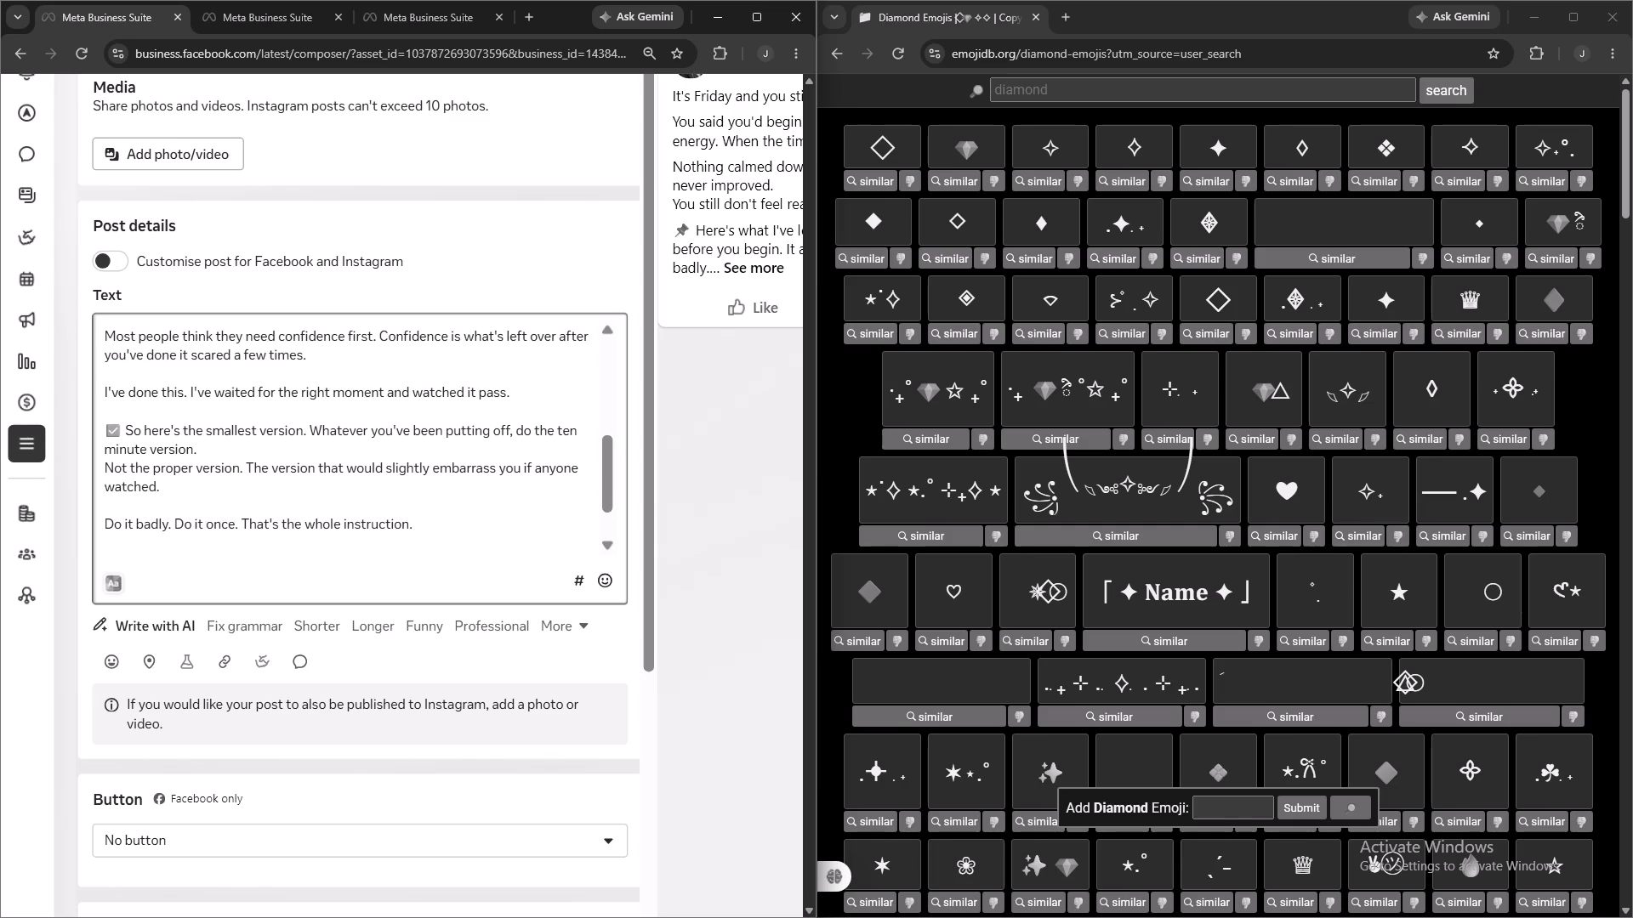
scroll(311, 465, down, 2)
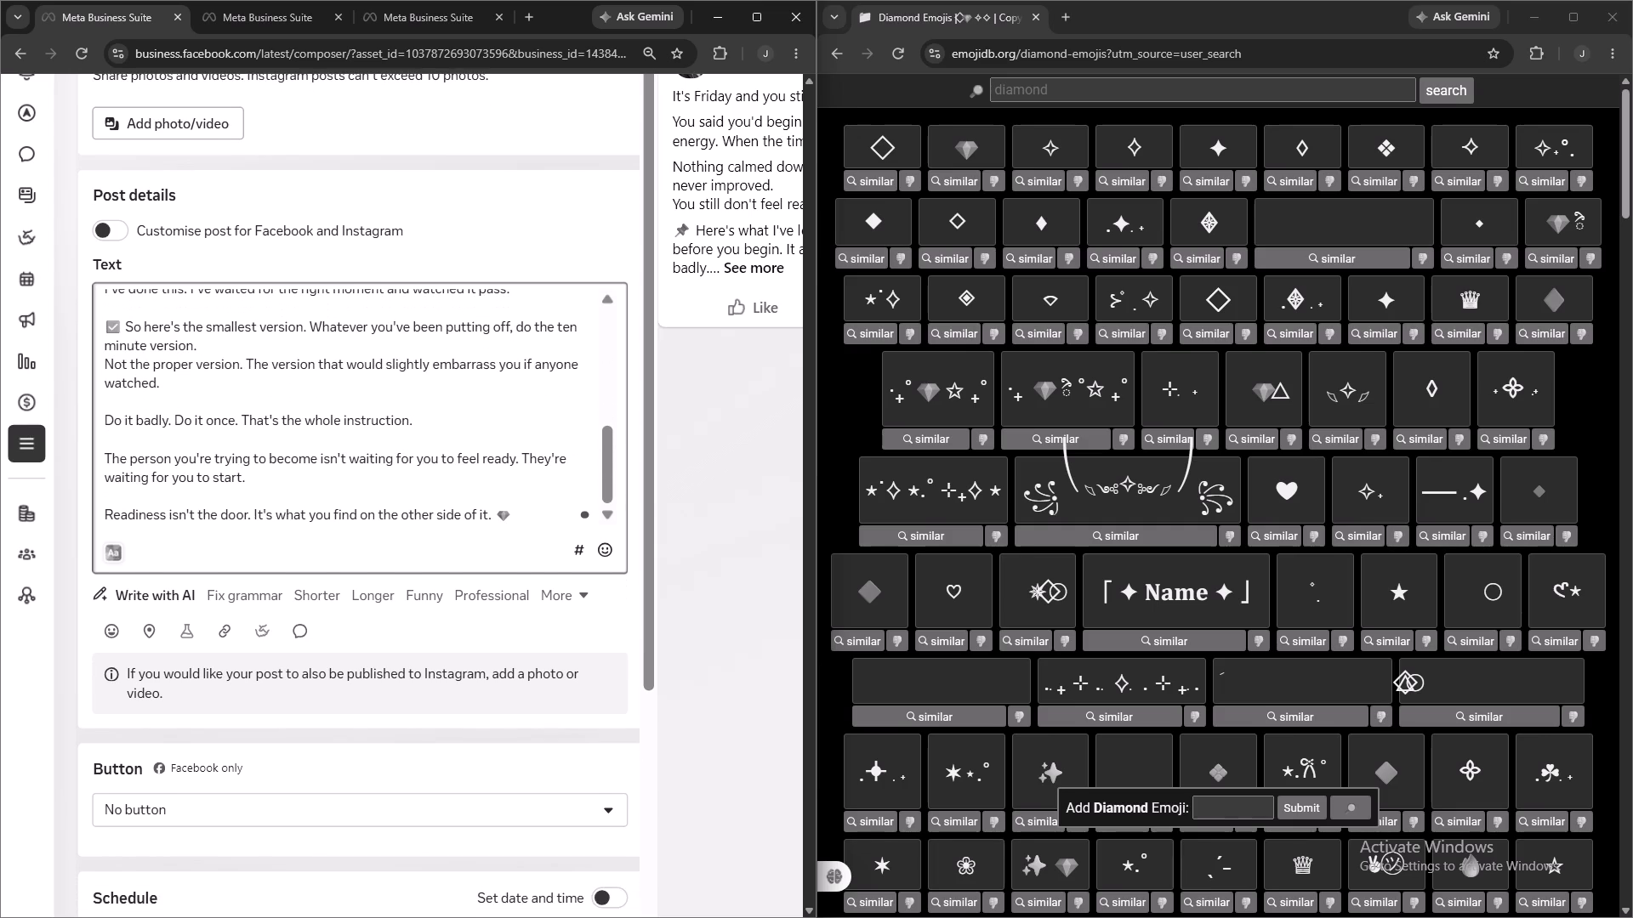
scroll(311, 465, up, 1)
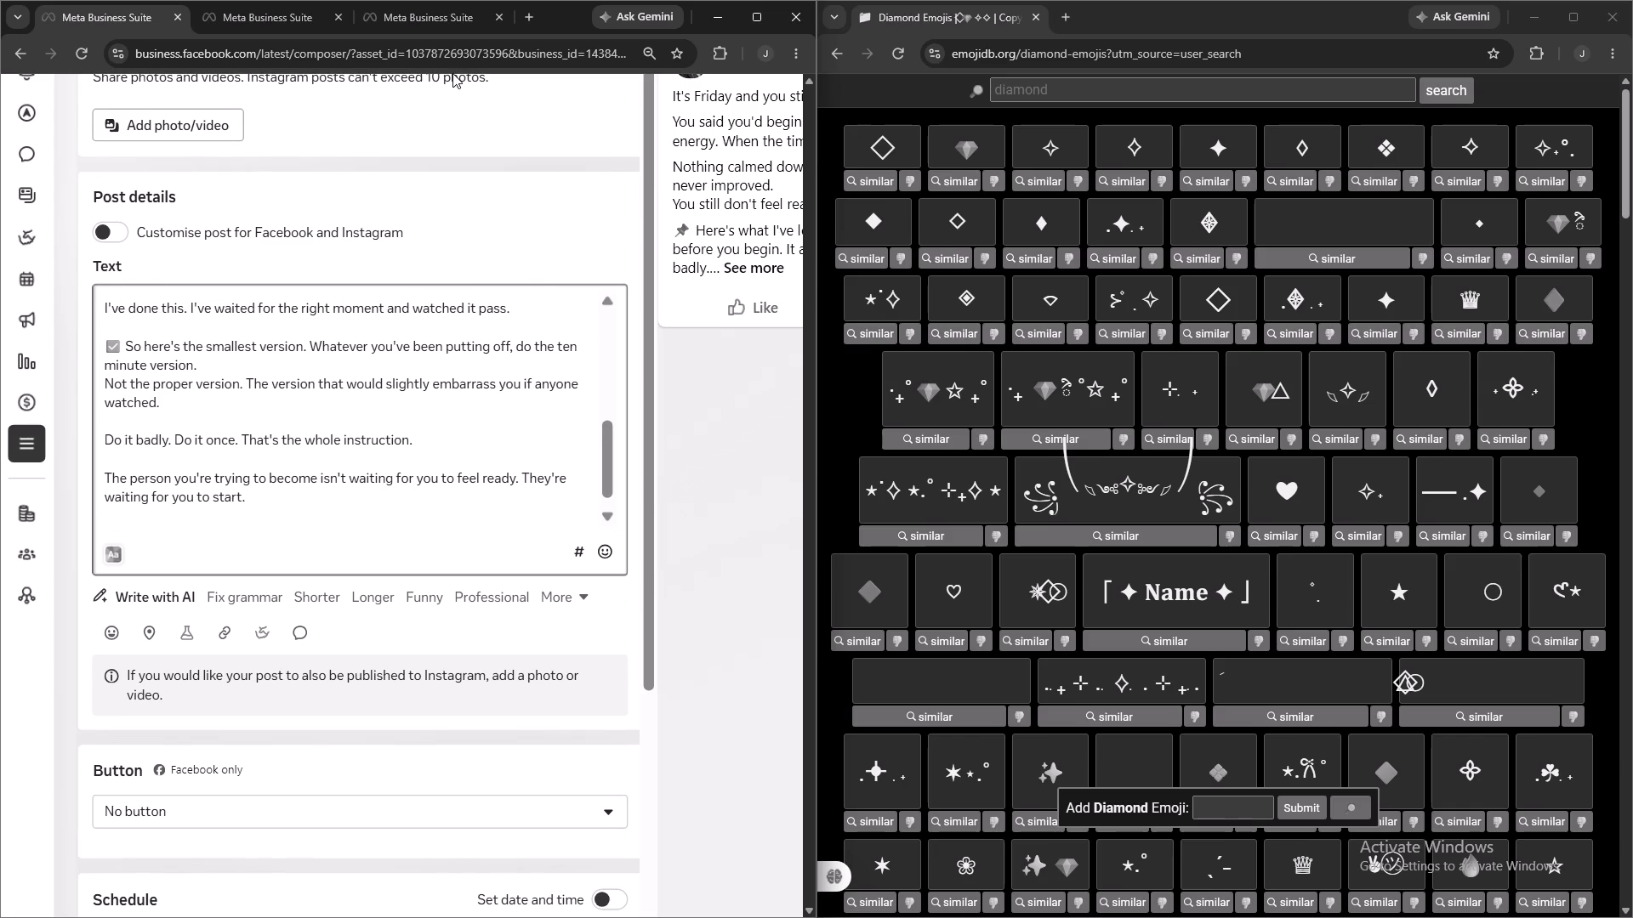
Copy "Twenty" from "Twenty minutes of the business" in the second composer and return to the "So here's the smallest version" paragraph in the first.
click(253, 8)
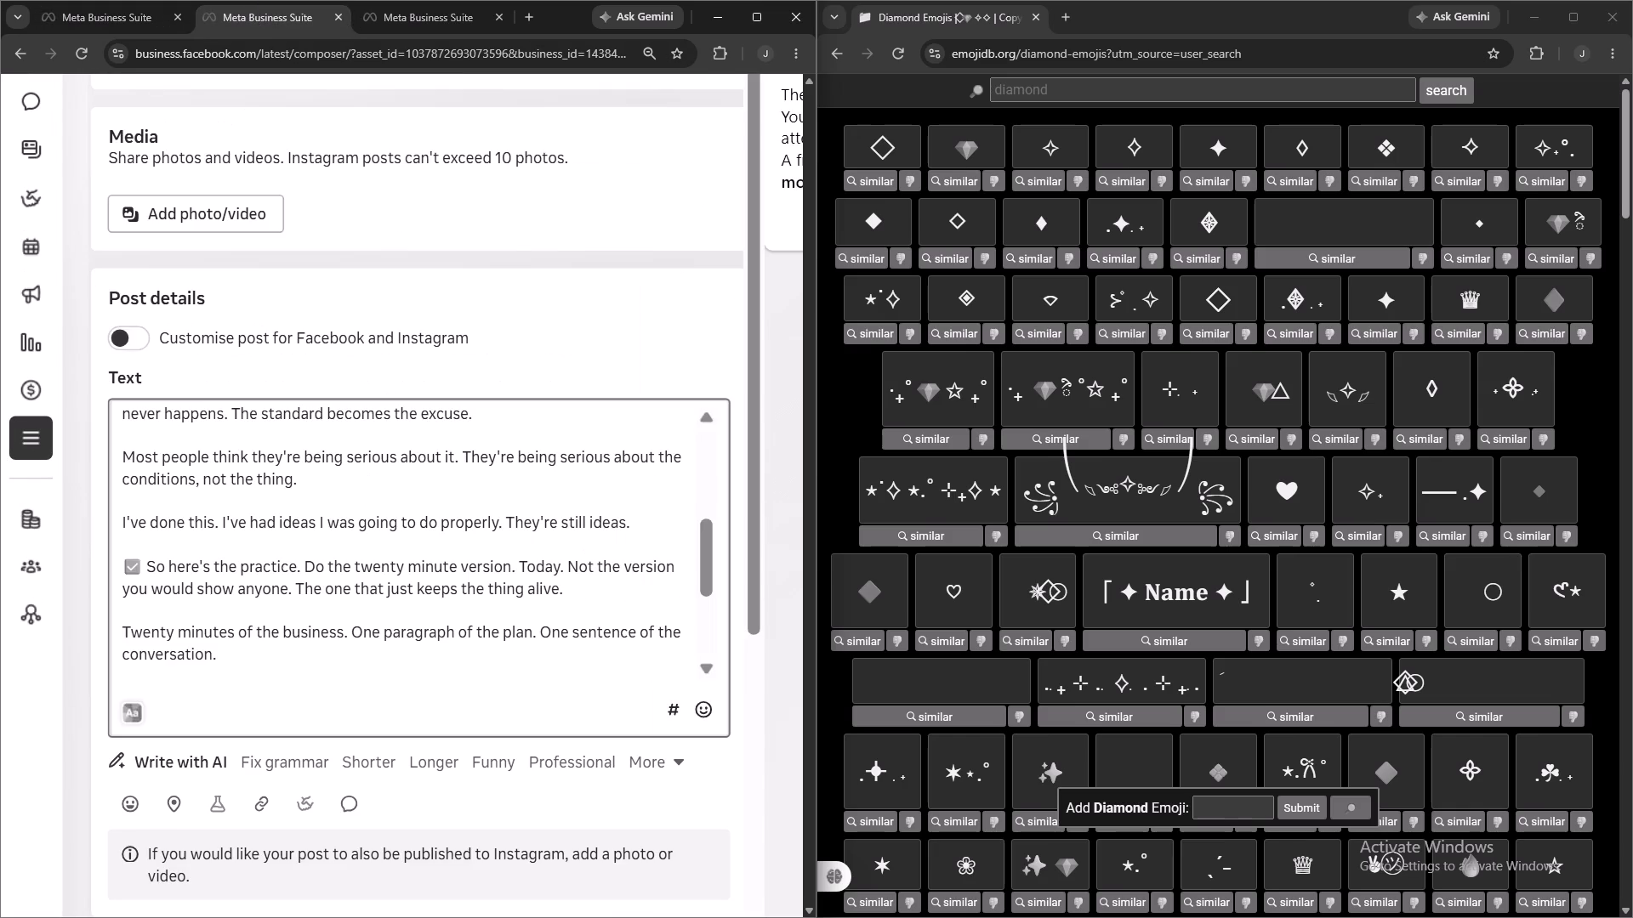
scroll(458, 598, down, 1)
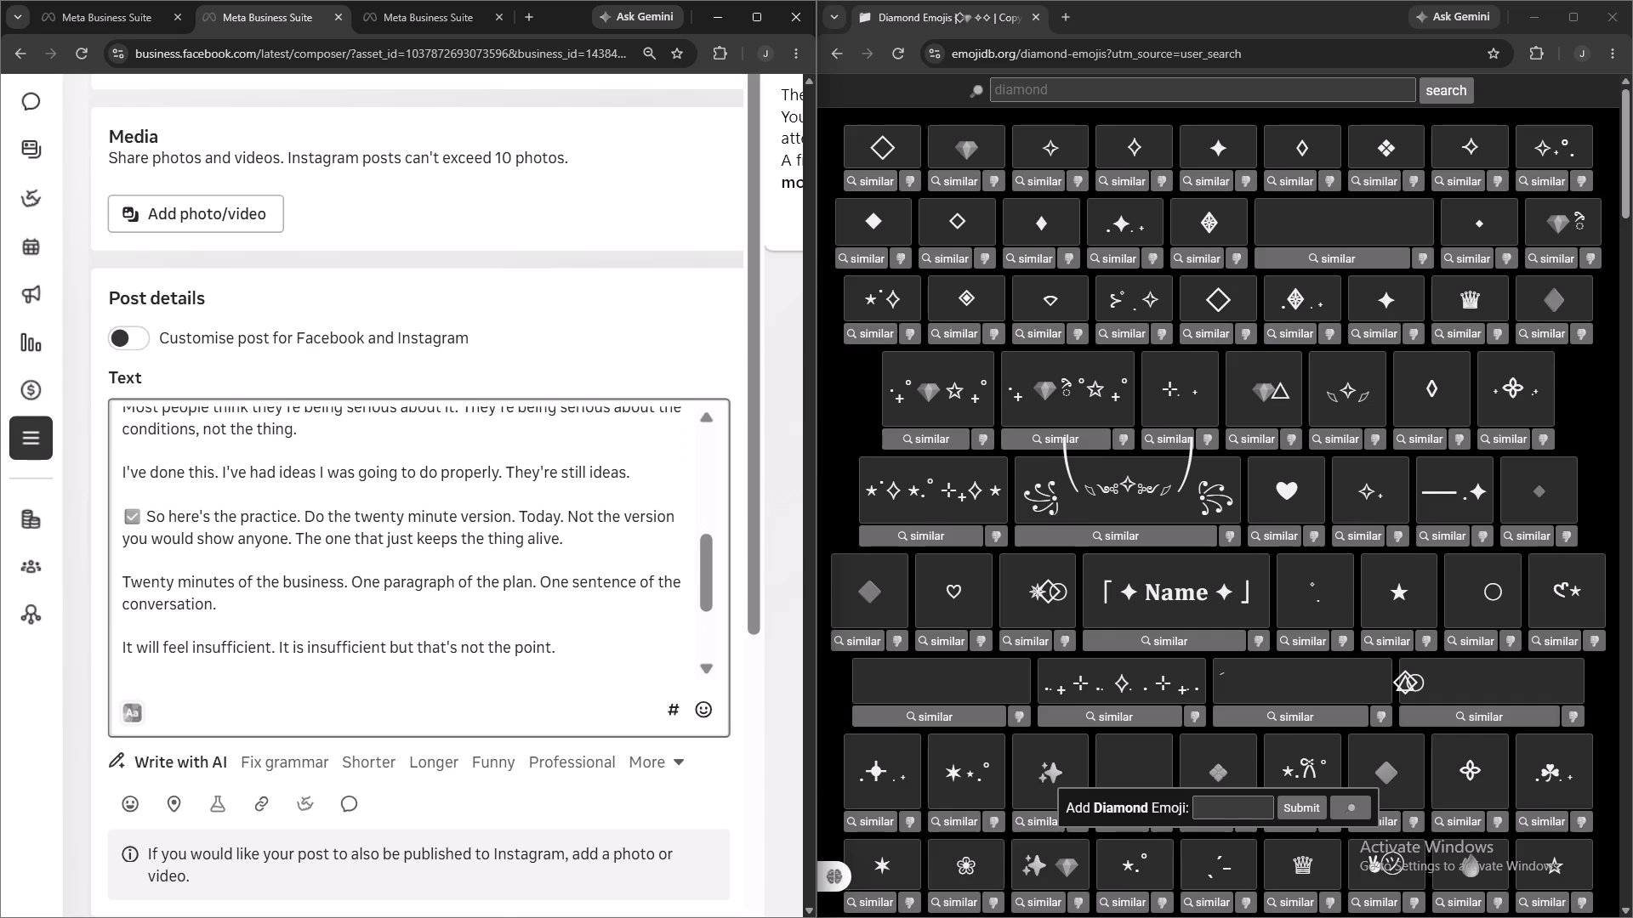
drag(174, 580, 128, 569)
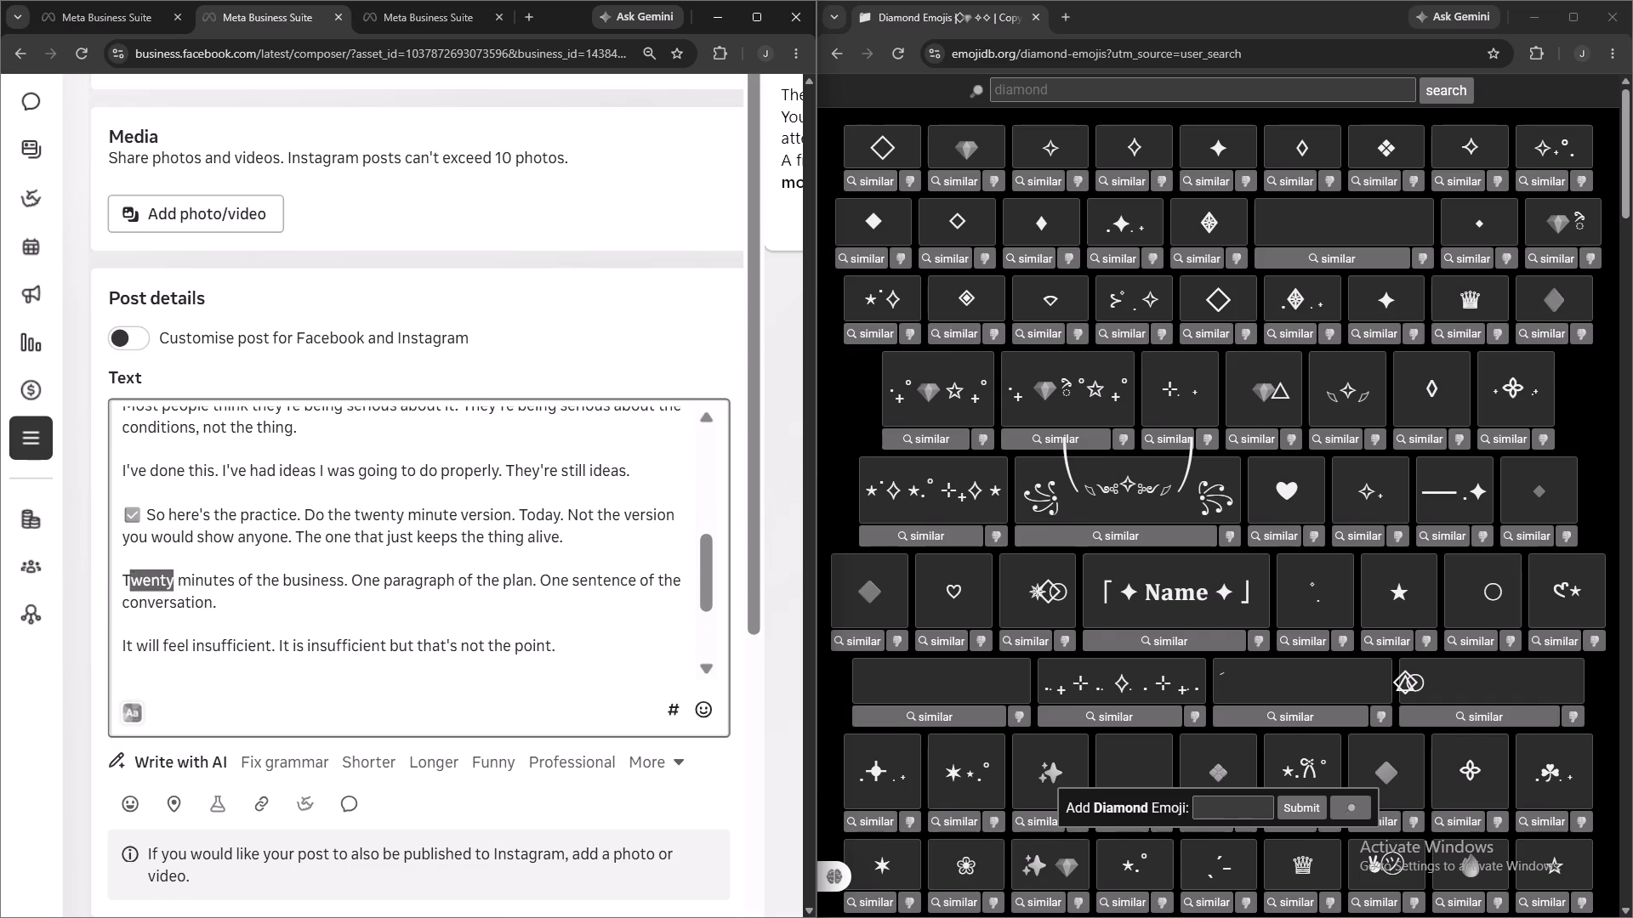
drag(128, 569, 117, 569)
click(179, 572)
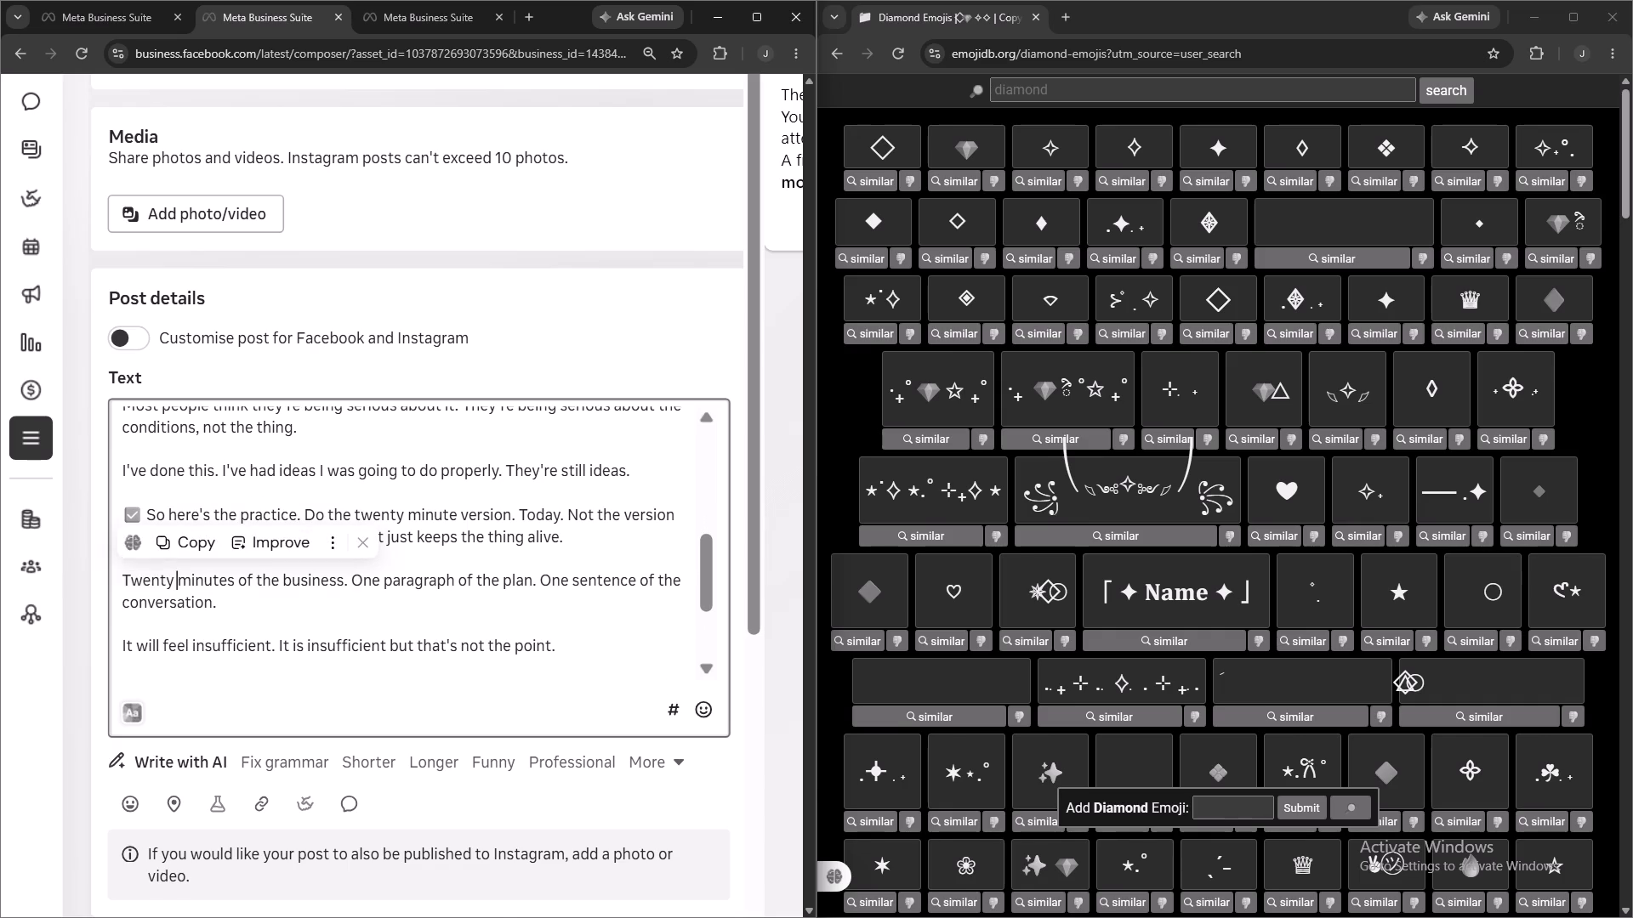
drag(175, 579, 124, 581)
click(105, 619)
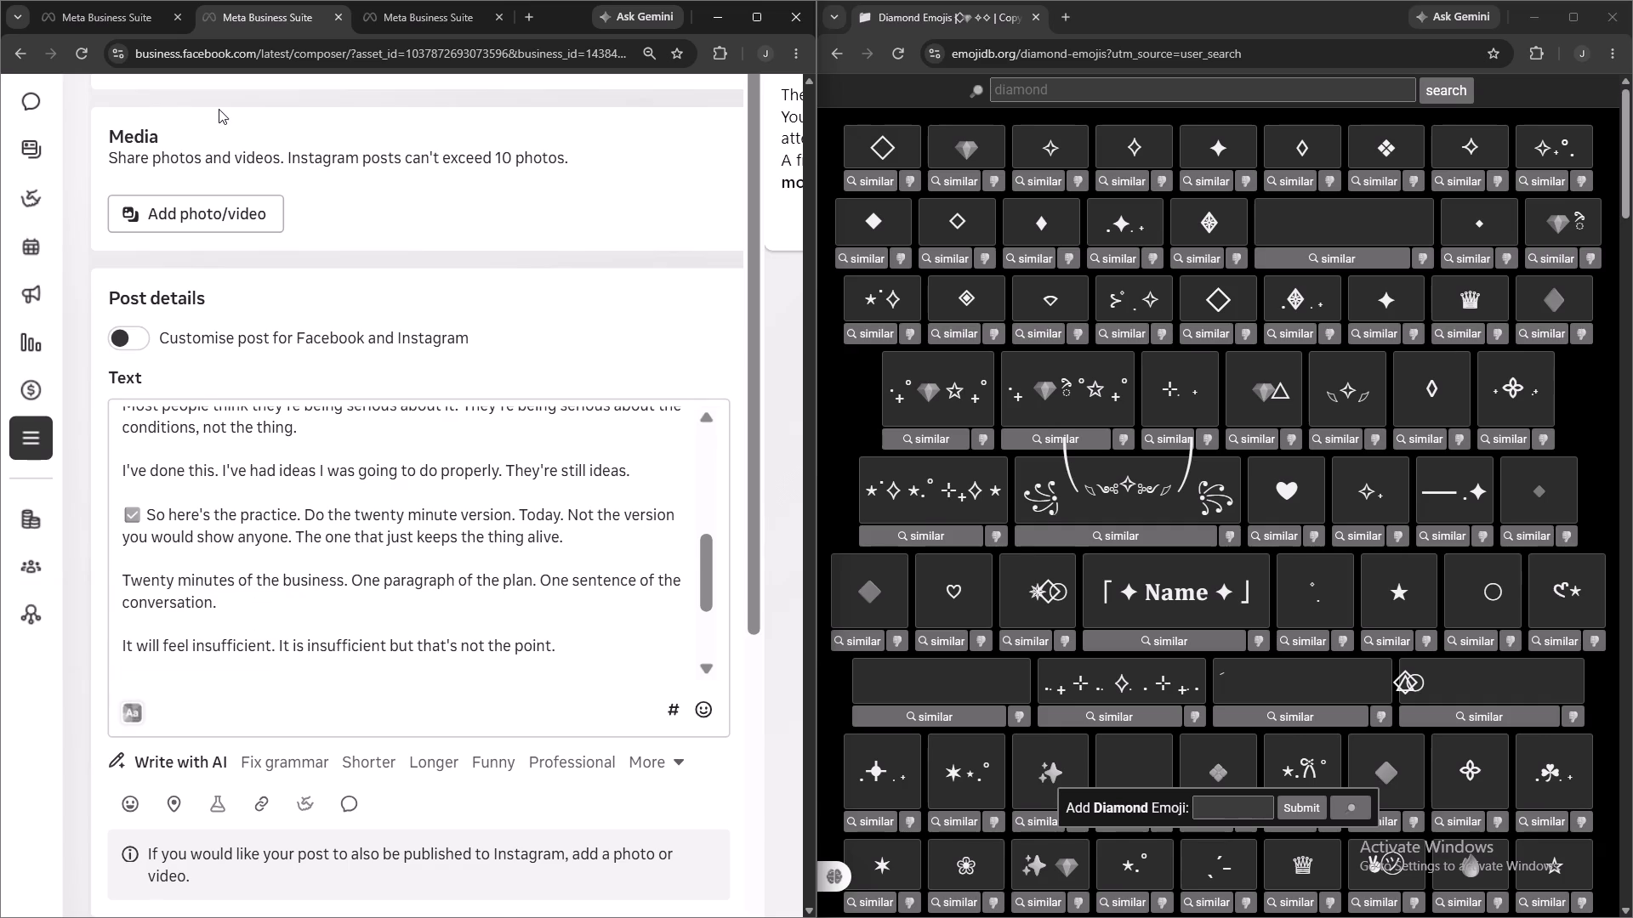
click(123, 24)
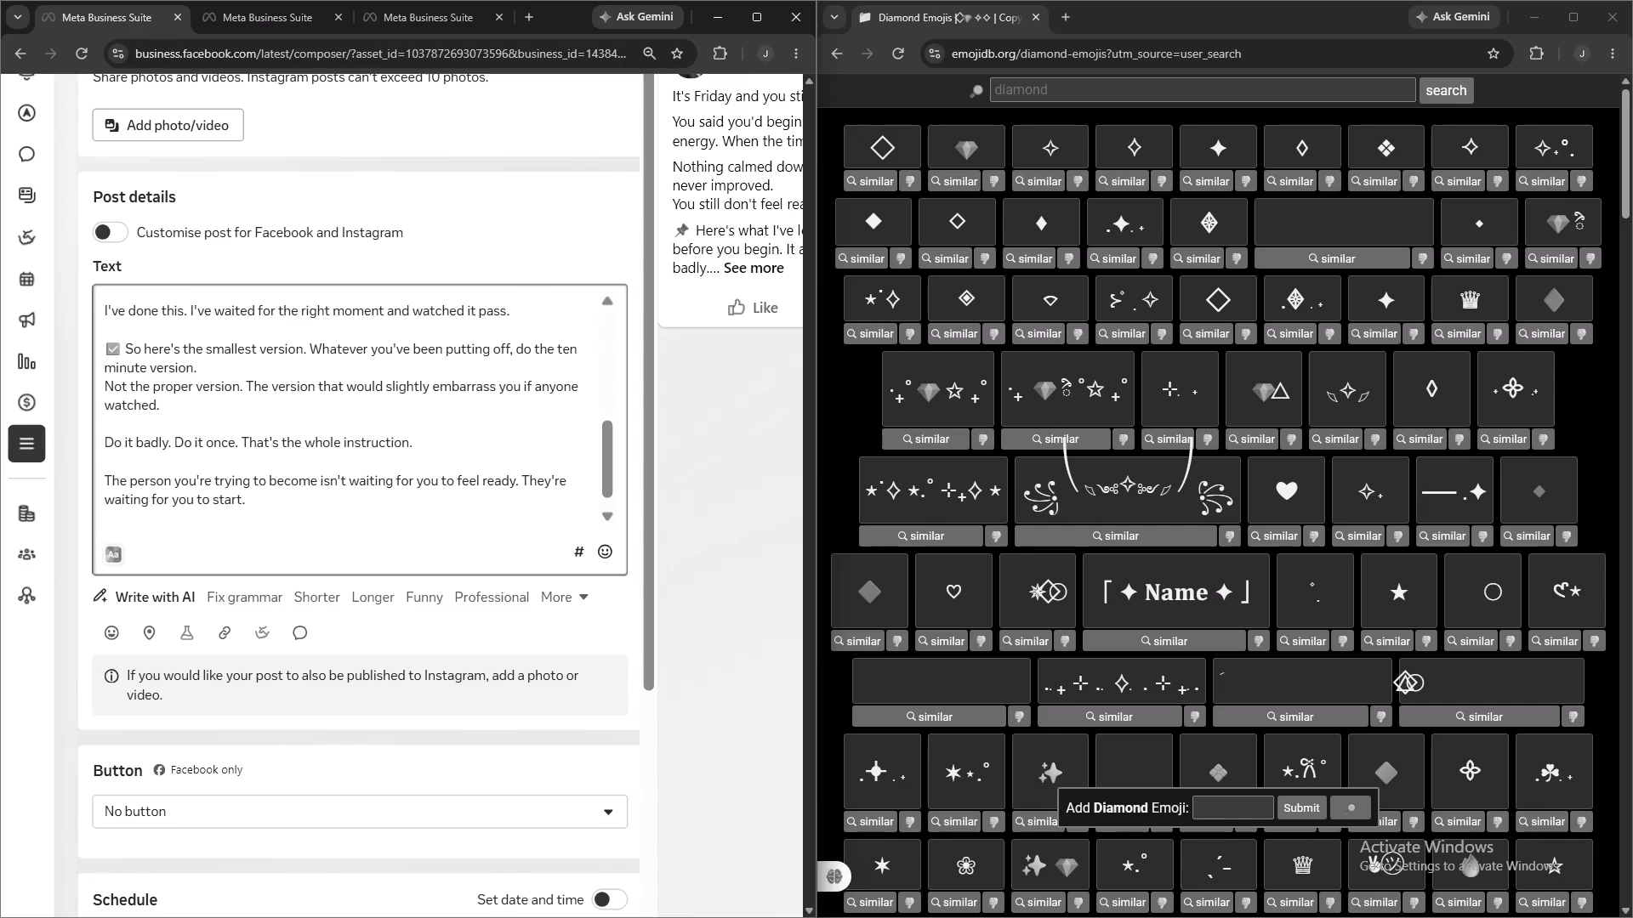
scroll(364, 392, up, 1)
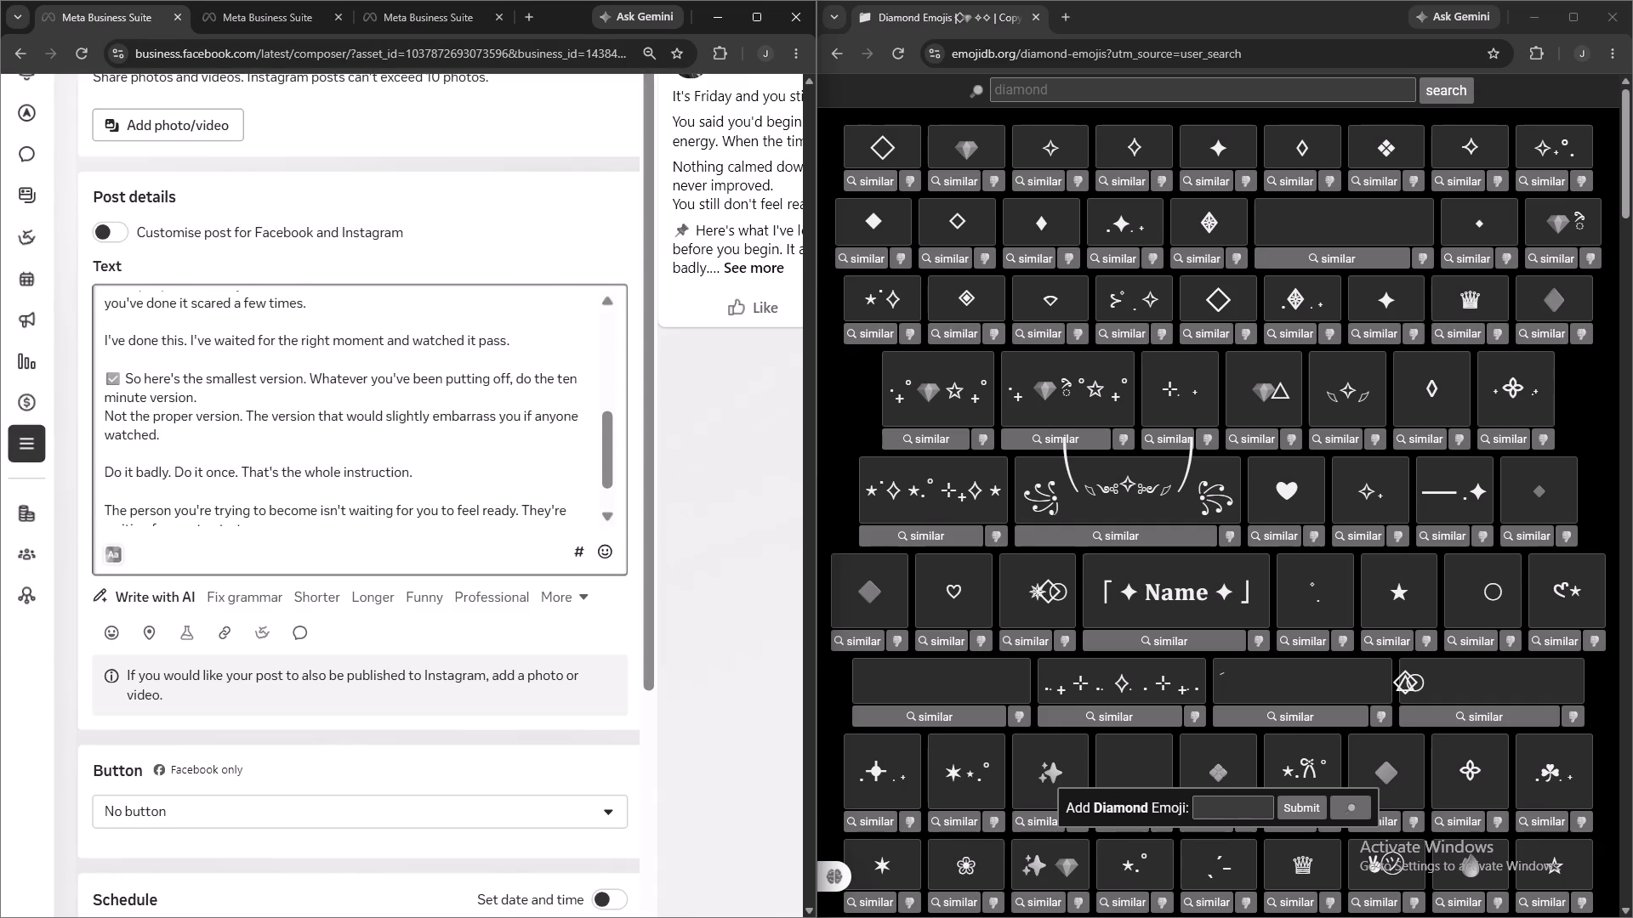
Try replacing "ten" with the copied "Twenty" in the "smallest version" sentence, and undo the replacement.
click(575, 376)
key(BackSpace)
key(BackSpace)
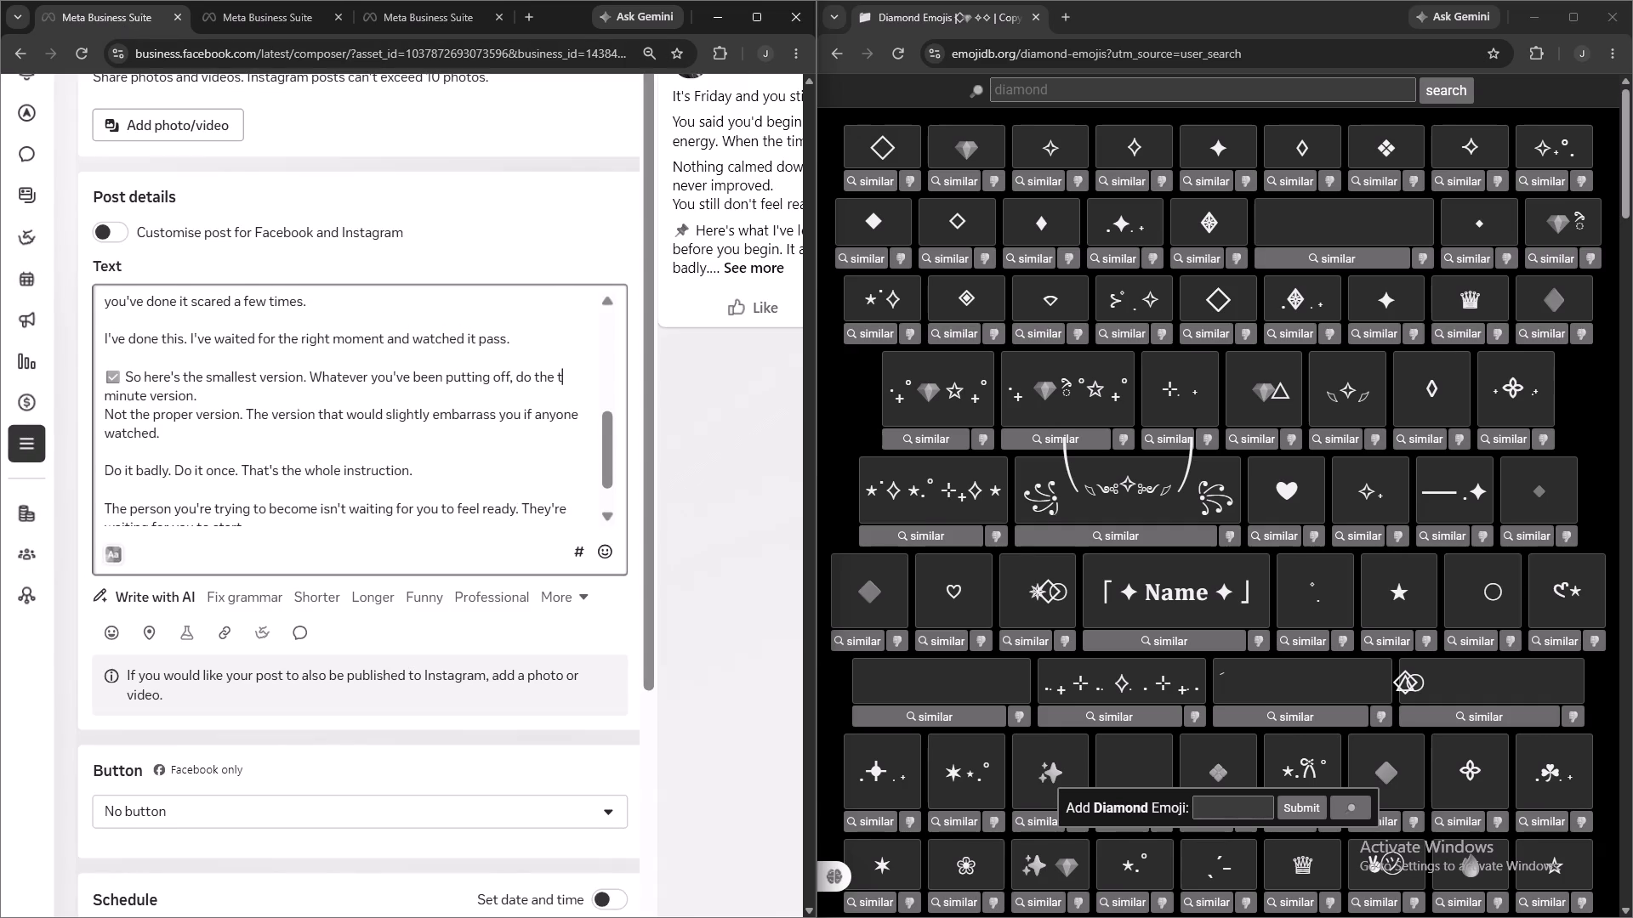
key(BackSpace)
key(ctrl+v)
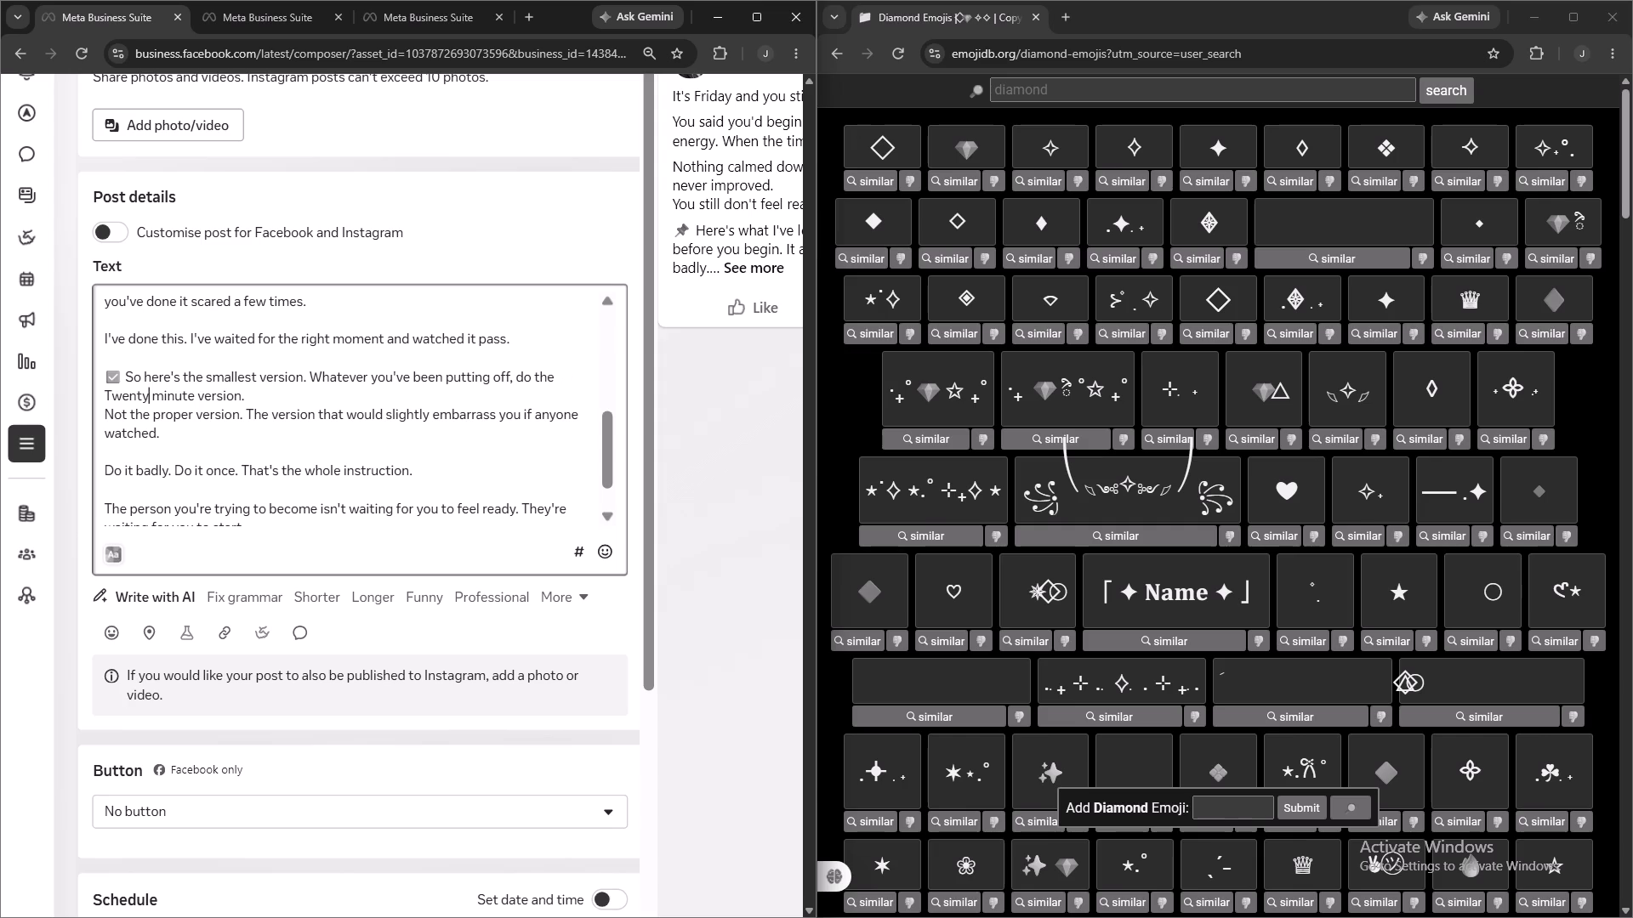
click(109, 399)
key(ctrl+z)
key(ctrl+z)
Replace "ten" with lowercase "twenty" so the sentence ends "do the twenty minute version.".
key(BackSpace)
key(BackSpace)
key(BackSpace)
key(ctrl+v)
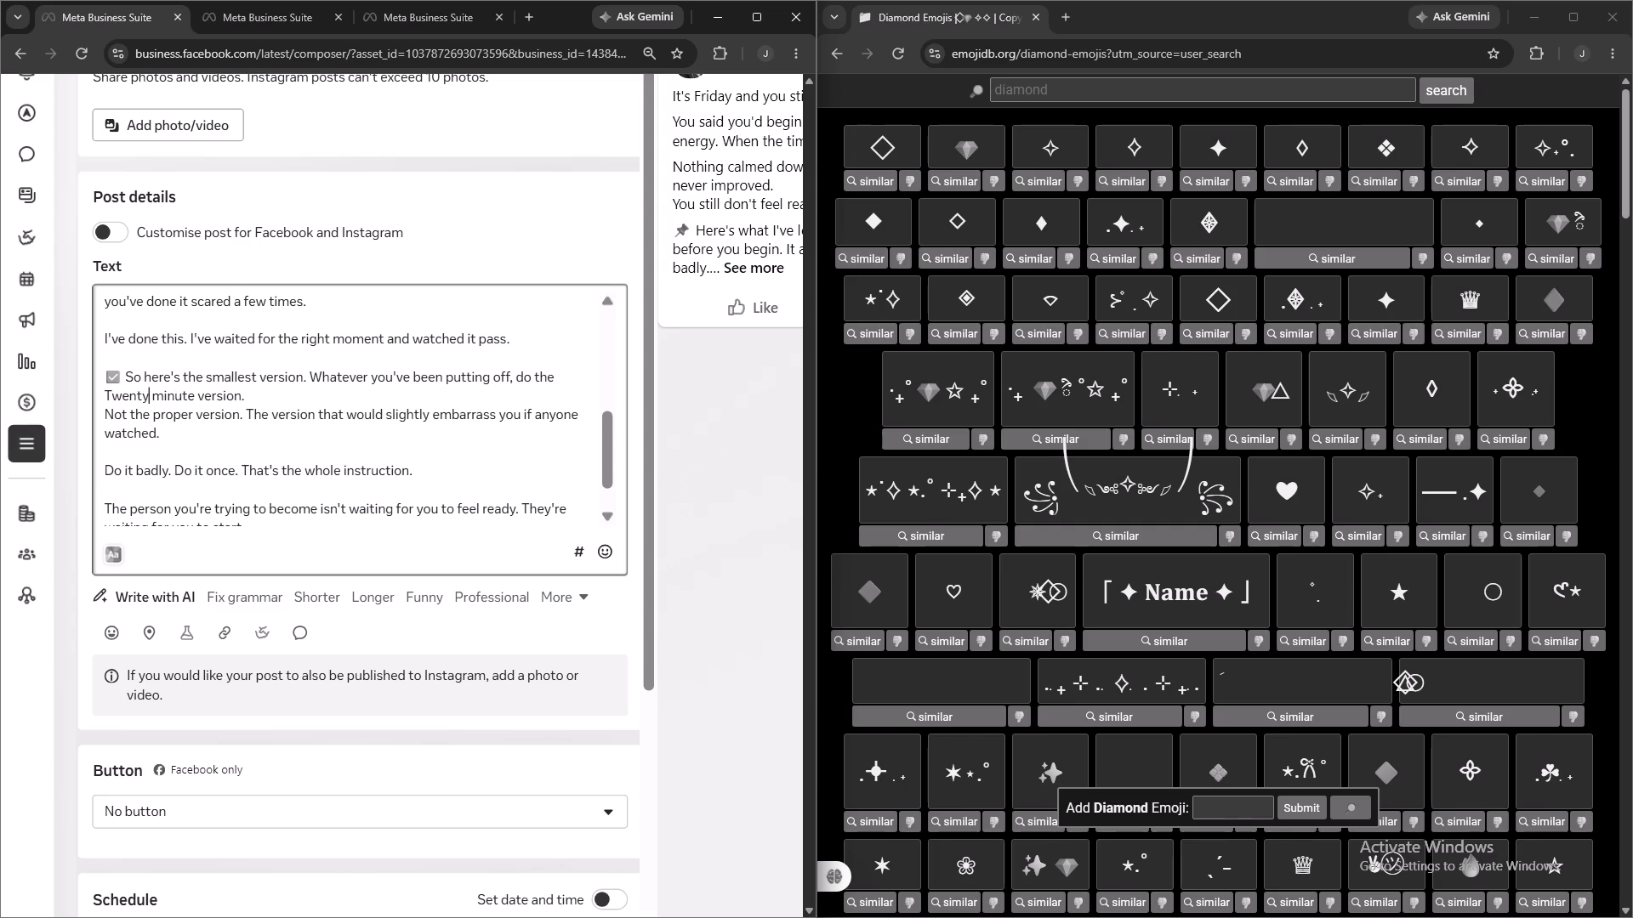
click(109, 389)
key(BackSpace)
key(t)
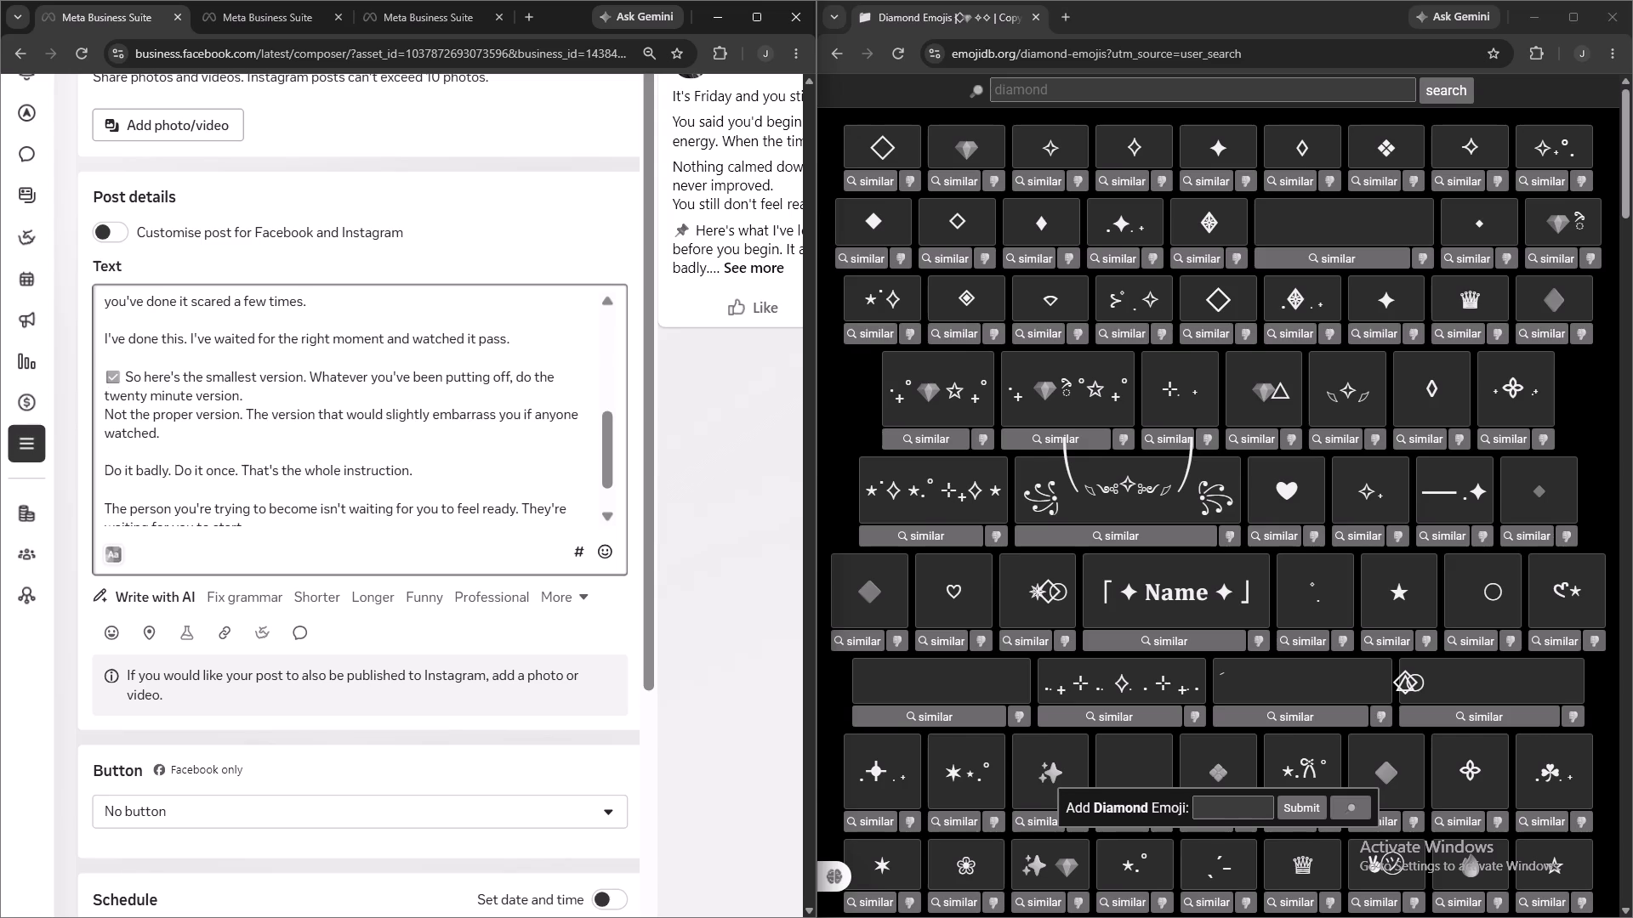
Proofread the "It's Friday and you still haven't started" post from its opening line to the closing "Readiness isn't the door" line.
scroll(347, 409, up, 3)
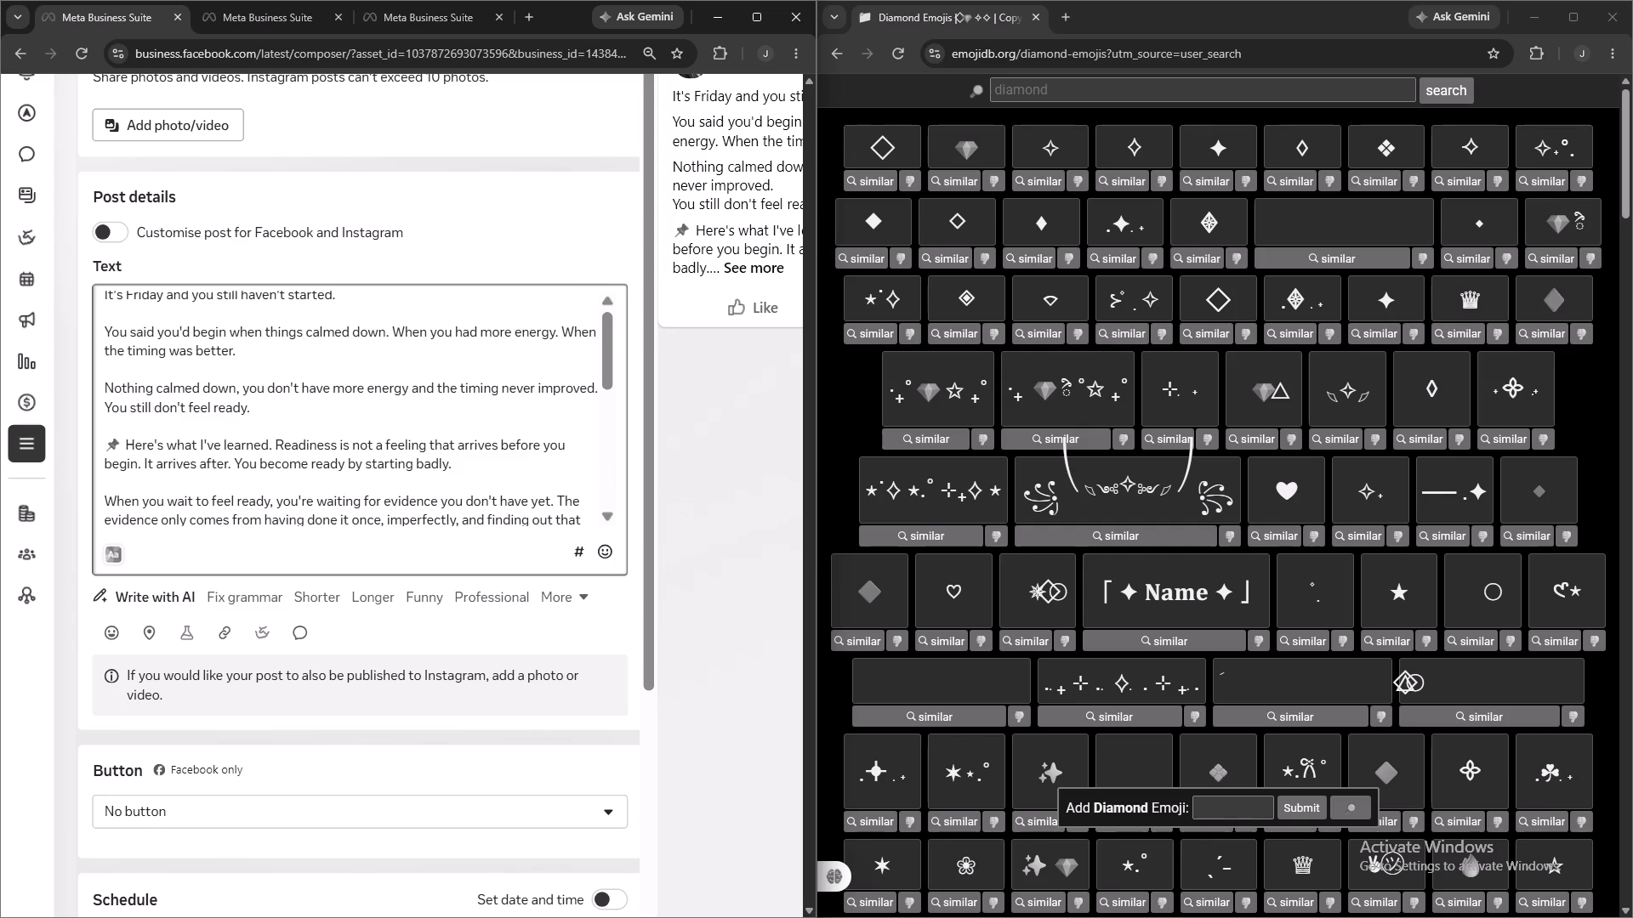
scroll(319, 464, down, 1)
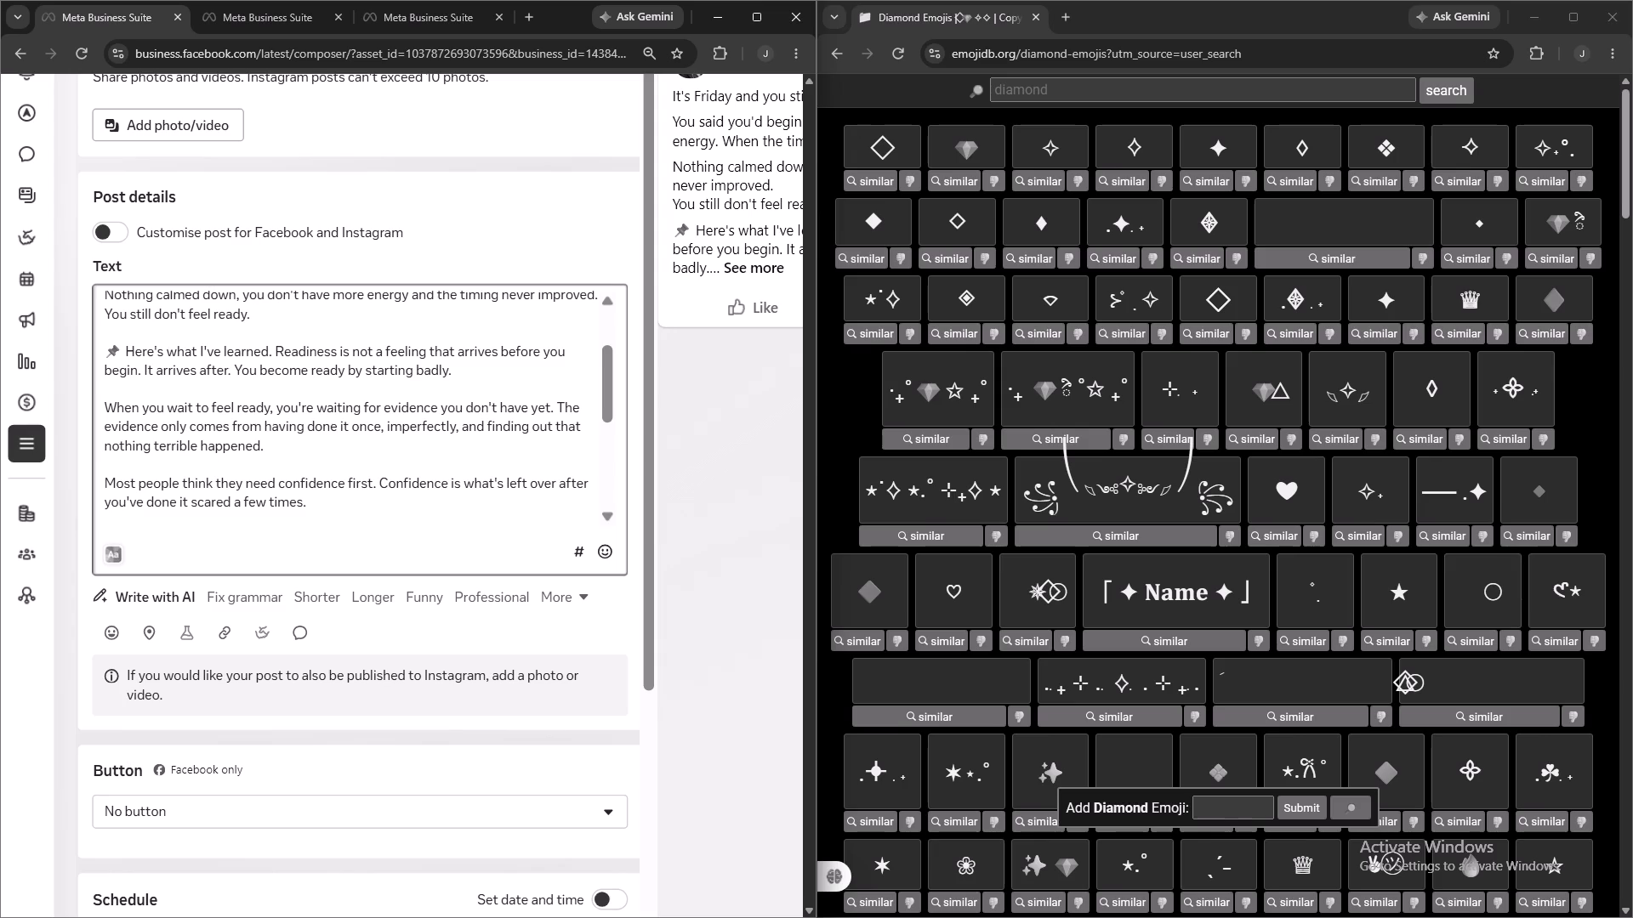
scroll(260, 444, down, 2)
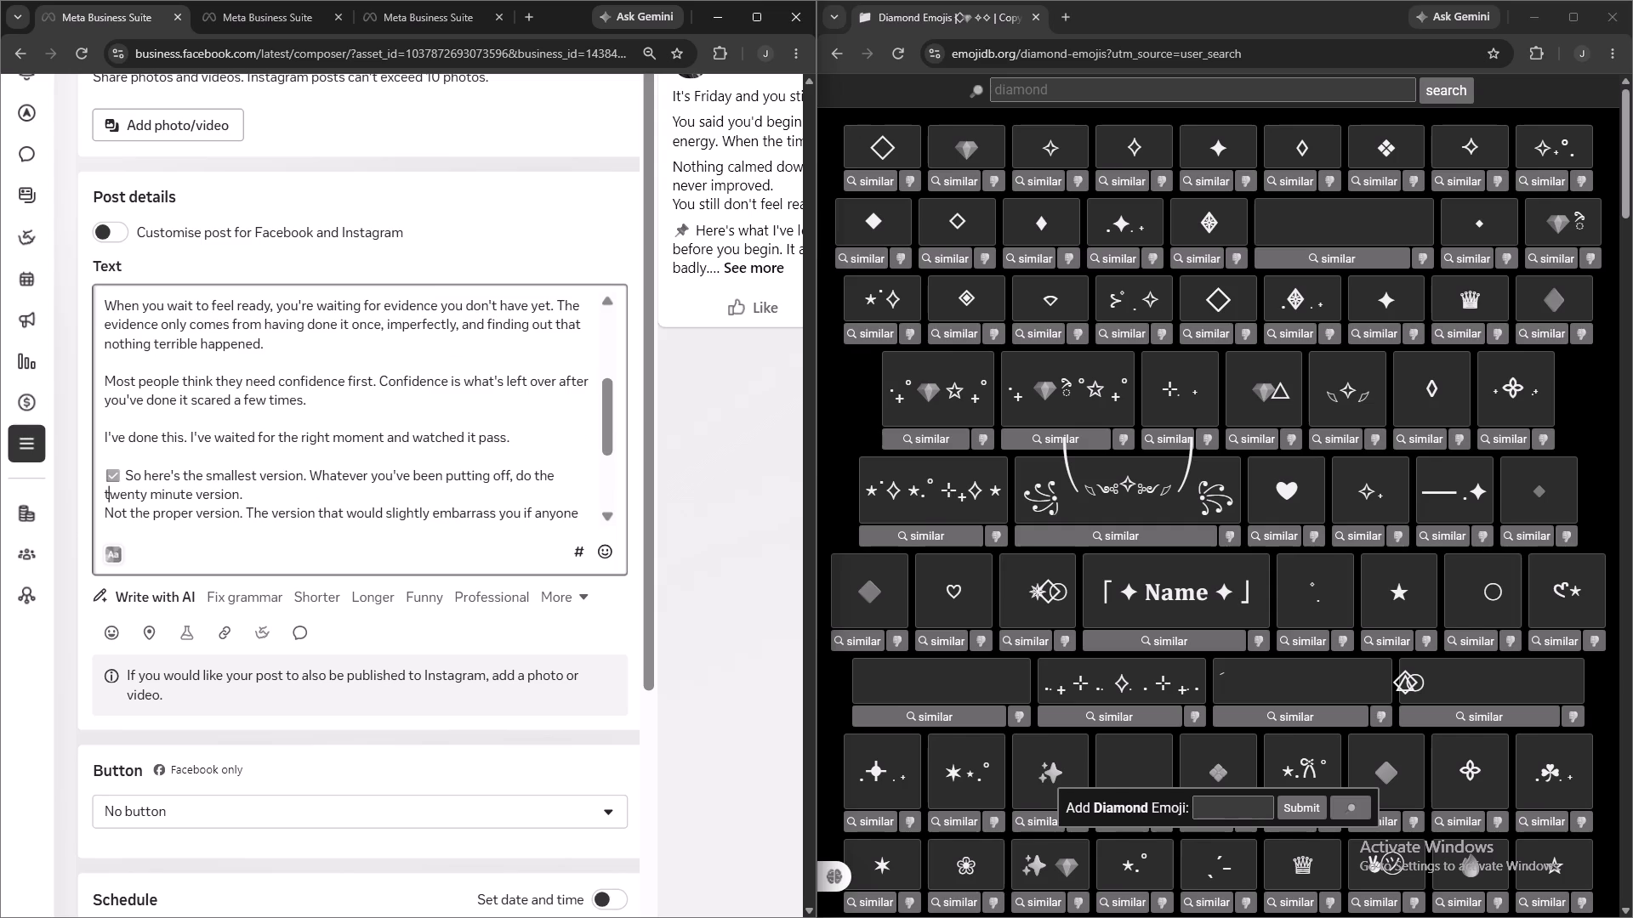
scroll(303, 416, down, 1)
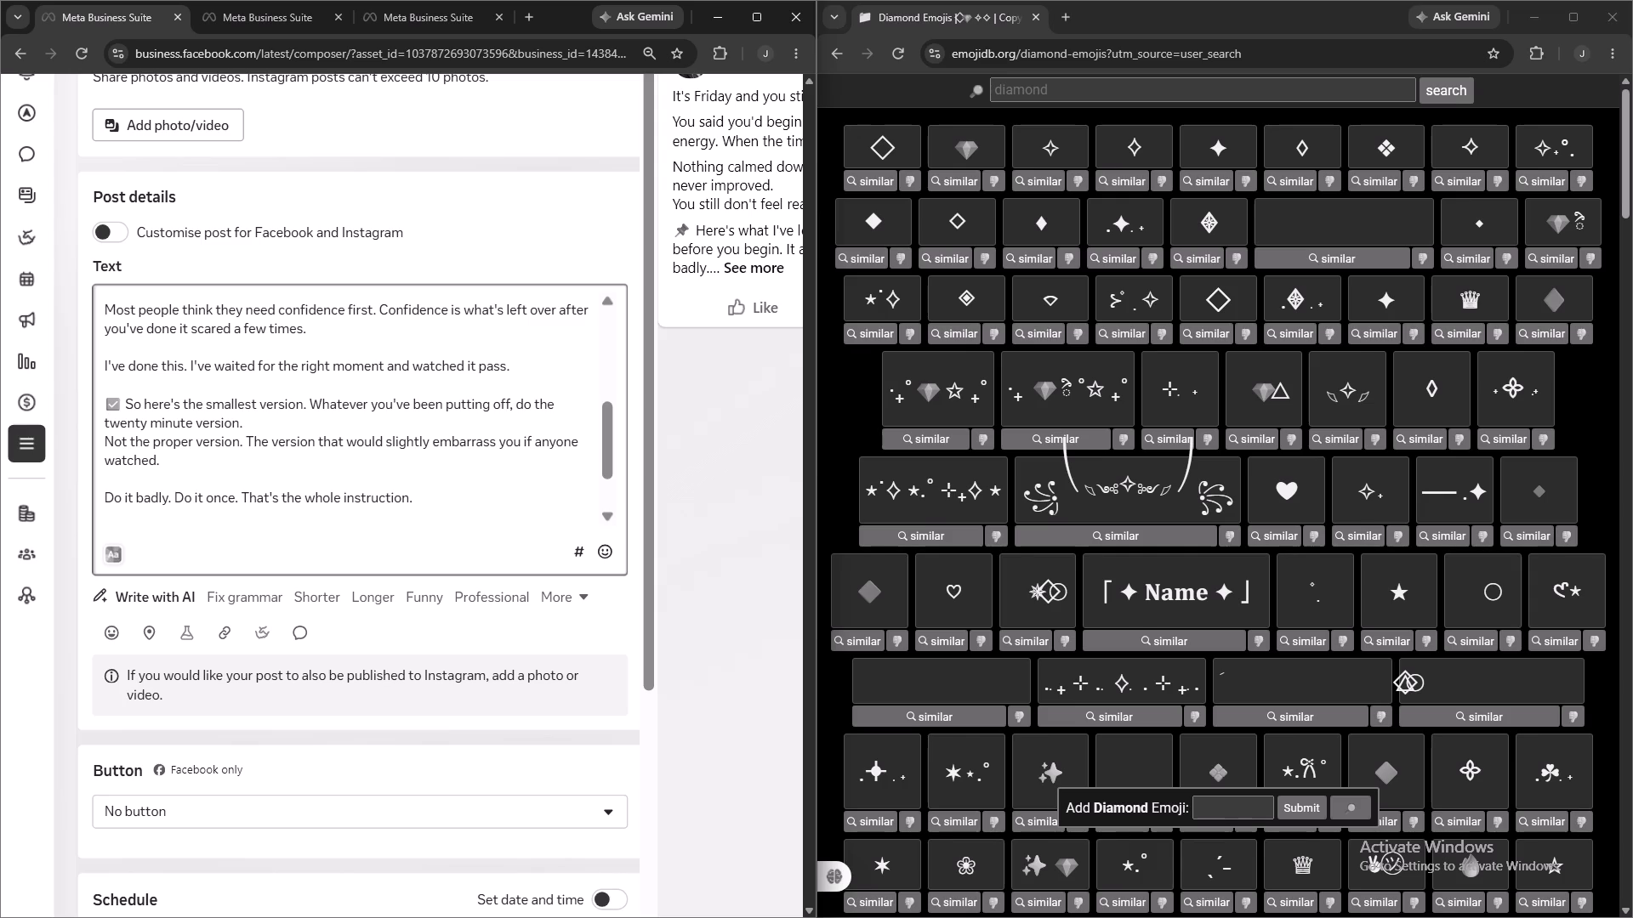
scroll(312, 507, down, 1)
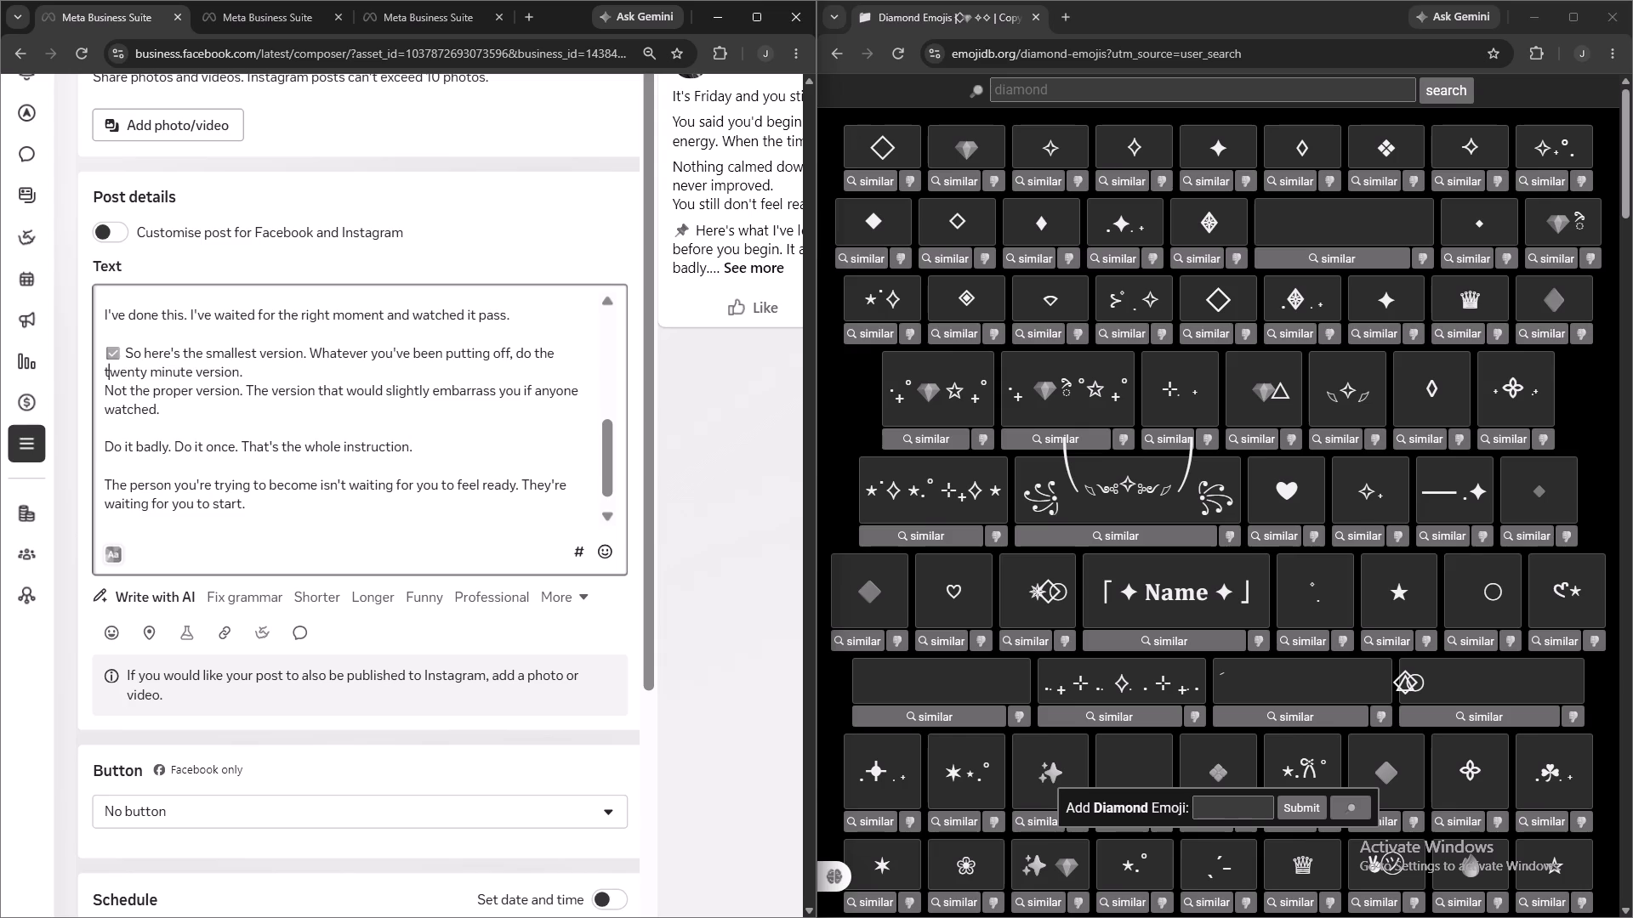
scroll(290, 439, down, 2)
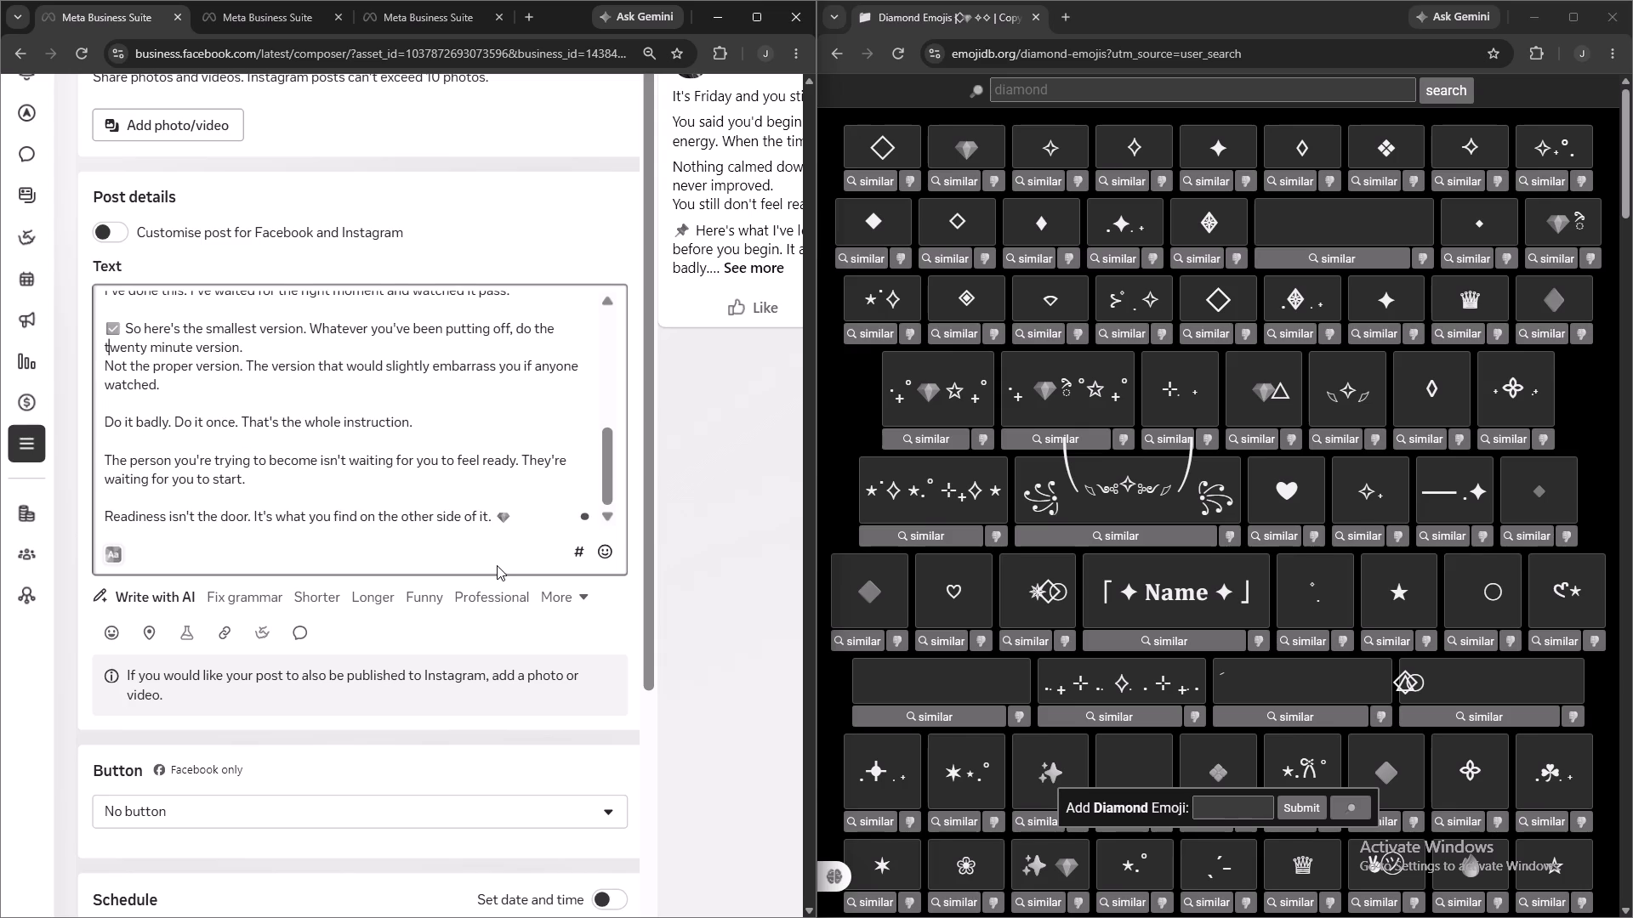
scroll(497, 565, up, 2)
Check the twenty-minute paragraphs in the second composer, and review the first composer's post again from its closing line back to its opening.
click(265, 18)
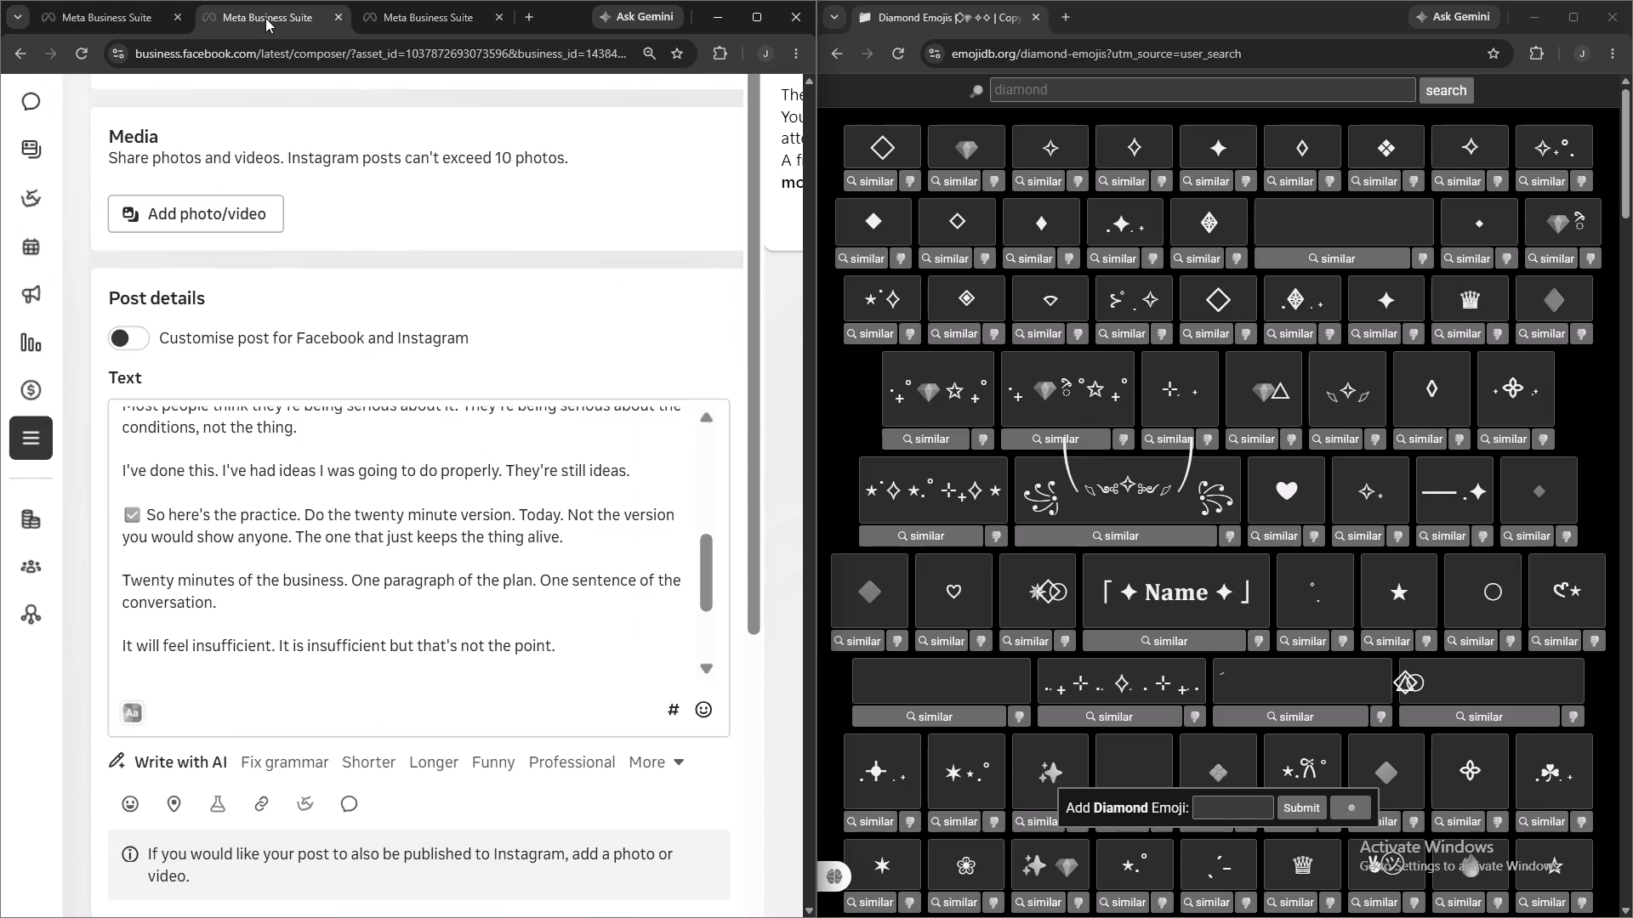
scroll(266, 446, right, 1)
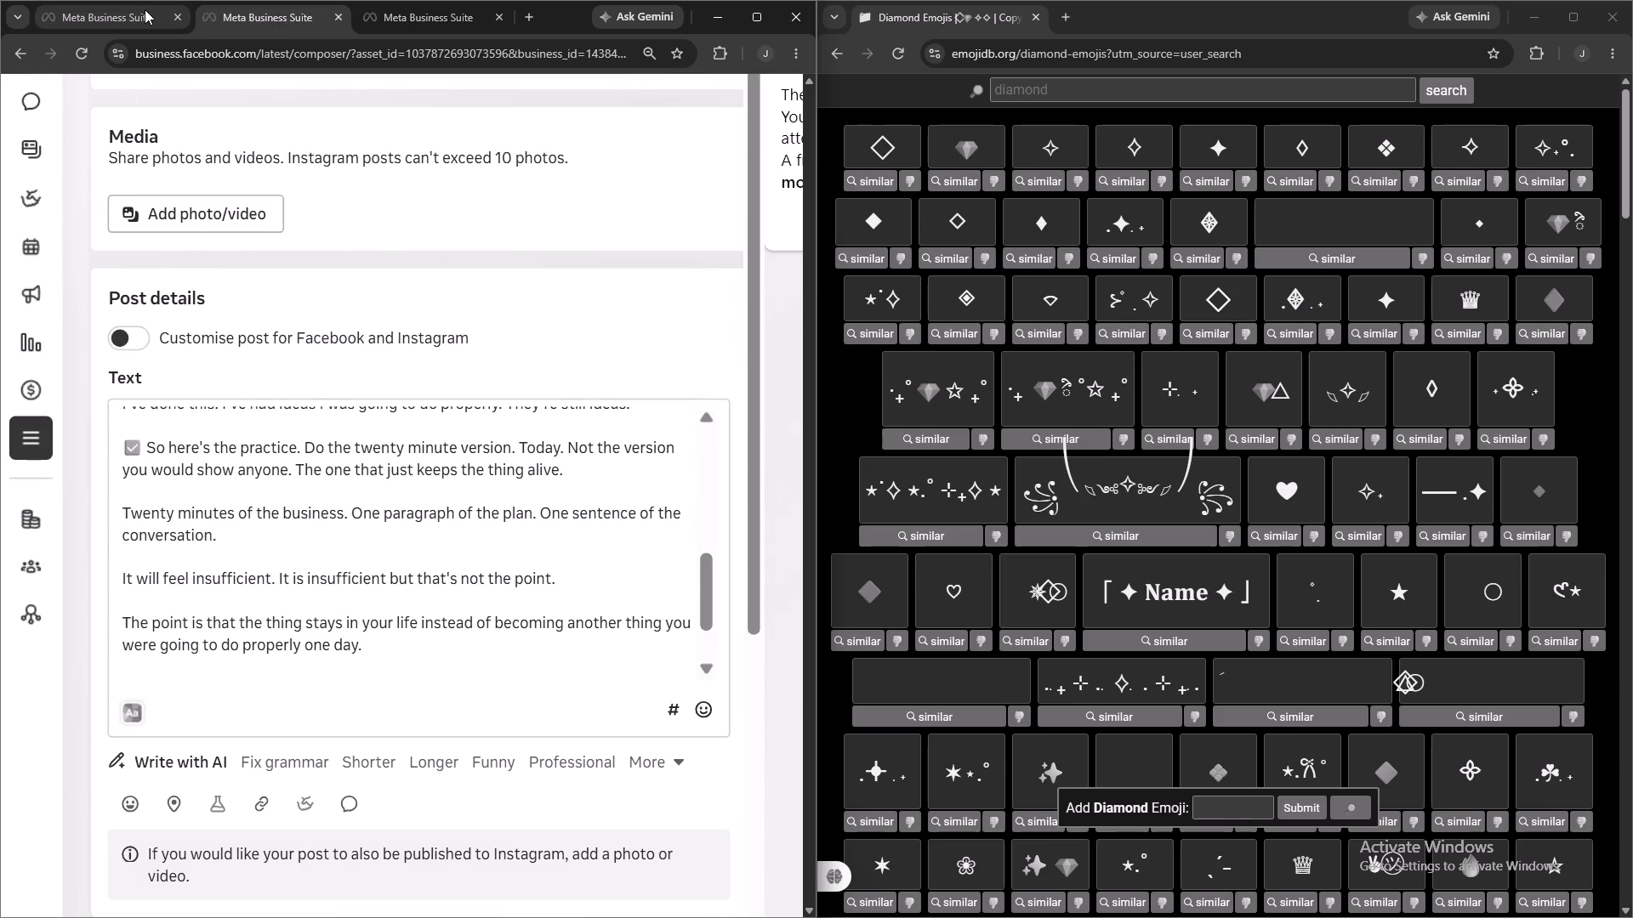
click(145, 9)
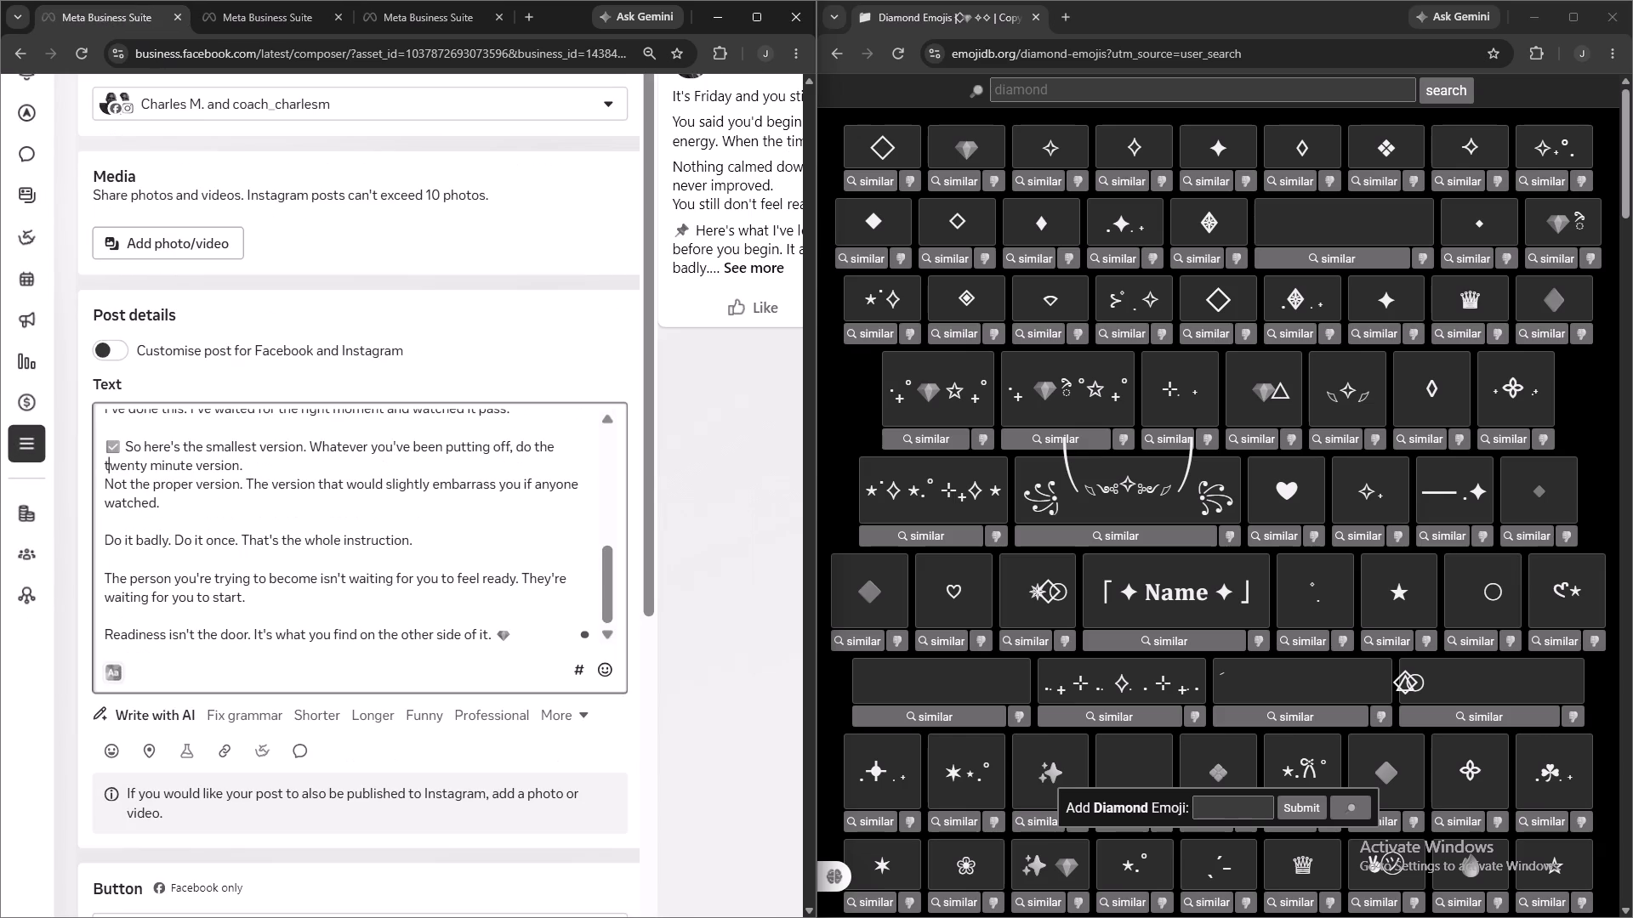
scroll(315, 447, up, 1)
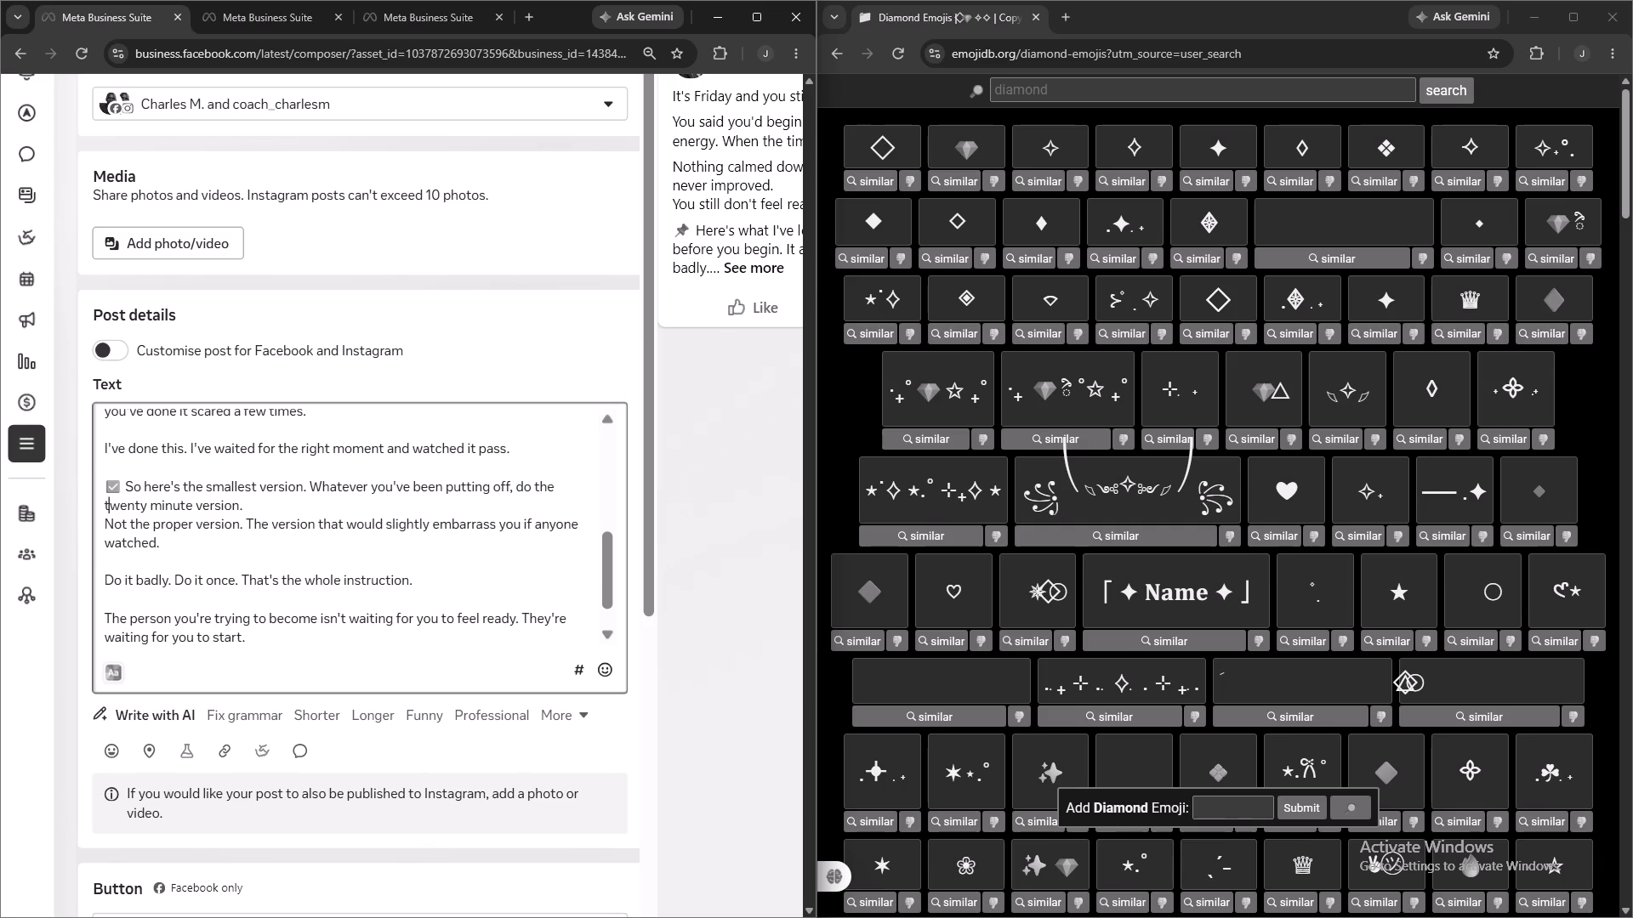
scroll(281, 583, down, 1)
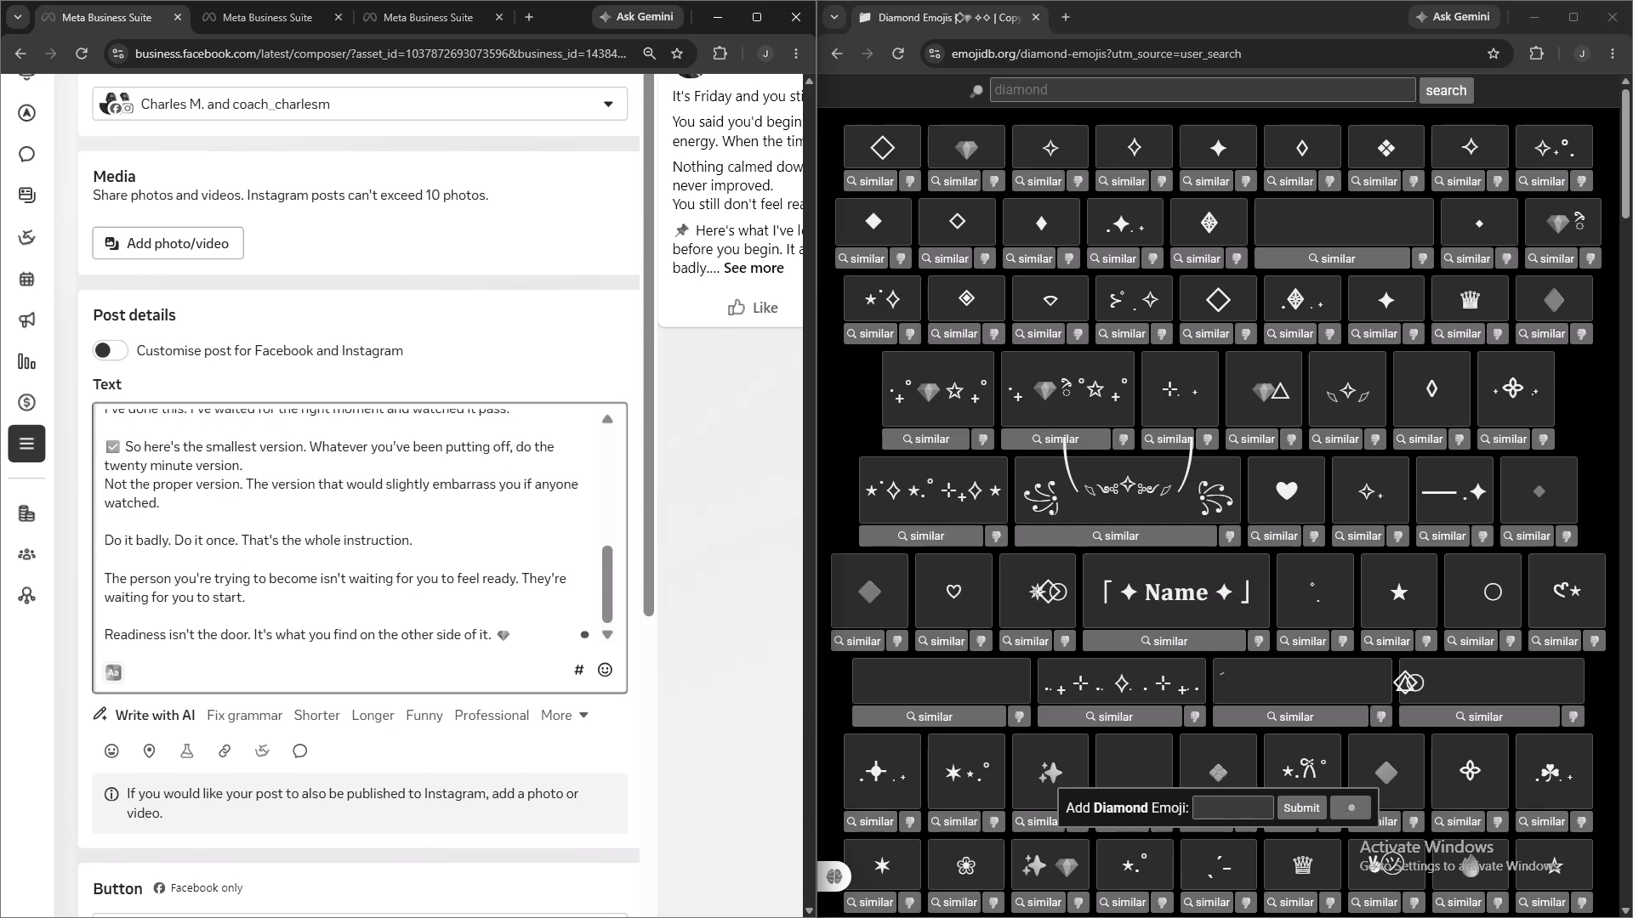
scroll(229, 538, up, 2)
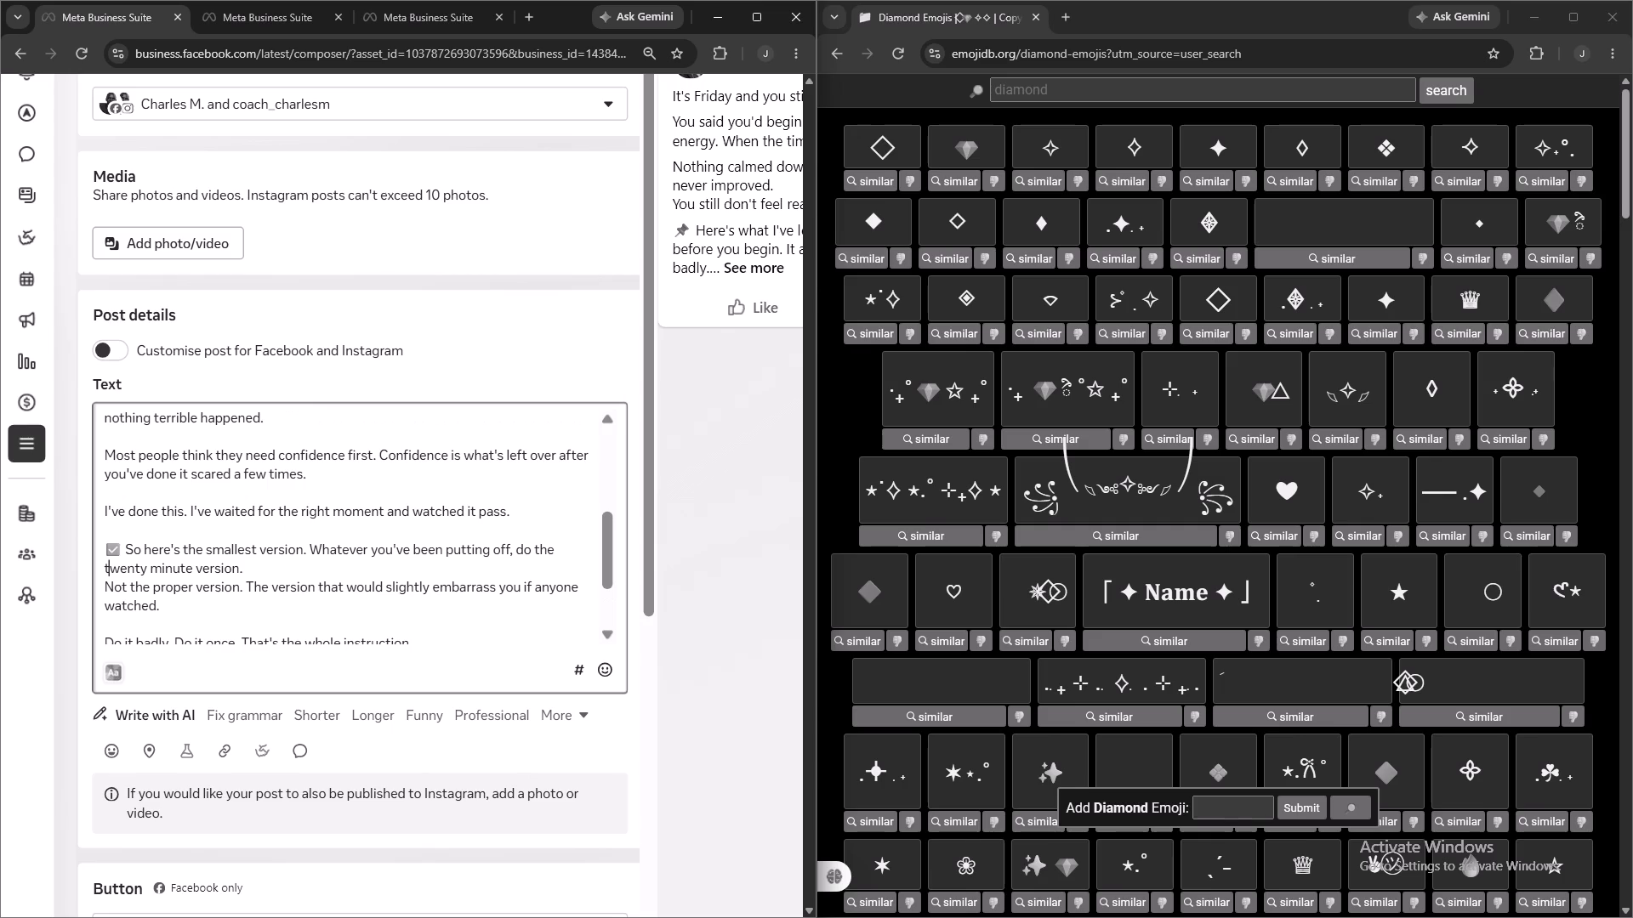
scroll(229, 538, up, 2)
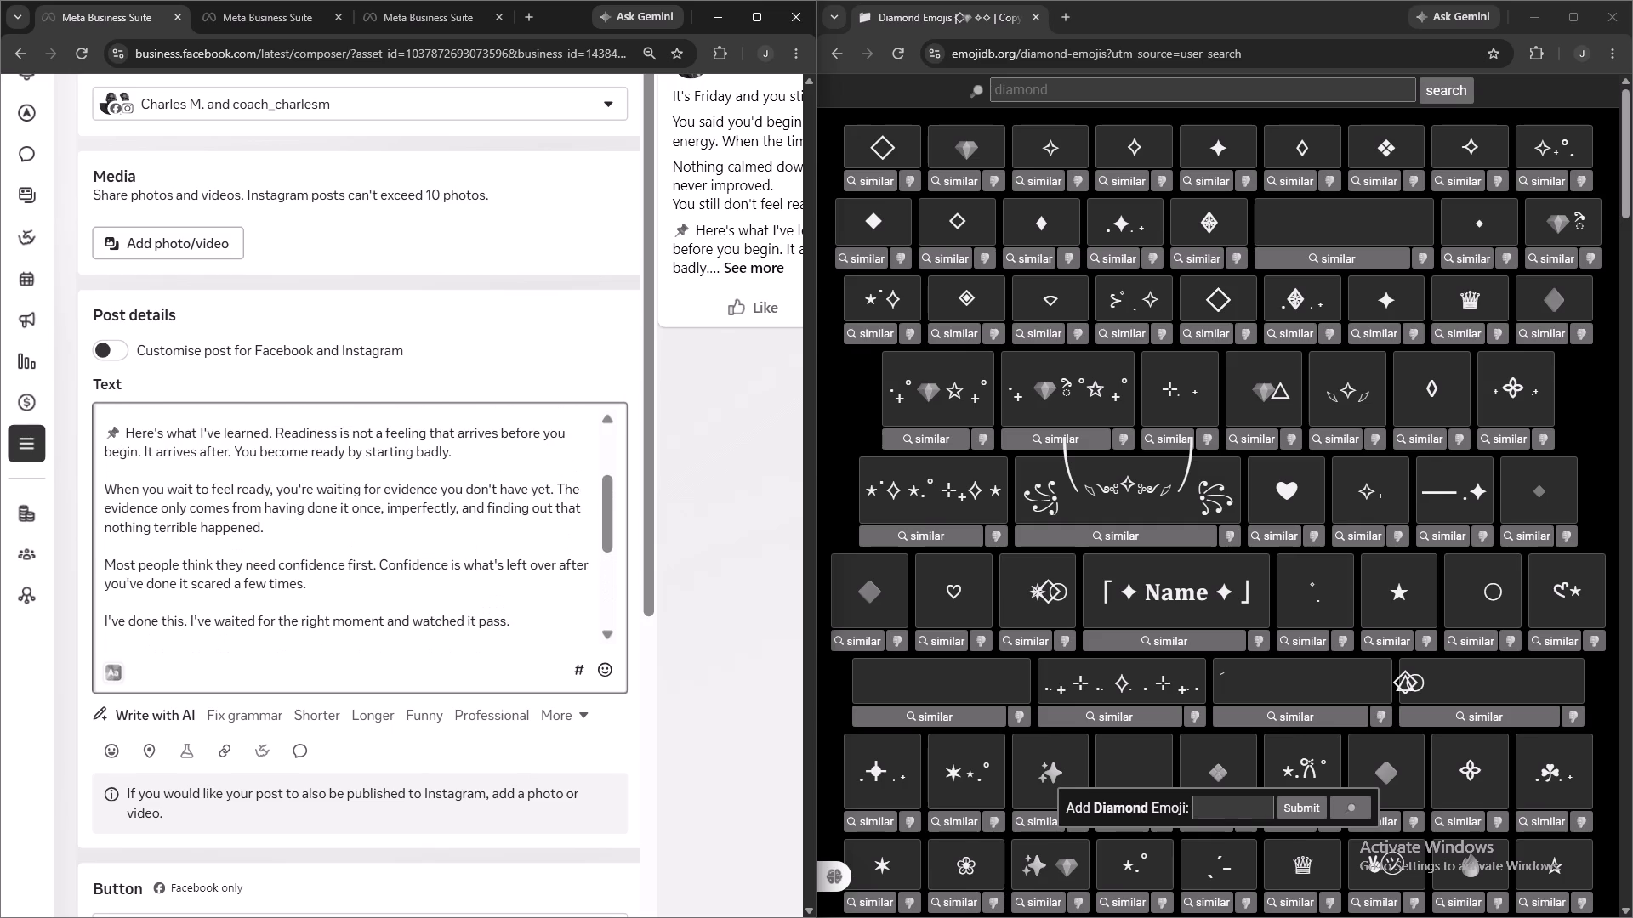
scroll(229, 538, up, 2)
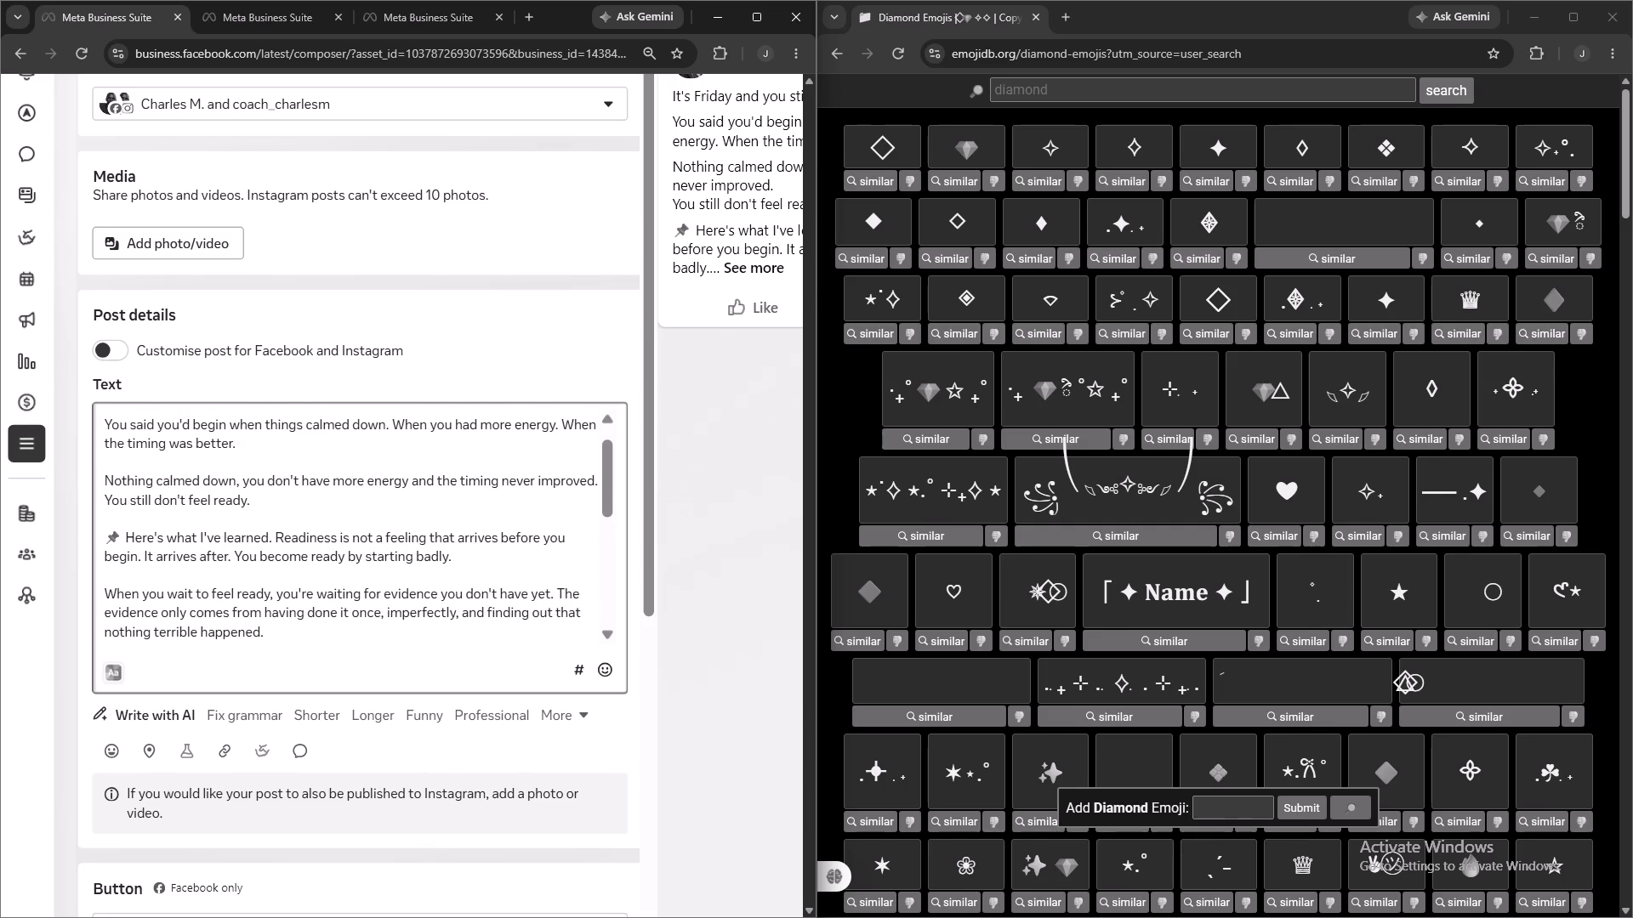
scroll(229, 538, up, 2)
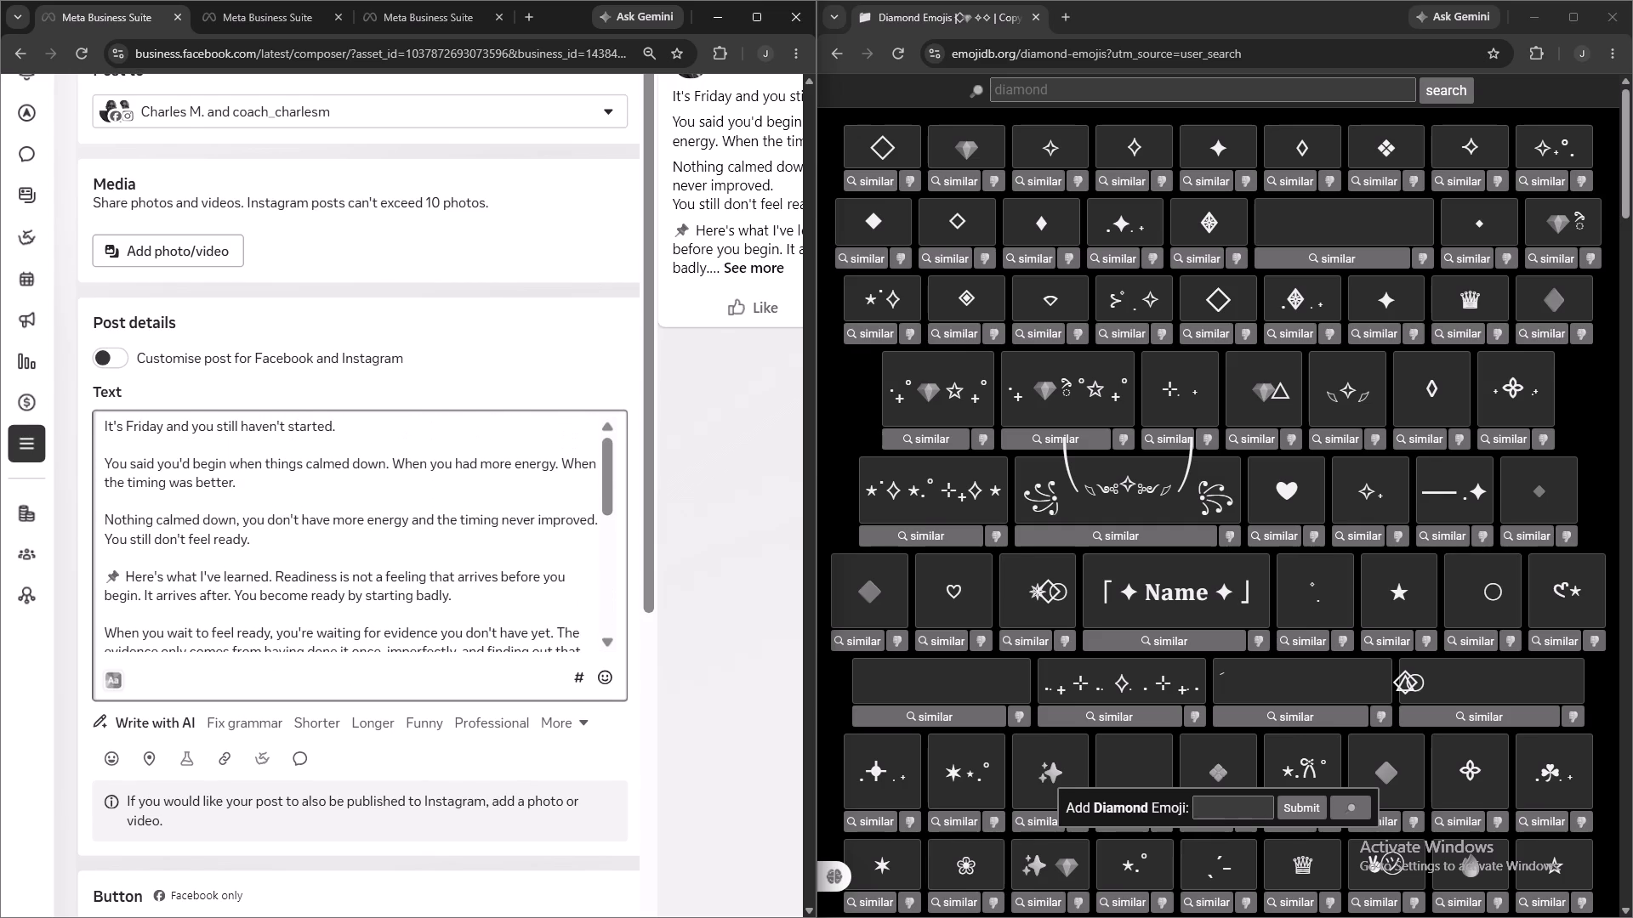
Proofread the "You keep saying you don't have time to do it properly" post in the second composer through to its closing line.
click(263, 7)
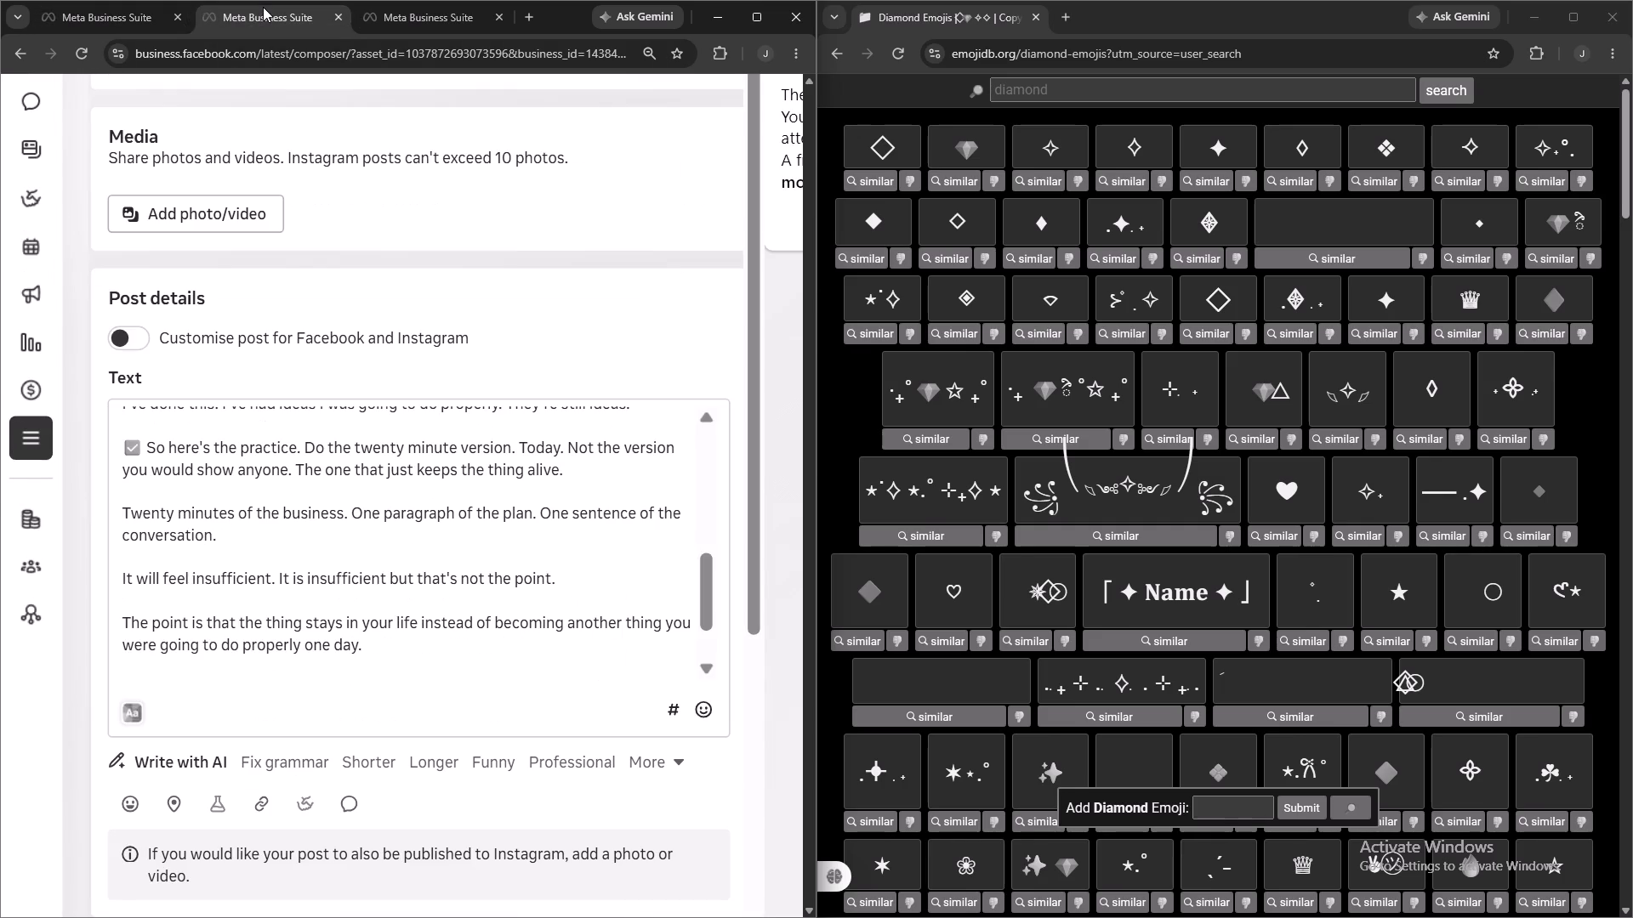
scroll(296, 486, up, 6)
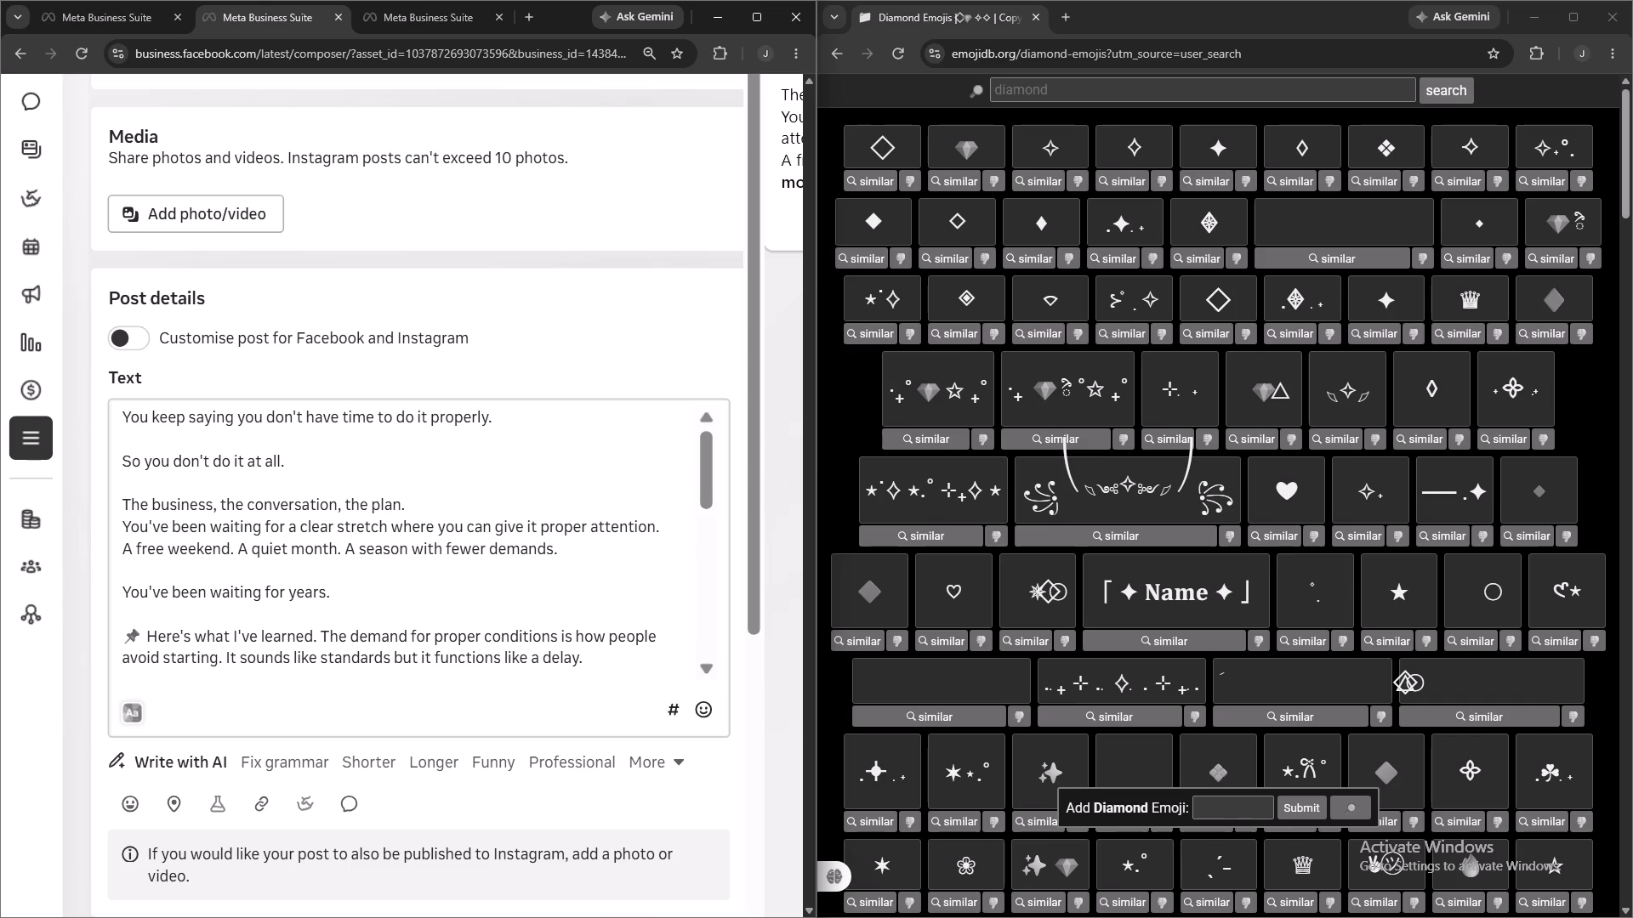
scroll(299, 647, down, 1)
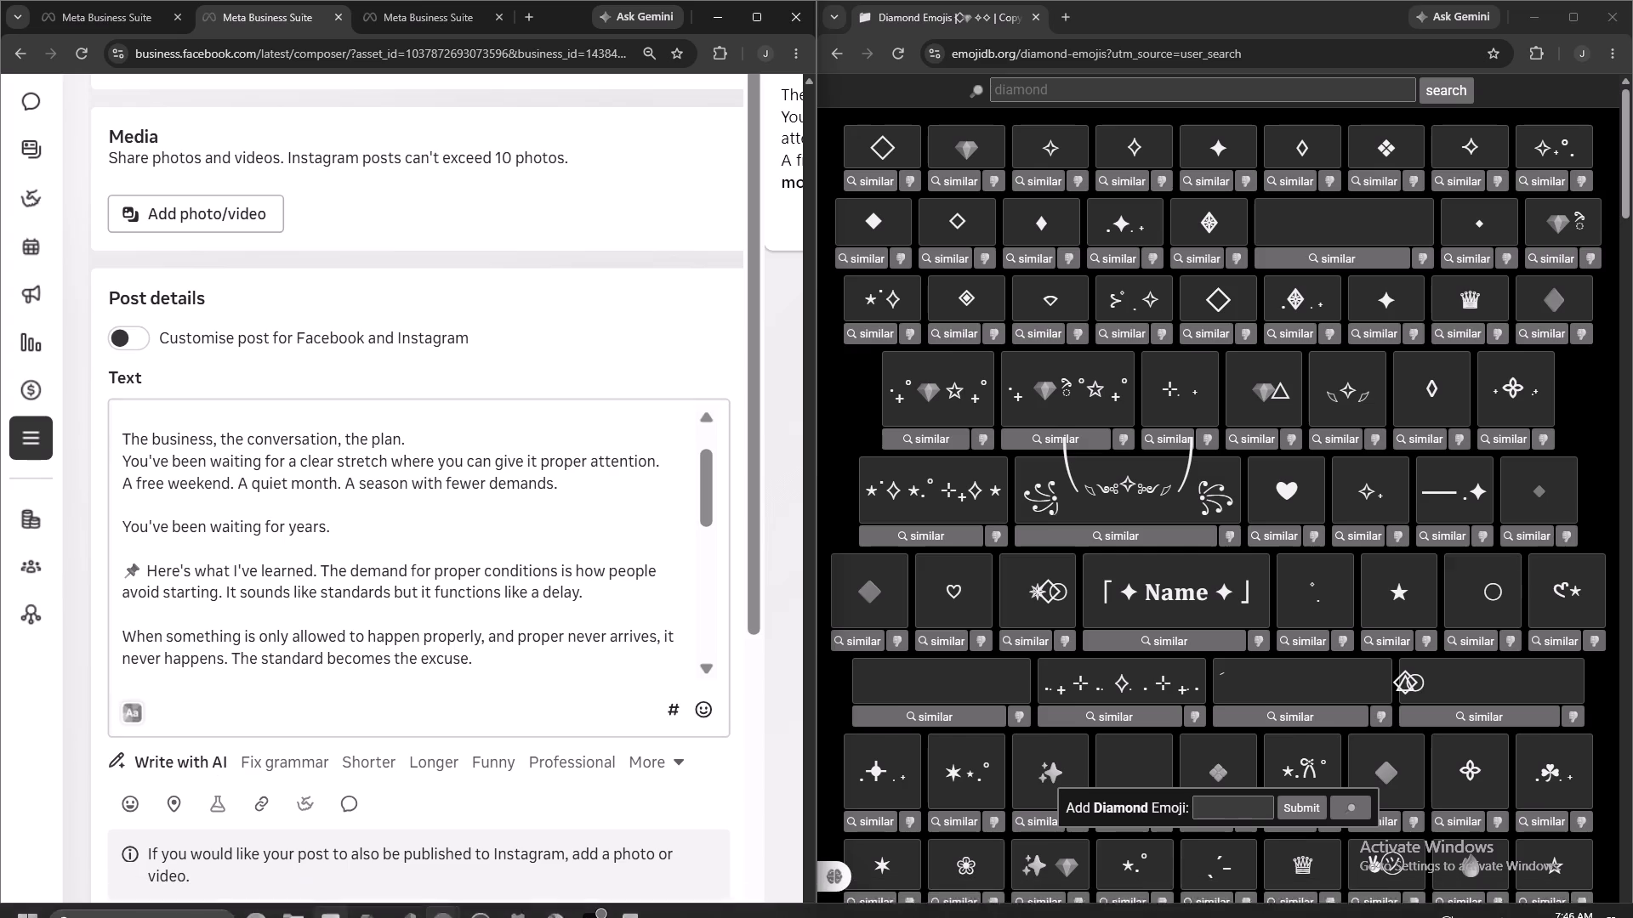
scroll(496, 682, down, 1)
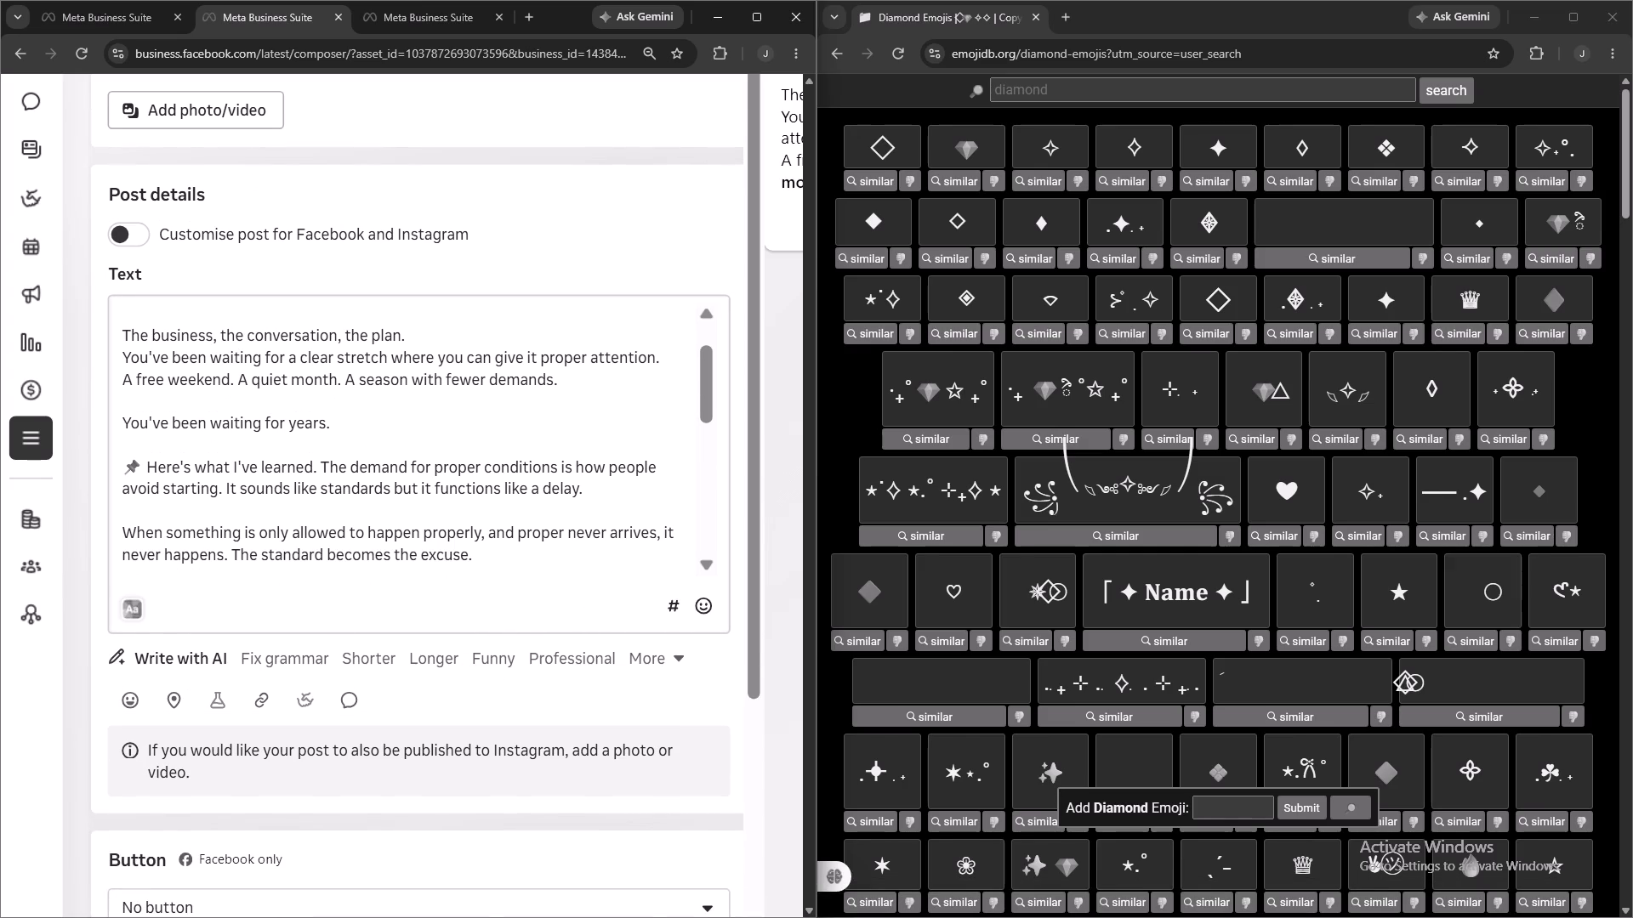
scroll(401, 473, down, 1)
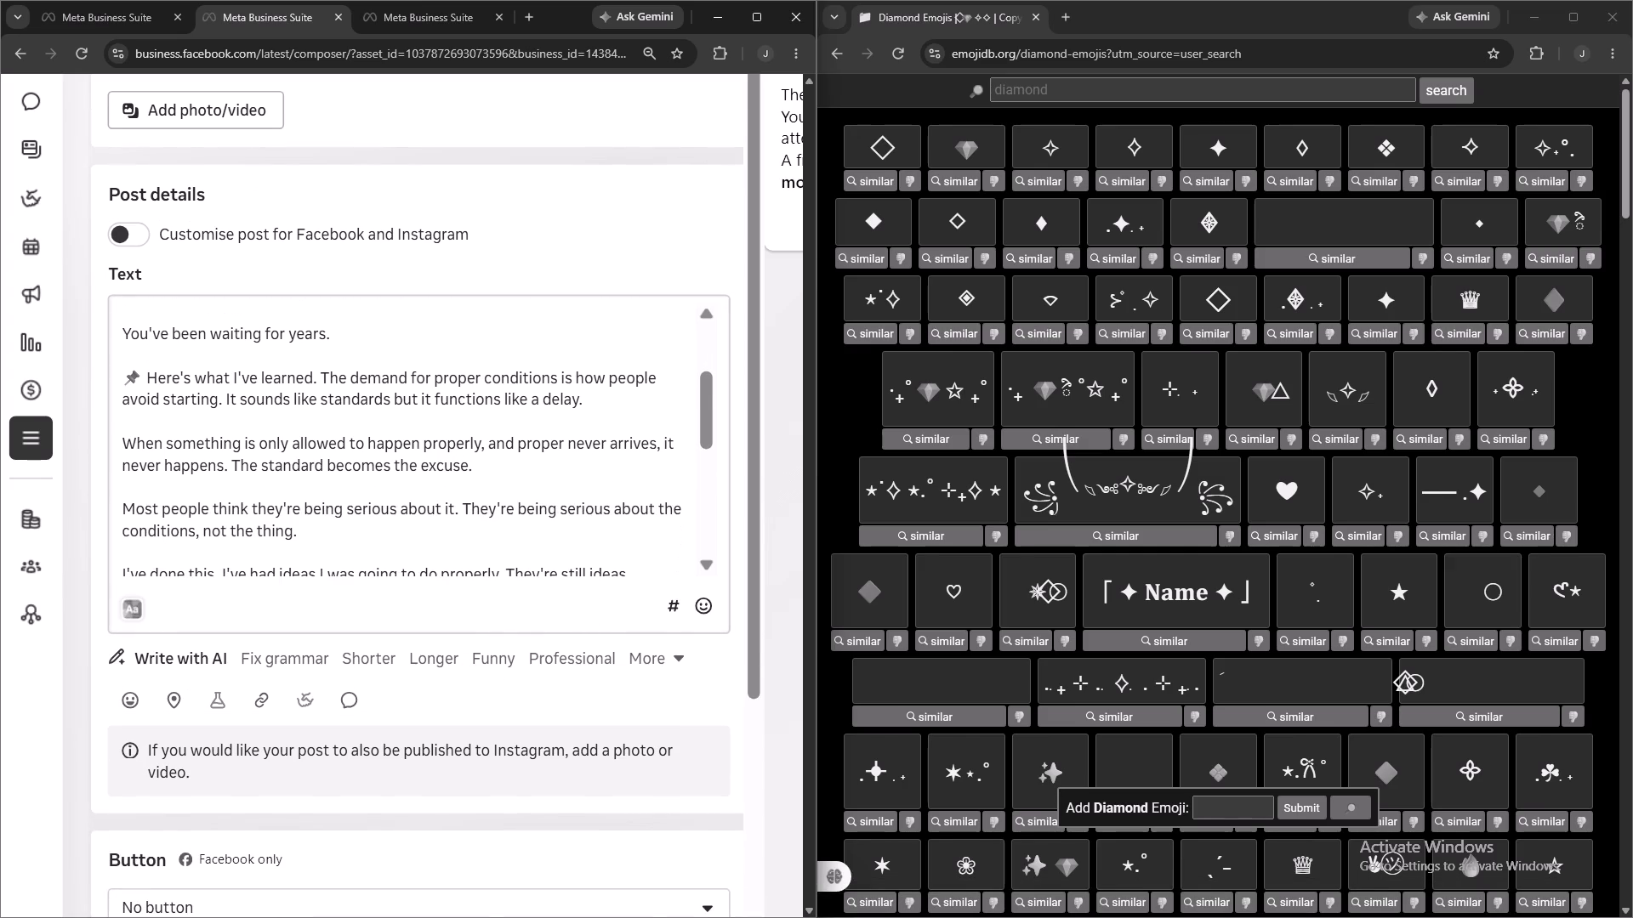
scroll(401, 473, down, 2)
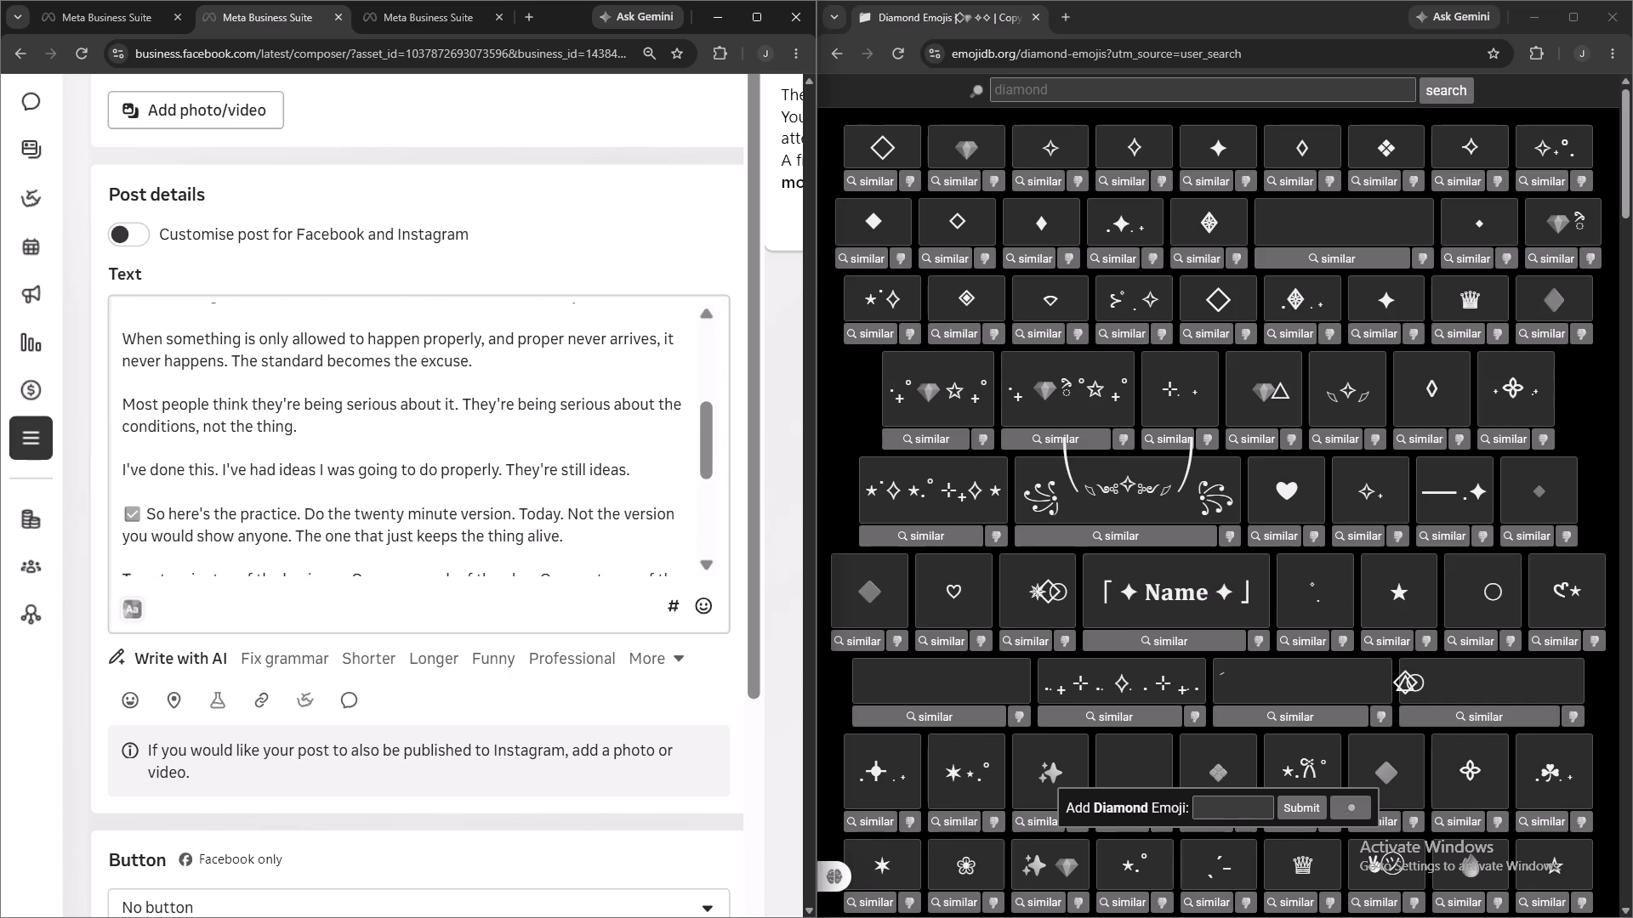
scroll(401, 473, down, 1)
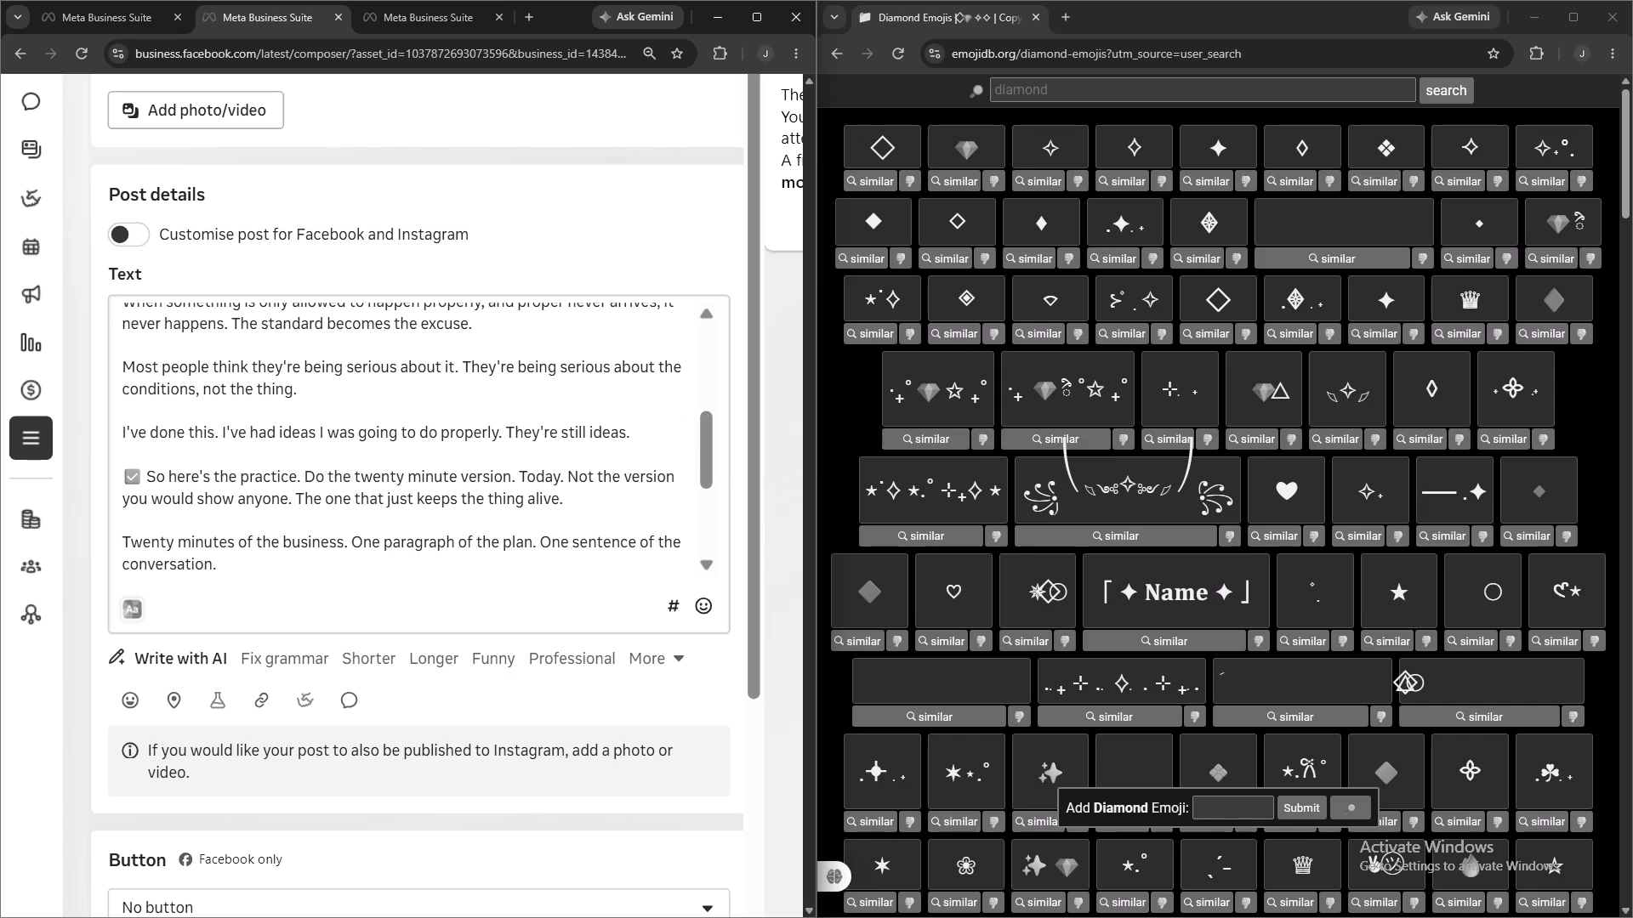
scroll(401, 473, down, 1)
scroll(401, 473, right, 1)
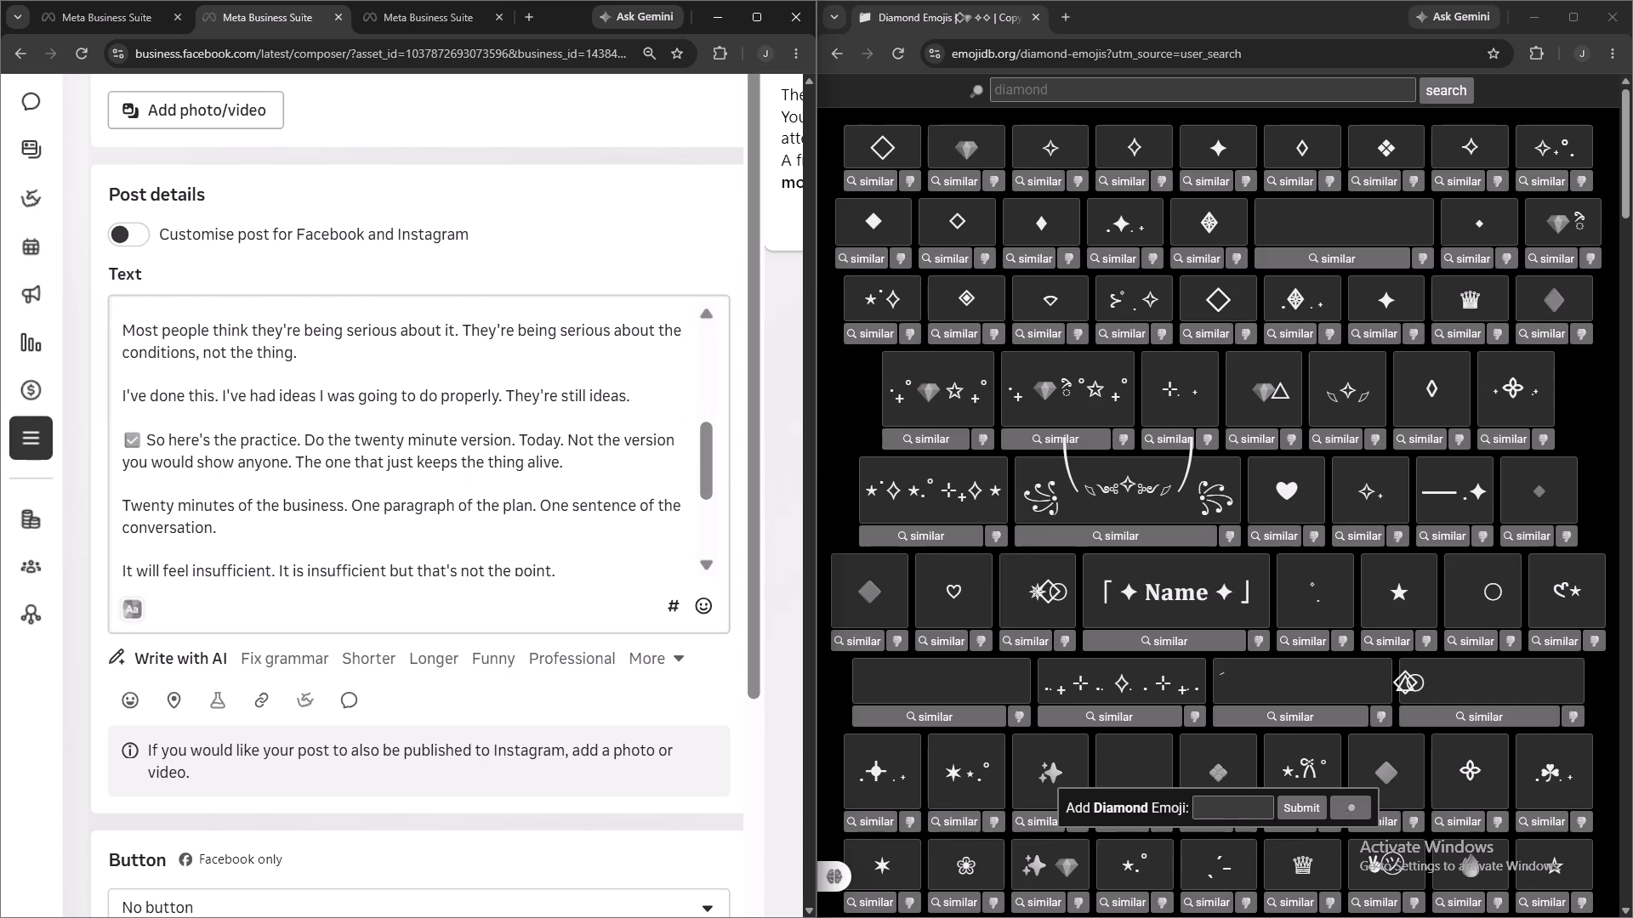
scroll(401, 473, right, 1)
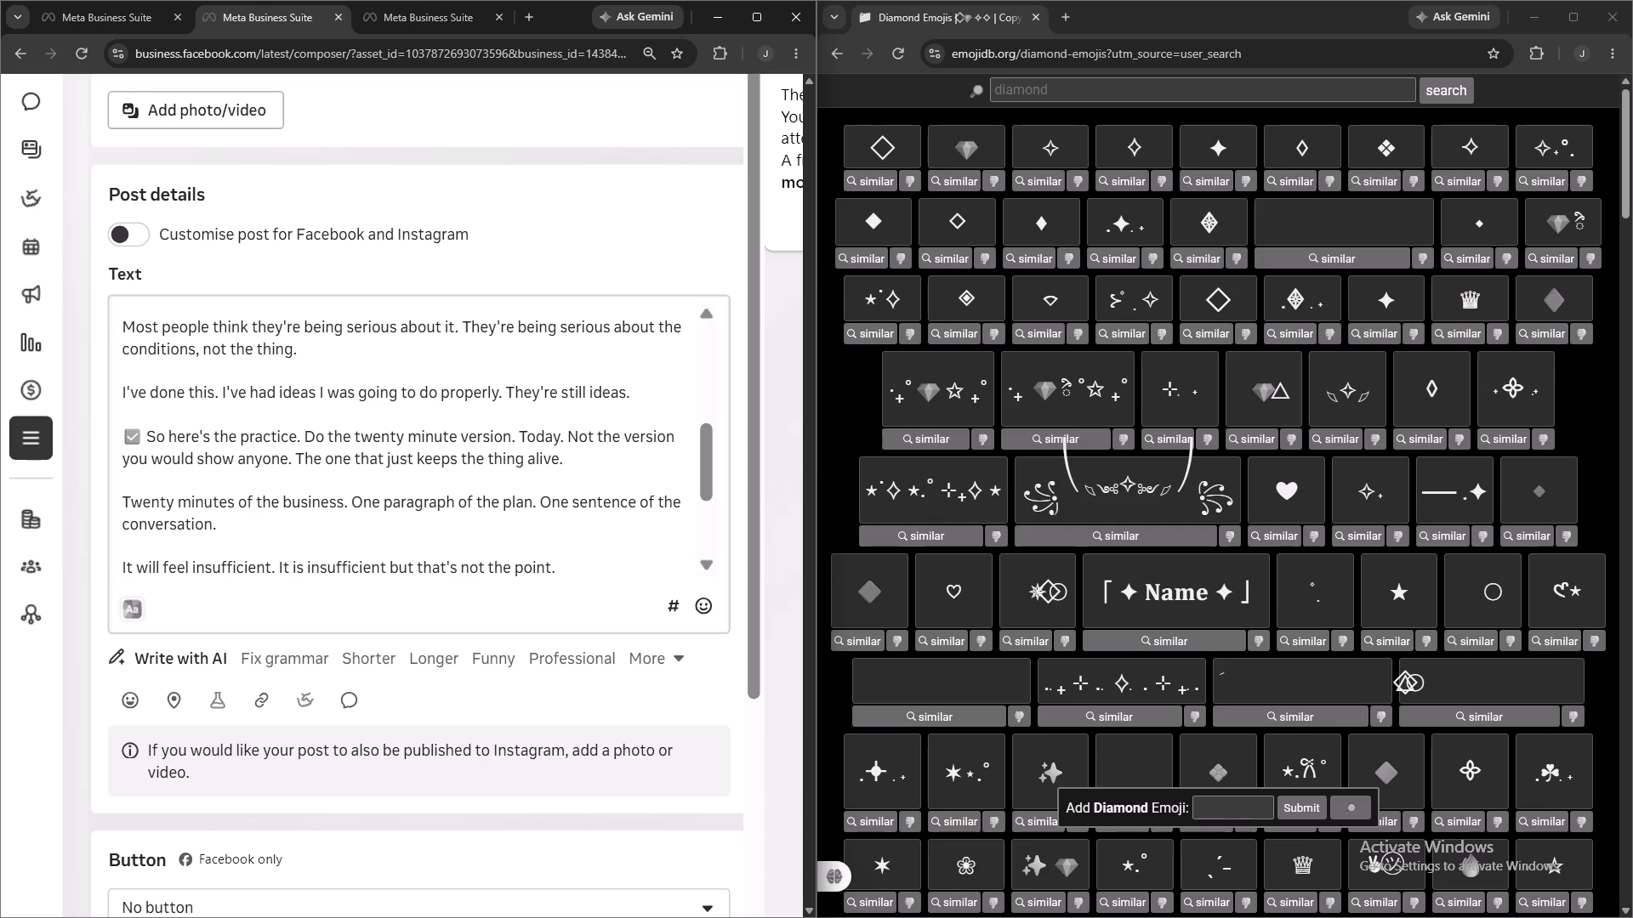
scroll(310, 495, down, 1)
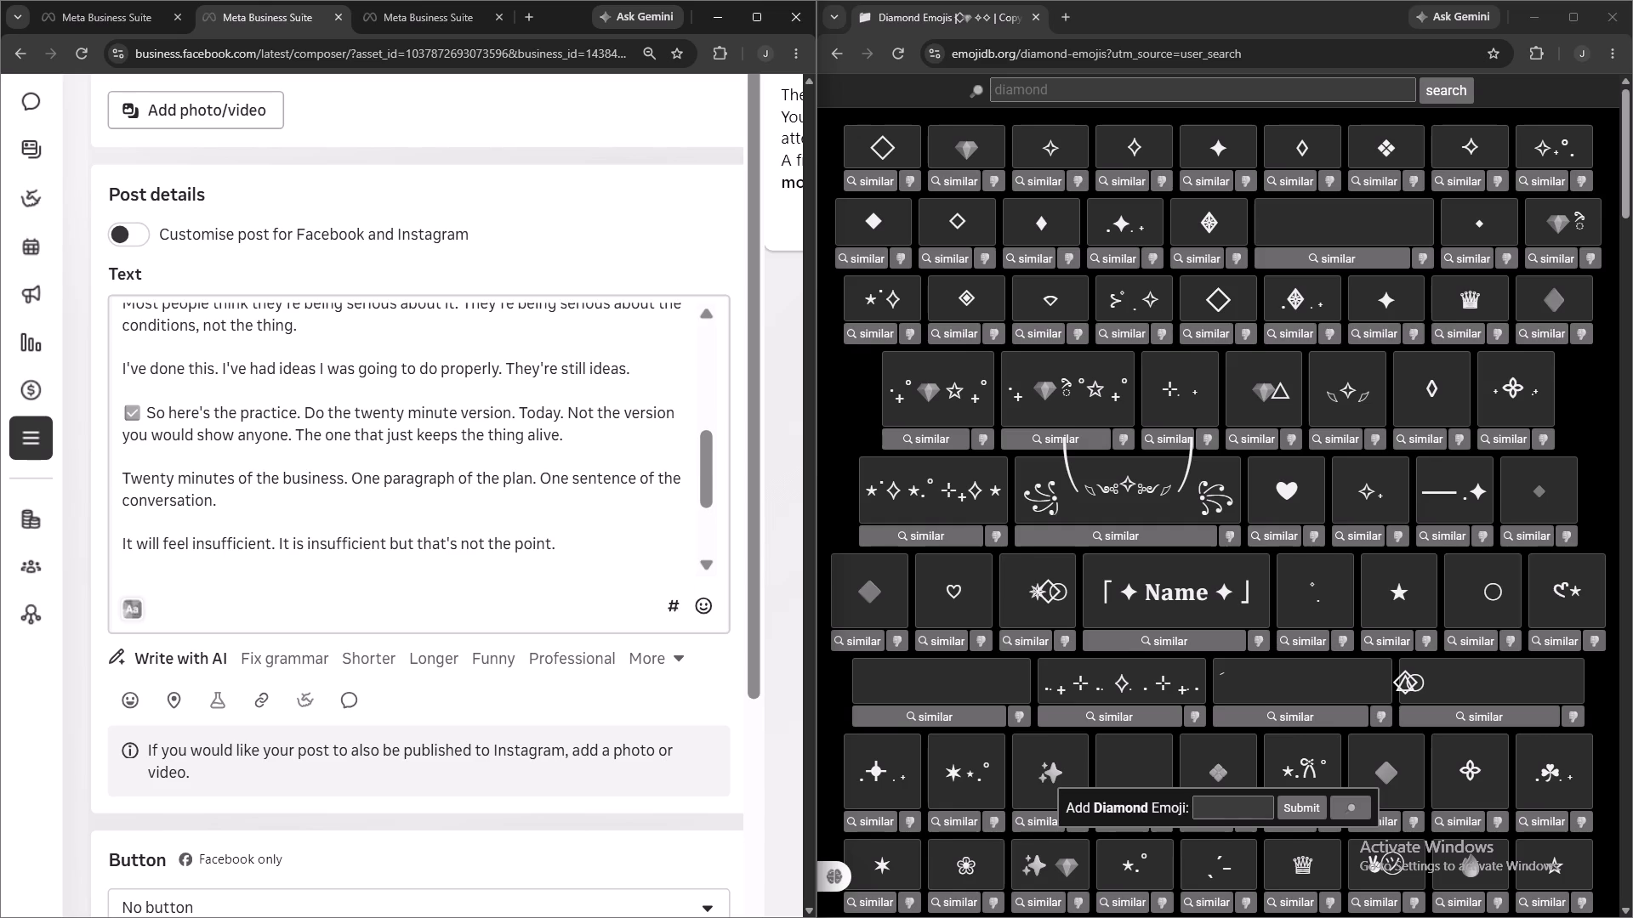
scroll(496, 517, down, 2)
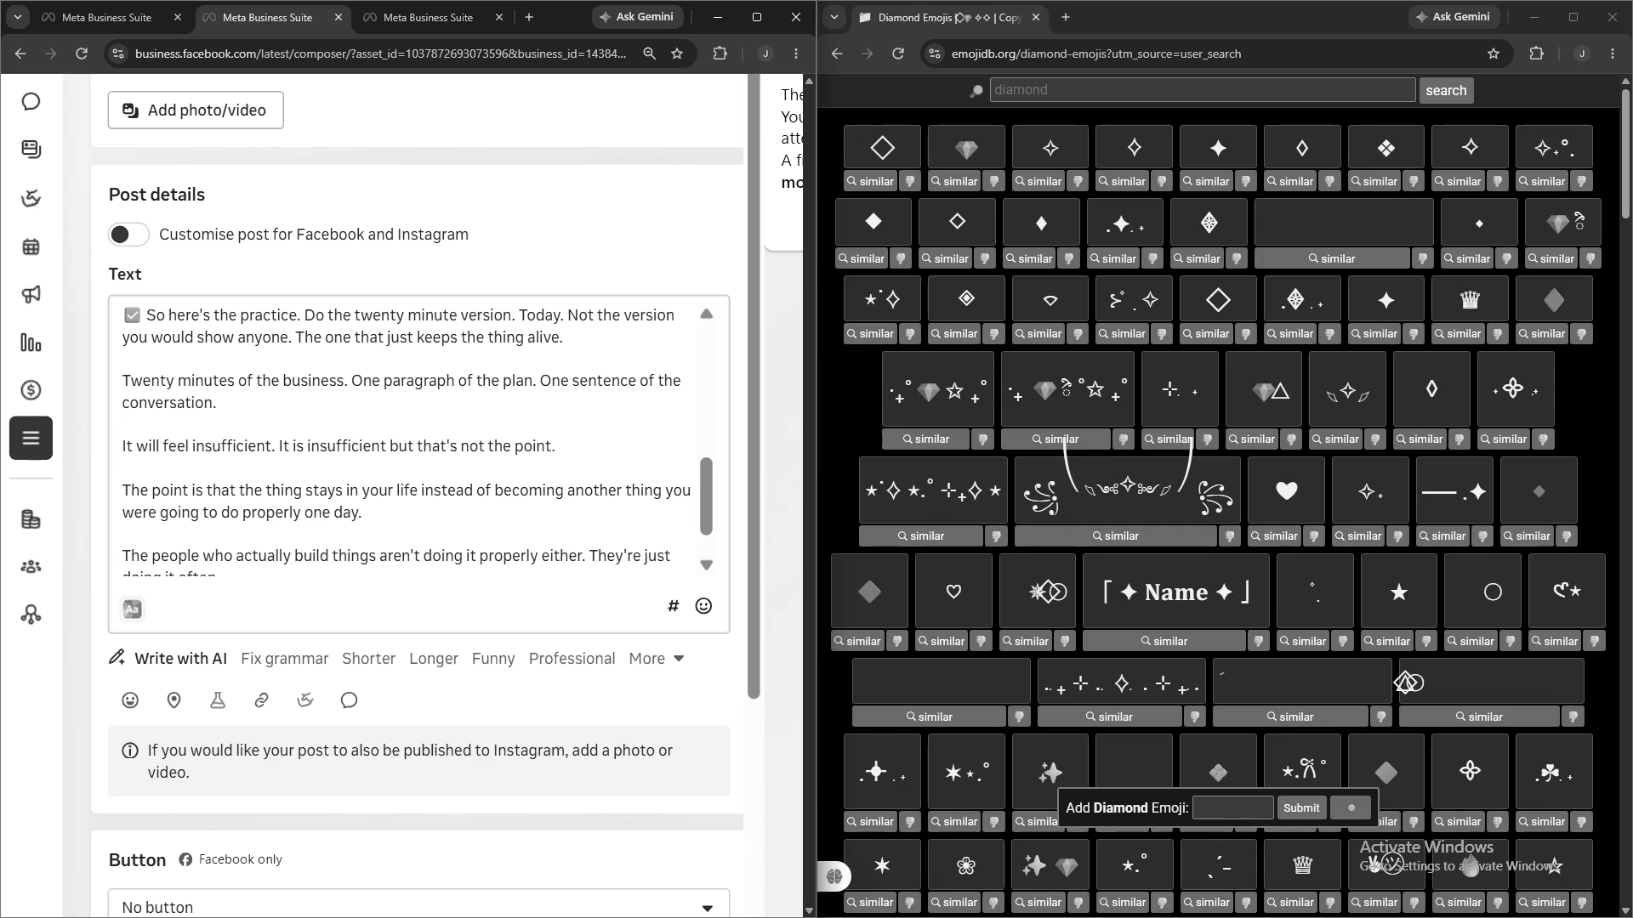
scroll(399, 518, down, 2)
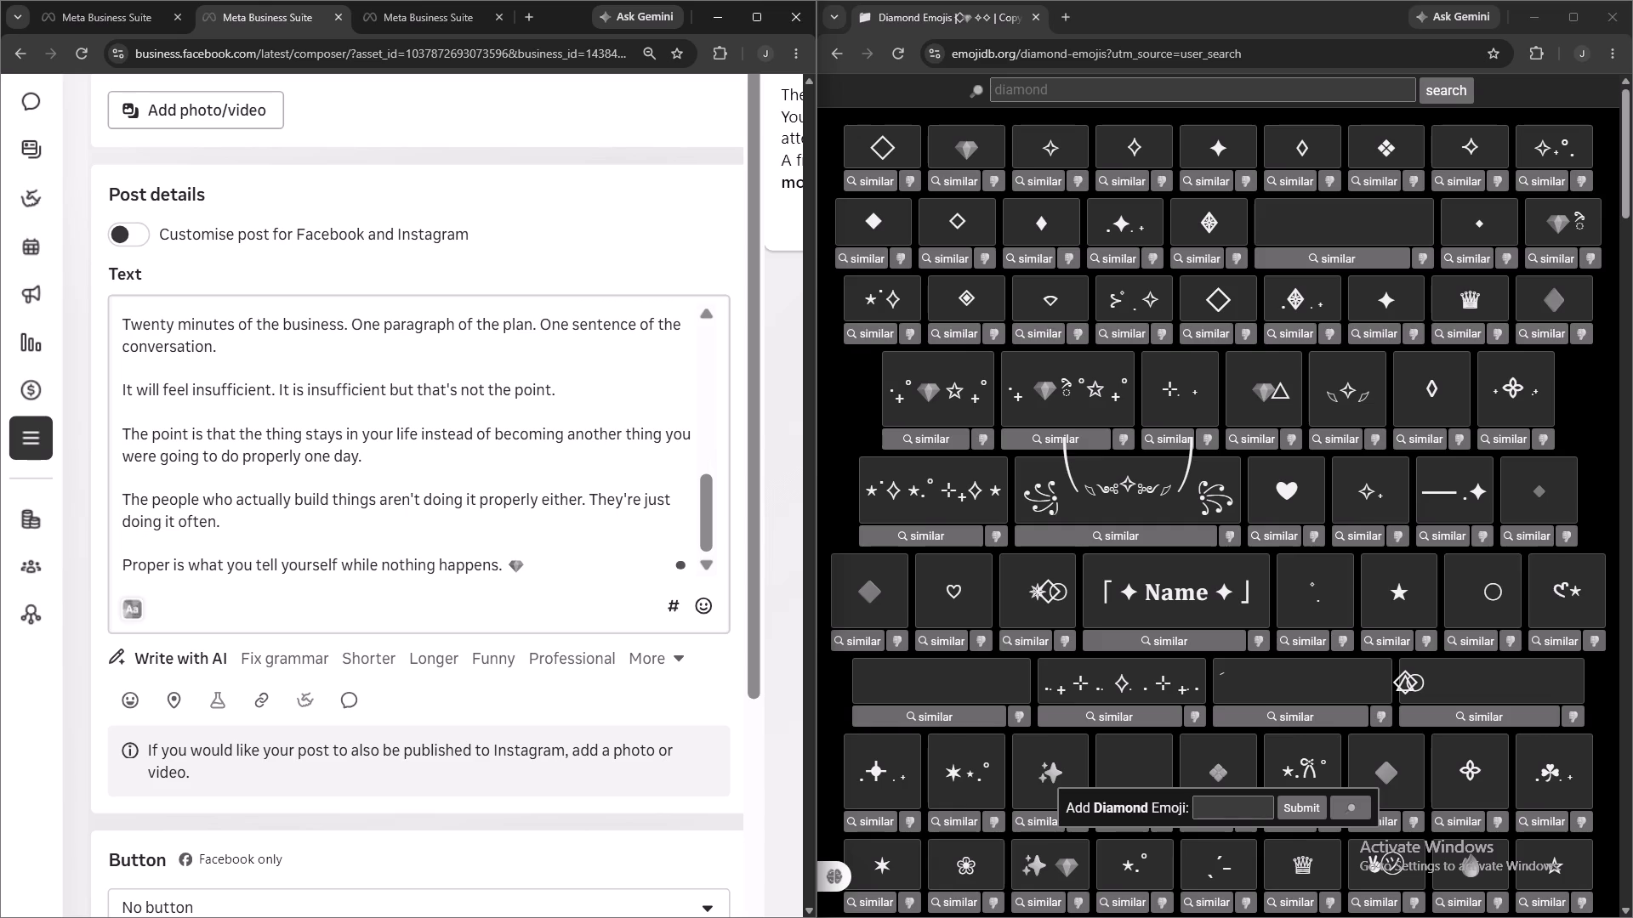
scroll(400, 473, down, 1)
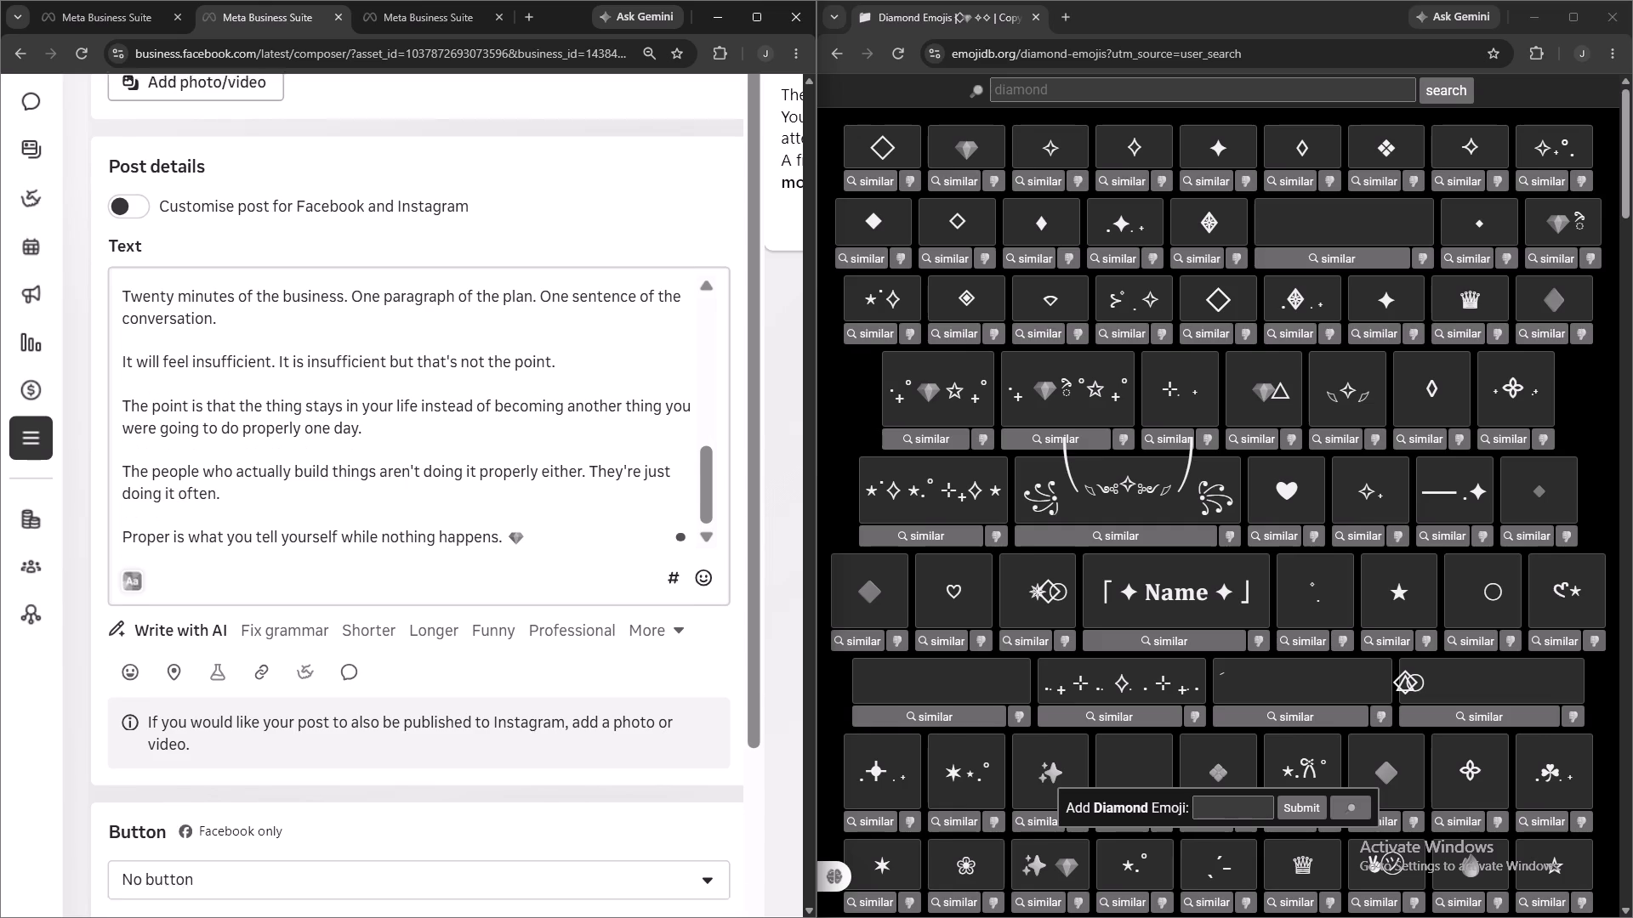
Return to the first composer and recheck the post's wording, especially the "So here's the smallest version" paragraph.
click(118, 8)
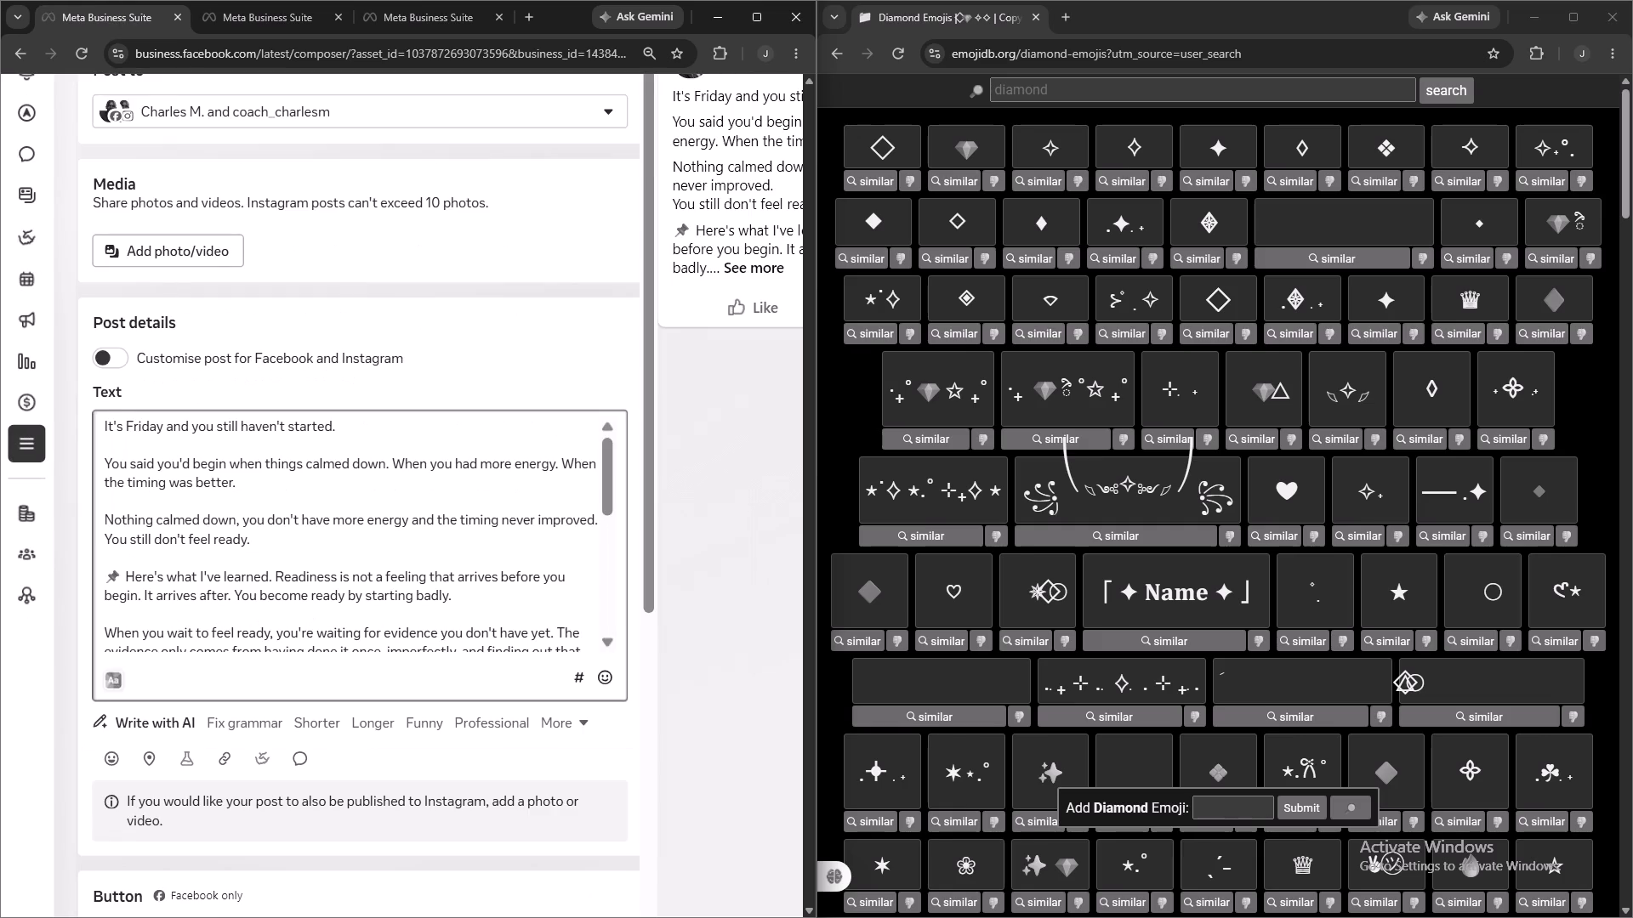
scroll(220, 602, down, 1)
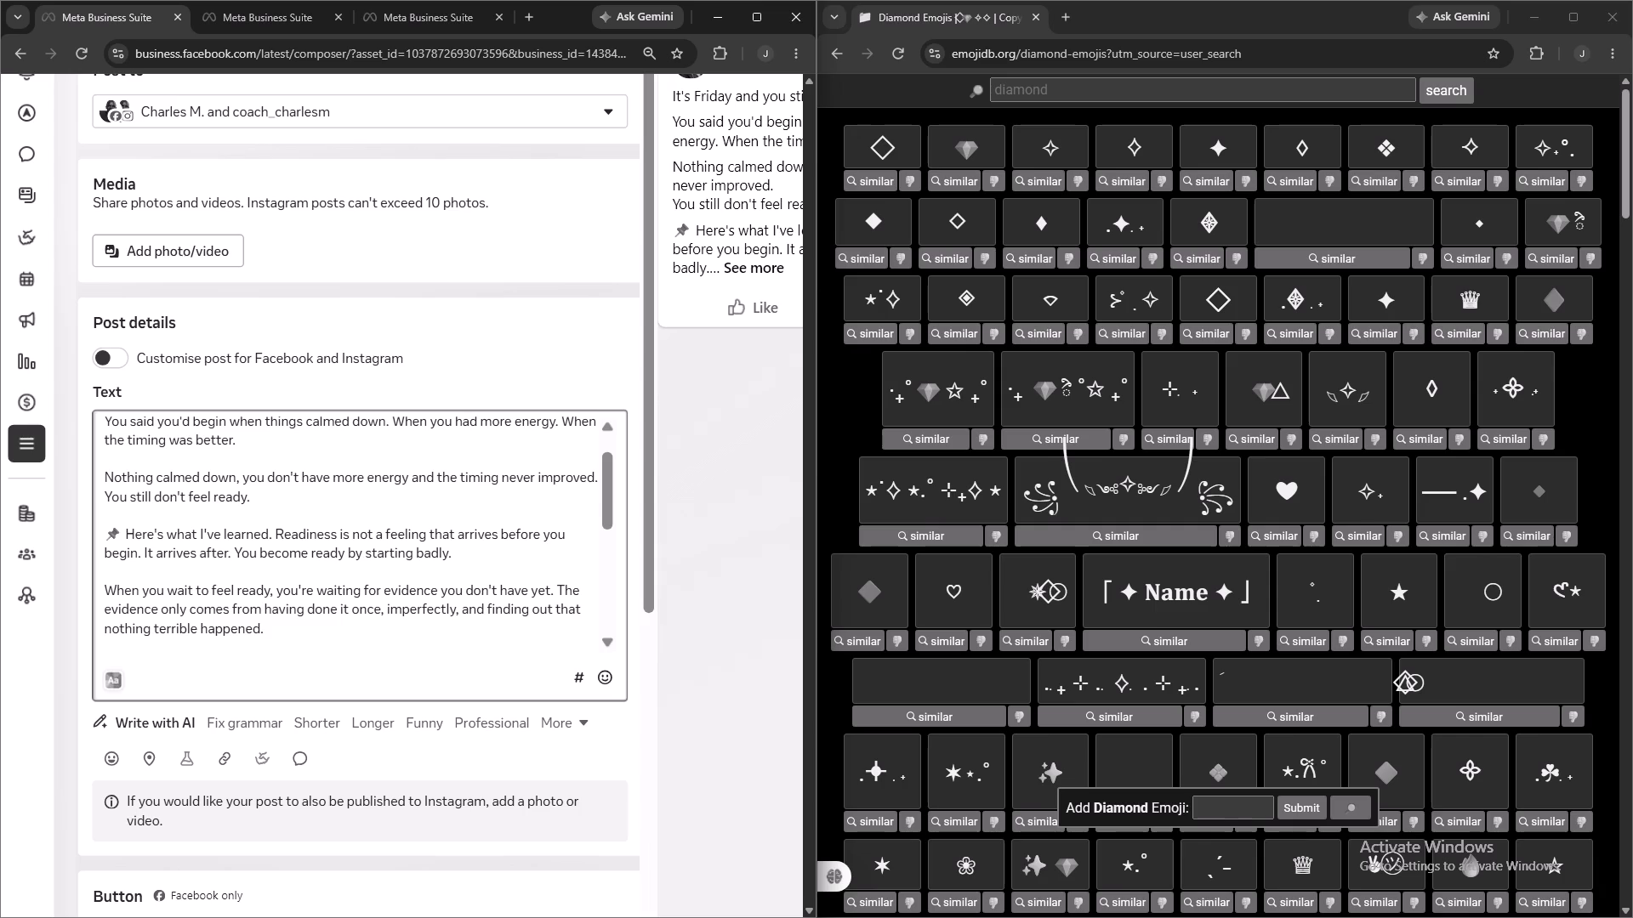
scroll(220, 602, down, 2)
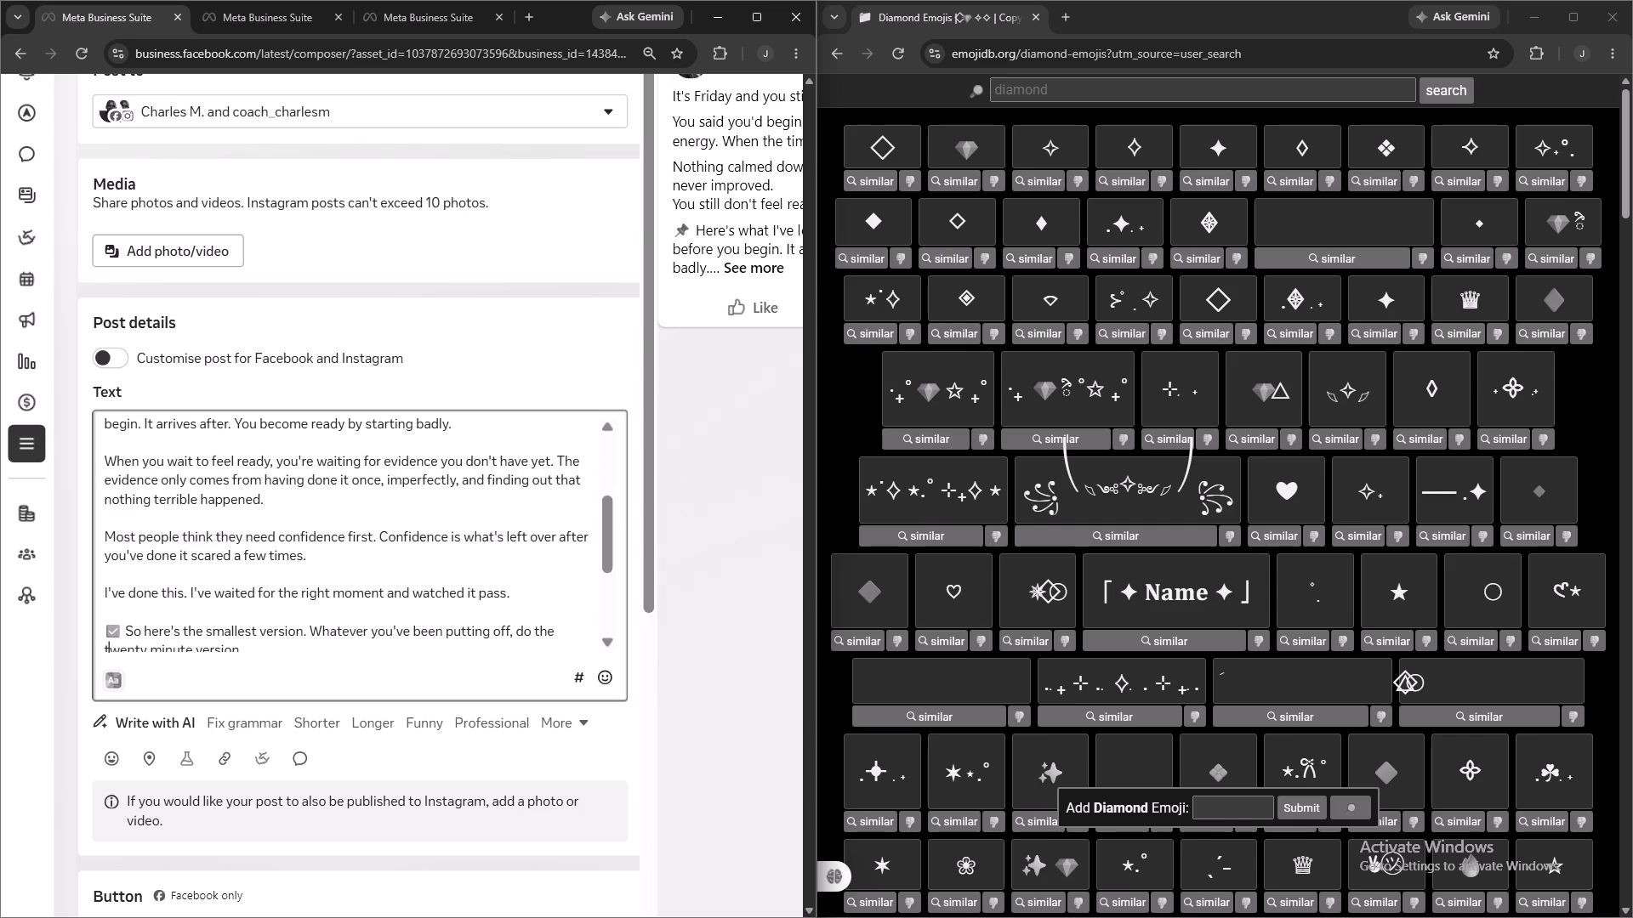
scroll(220, 602, down, 1)
scroll(220, 602, right, 1)
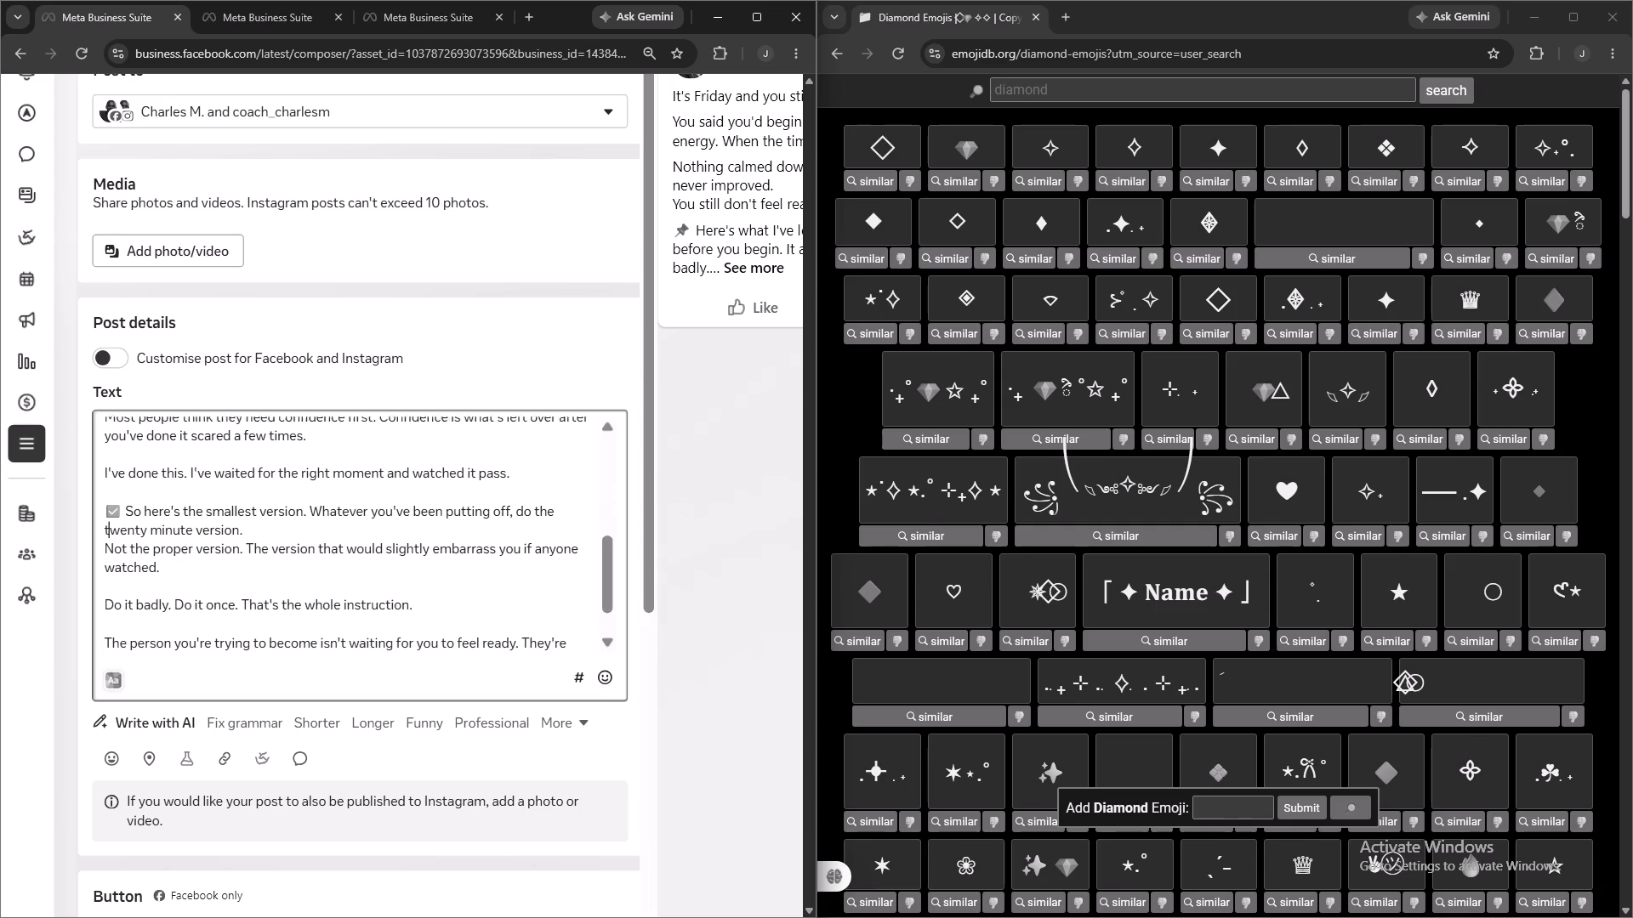
scroll(220, 602, right, 1)
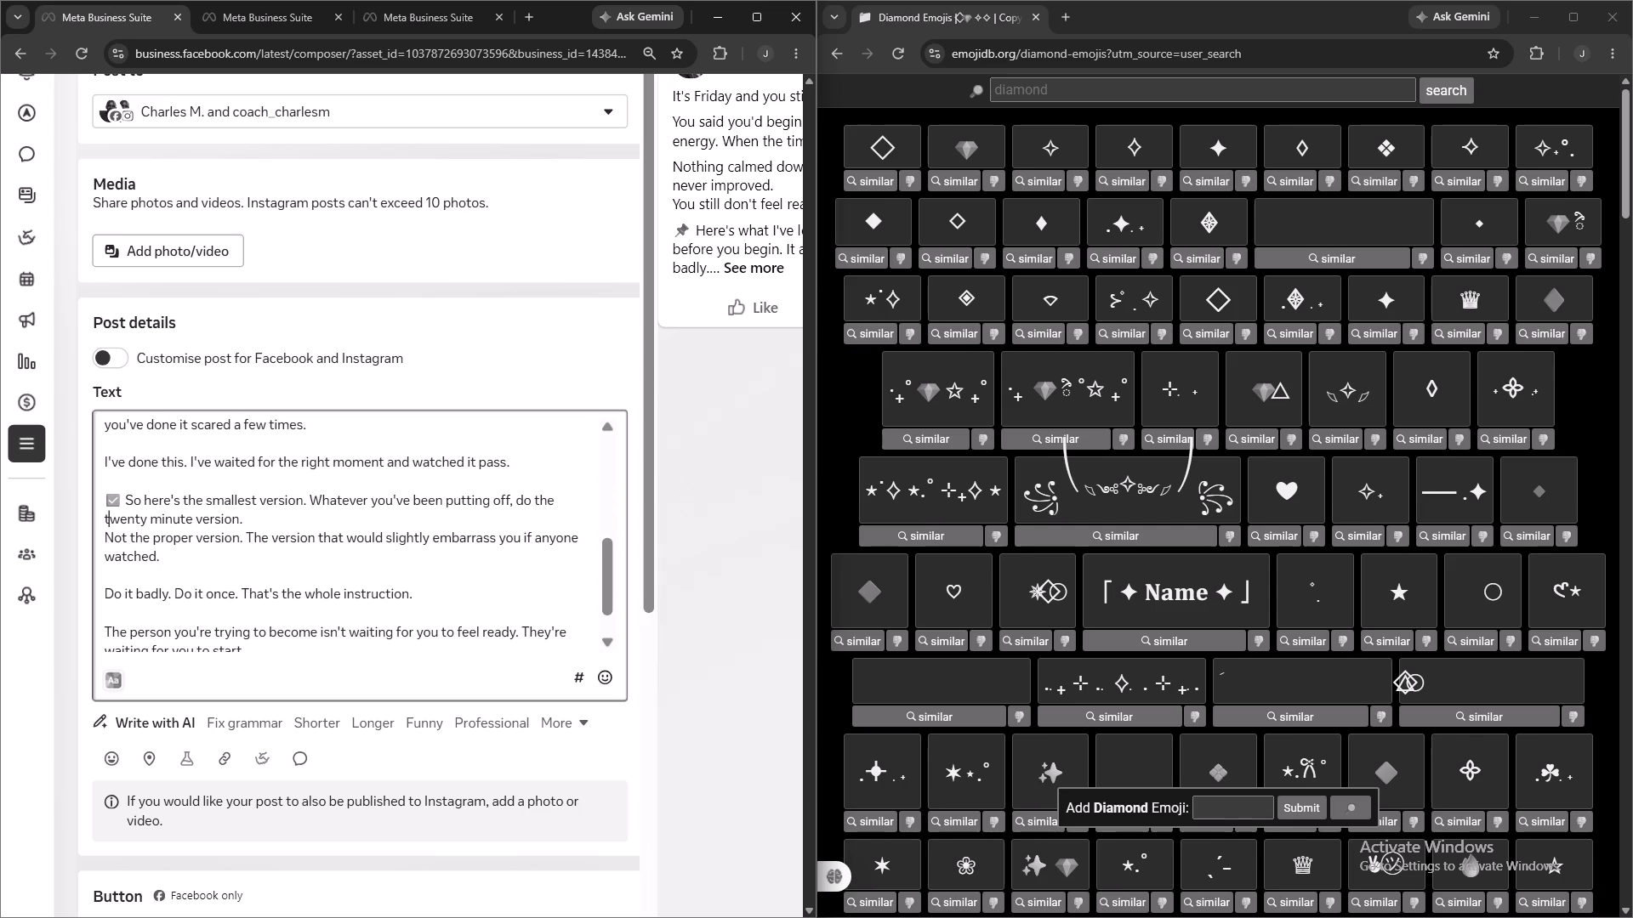
click(237, 545)
scroll(237, 545, down, 1)
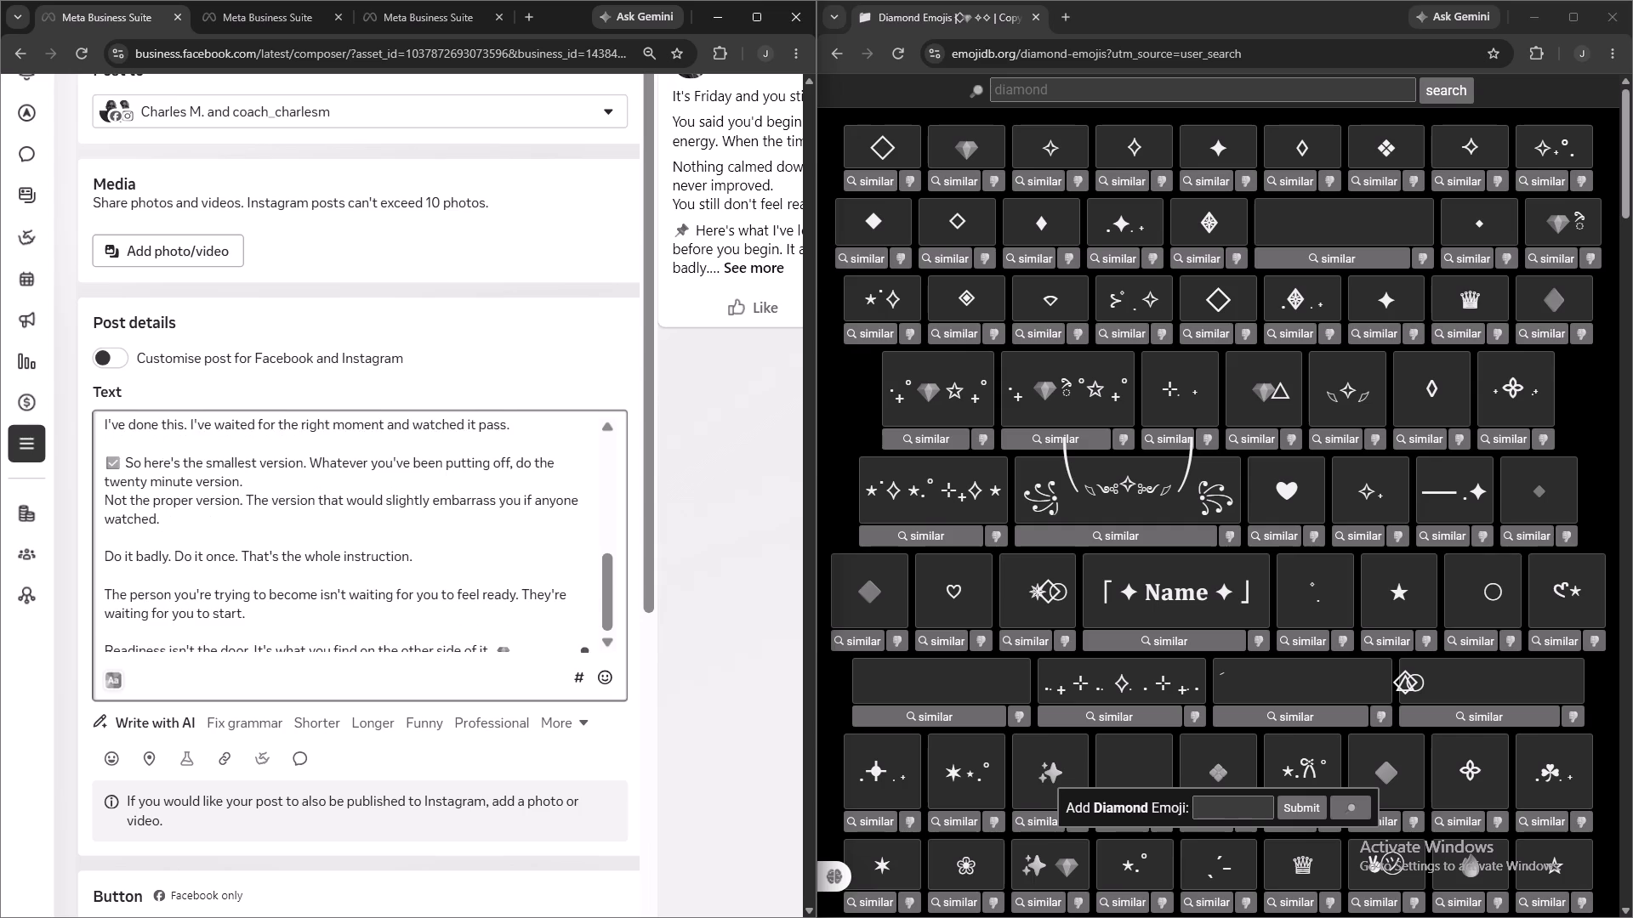
scroll(237, 545, up, 1)
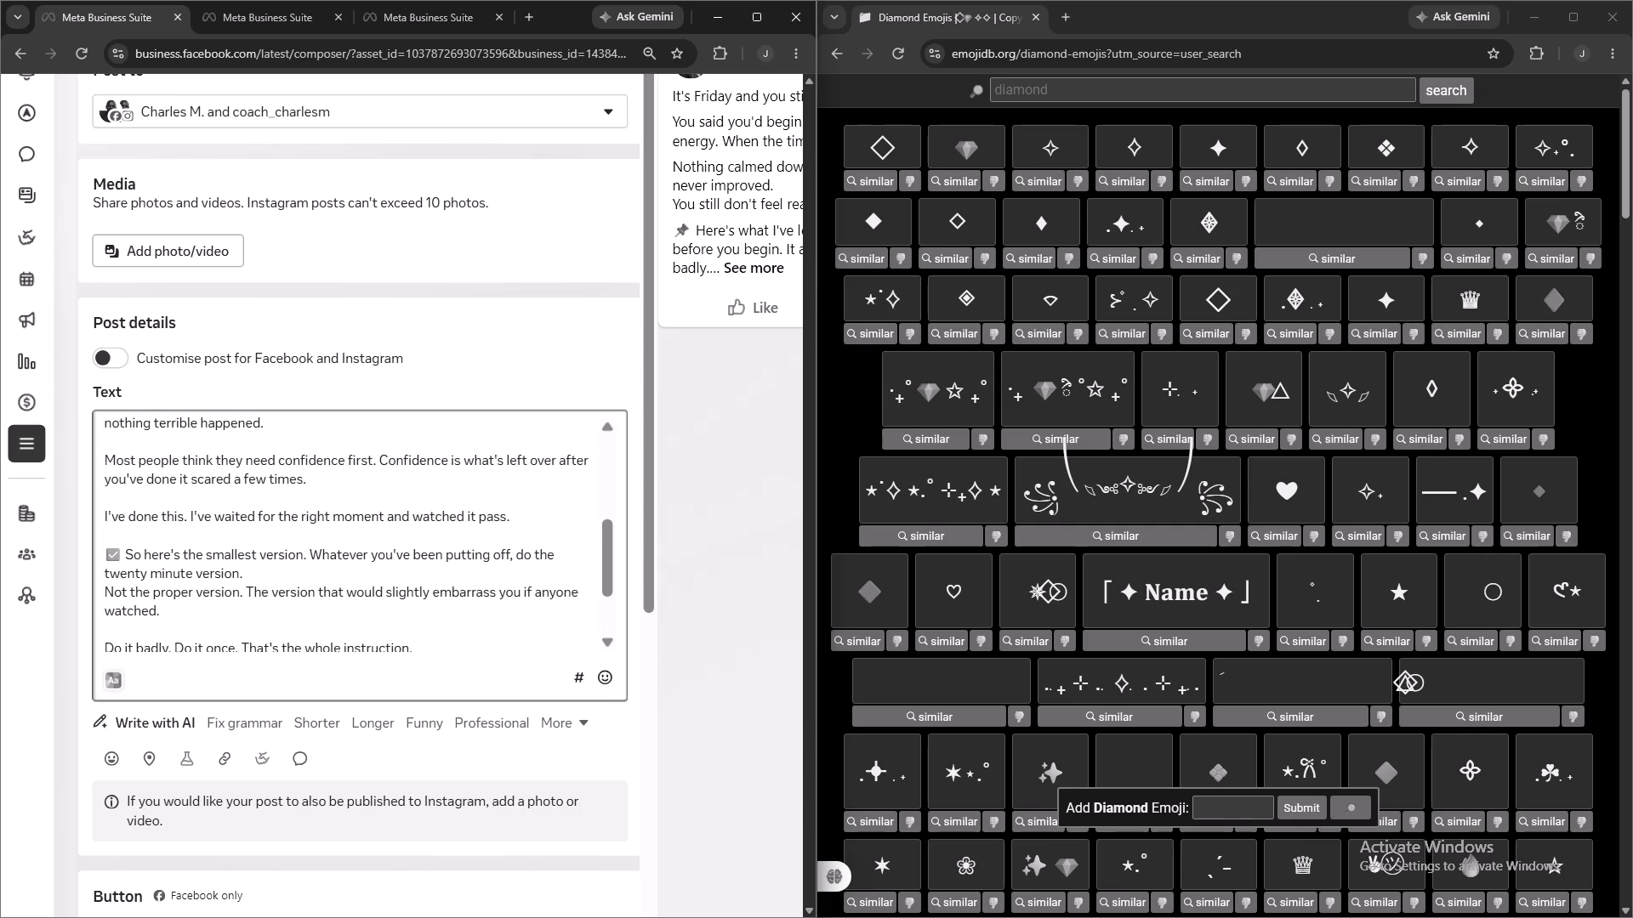
scroll(237, 545, up, 2)
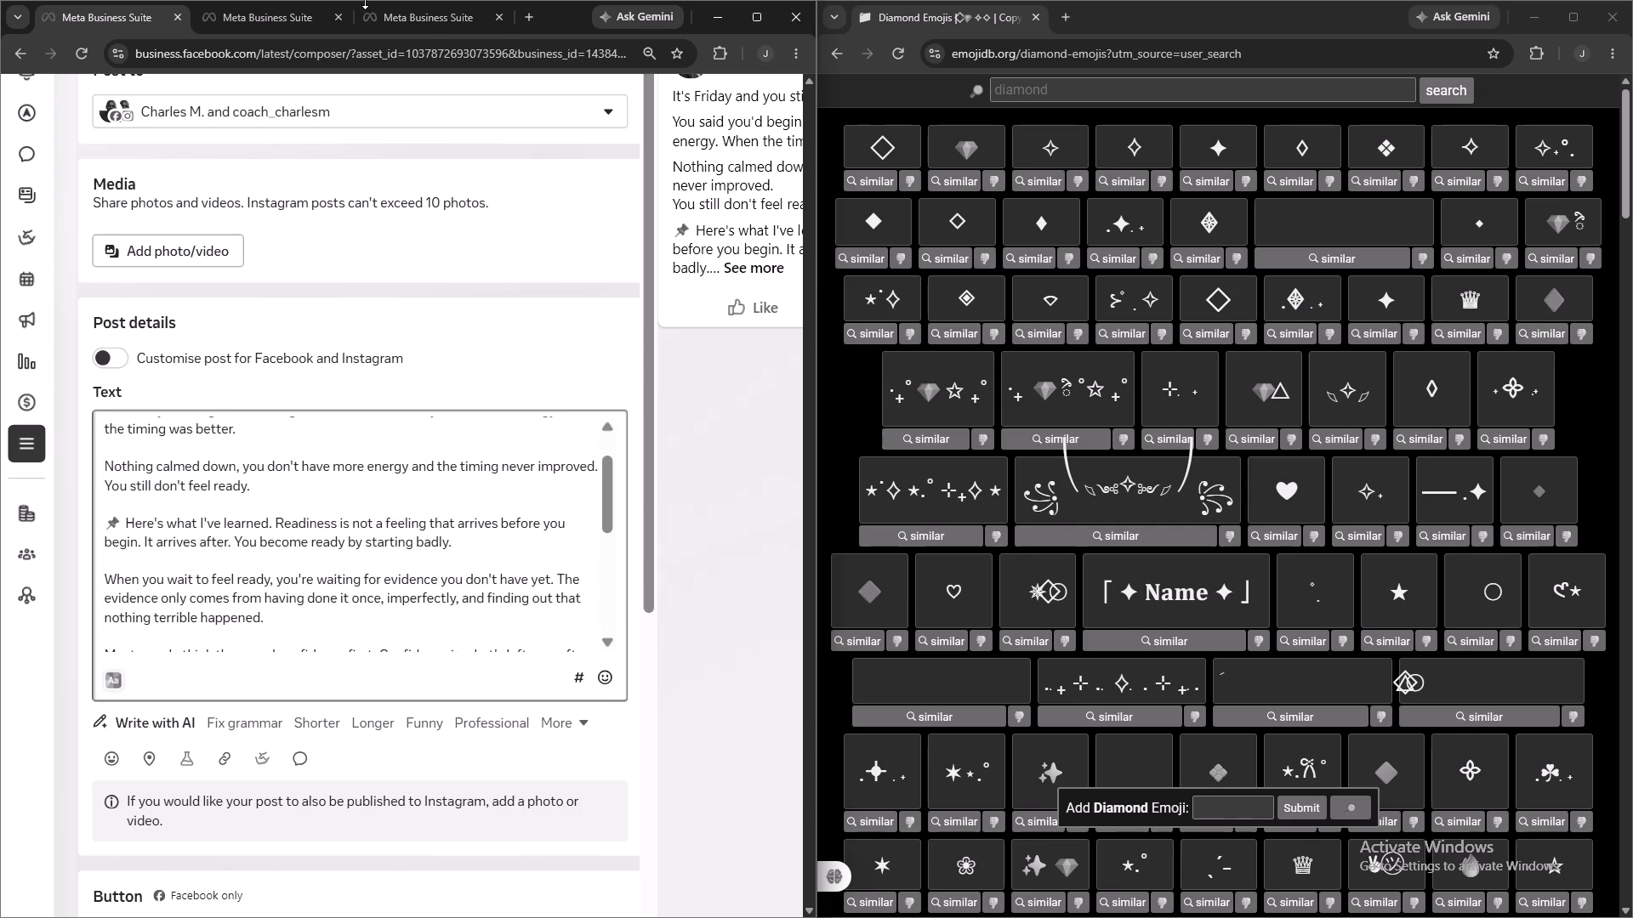
Copy the full text of the "Your future is not built by what you intend to do" post from the third composer.
click(429, 27)
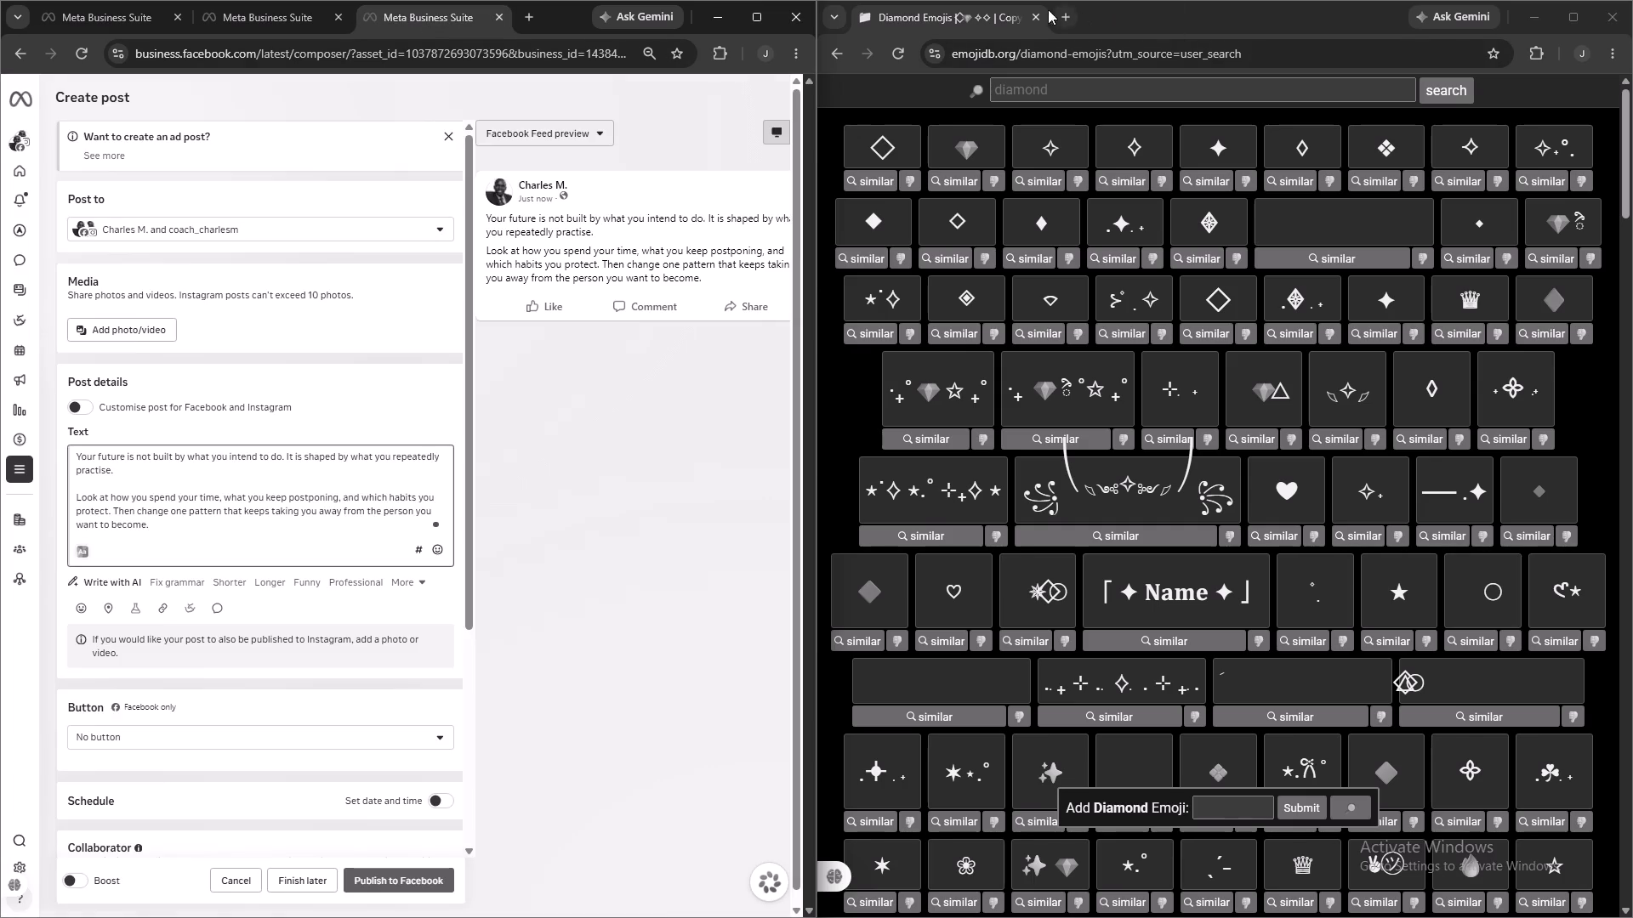
click(1534, 28)
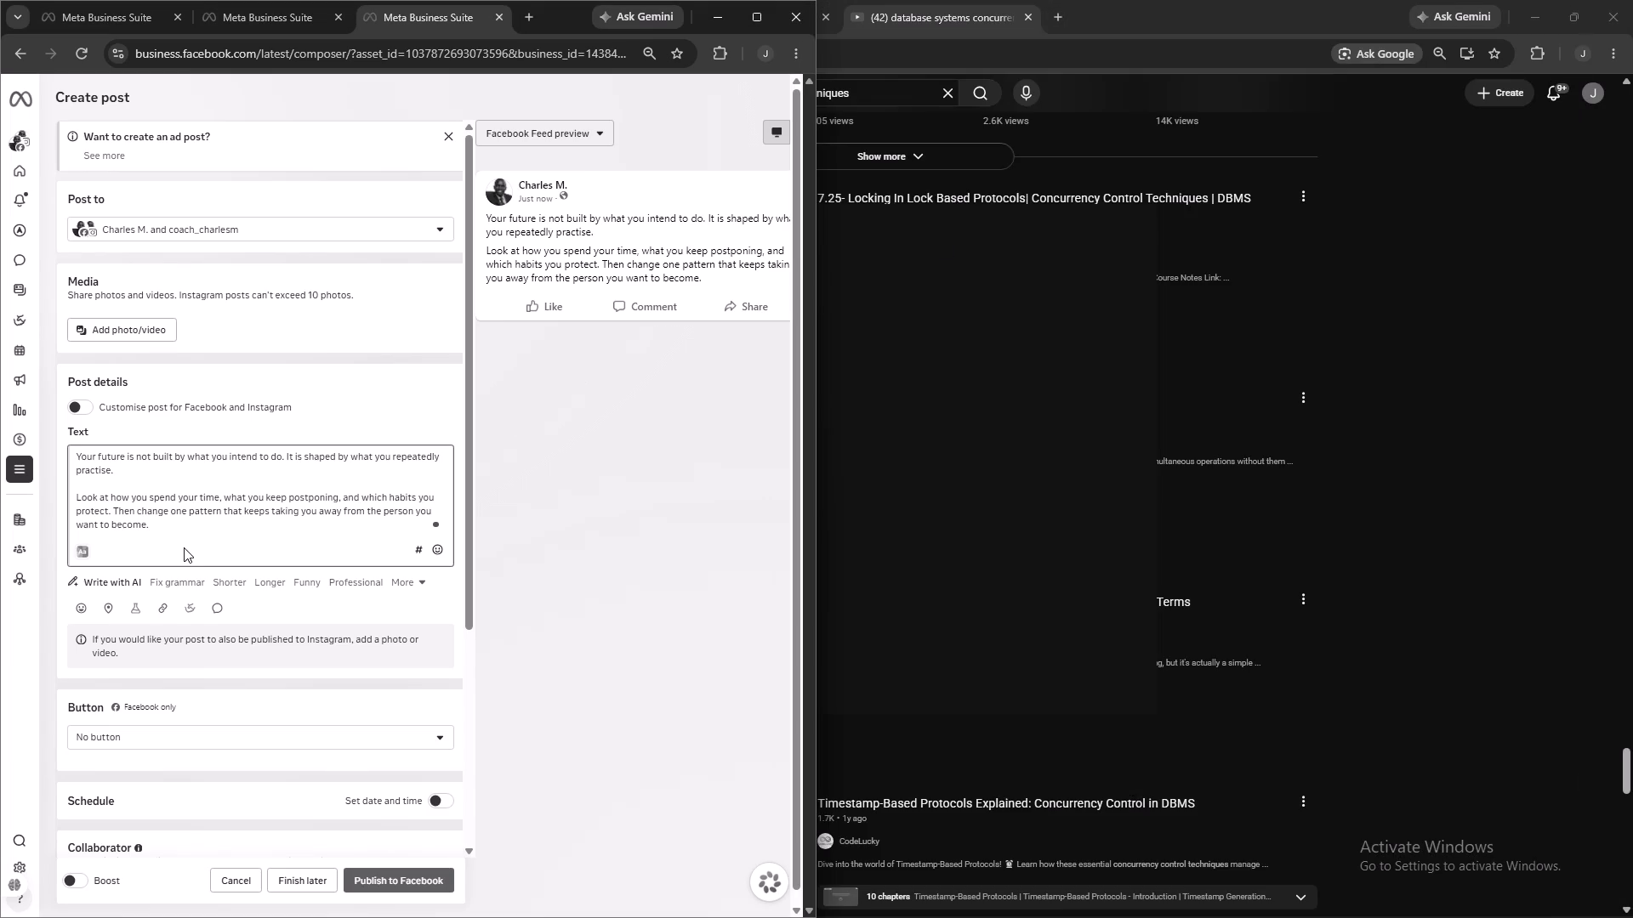
drag(162, 526, 54, 451)
key(ctrl+c)
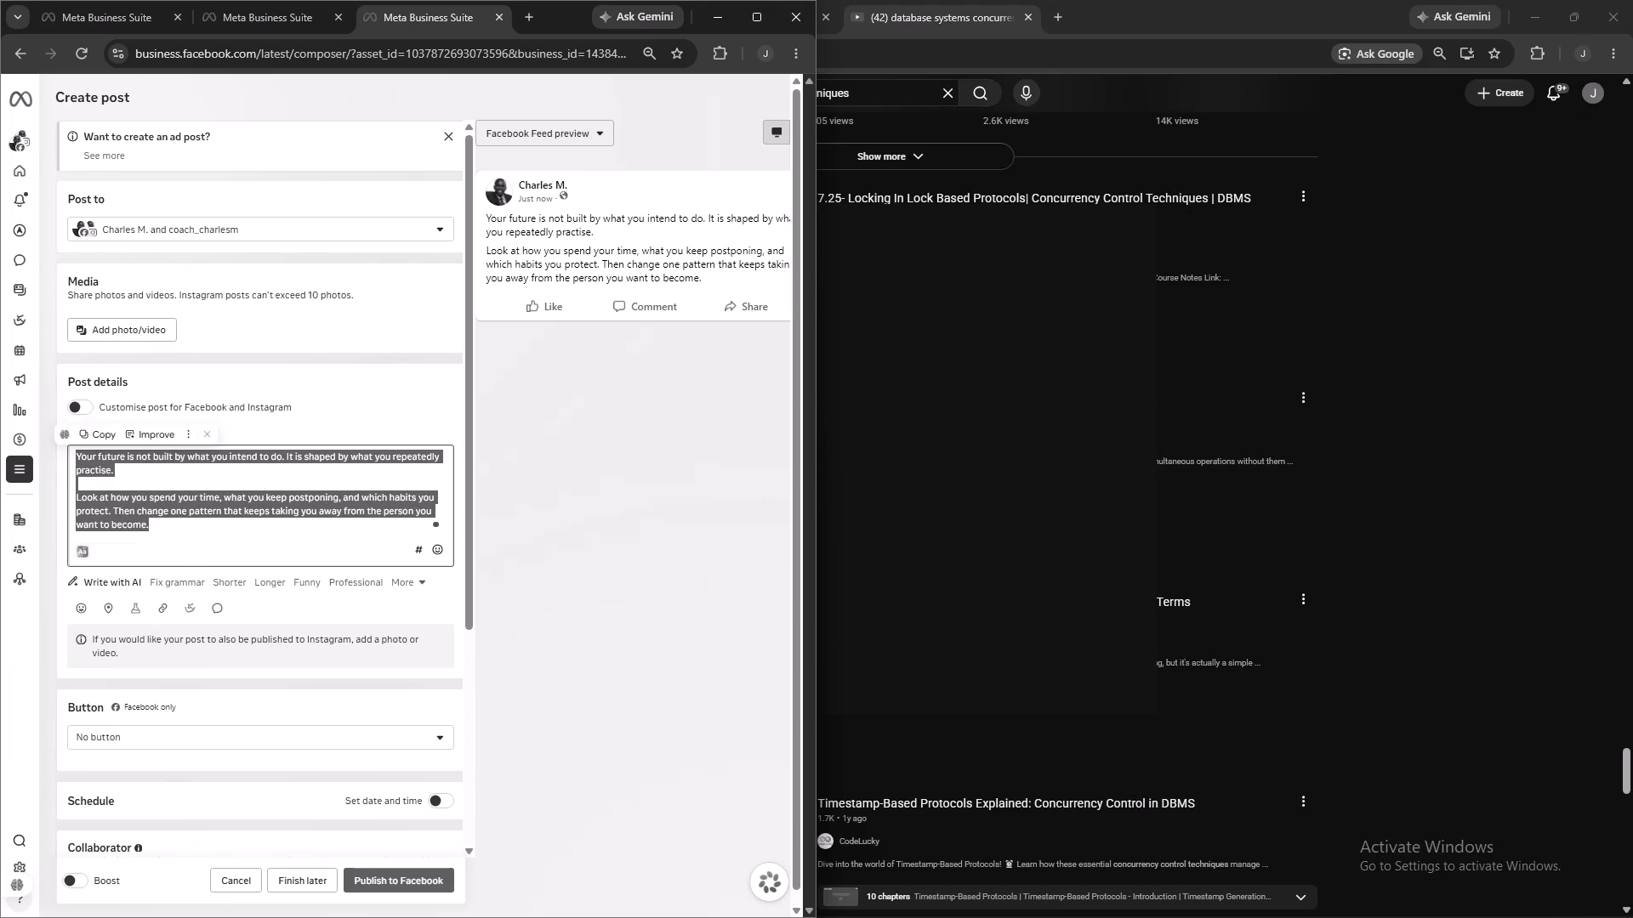
Open the canva.com home page in a new tab of the ChatGPT browser window, and minimise that window while it loads.
click(1532, 8)
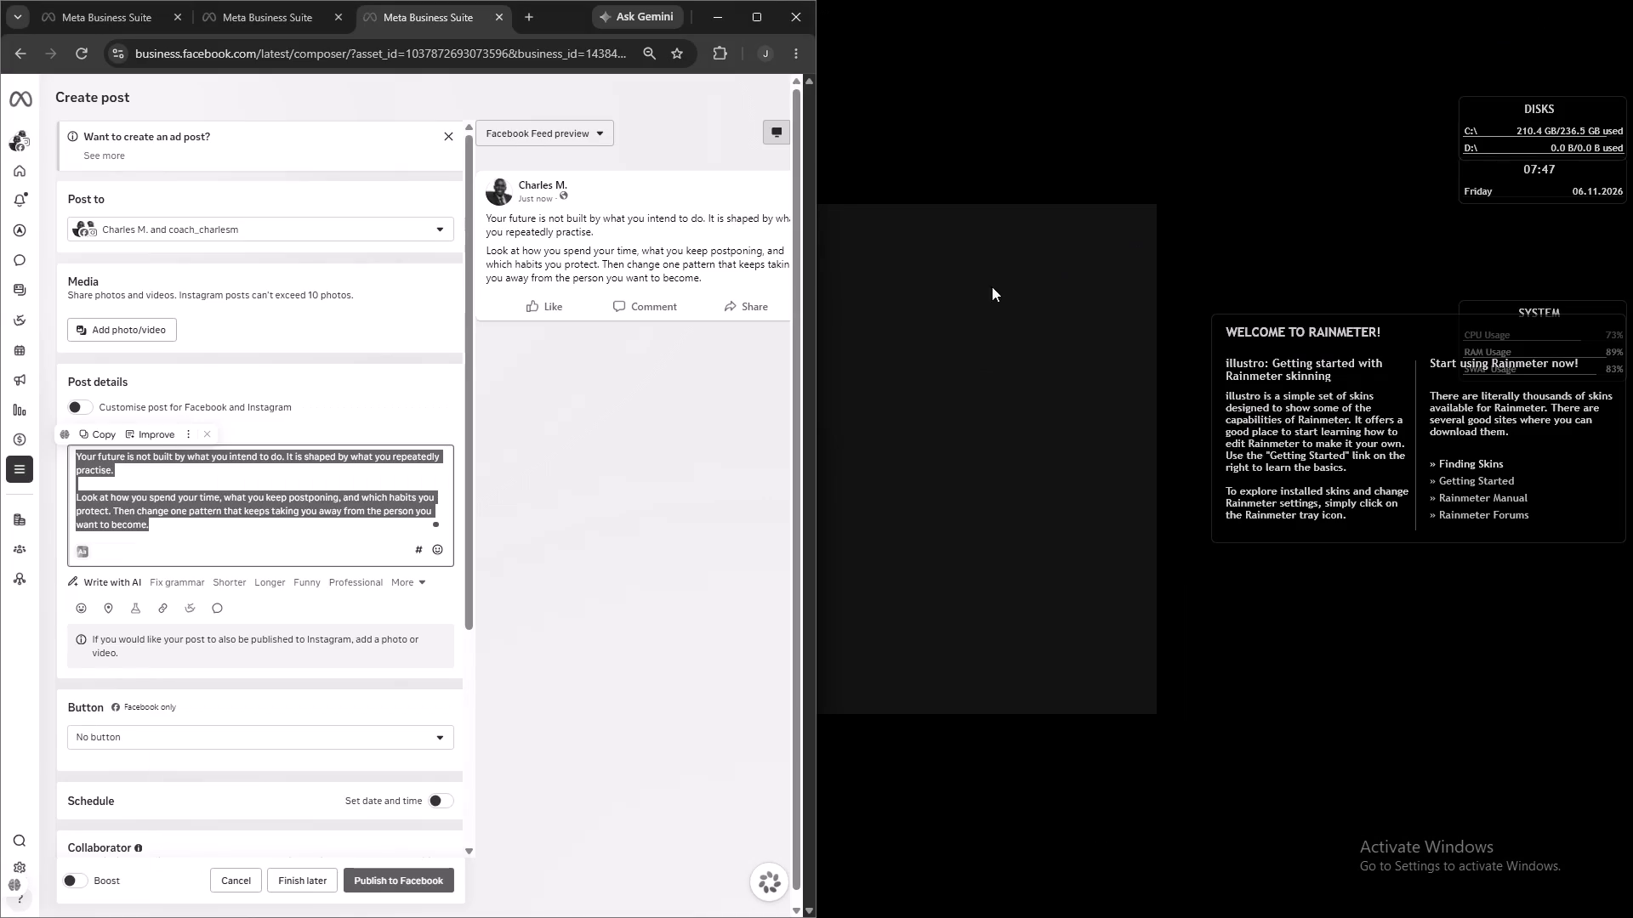
click(745, 10)
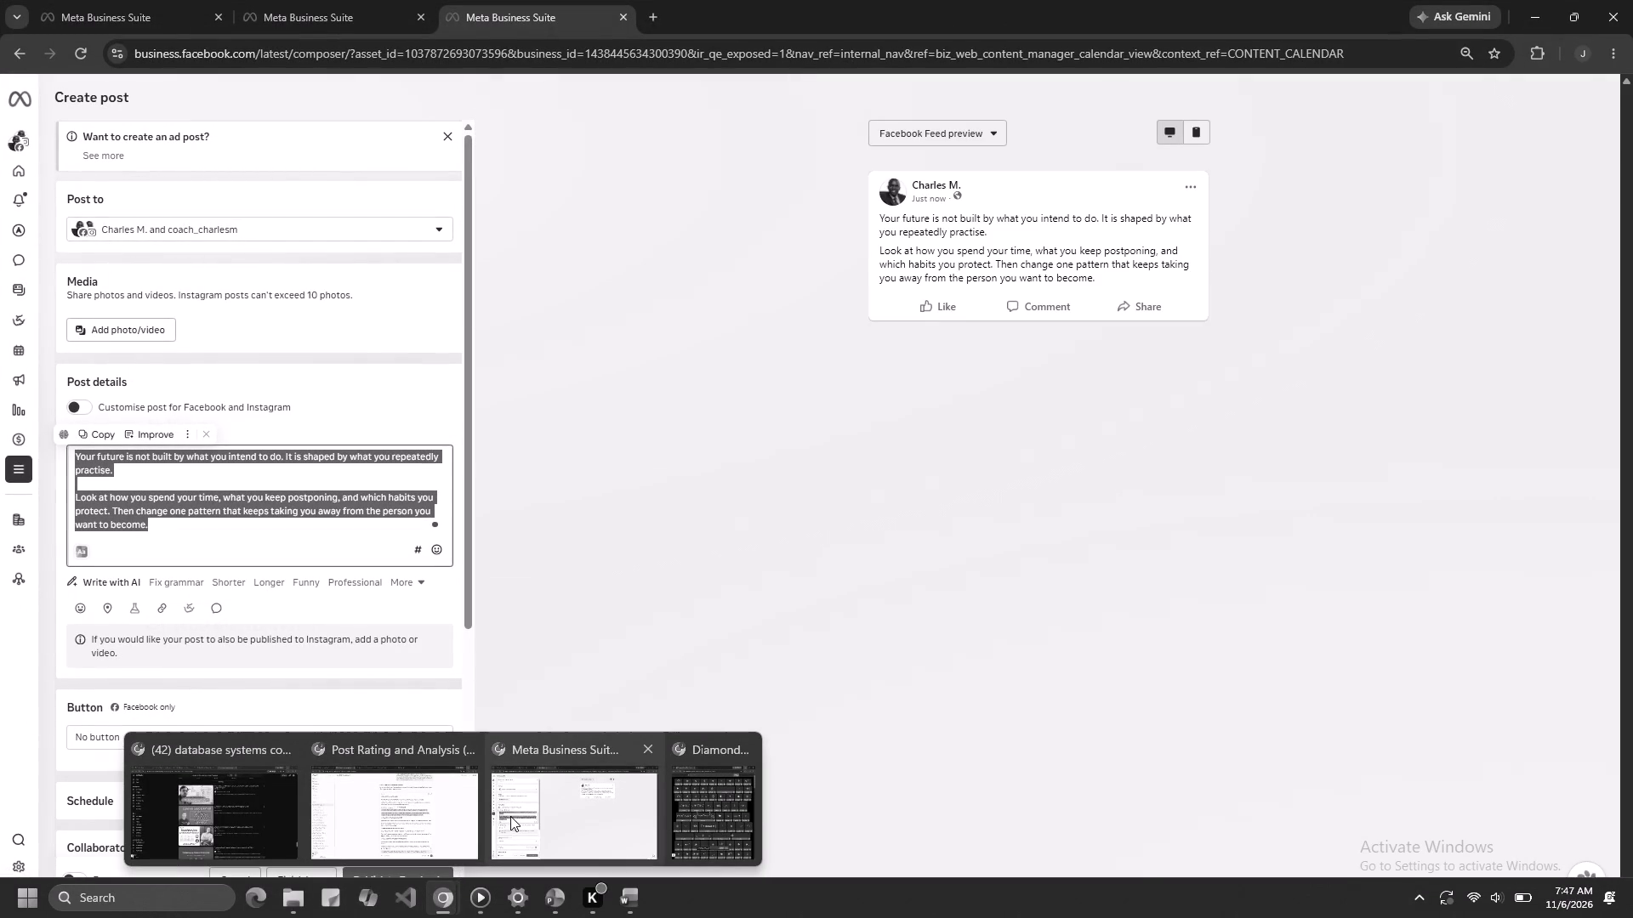
click(394, 808)
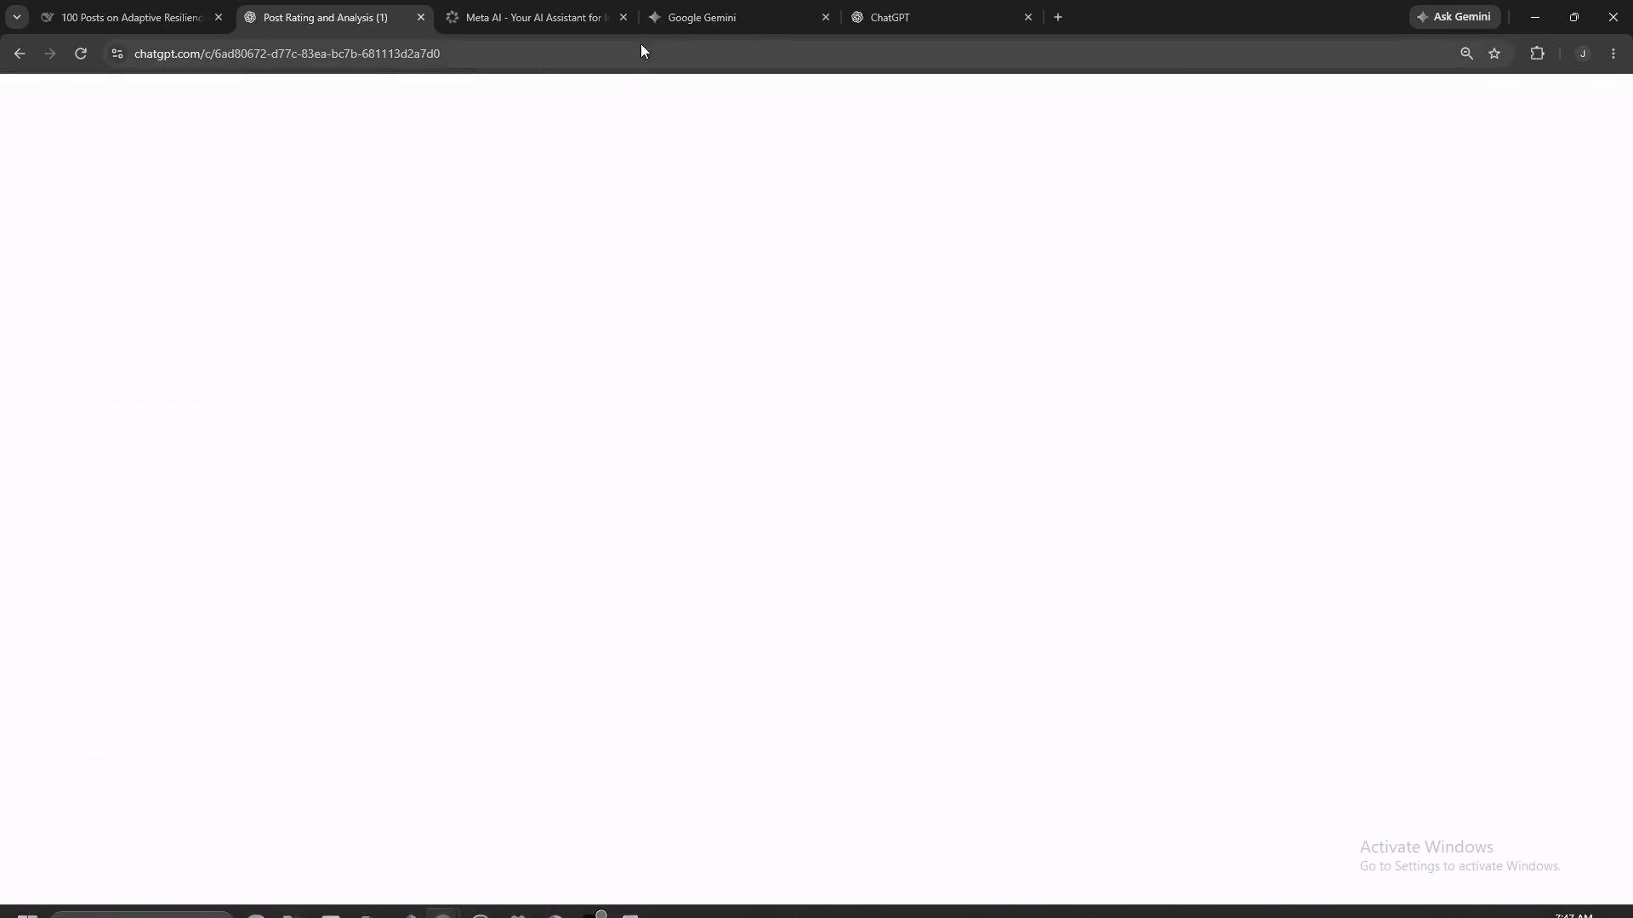
click(1062, 11)
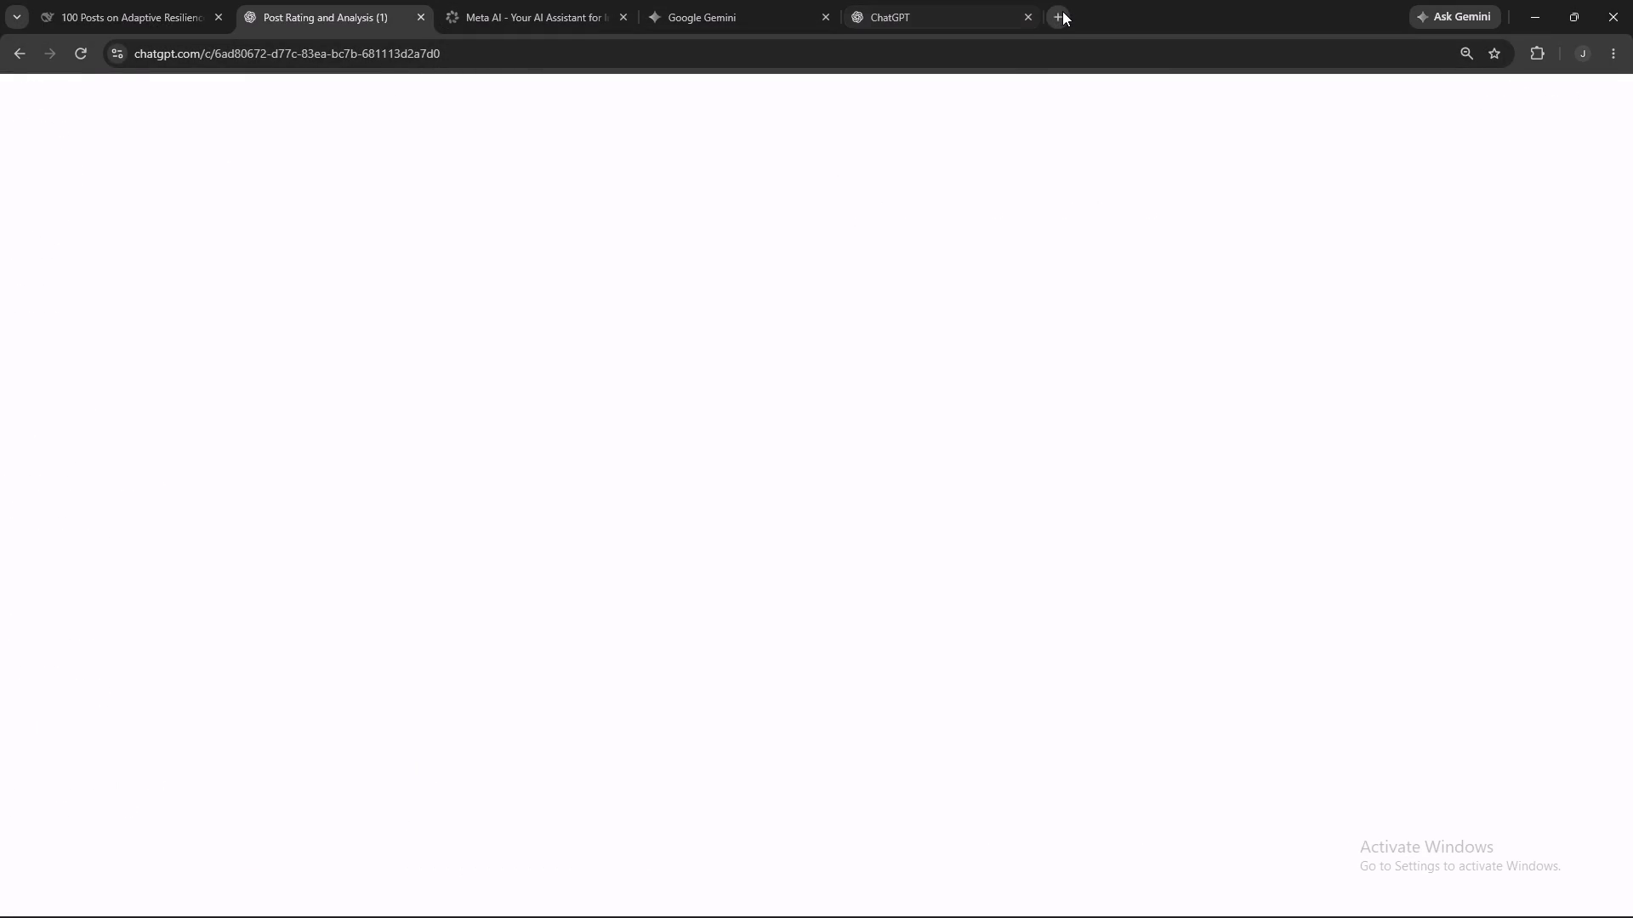
text(can)
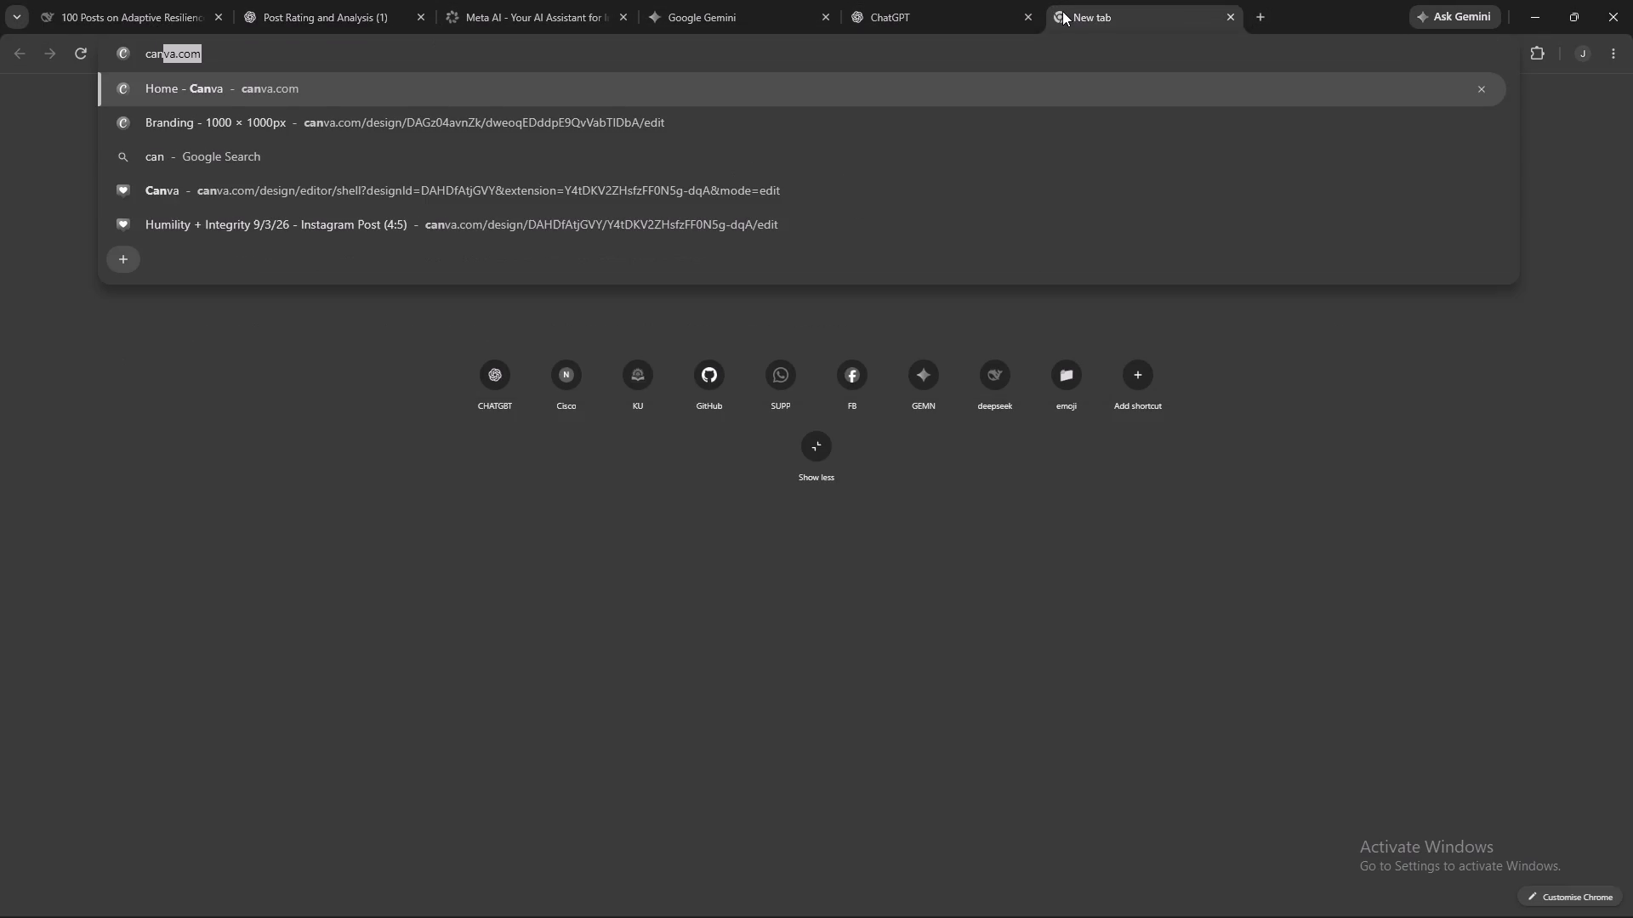
text(va)
click(799, 96)
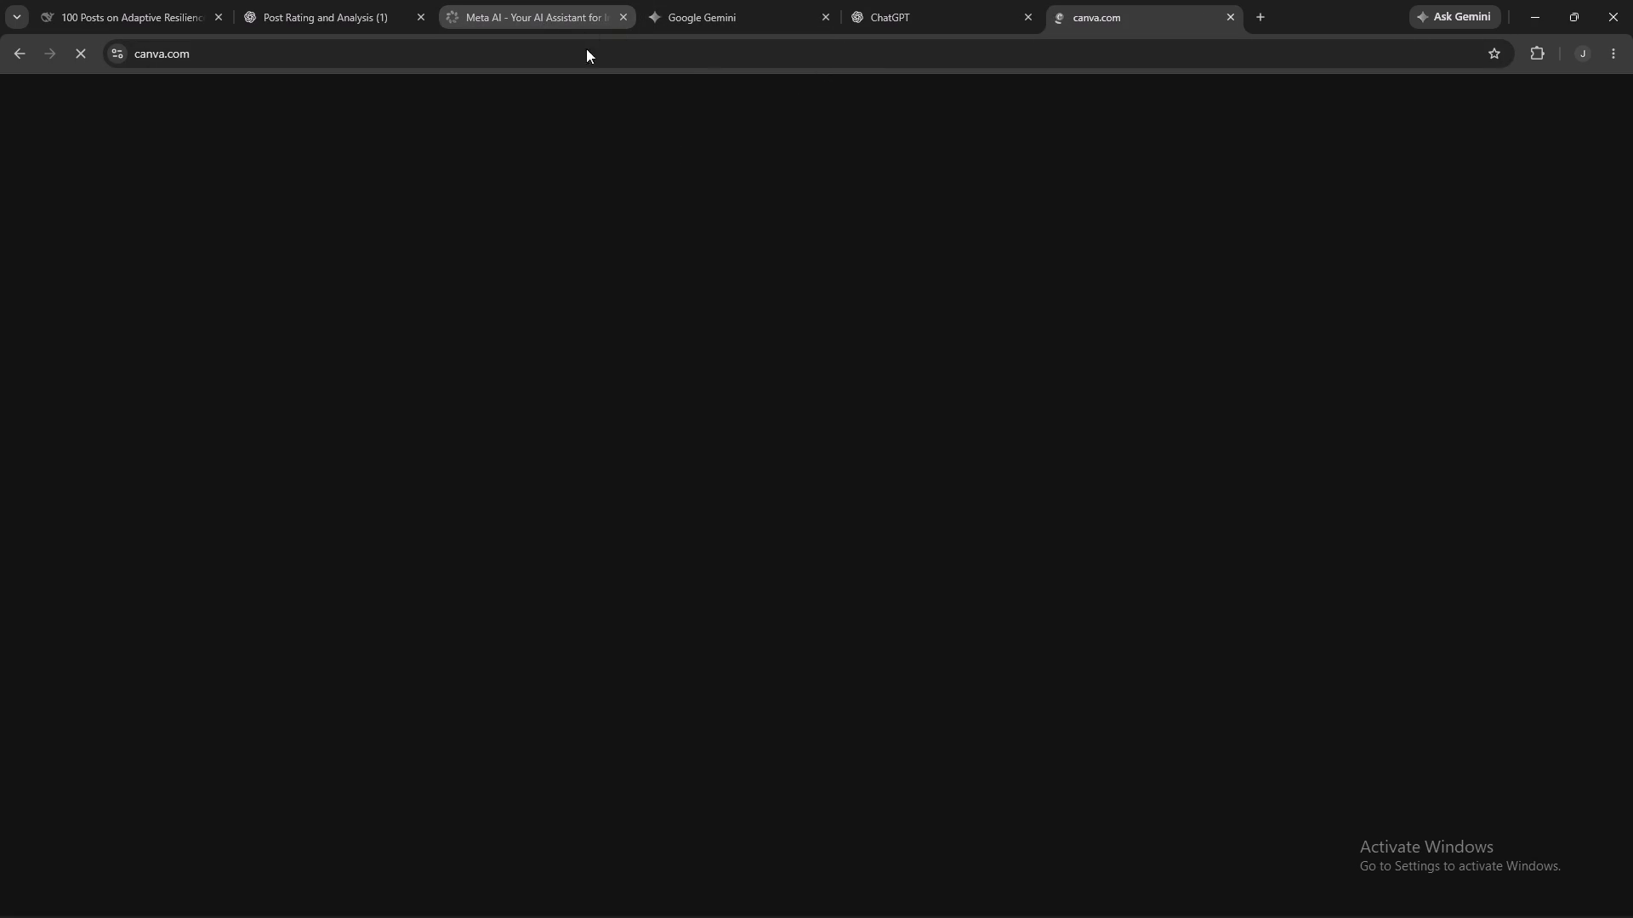
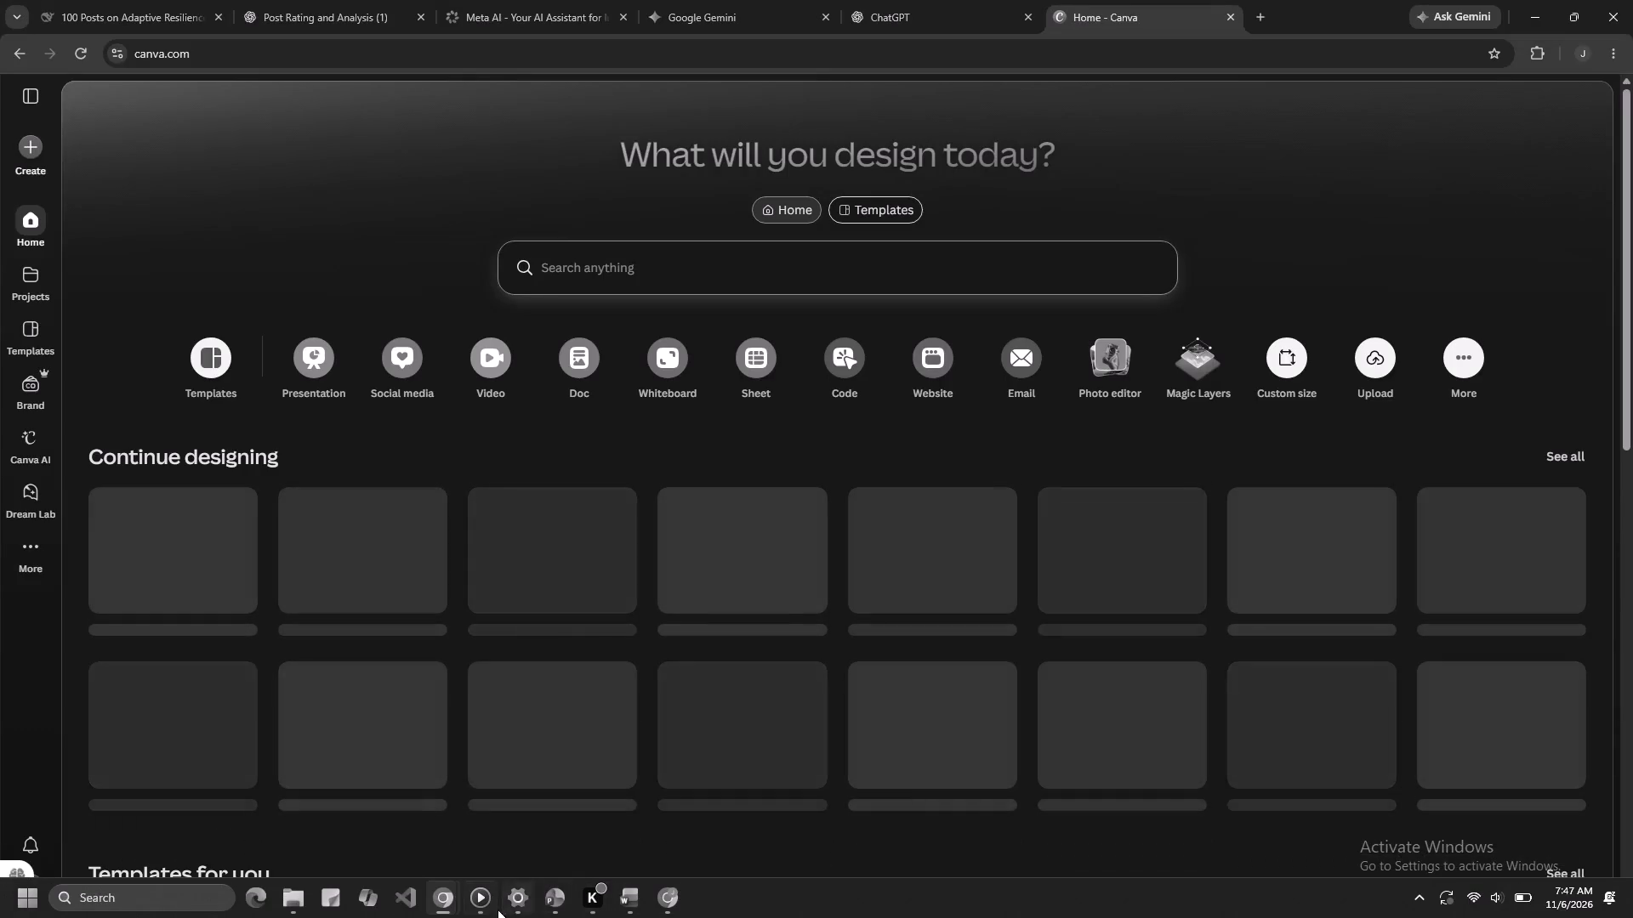
Turn off the Windows colour filters in the Settings app and put its window away.
click(519, 898)
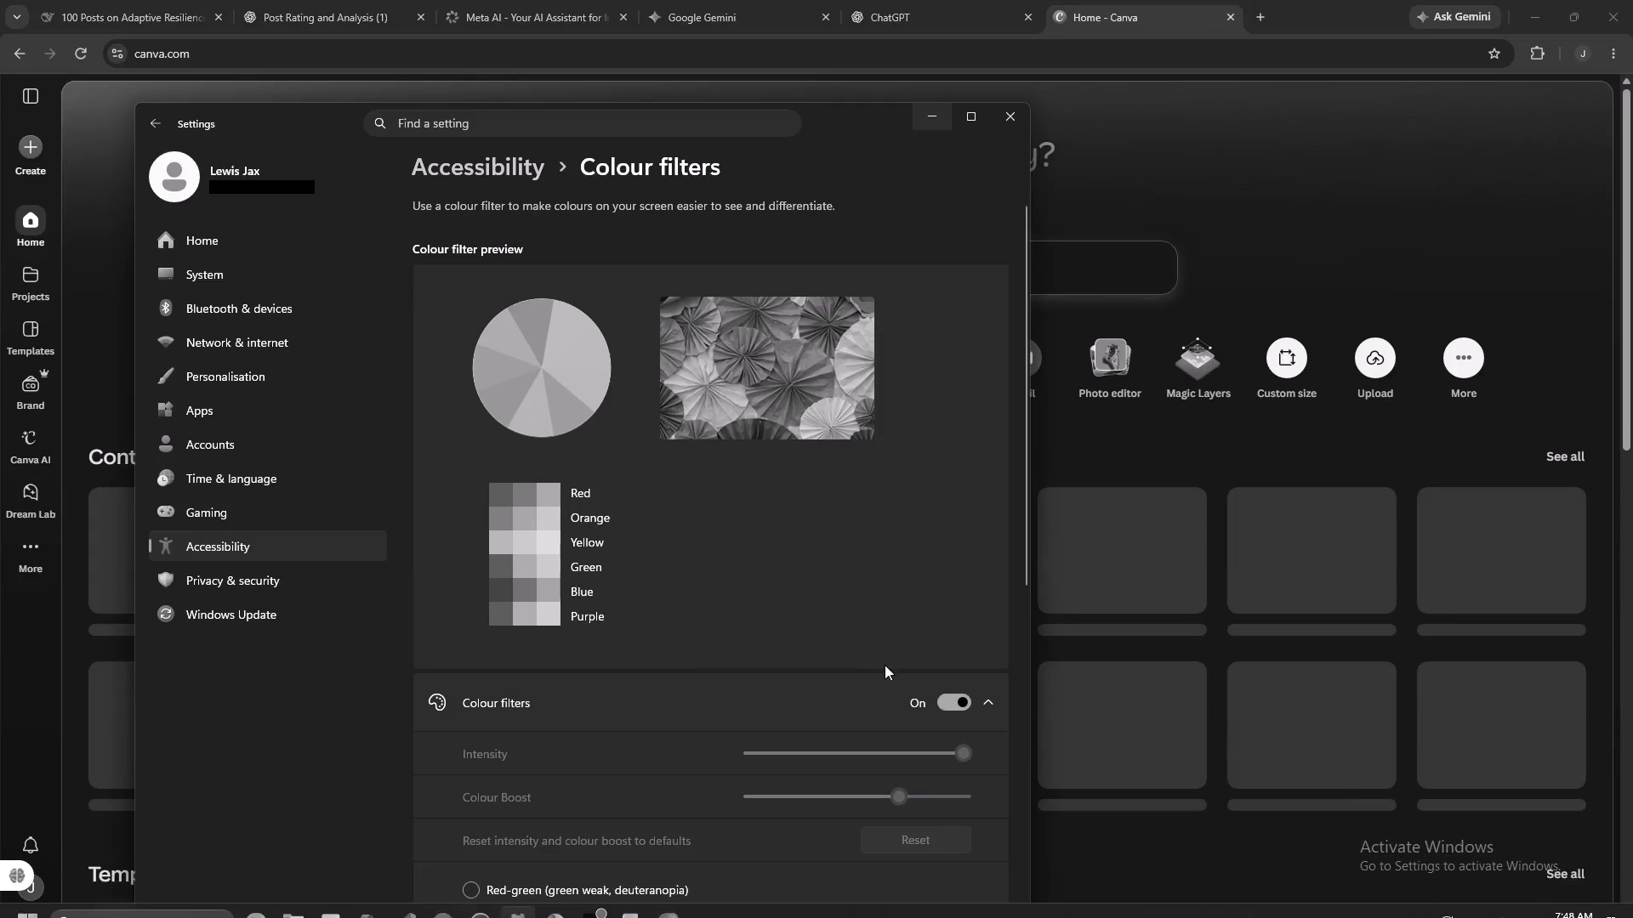
click(948, 702)
click(930, 111)
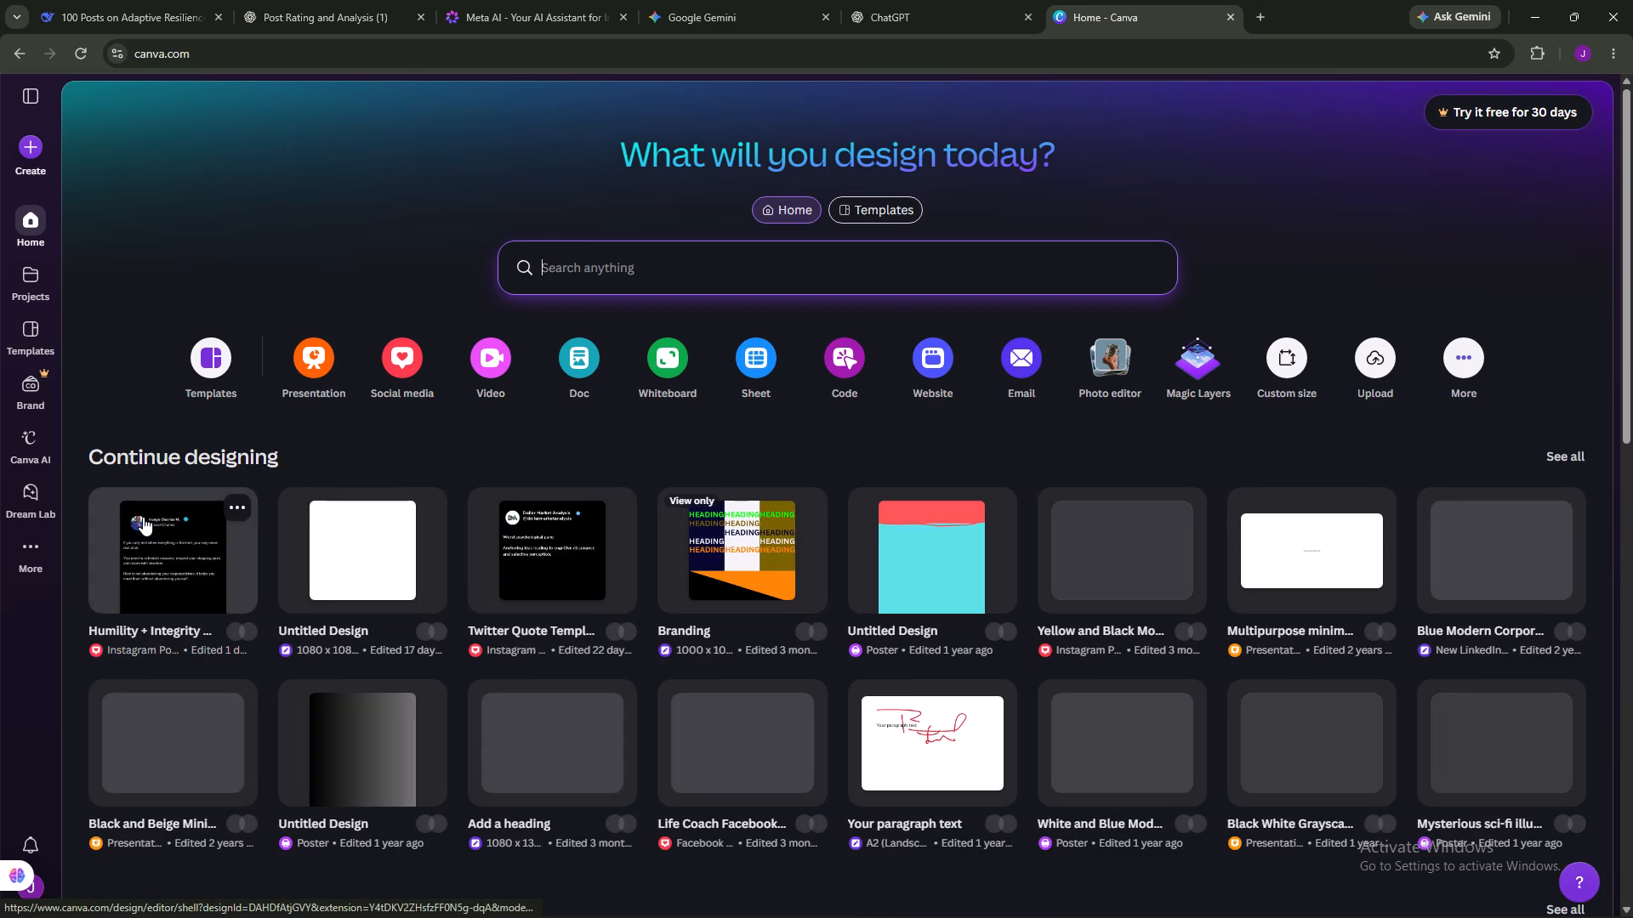
Open the recent "Humility + Integrity" Instagram post design from the Canva home page.
click(143, 517)
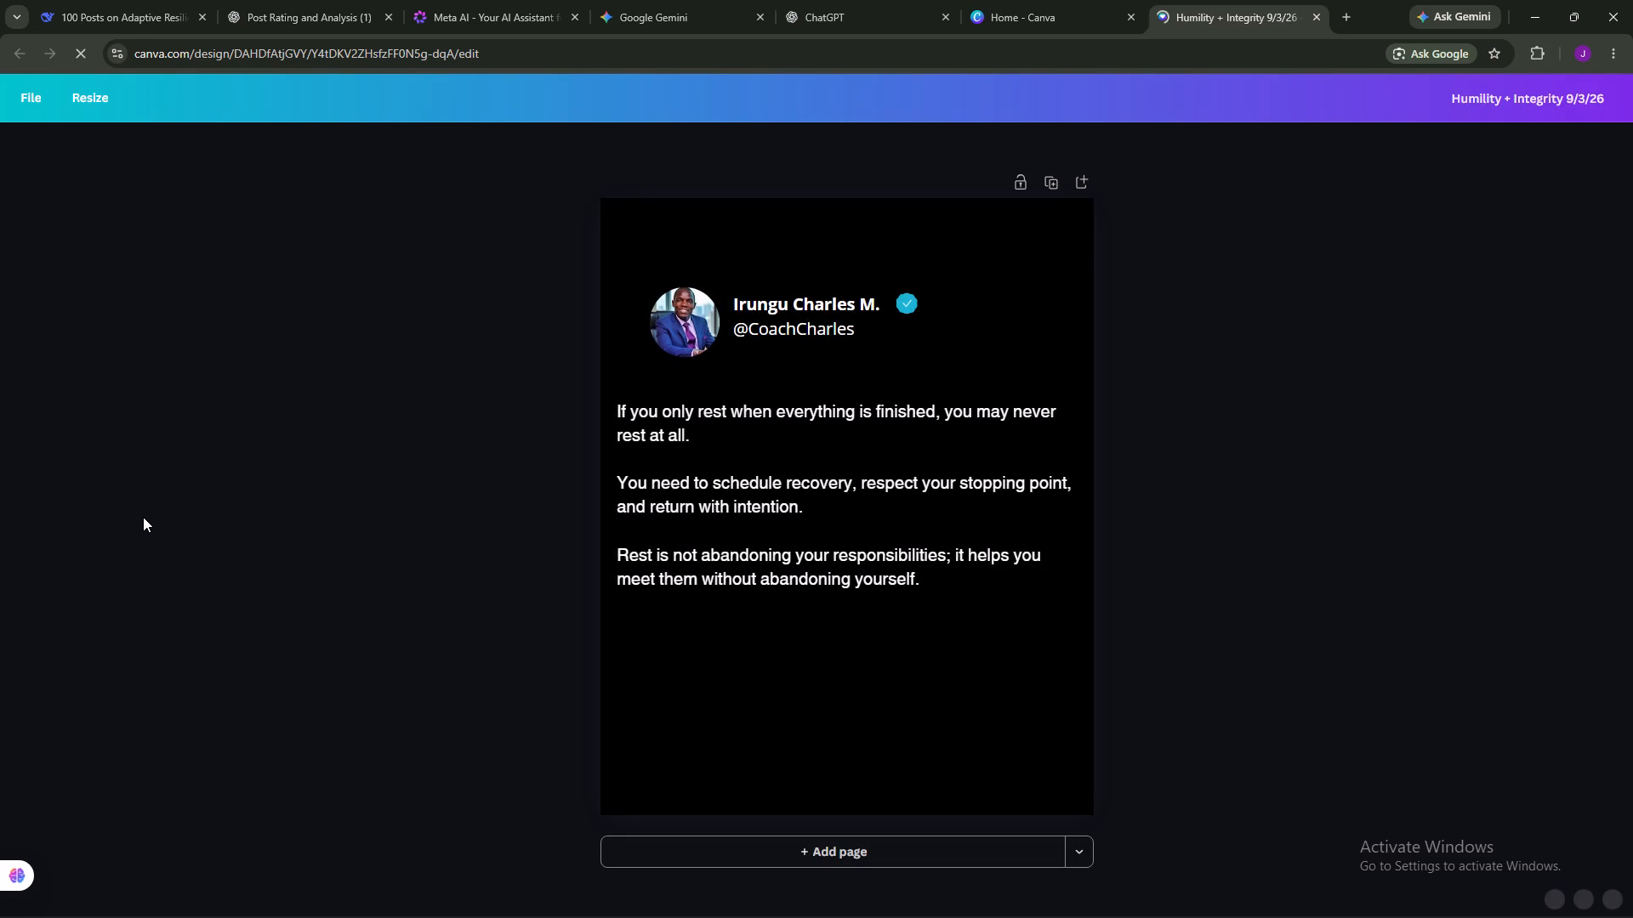
Replace the quote text about rest on the black post with the copied "Your future is not built by what you intend to do" text.
double_click(744, 513)
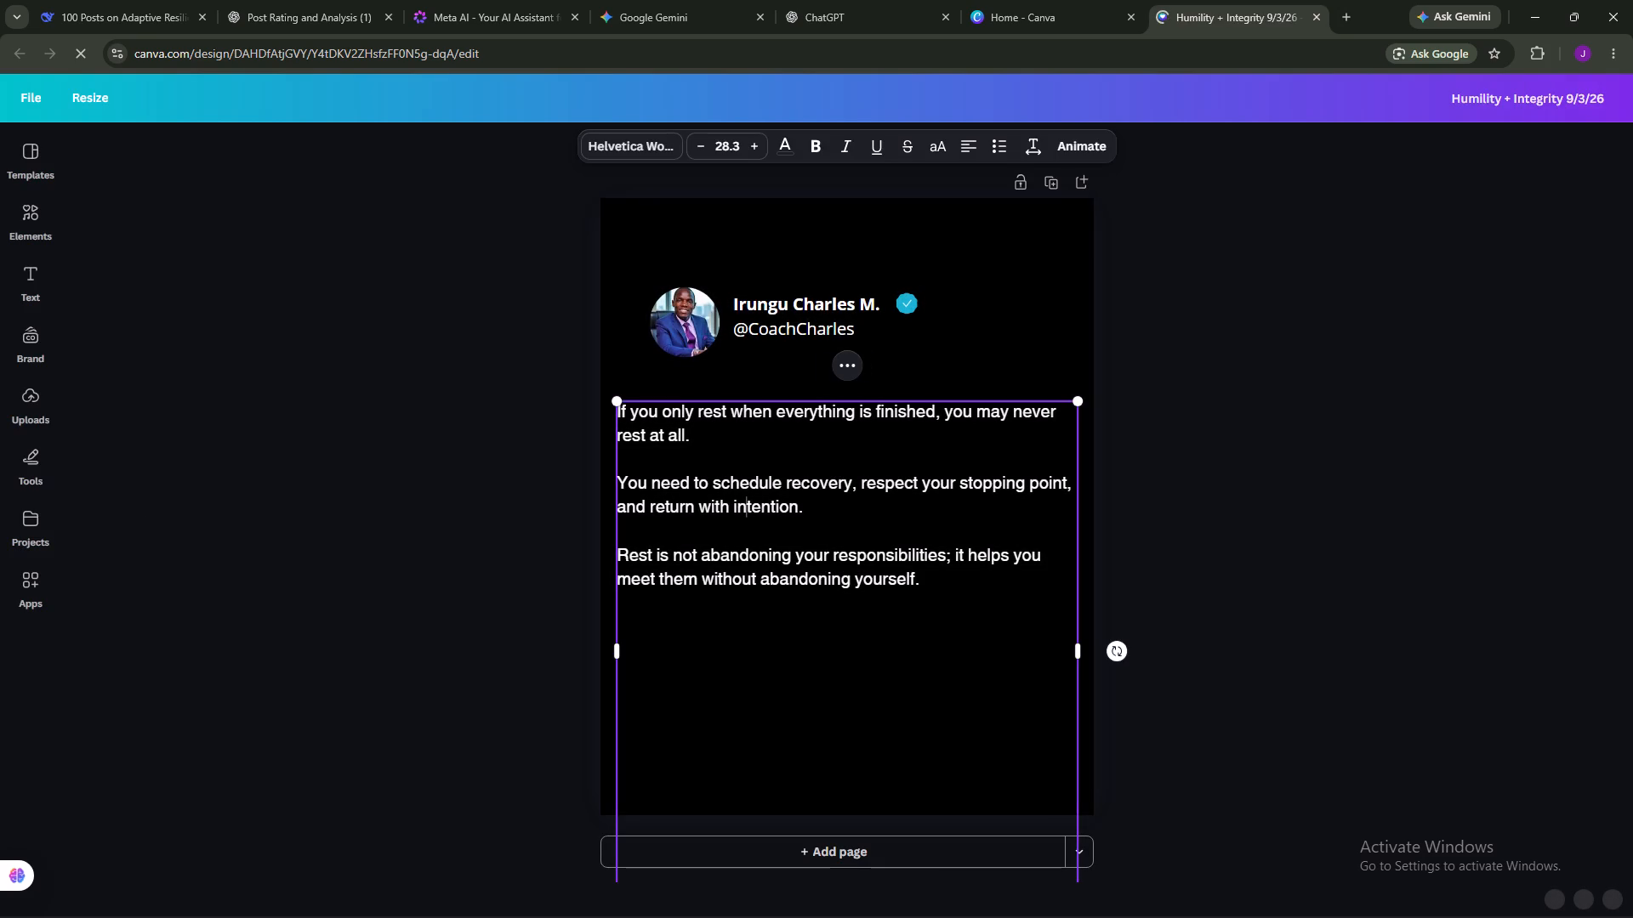
drag(936, 577, 636, 394)
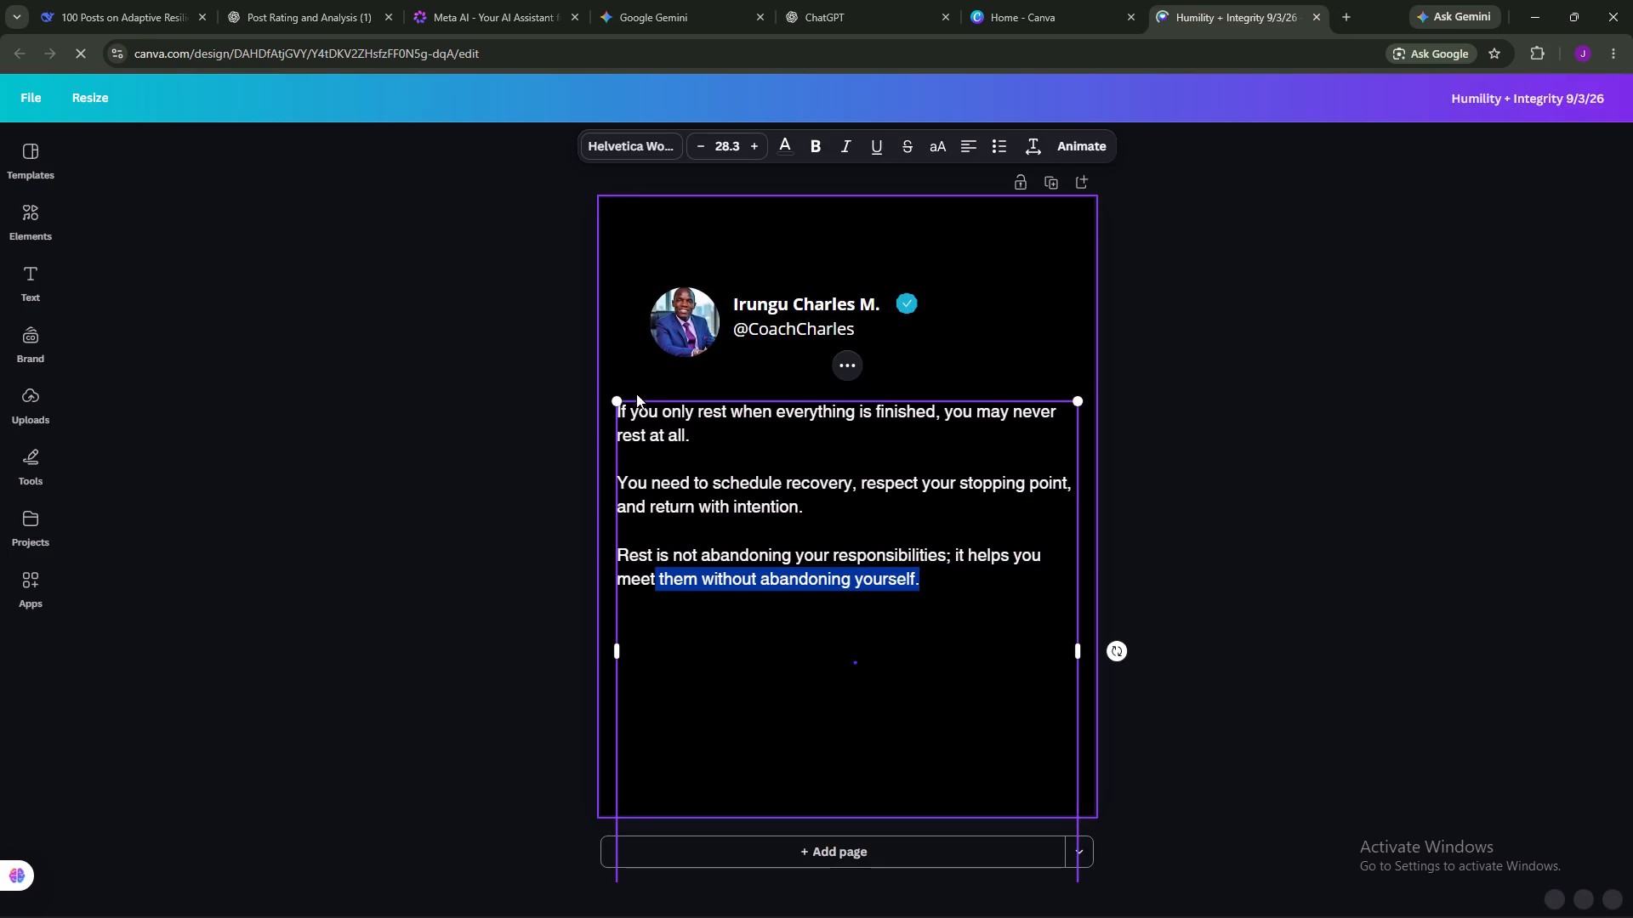
drag(636, 394, 619, 416)
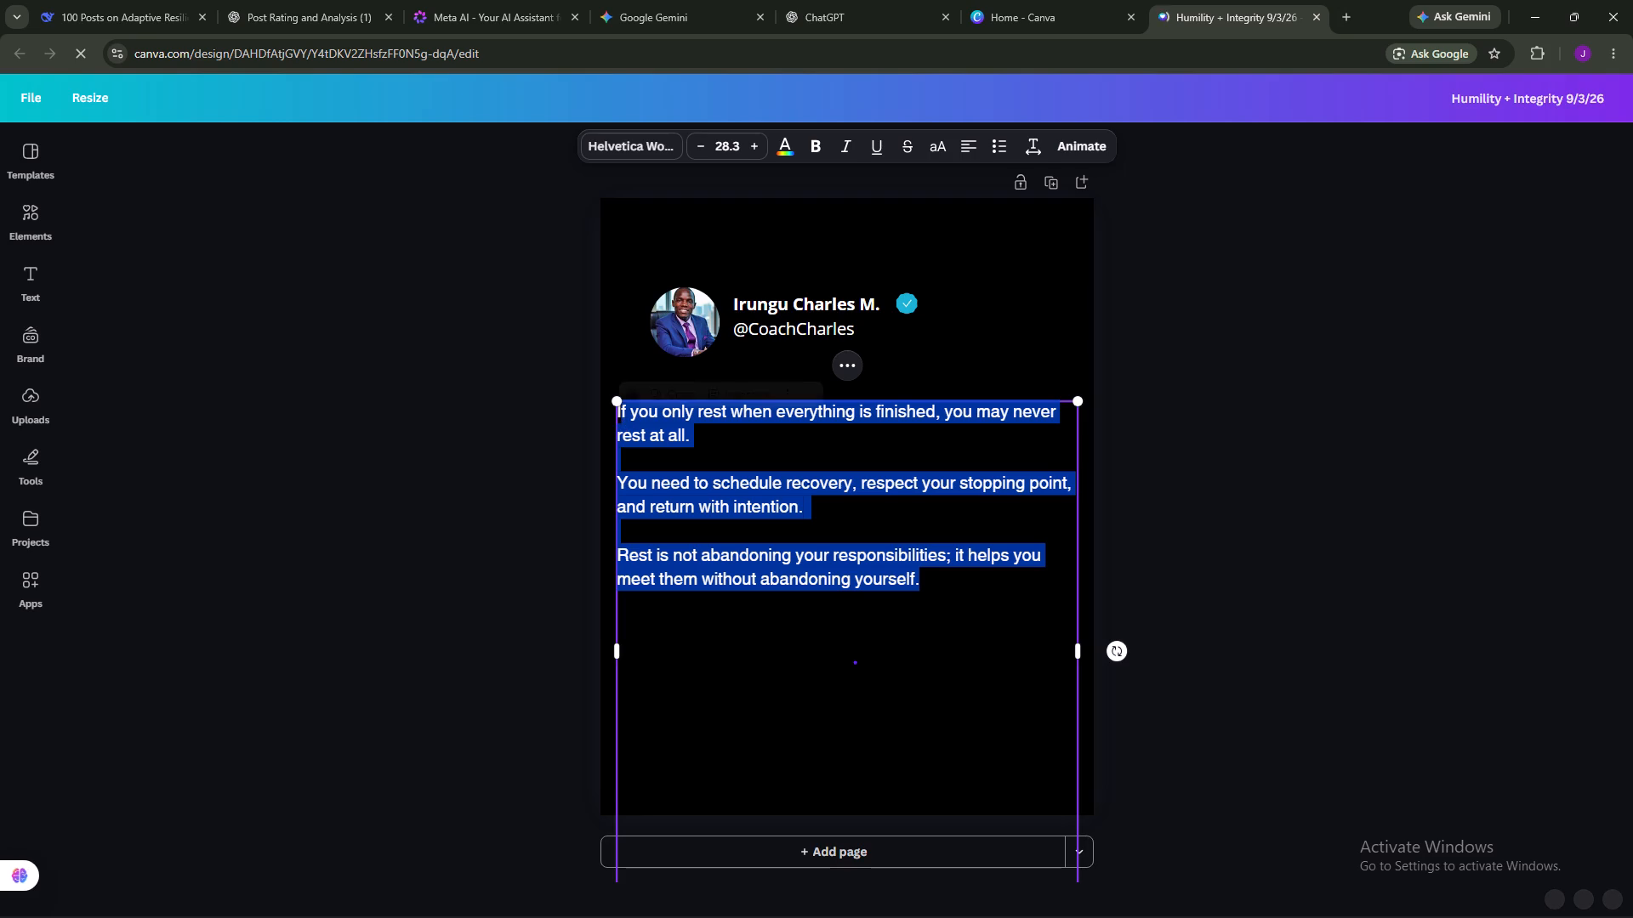
key(BackSpace)
key(ctrl+v)
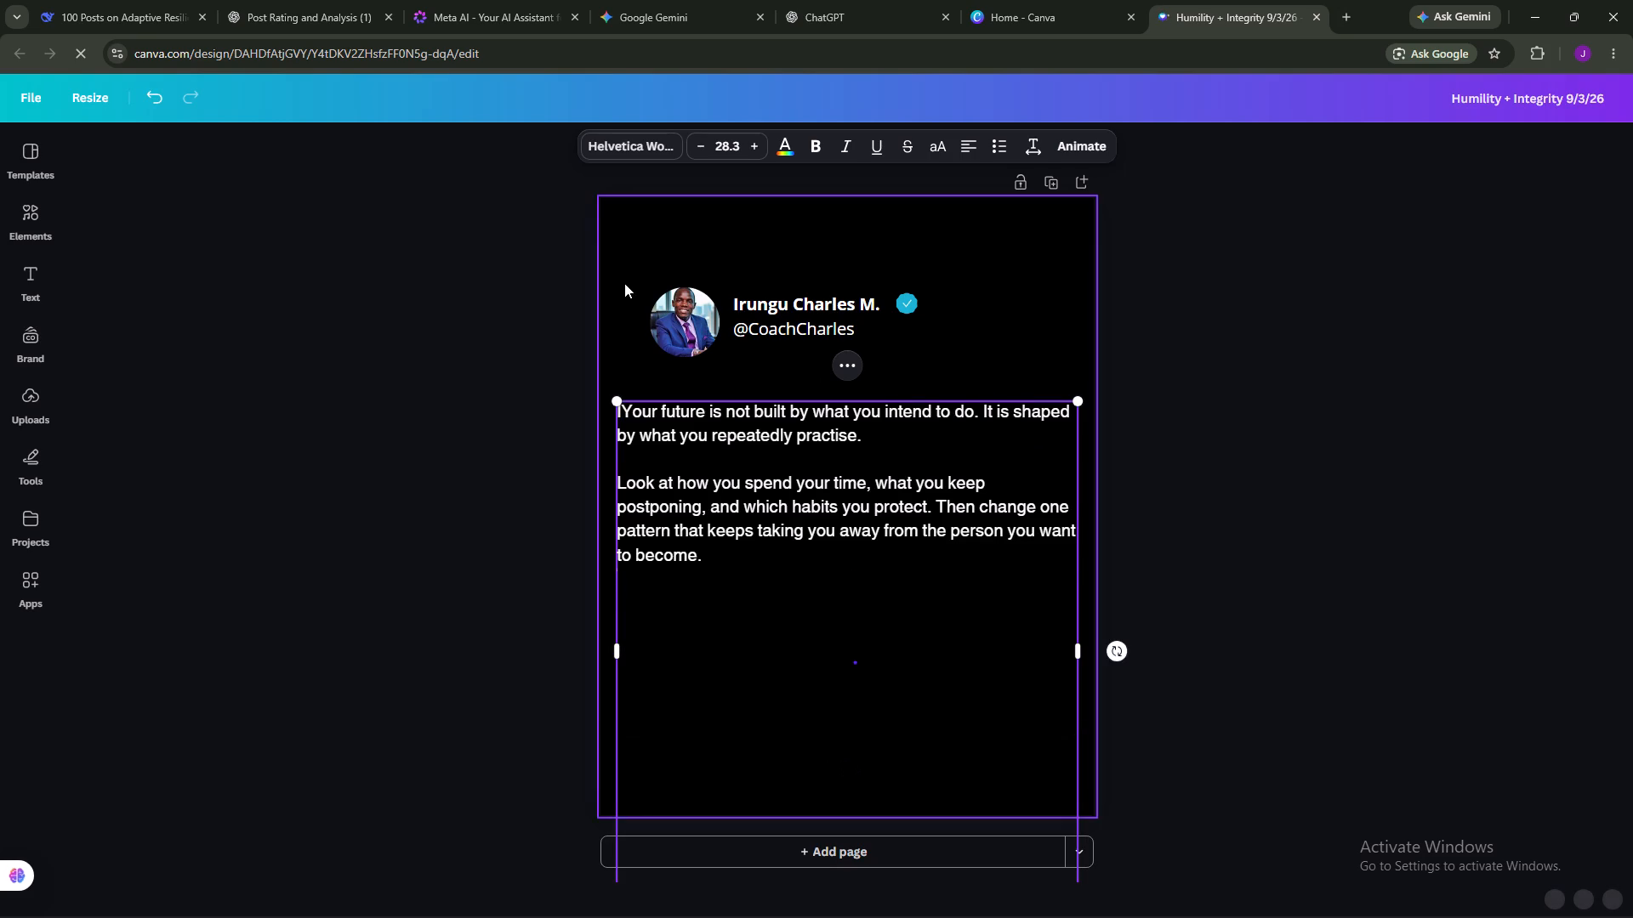
click(920, 462)
click(851, 445)
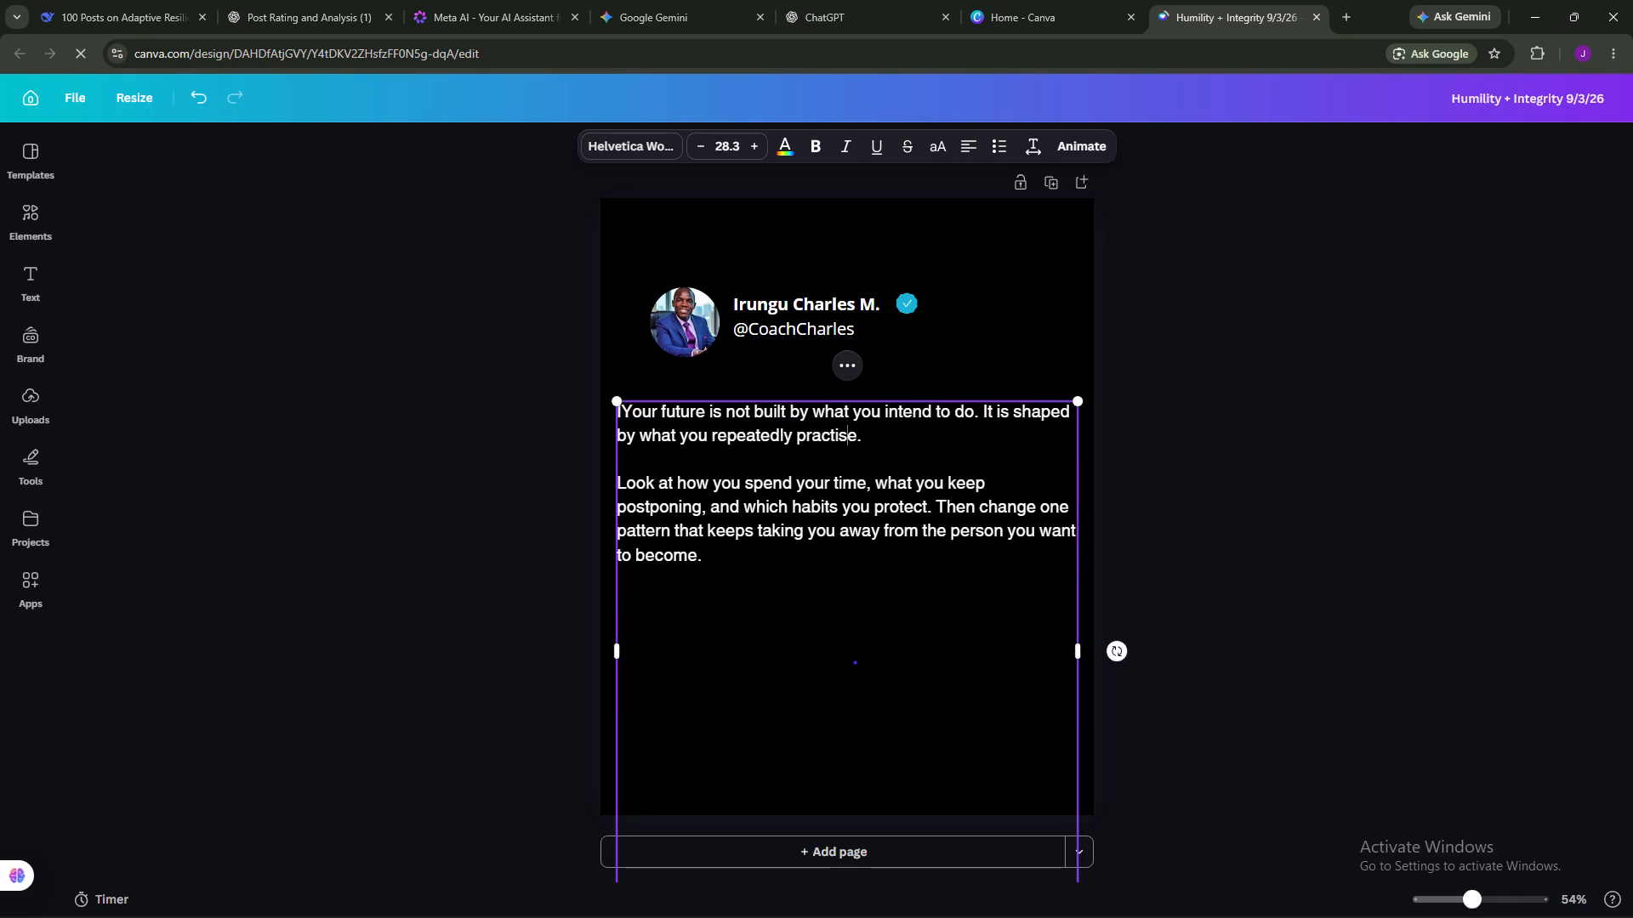
click(720, 524)
click(1061, 337)
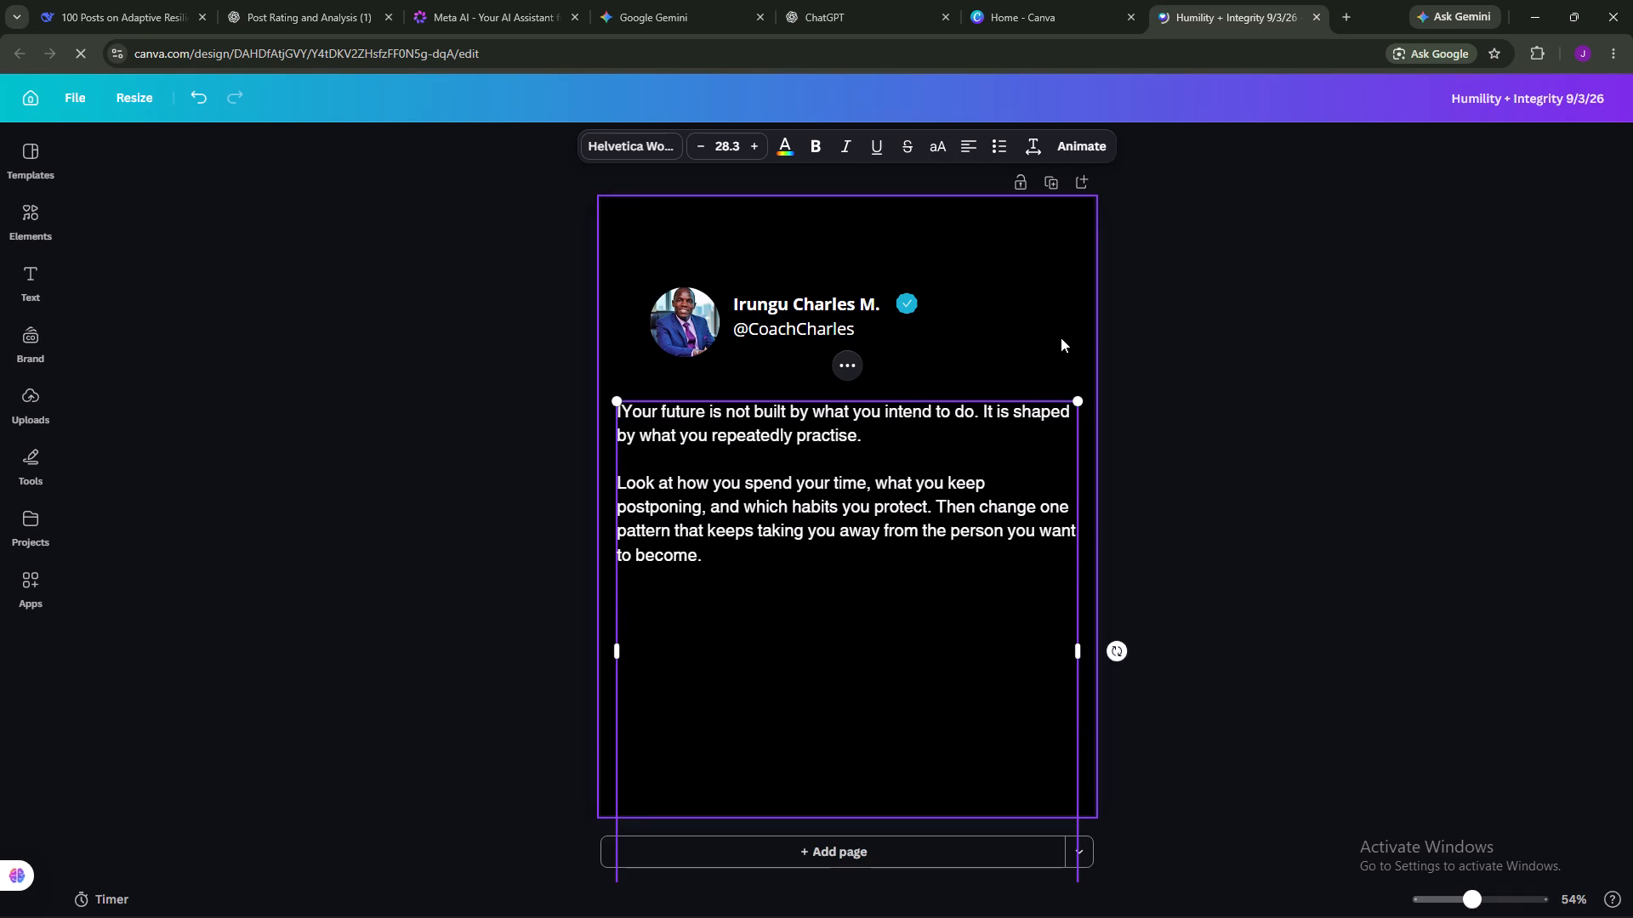
Delete the stray letter "I" before "Your future" at the start of the design's body text.
click(634, 399)
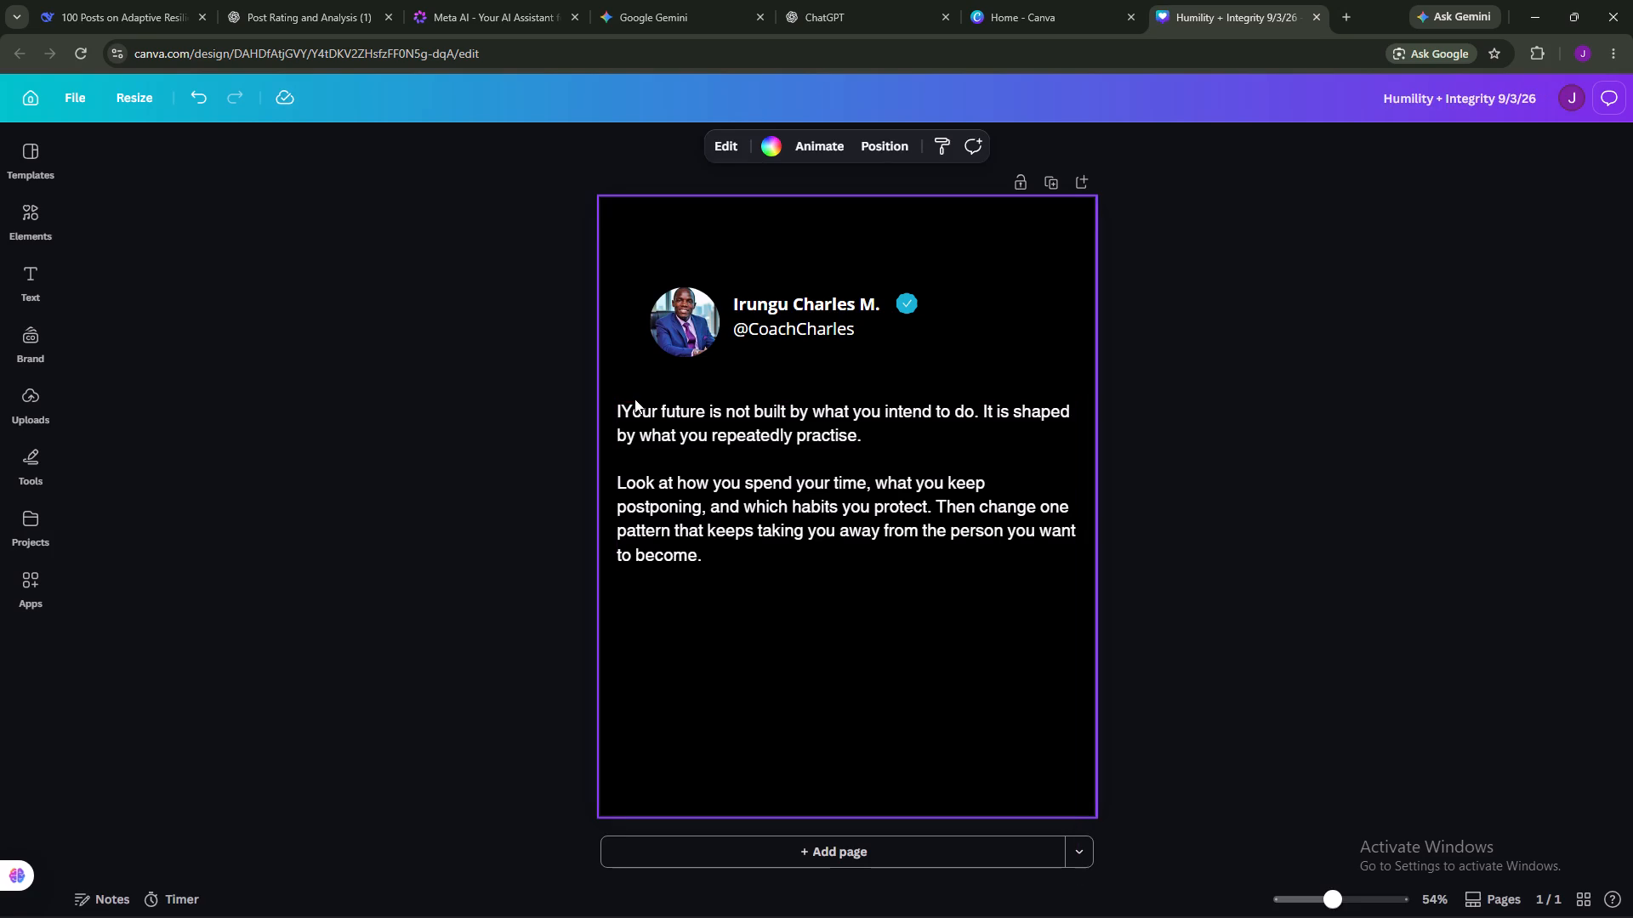
double_click(633, 415)
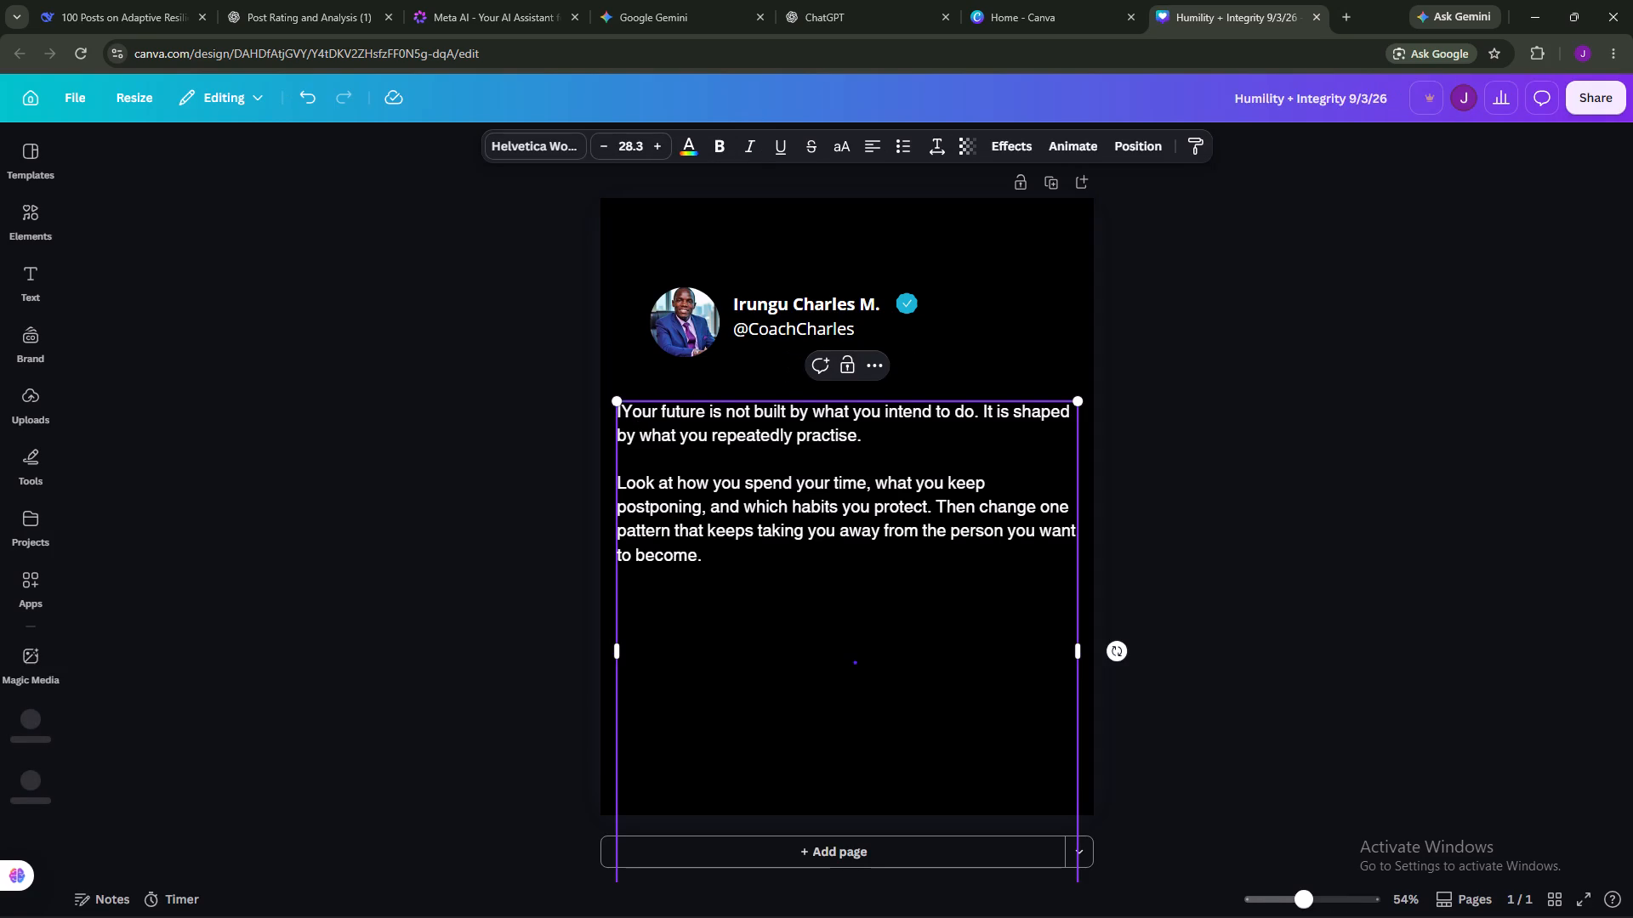
key(Left)
key(BackSpace)
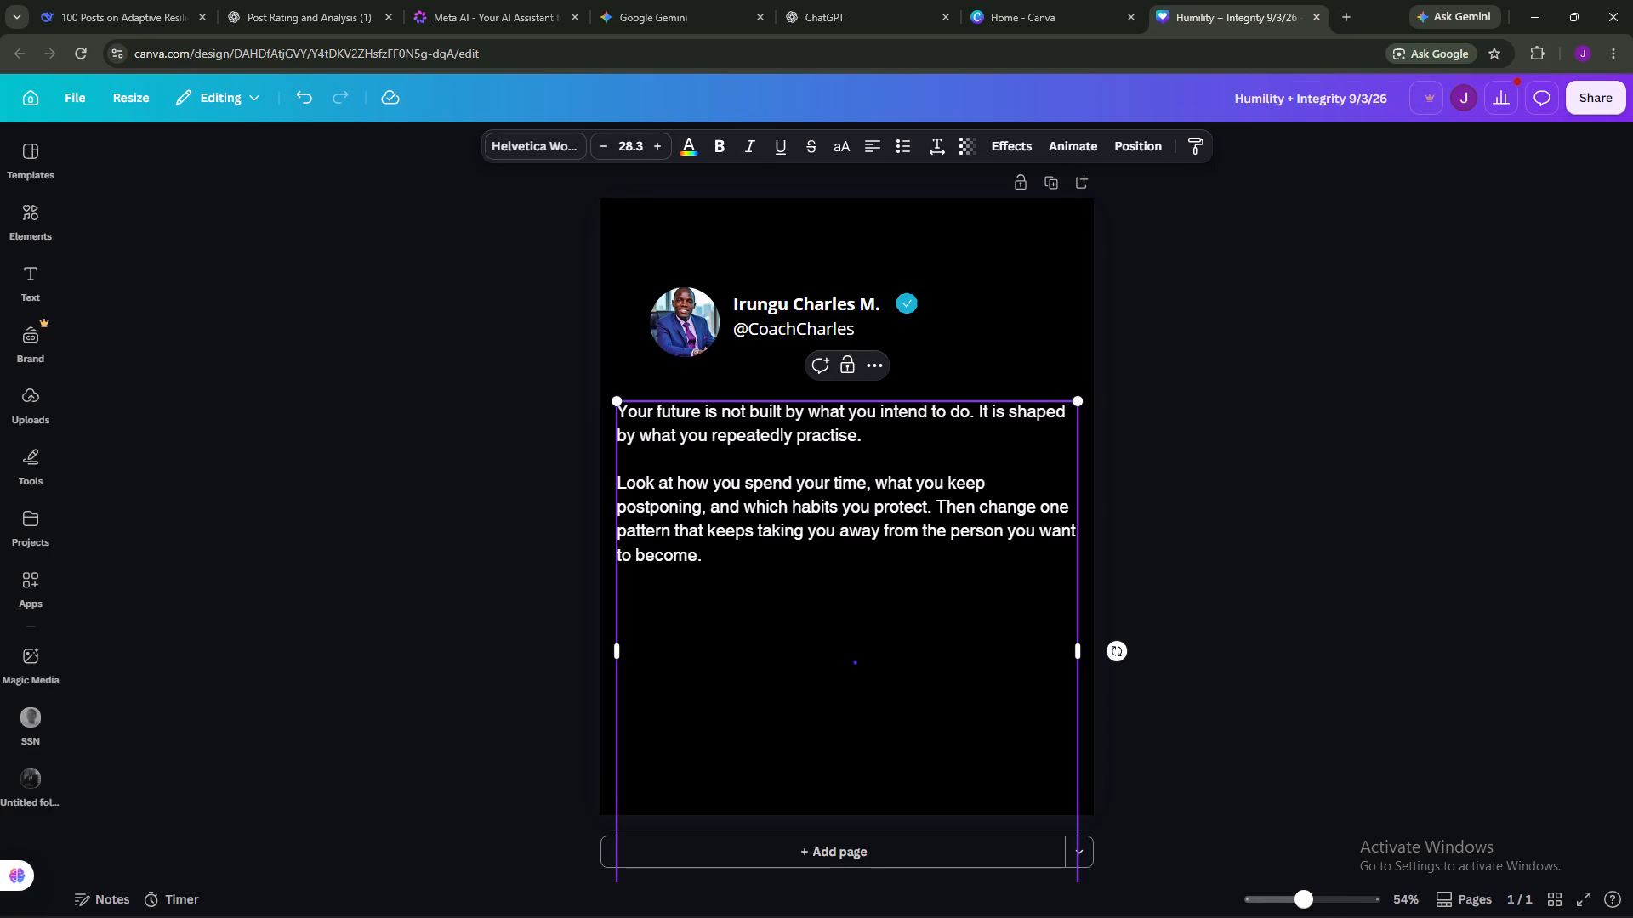
Remove "Then" after "which habits you protect." and start a new paragraph, separated by a blank line, with a capitalised "Change one pattern".
click(981, 507)
key(BackSpace)
key(BackSpace)
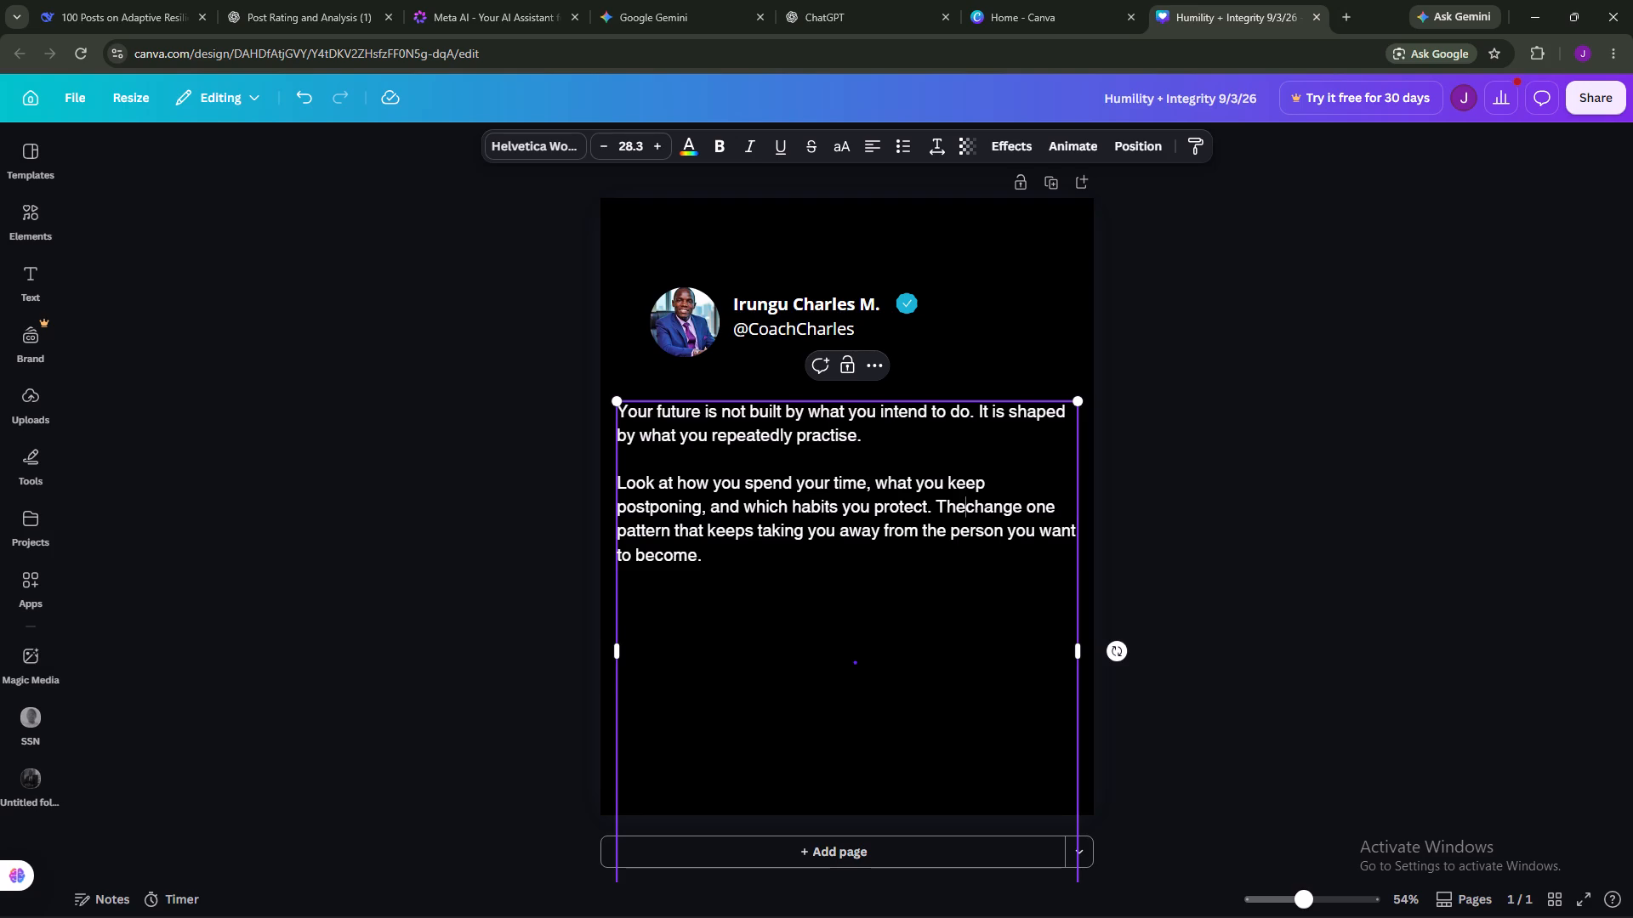
key(BackSpace)
key(BackSpace)
key(BackSpace)
key(BackSpace)
key(Return)
key(Return)
key(Right)
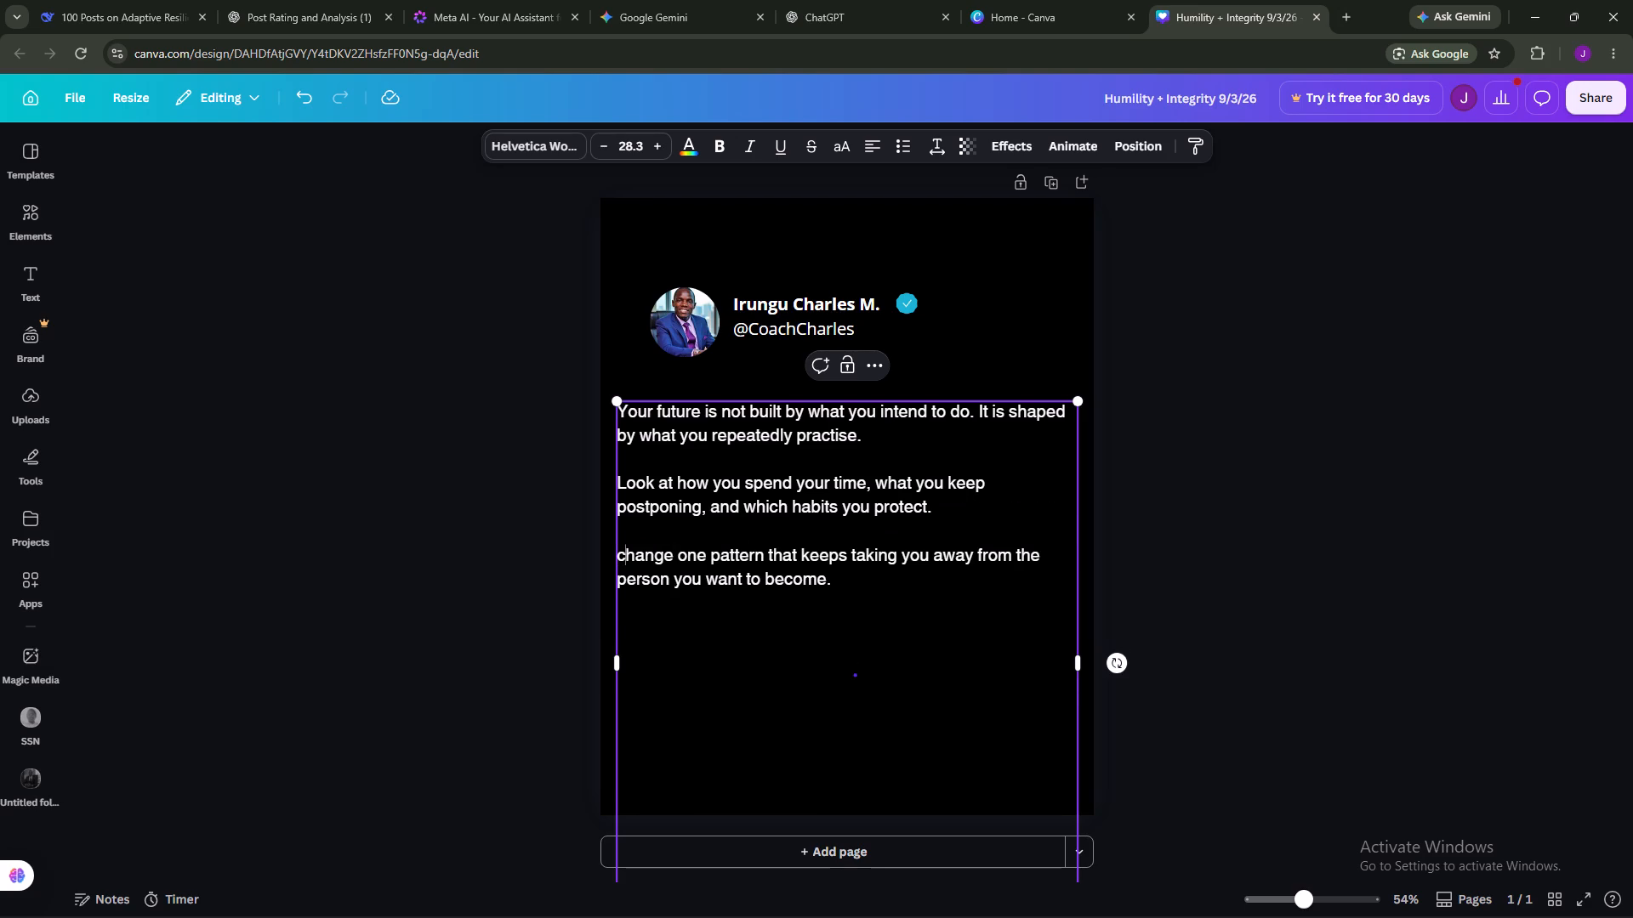
key(BackSpace)
key(c)
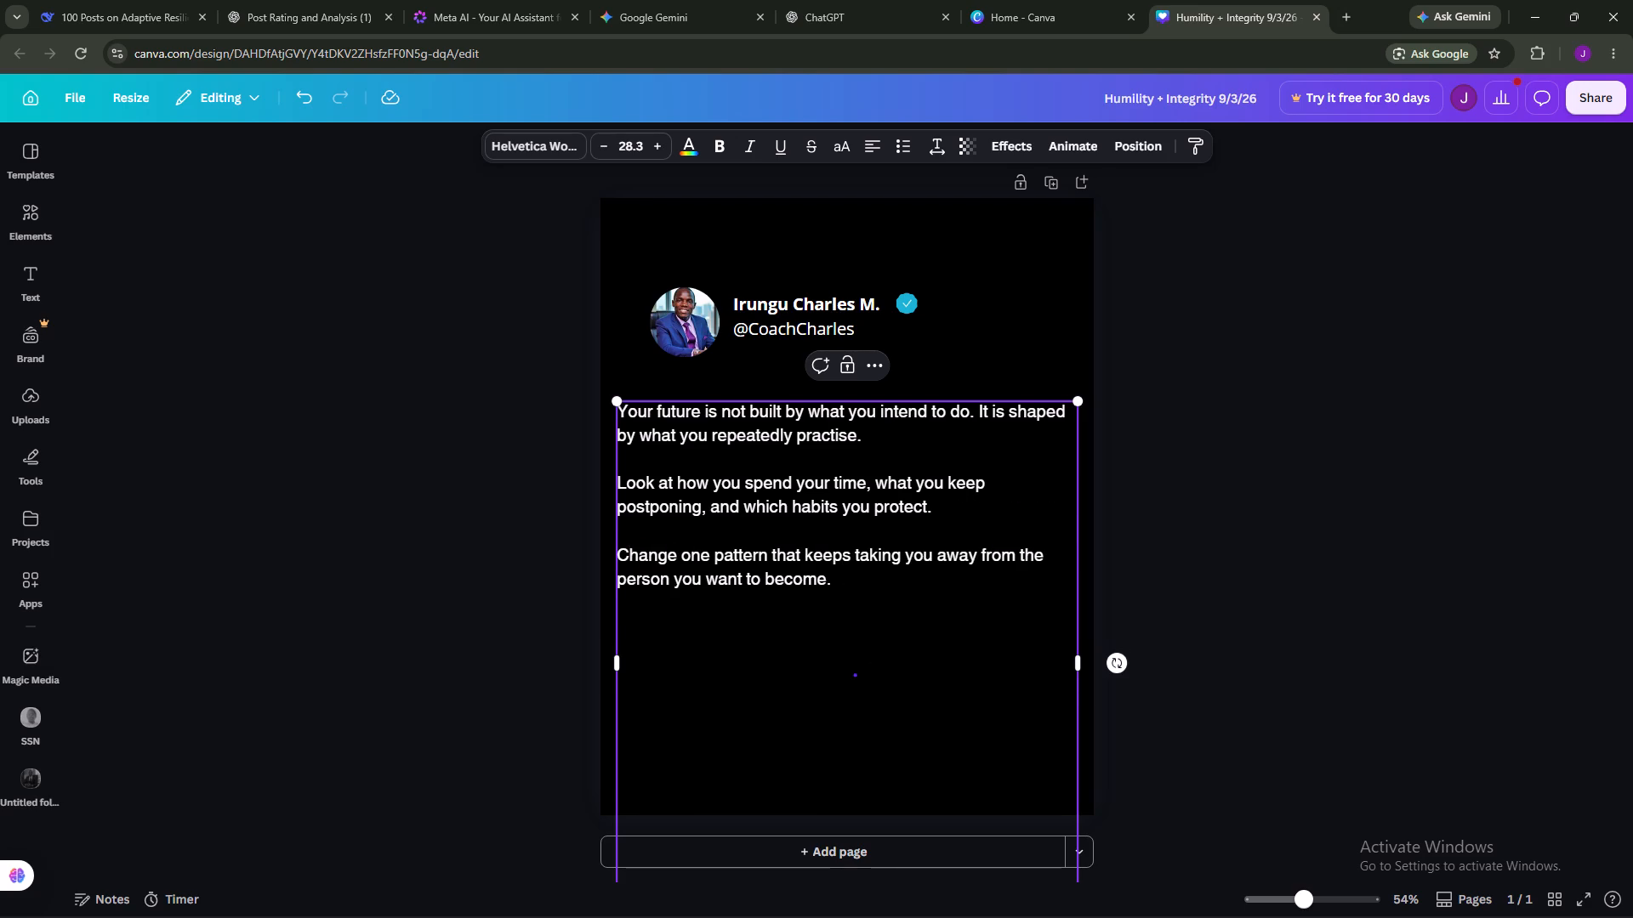
click(410, 593)
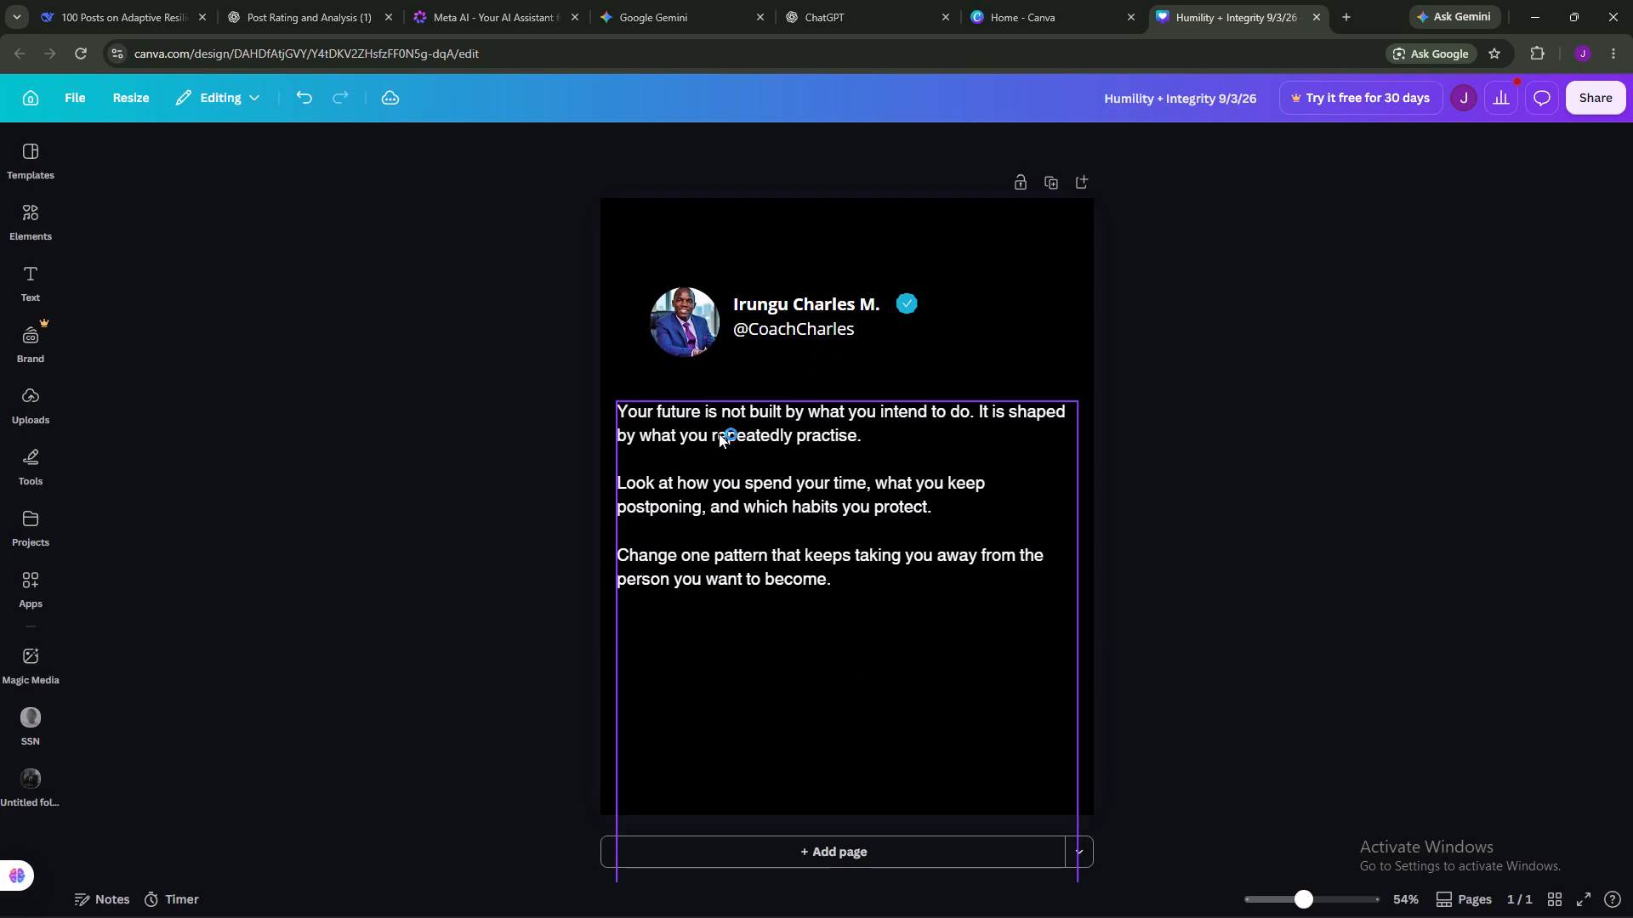
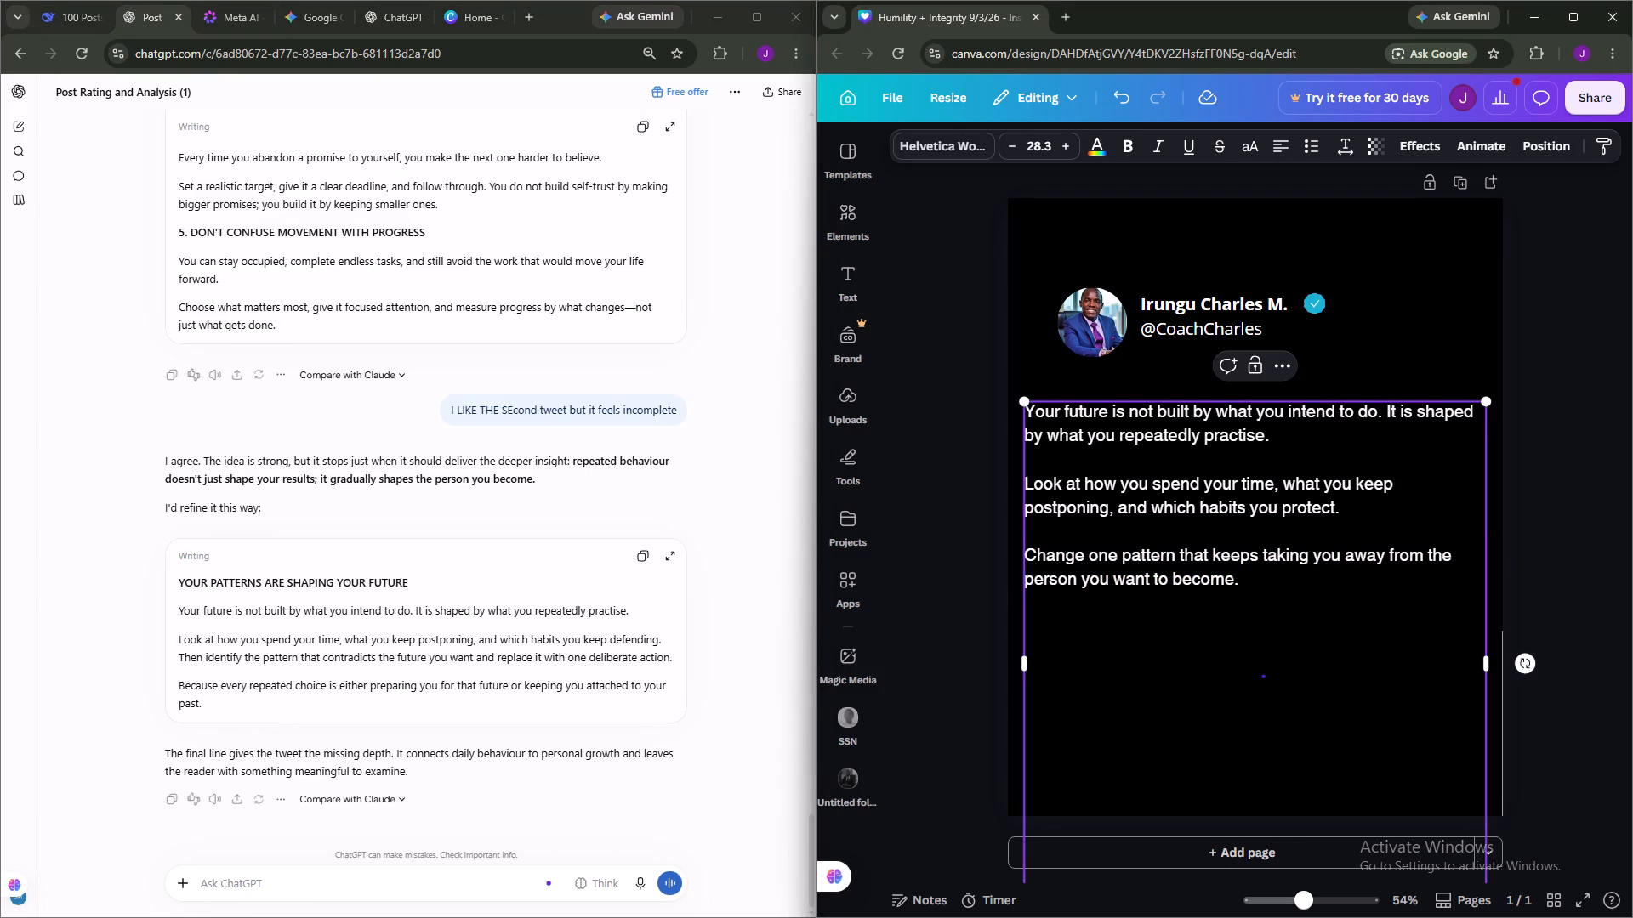
Replace the quote design's body text with the copied tweet "YOUR PATTERNS ARE SHAPING YOUR FUTURE", including its heading.
drag(1249, 583, 1059, 408)
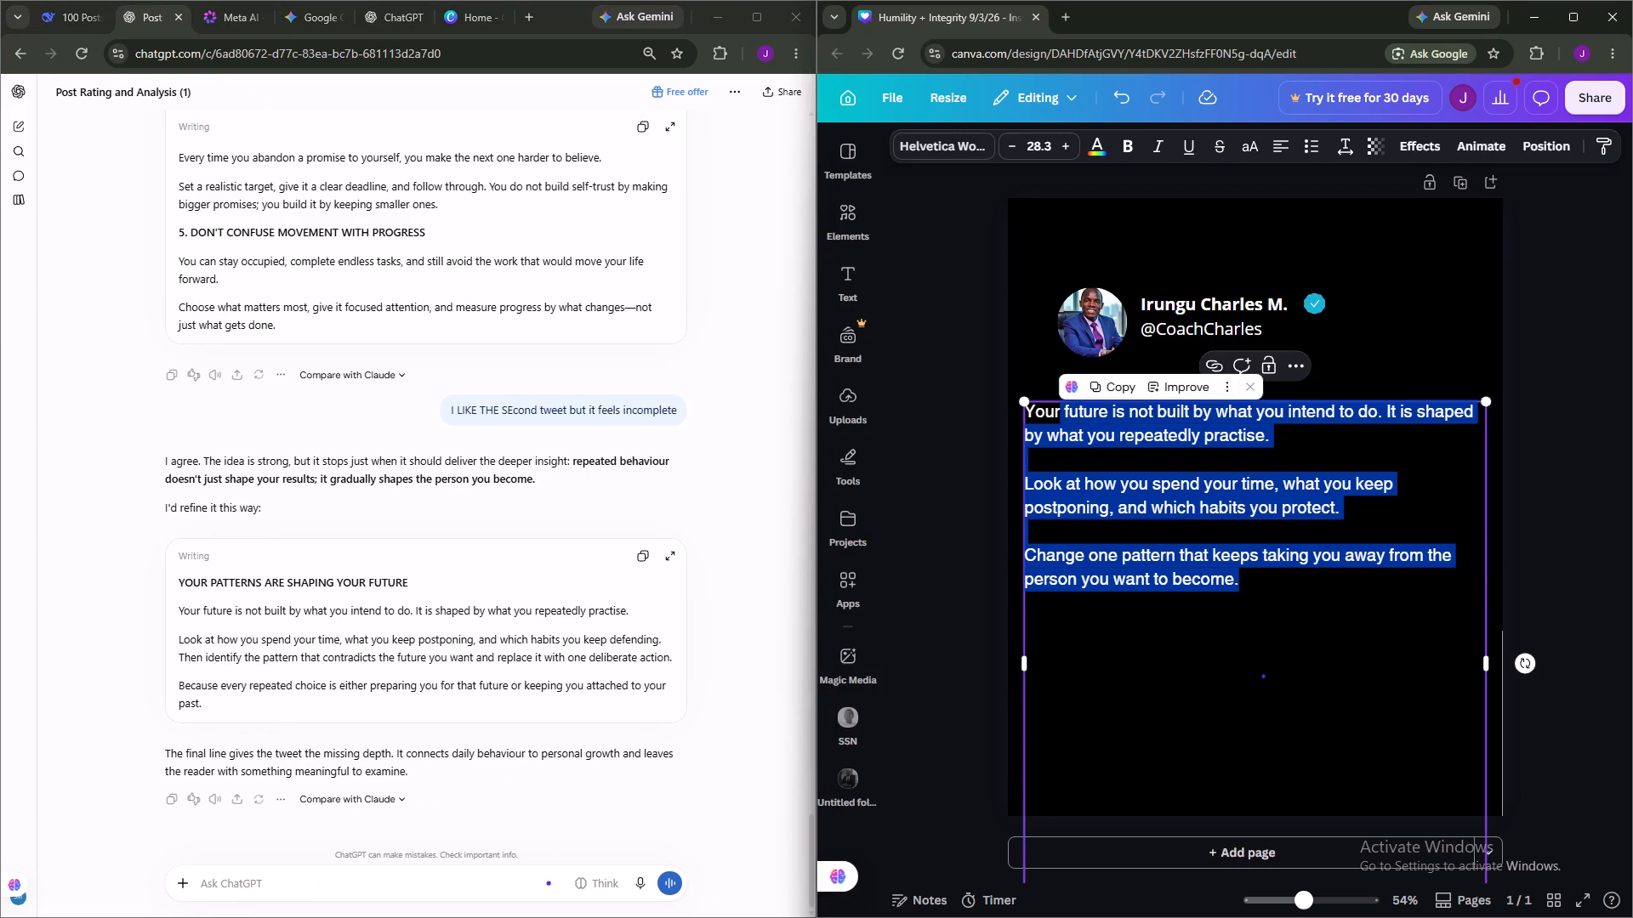
key(BackSpace)
key(BackSpace)
key(BackSpace)
key(BackSpace)
key(BackSpace)
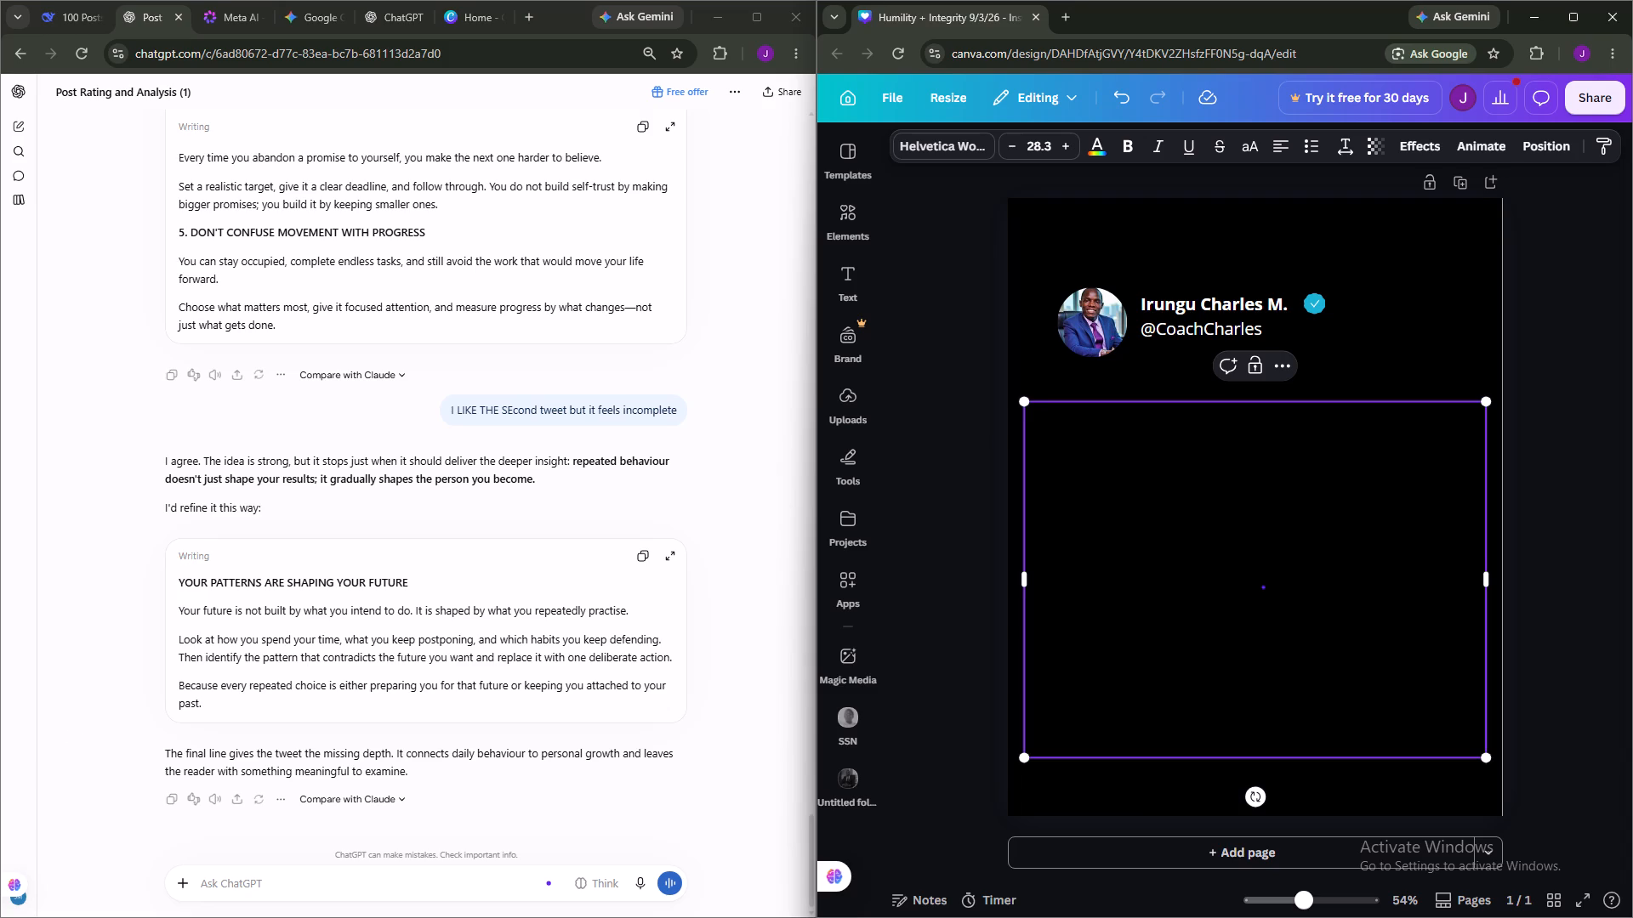
key(ctrl+v)
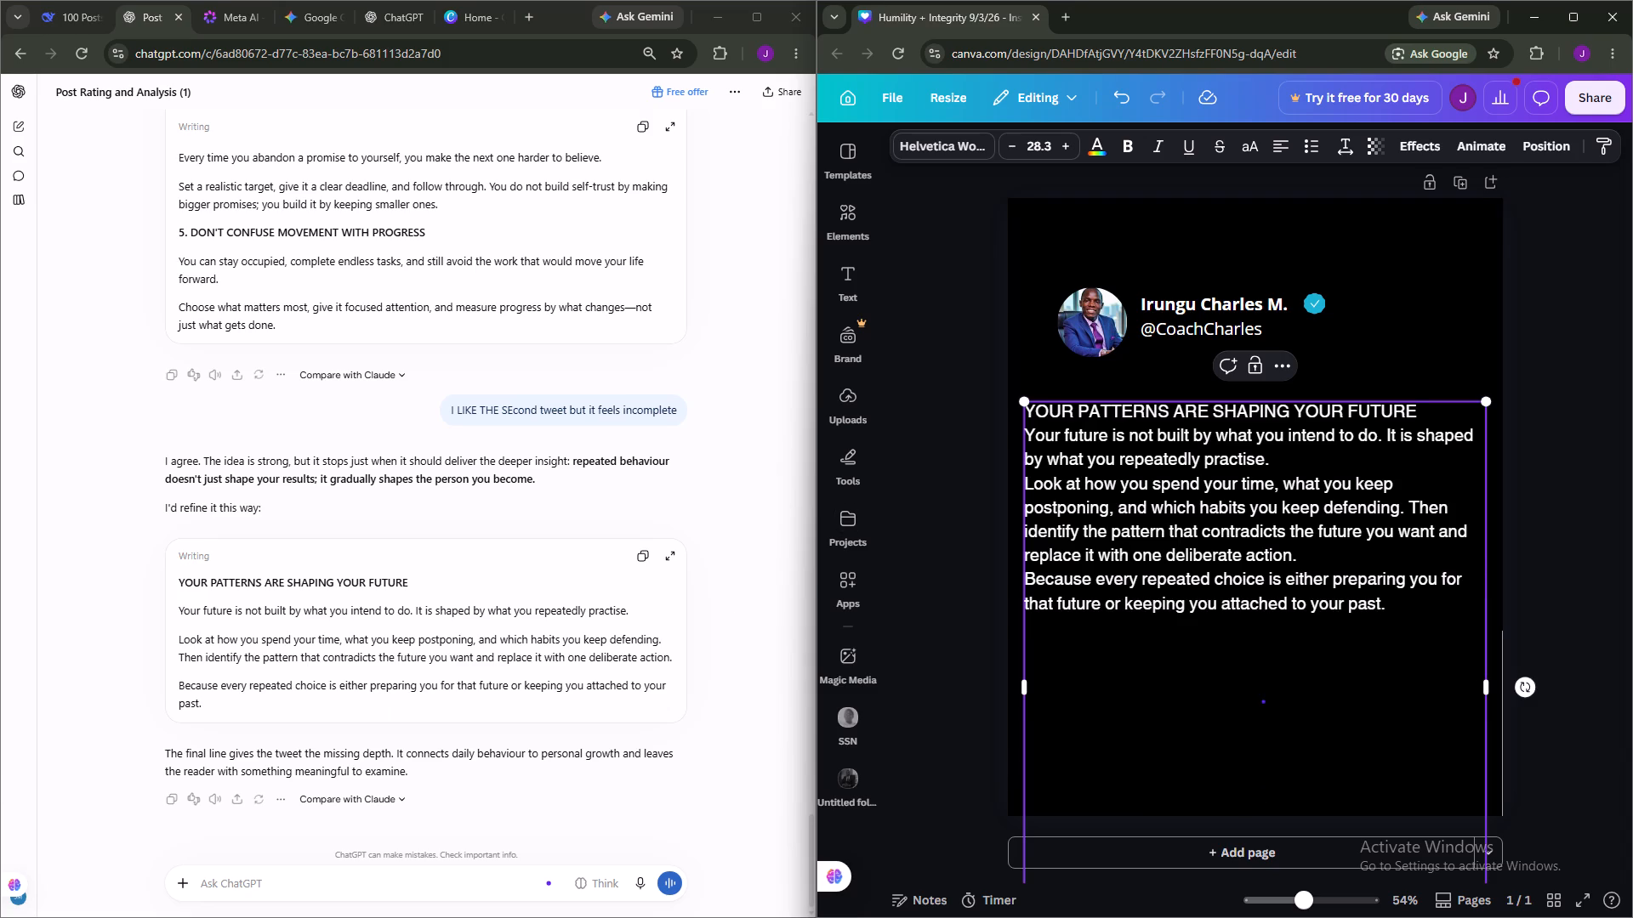
Delete the heading "YOUR PATTERNS ARE SHAPING YOUR FUTURE" and its empty line from the start of the design's body text.
drag(1430, 413, 1072, 410)
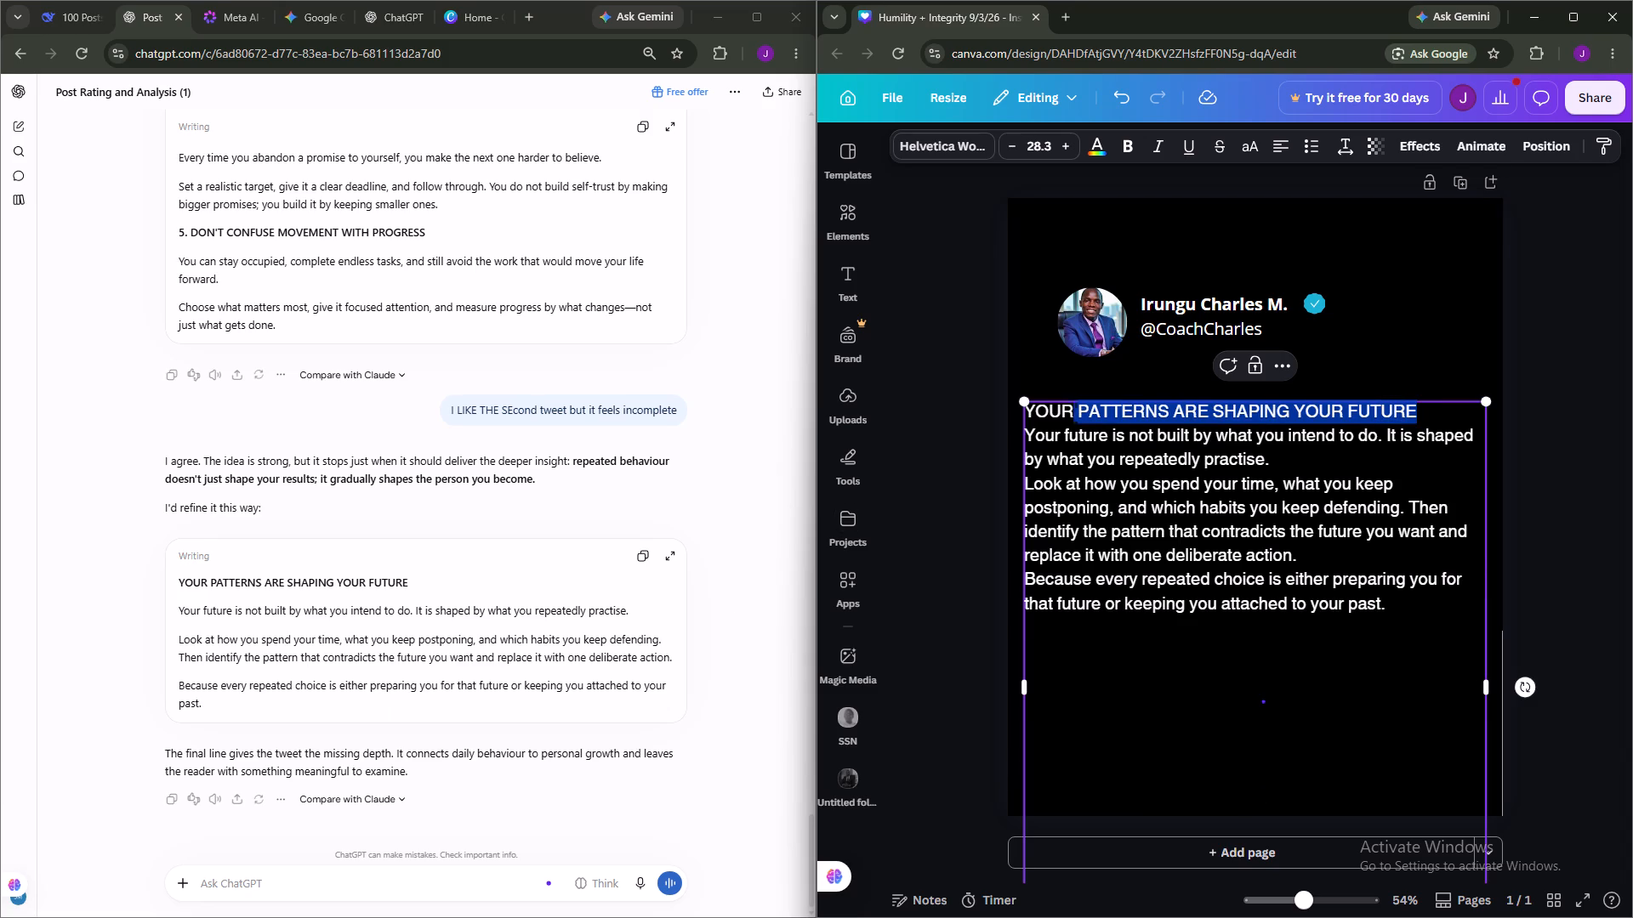
drag(1072, 410, 1028, 410)
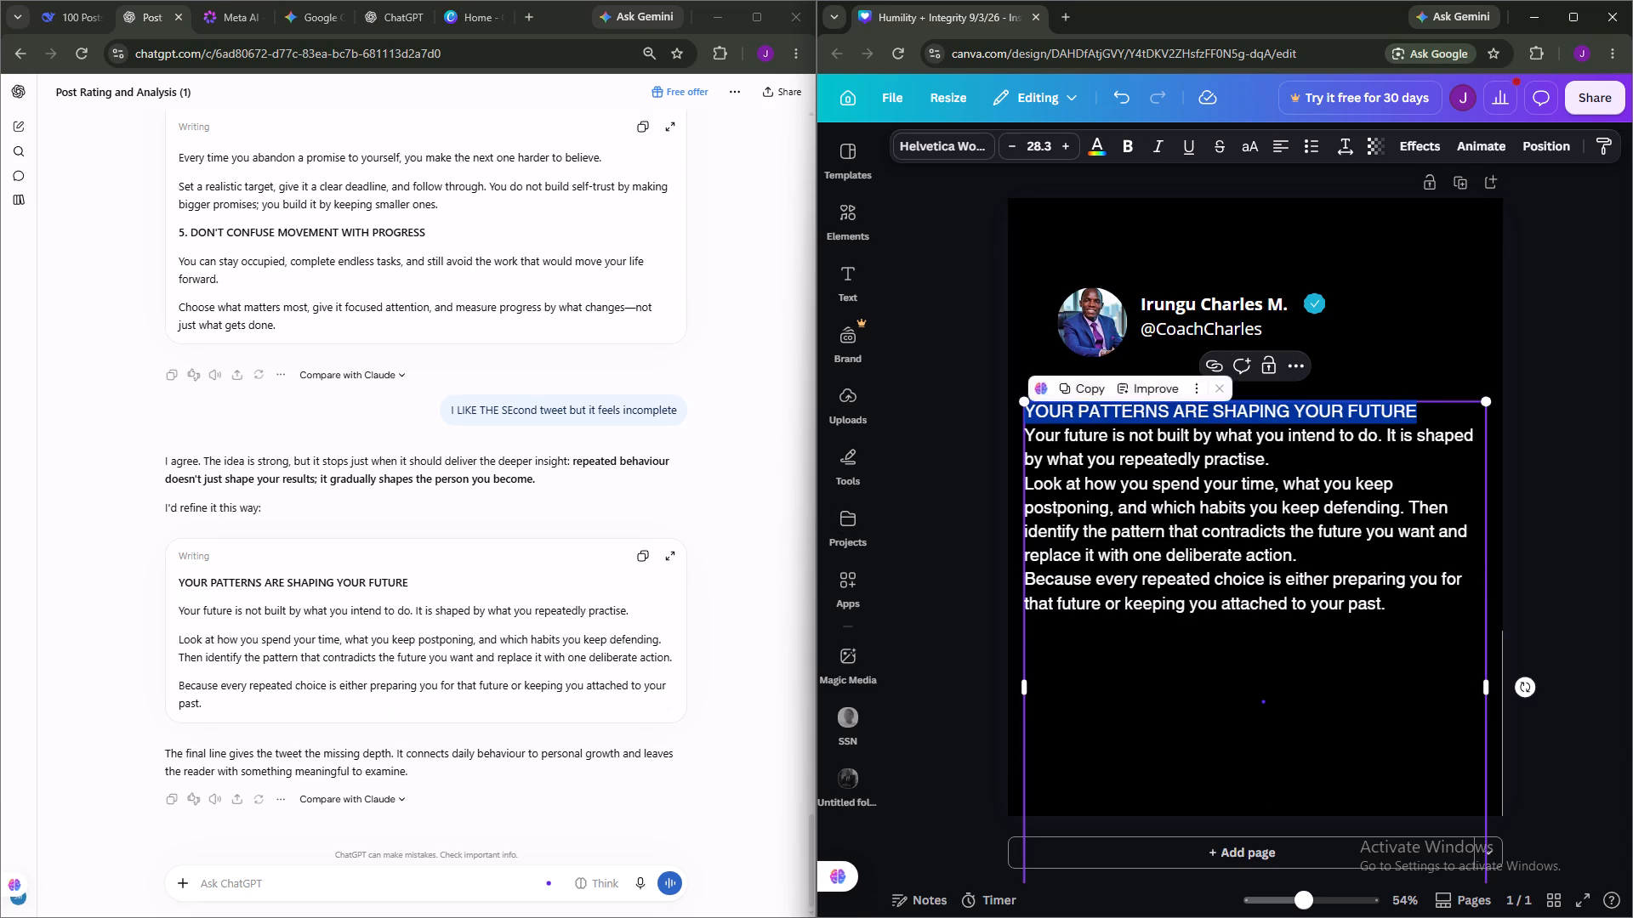
key(BackSpace)
key(BackSpace)
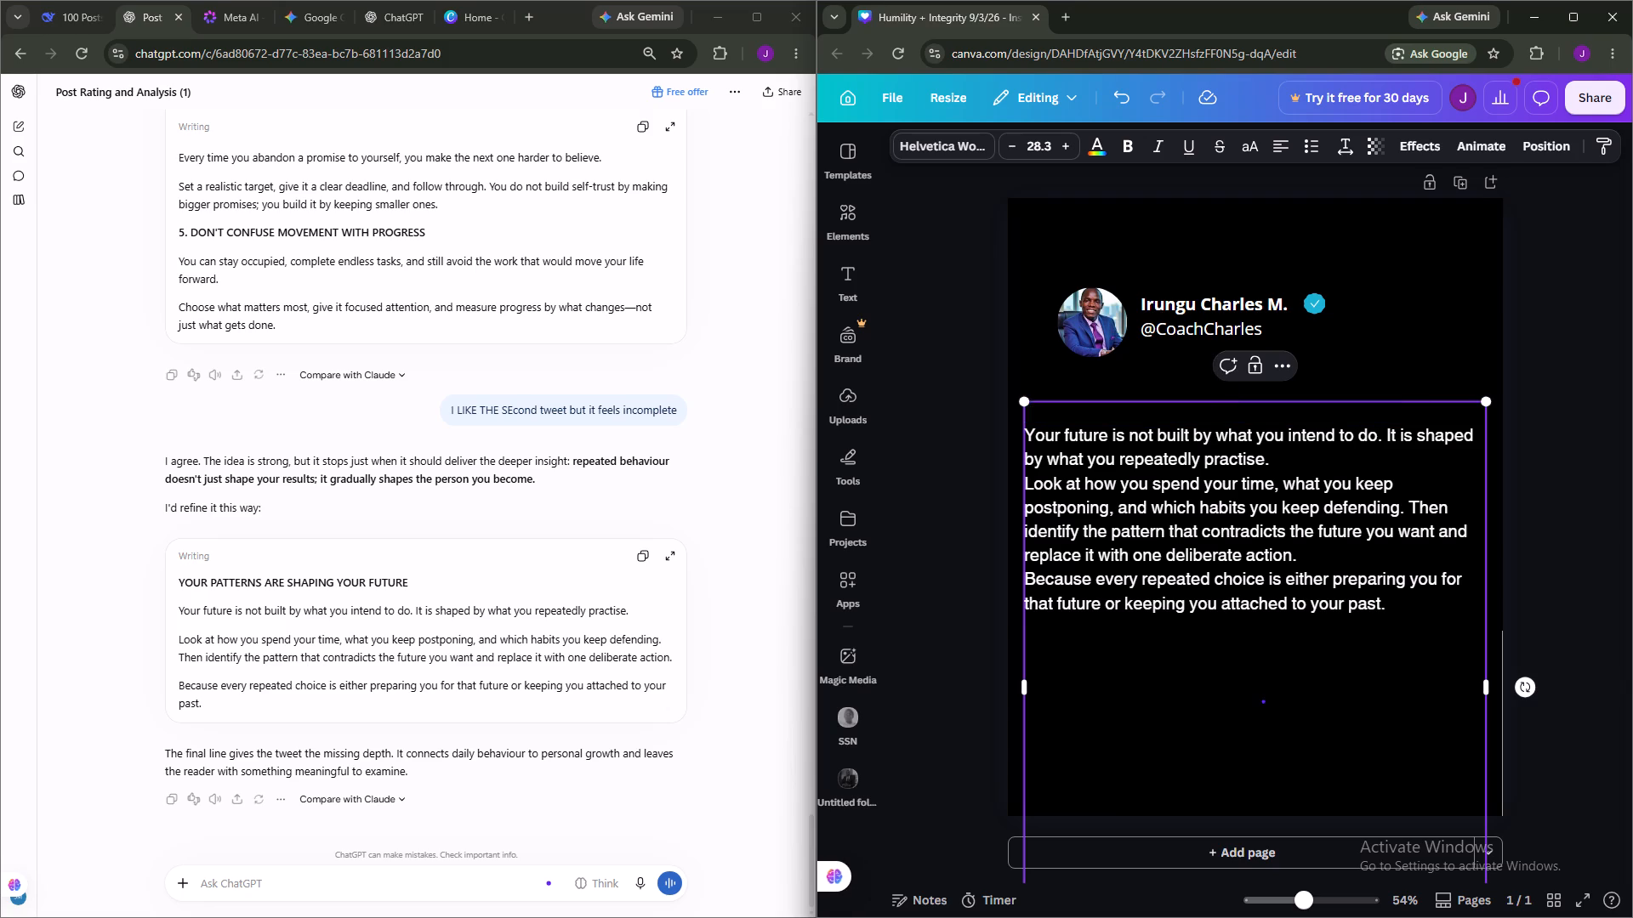
click(1050, 420)
key(BackSpace)
key(BackSpace)
click(1027, 428)
key(BackSpace)
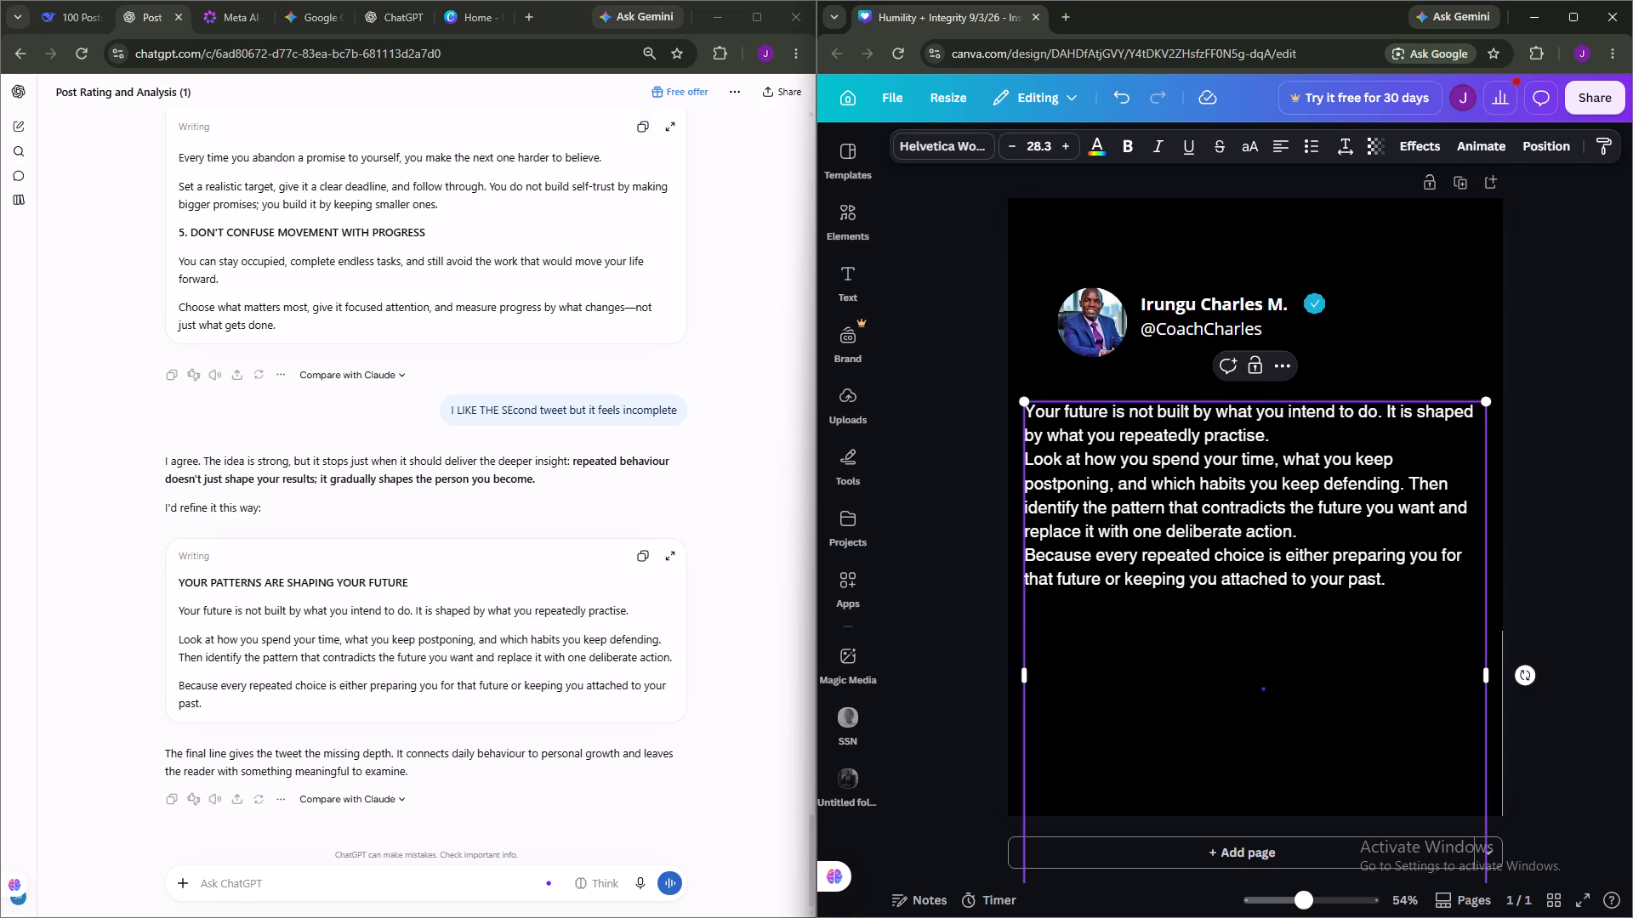
Insert a blank line after the first paragraph, which ends in "repeatedly practise.".
click(1288, 441)
key(Return)
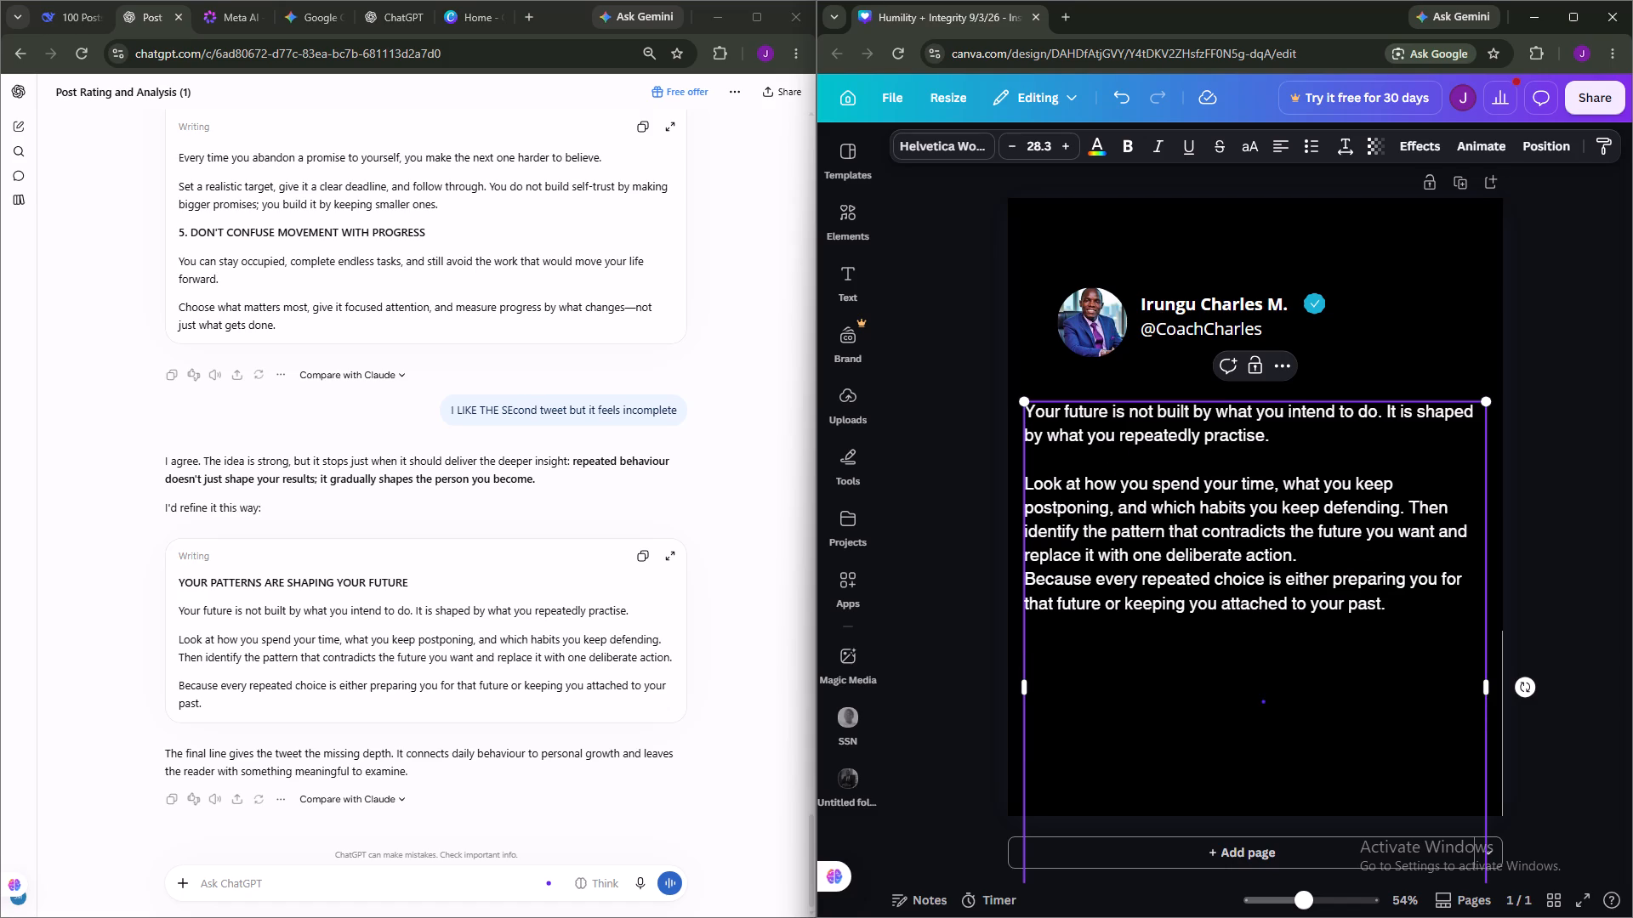
Remove "Then" after "which habits you keep defending." and start a new line with a capitalised "Identify the pattern".
click(1453, 508)
key(BackSpace)
key(BackSpace)
key(BackSpace)
key(BackSpace)
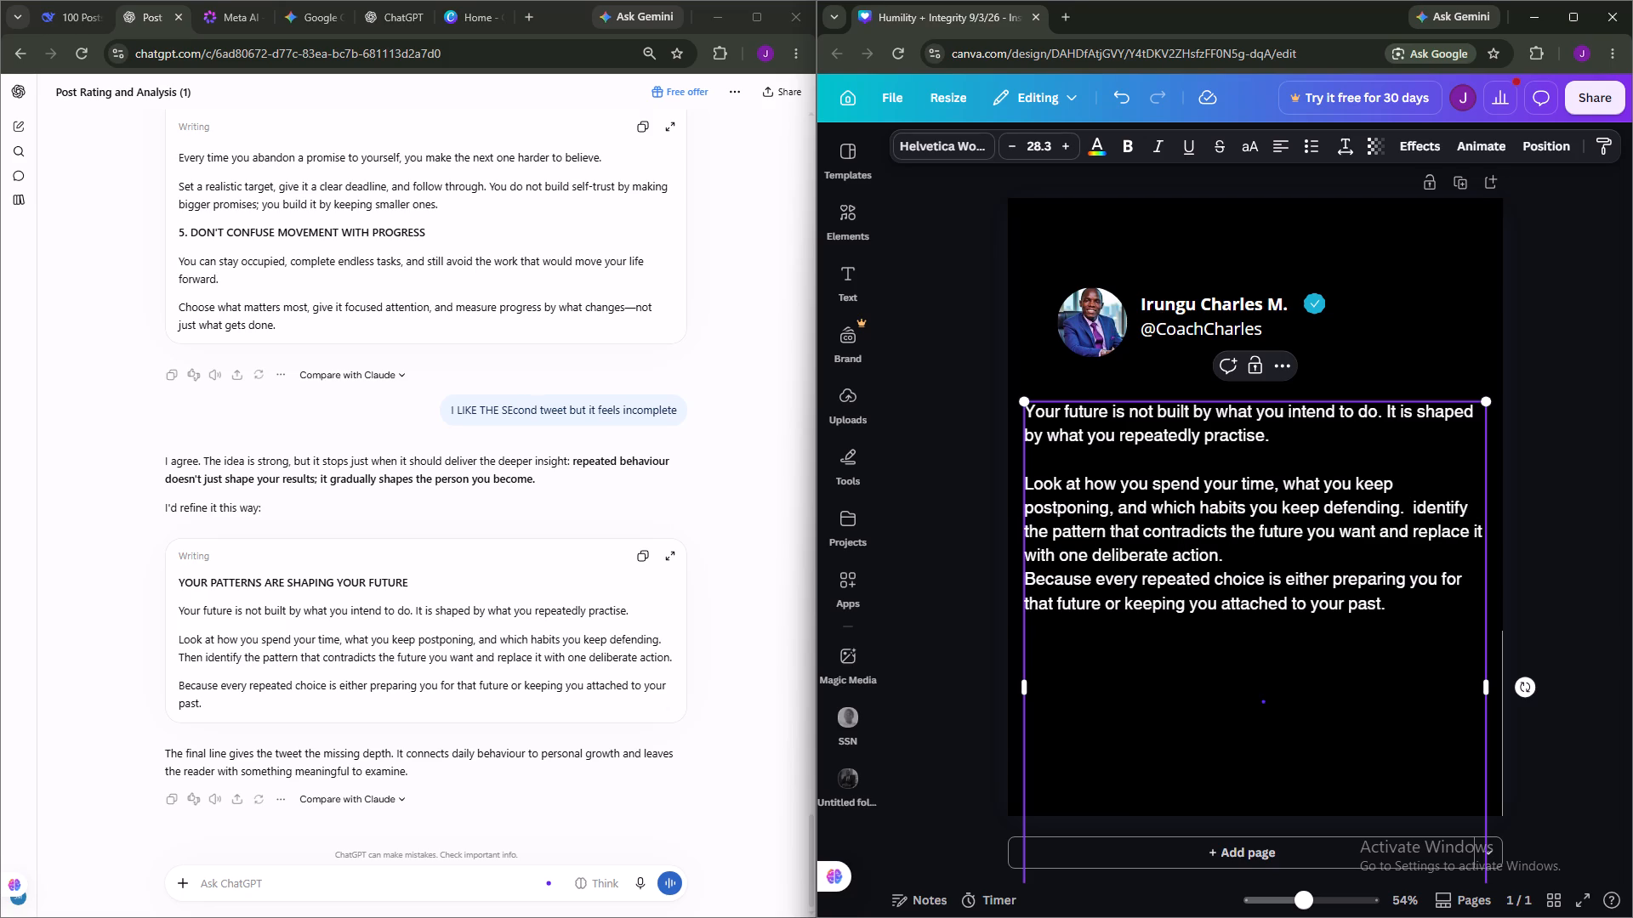
key(BackSpace)
key(Right)
key(BackSpace)
key(Return)
key(Right)
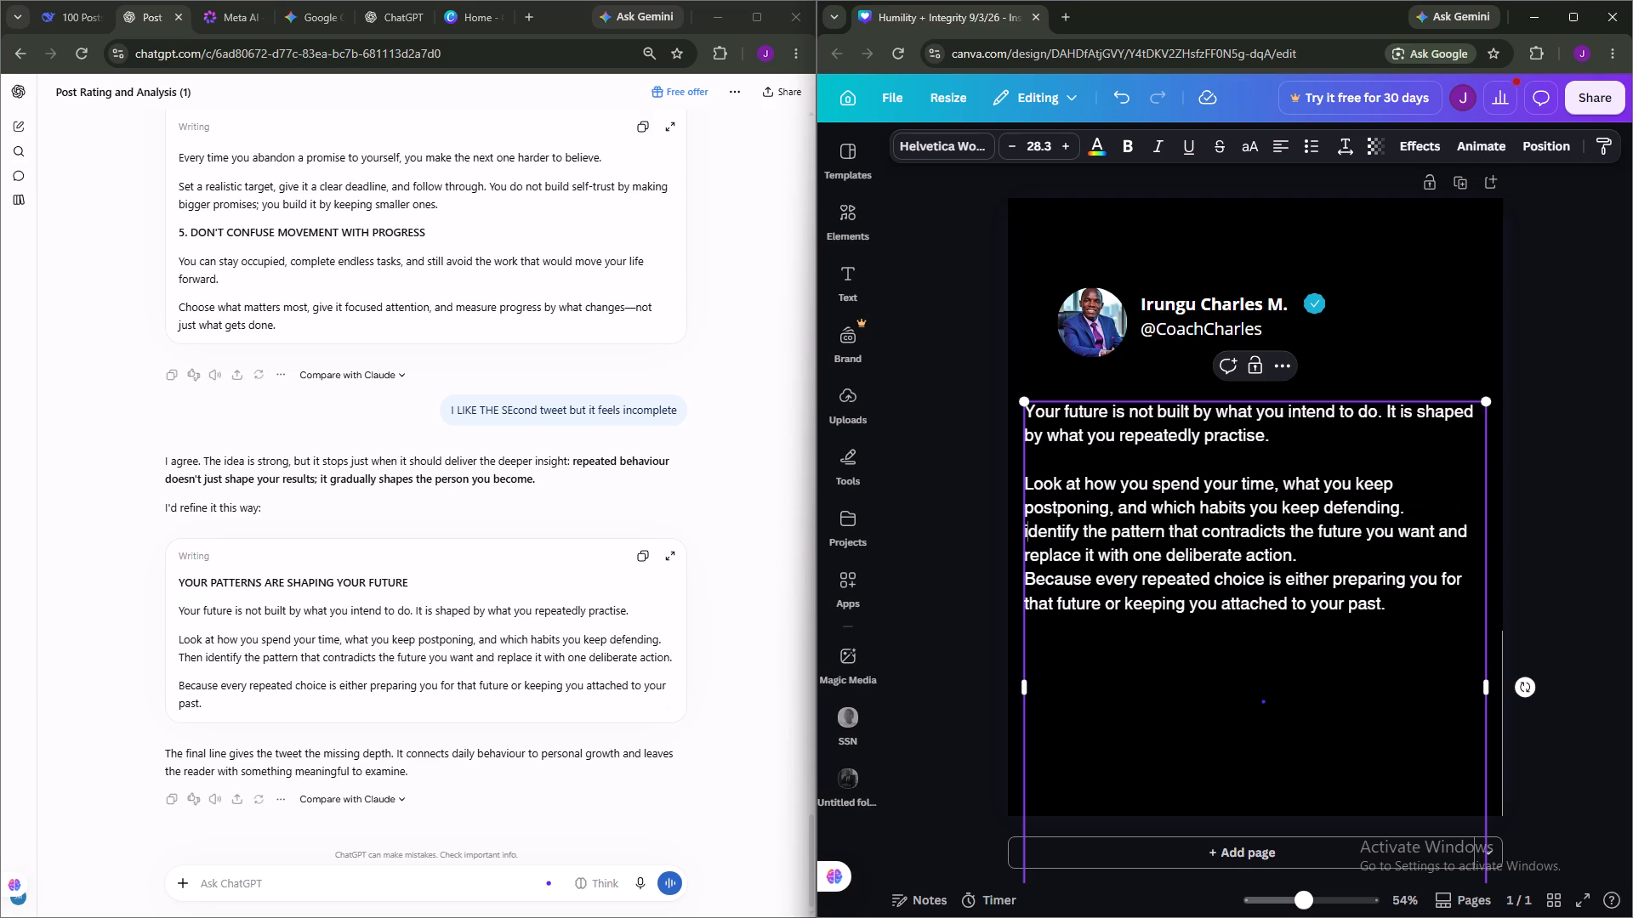
key(BackSpace)
key(i)
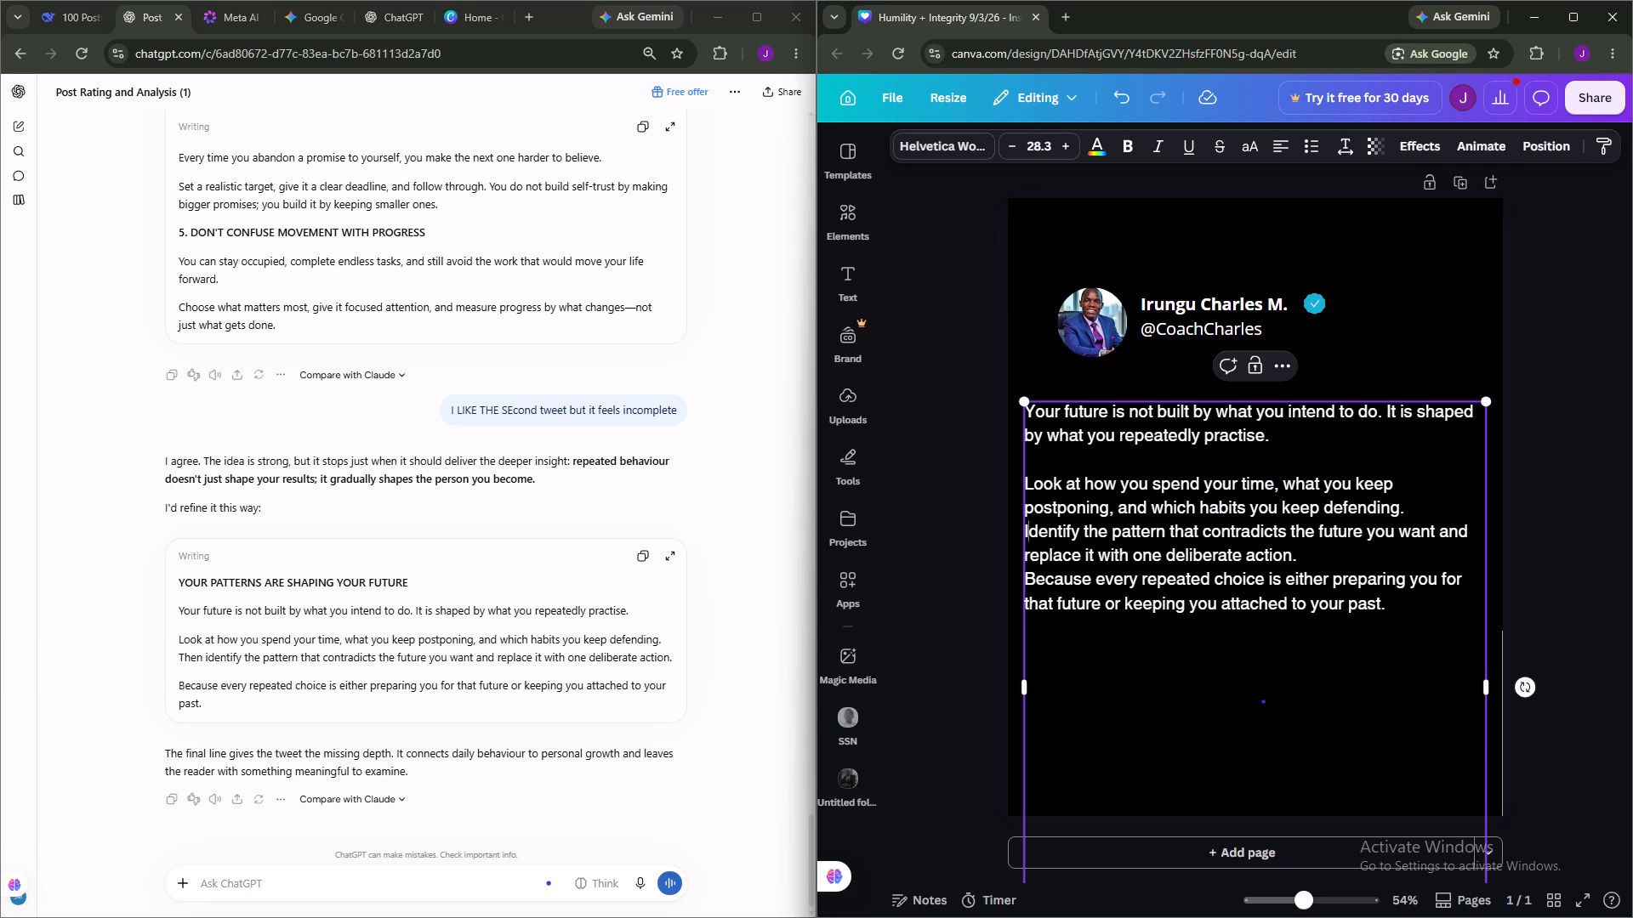
Insert a blank line between "replace it with one deliberate action." and the closing paragraph.
click(1317, 558)
key(Return)
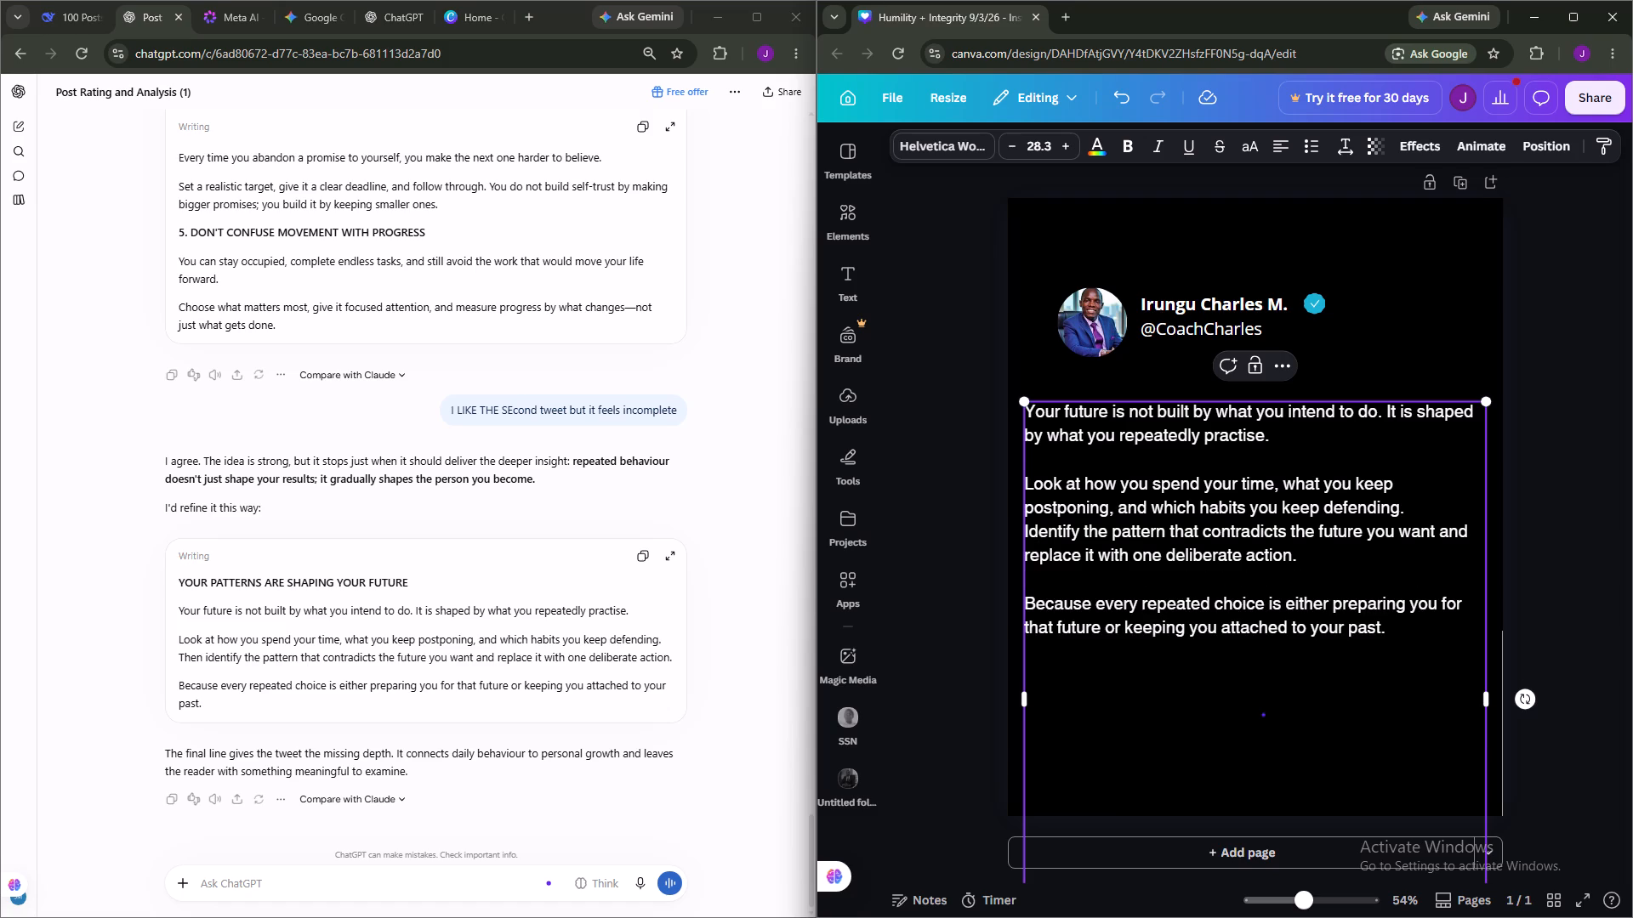
Remove "Because" from the closing paragraph so that it starts with a capitalised "Every repeated choice", and finish editing the text.
click(1110, 607)
key(Left)
key(BackSpace)
key(BackSpace)
key(BackSpace)
key(BackSpace)
key(BackSpace)
key(BackSpace)
key(BackSpace)
key(BackSpace)
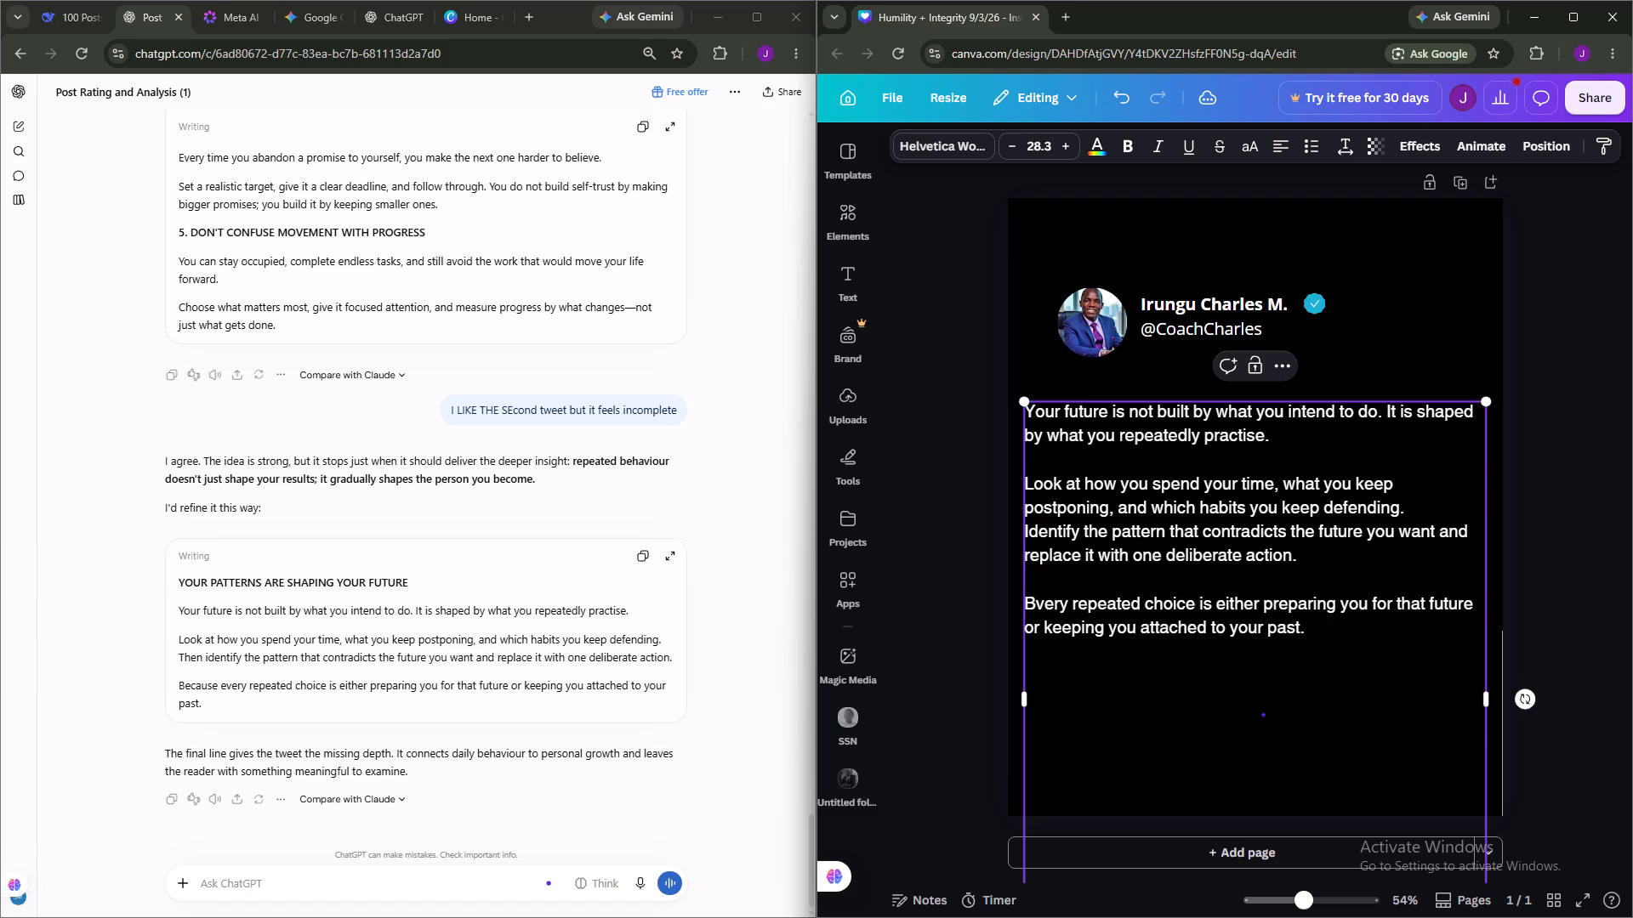
key(BackSpace)
key(e)
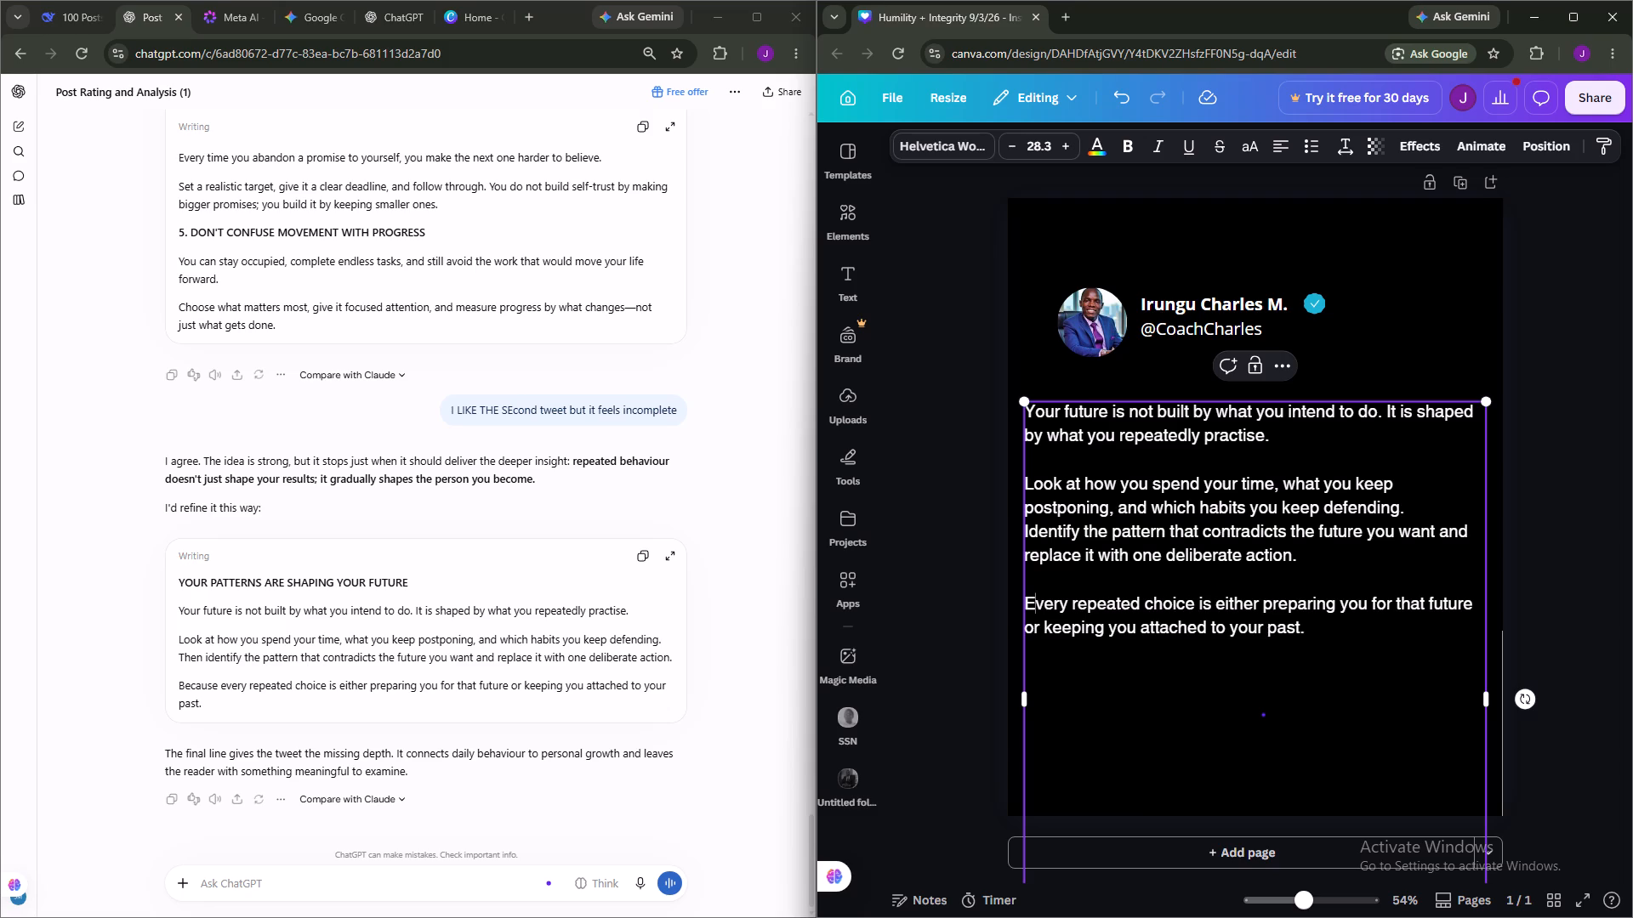
click(1375, 364)
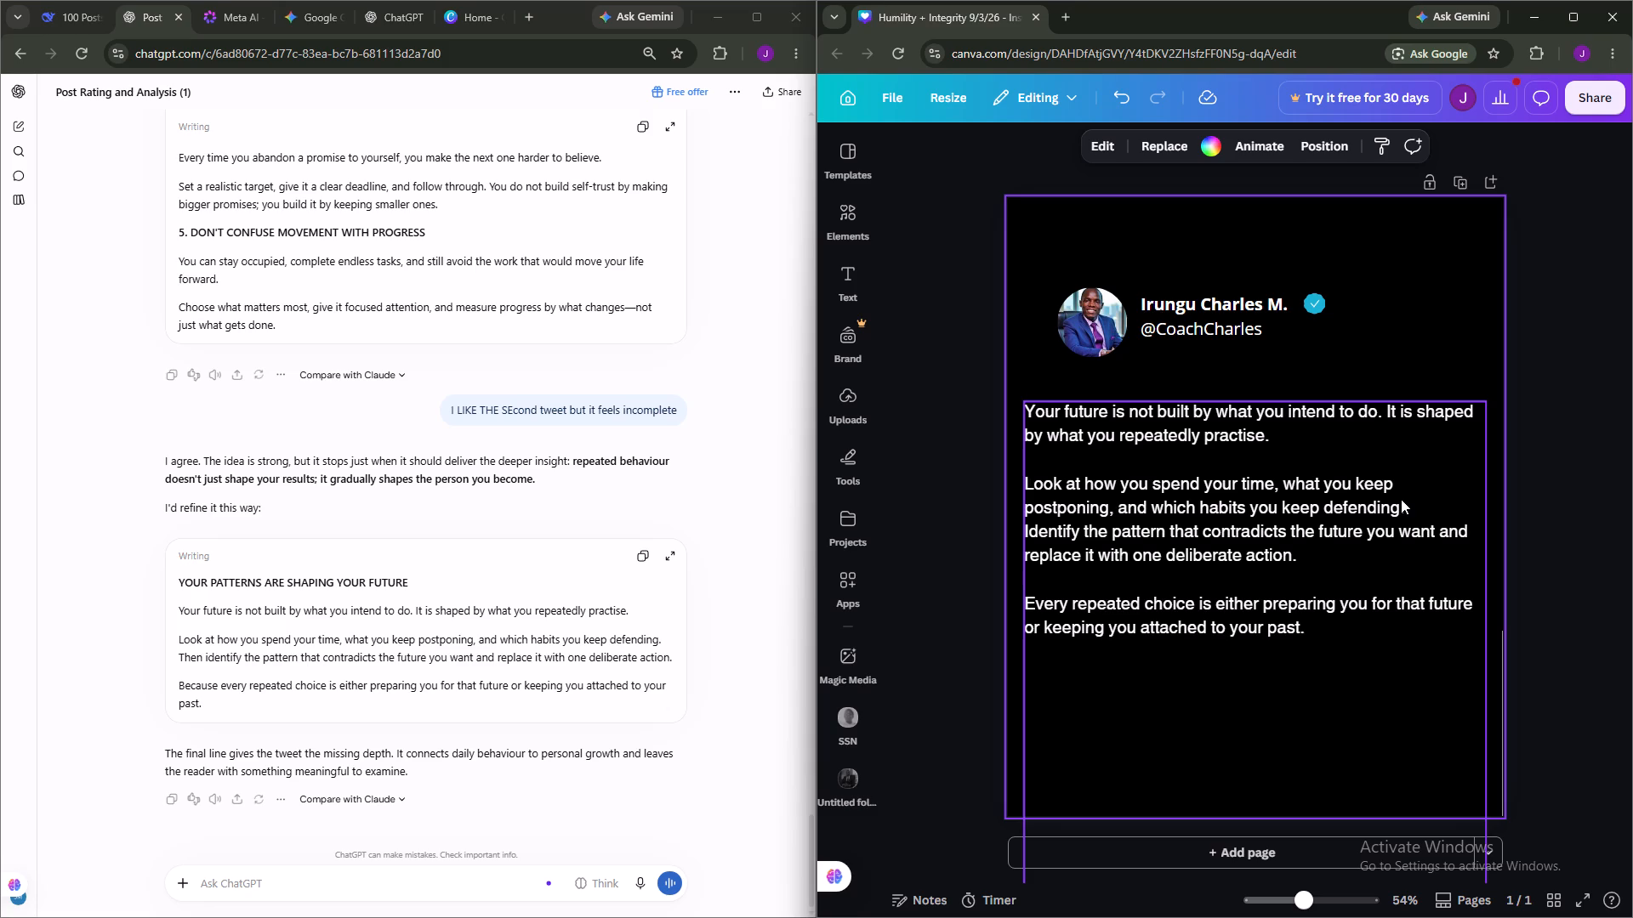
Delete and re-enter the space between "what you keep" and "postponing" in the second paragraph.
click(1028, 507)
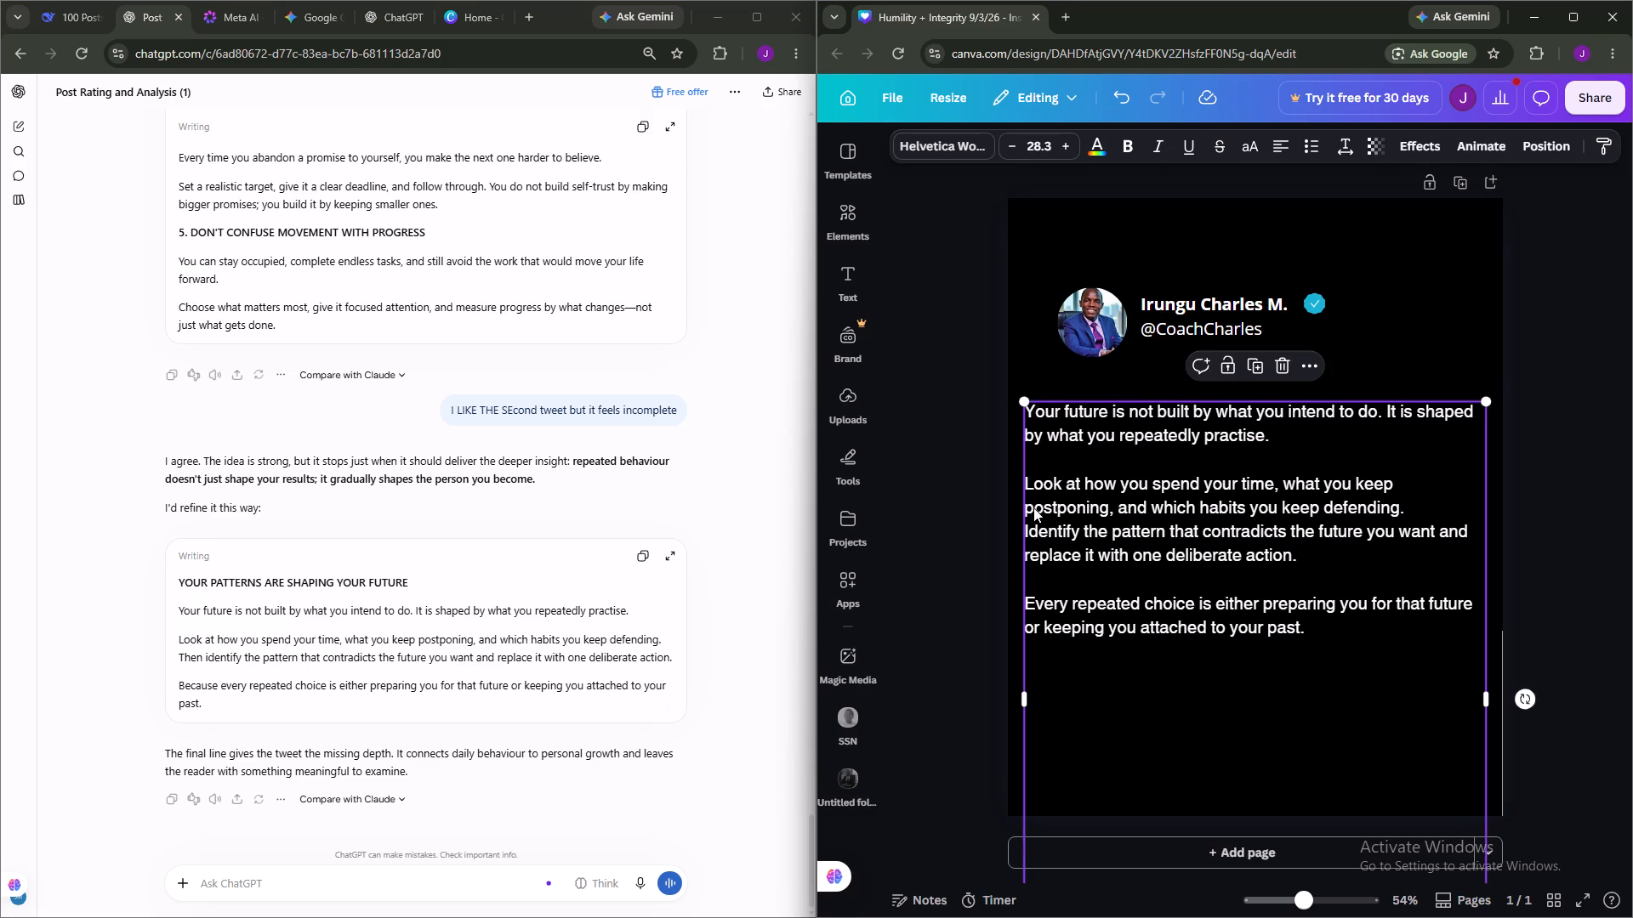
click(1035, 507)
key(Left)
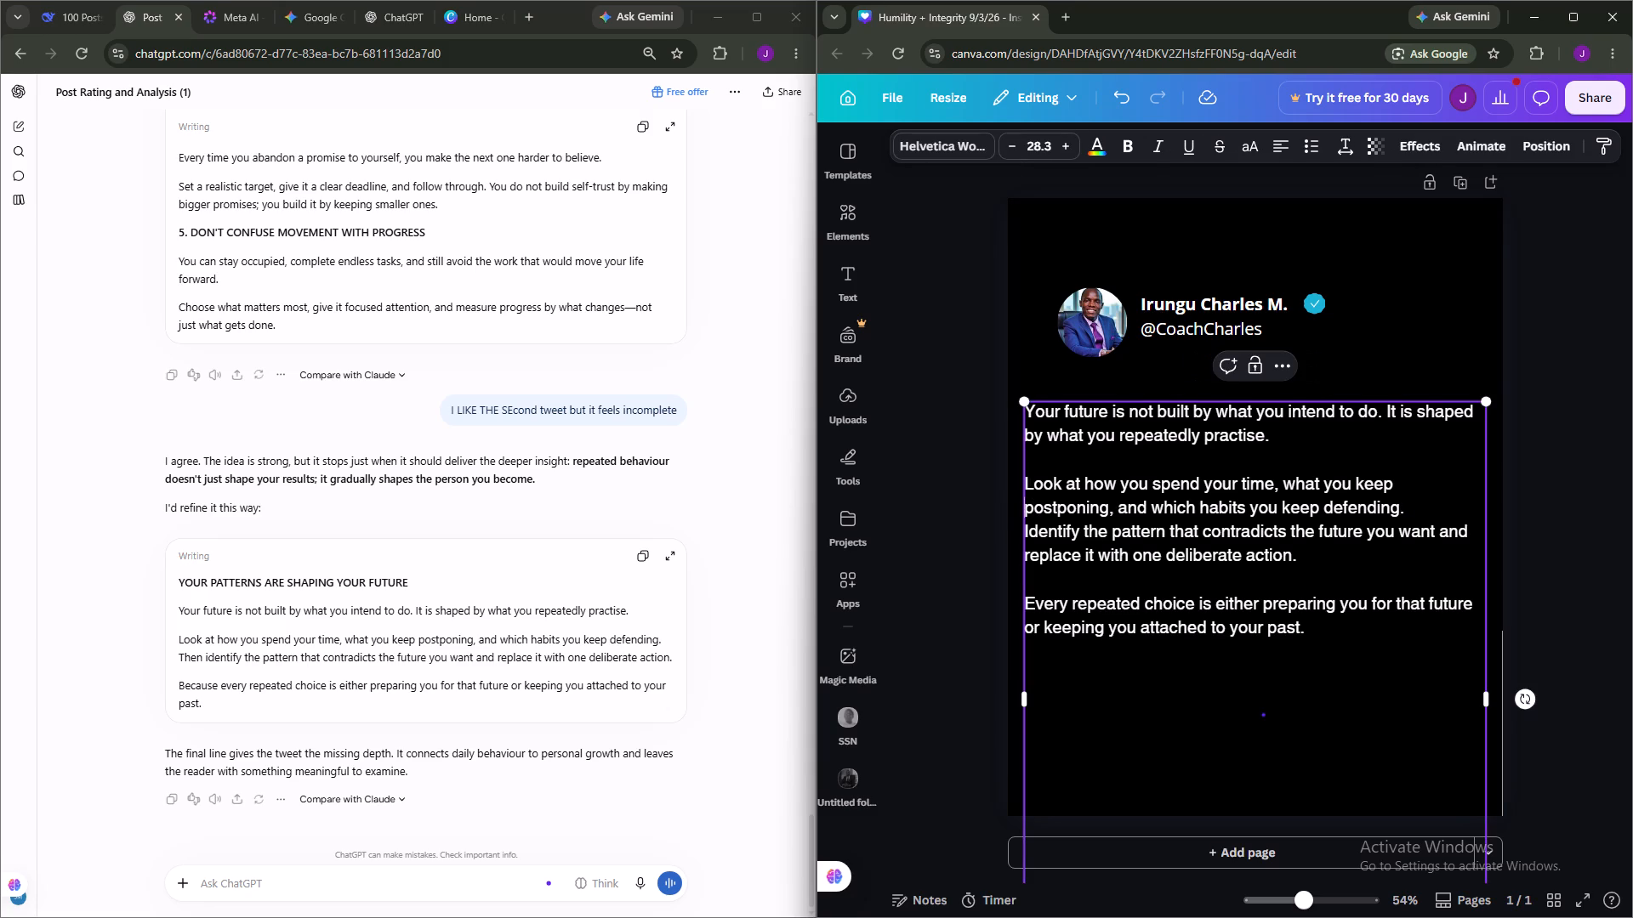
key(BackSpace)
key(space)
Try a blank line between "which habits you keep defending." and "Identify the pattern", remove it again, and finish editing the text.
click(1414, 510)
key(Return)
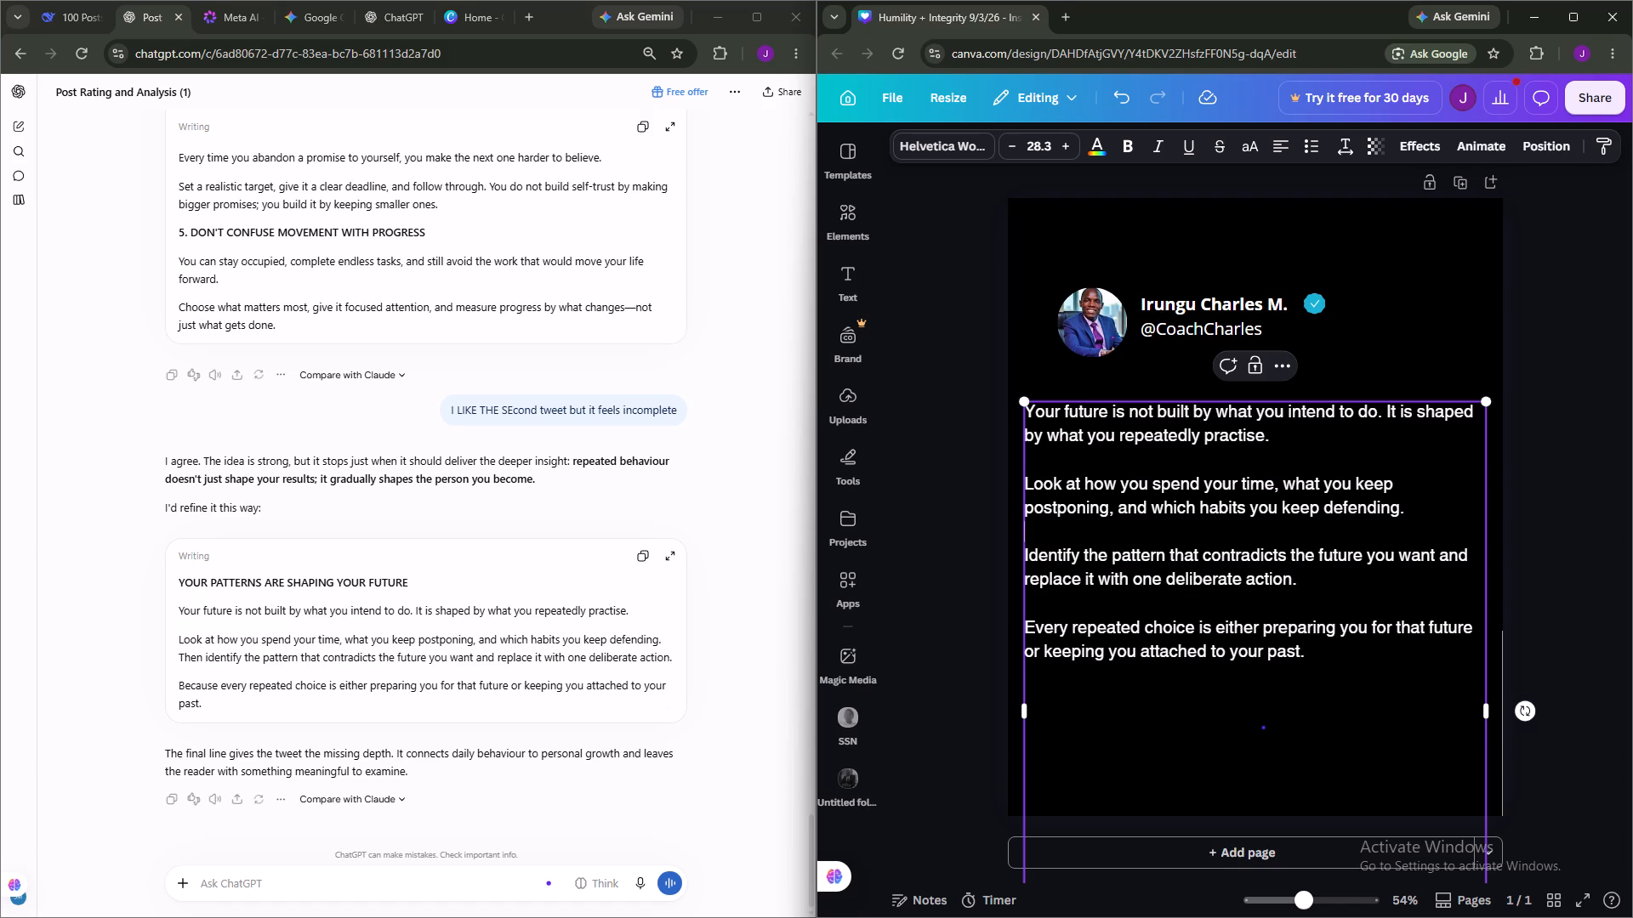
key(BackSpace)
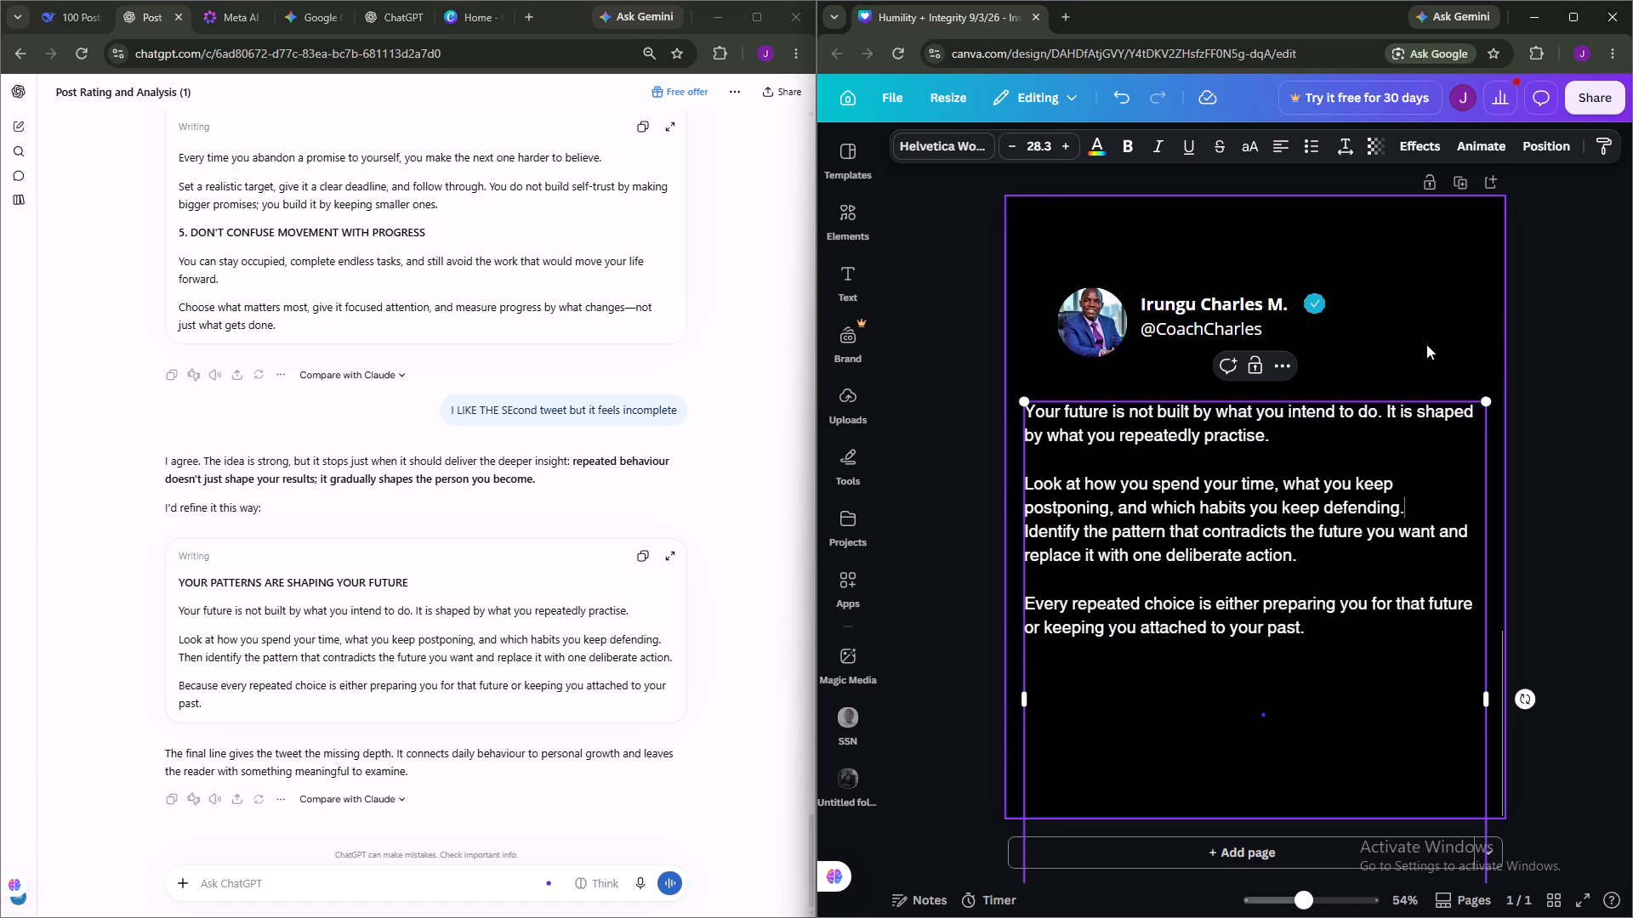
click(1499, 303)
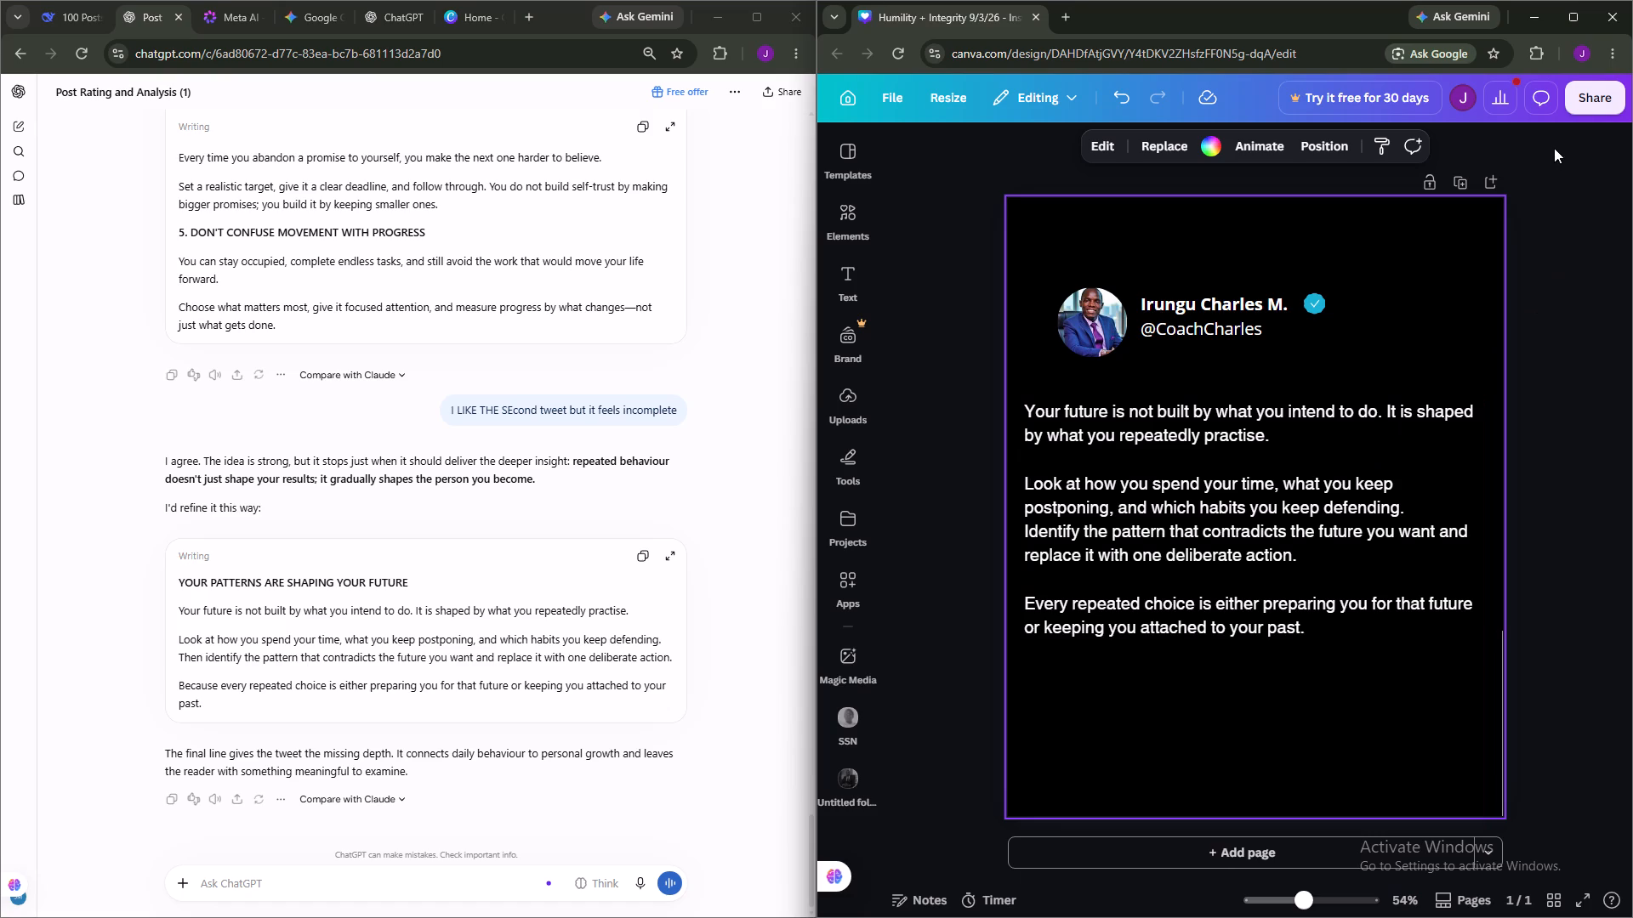
click(1591, 99)
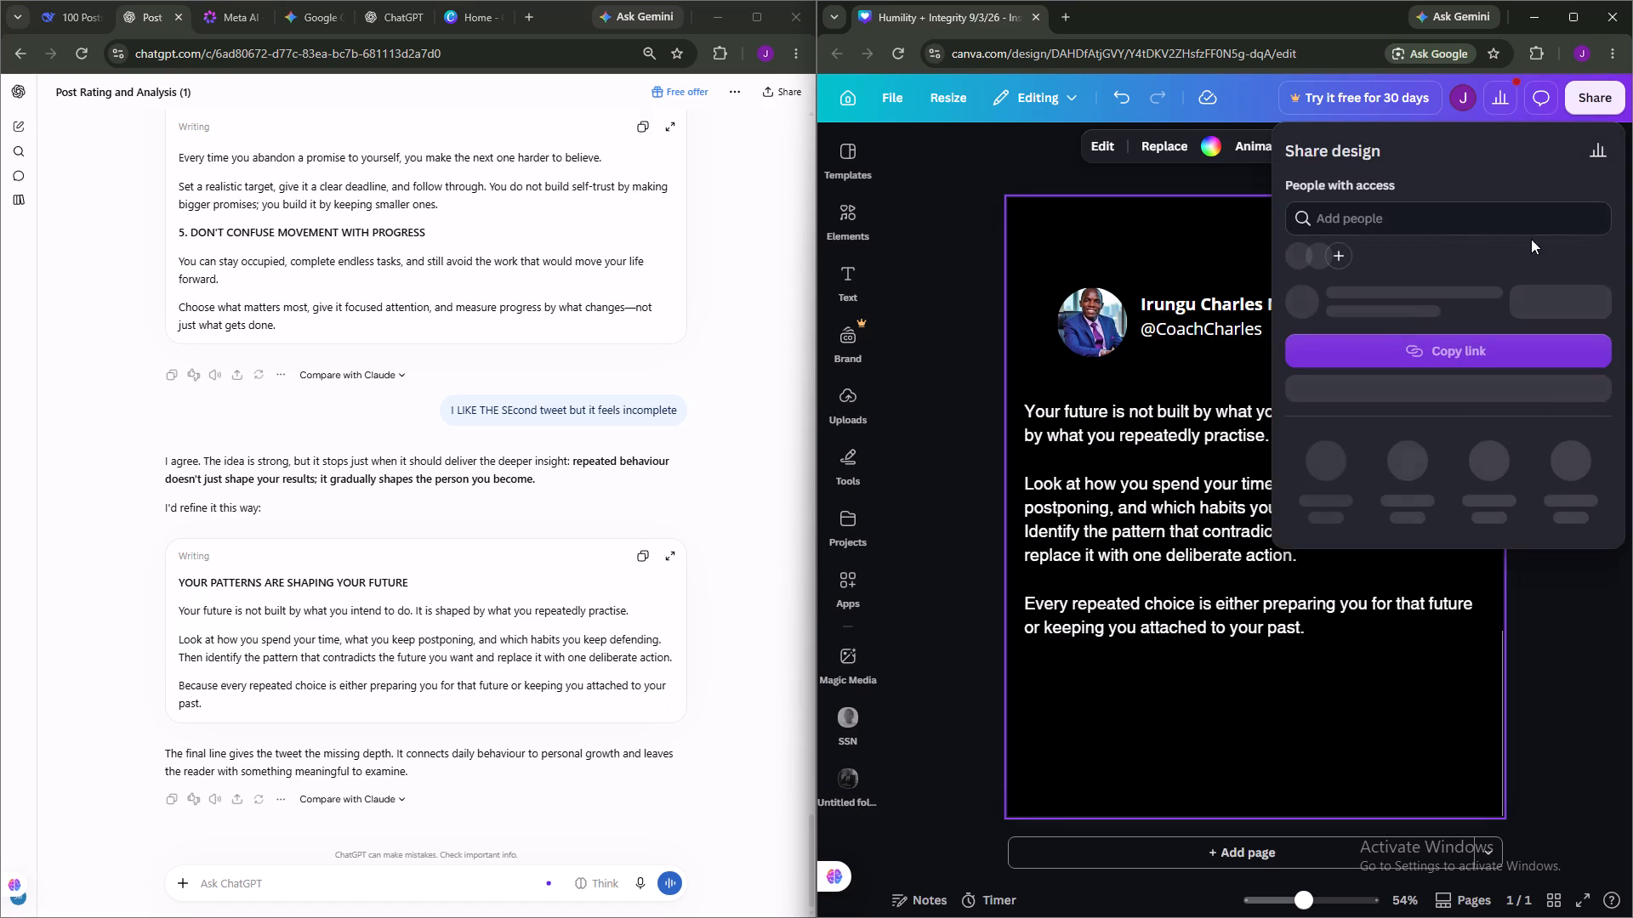
click(1316, 498)
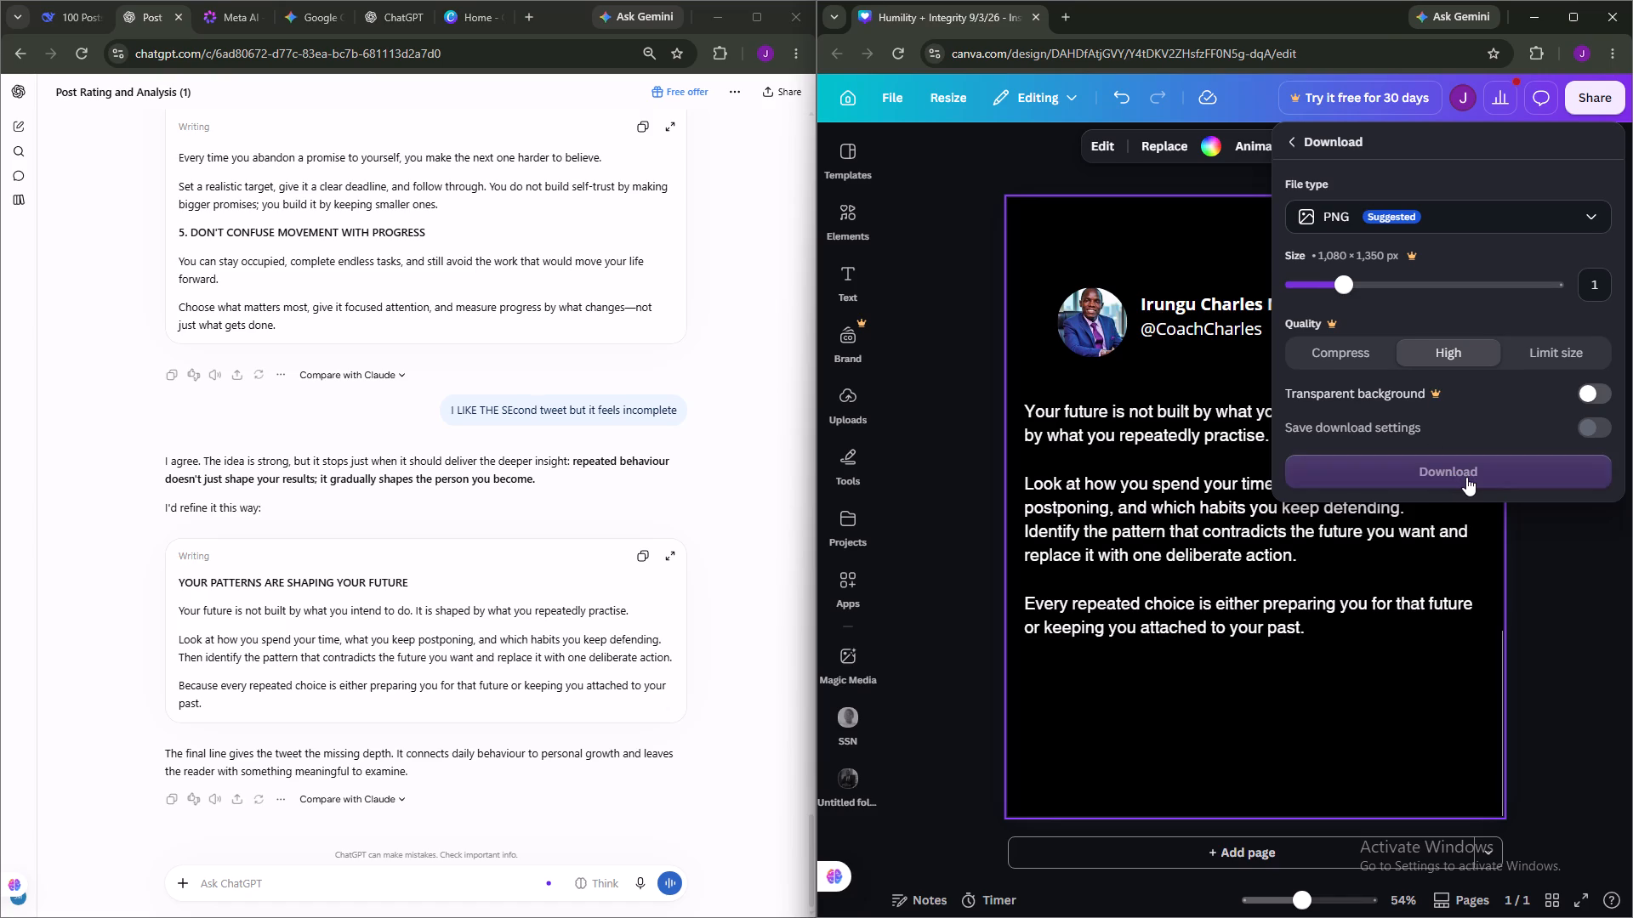
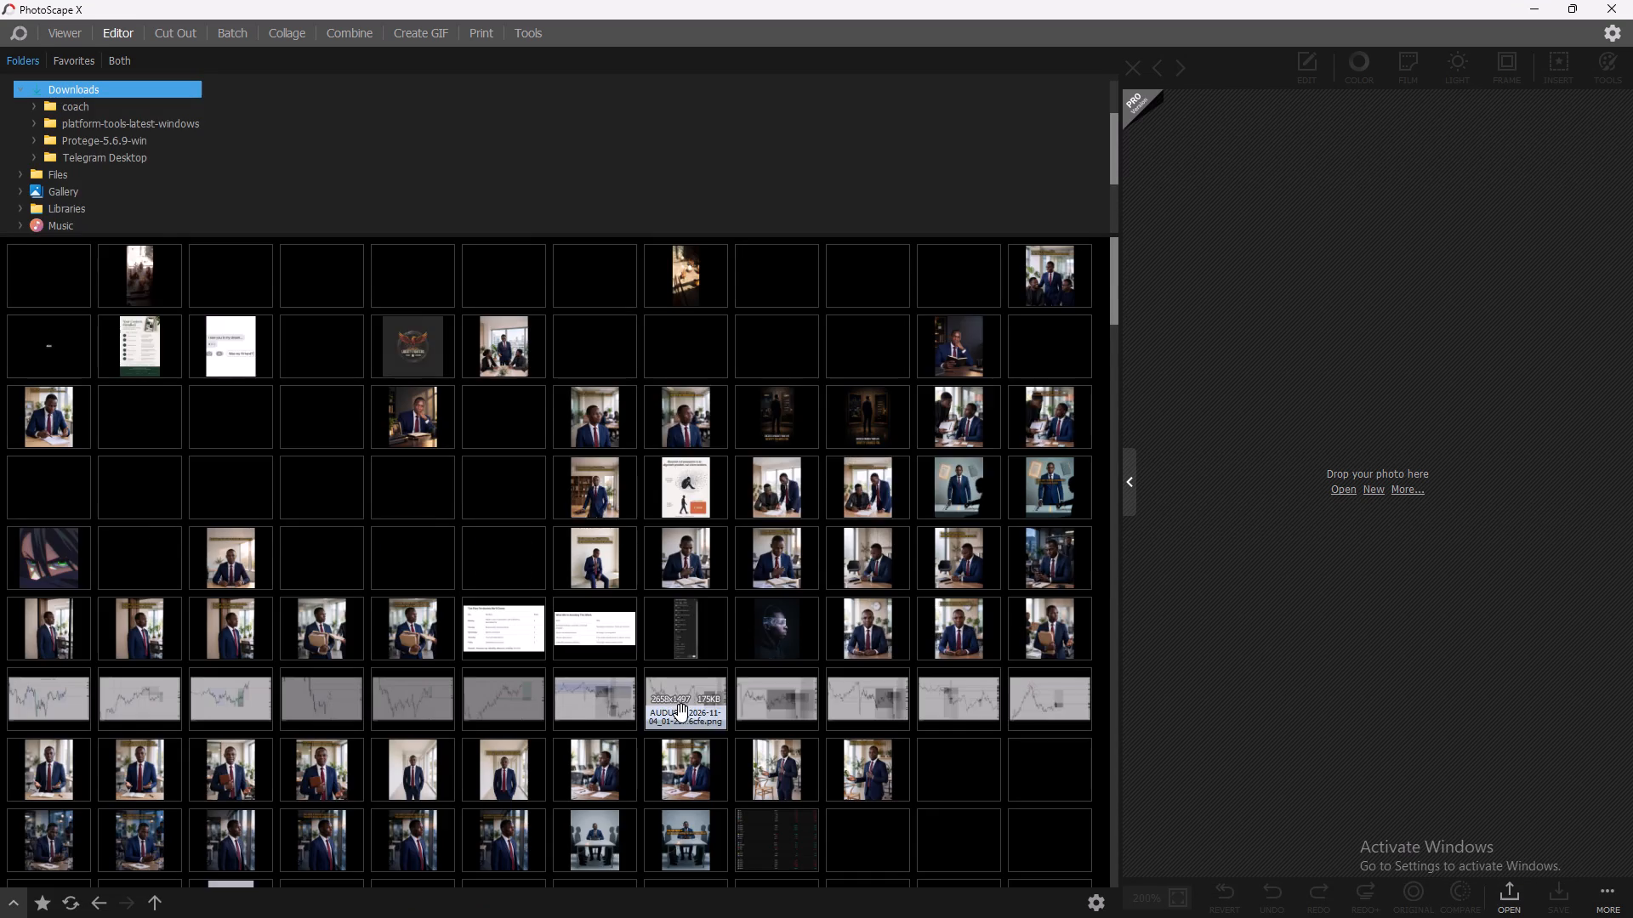
scroll(681, 713, down, 1)
scroll(703, 645, down, 4)
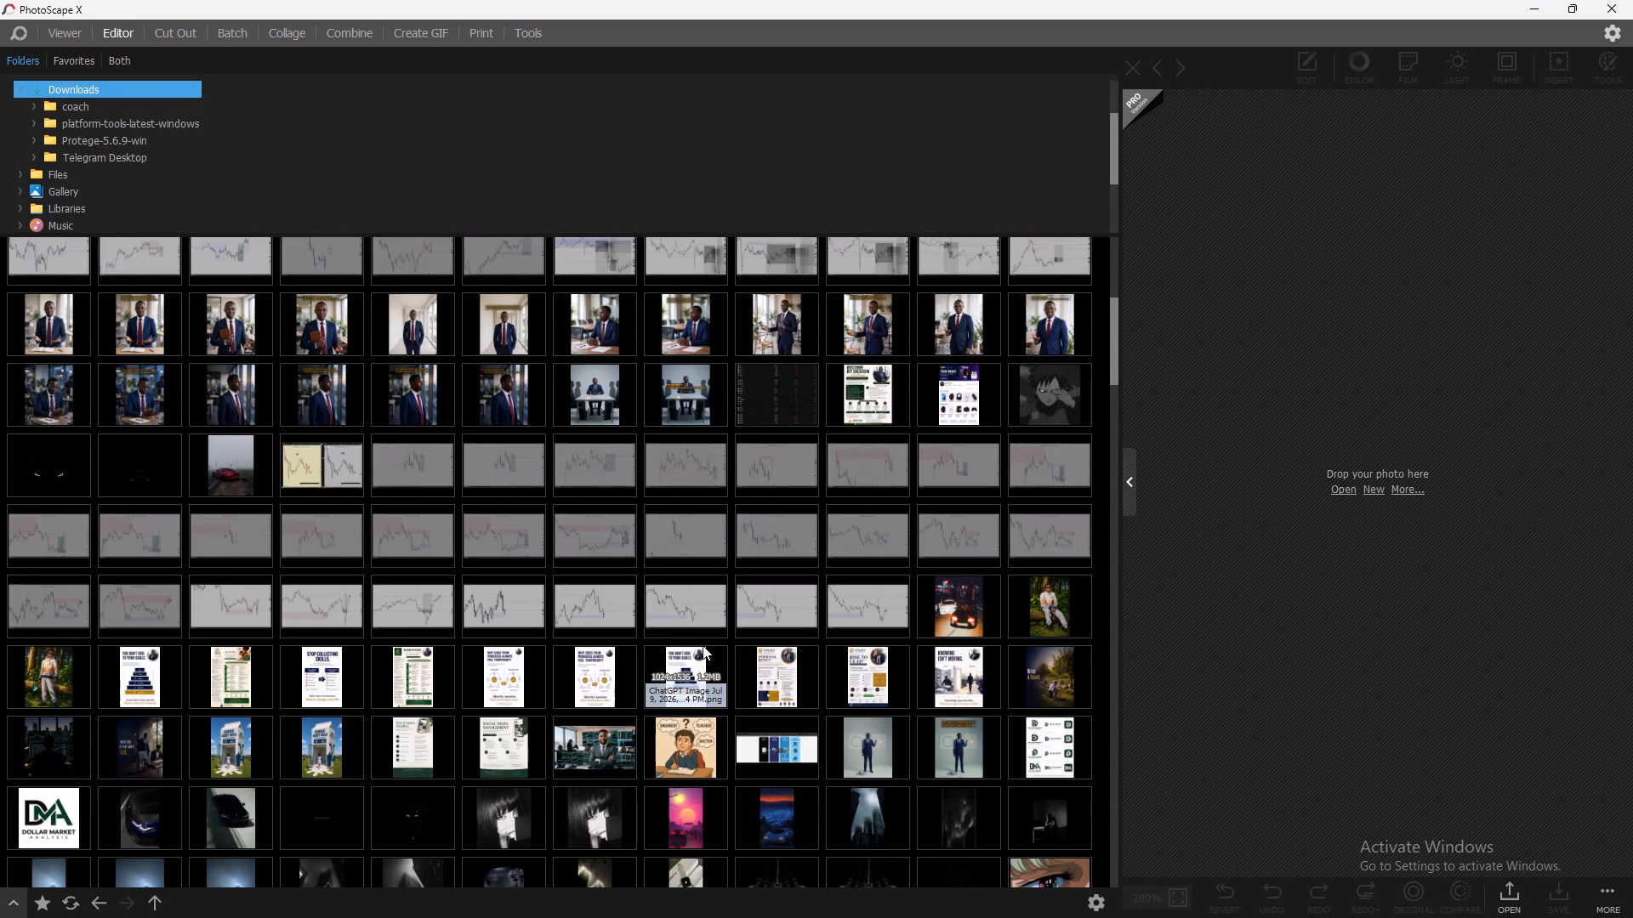
scroll(788, 747, down, 4)
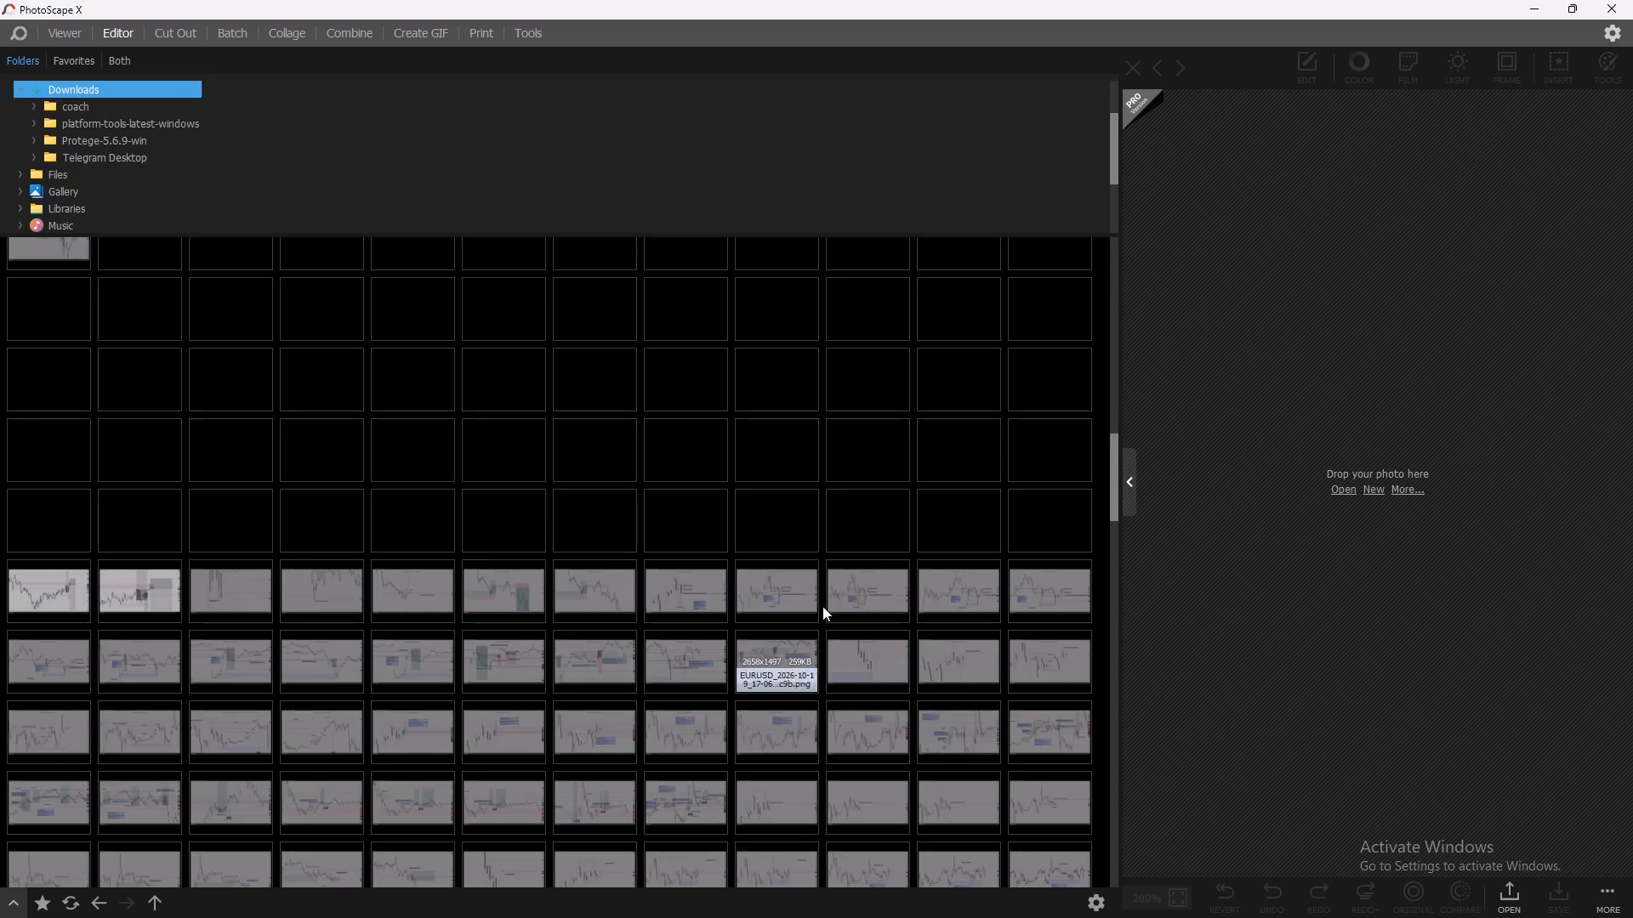
scroll(791, 709, down, 3)
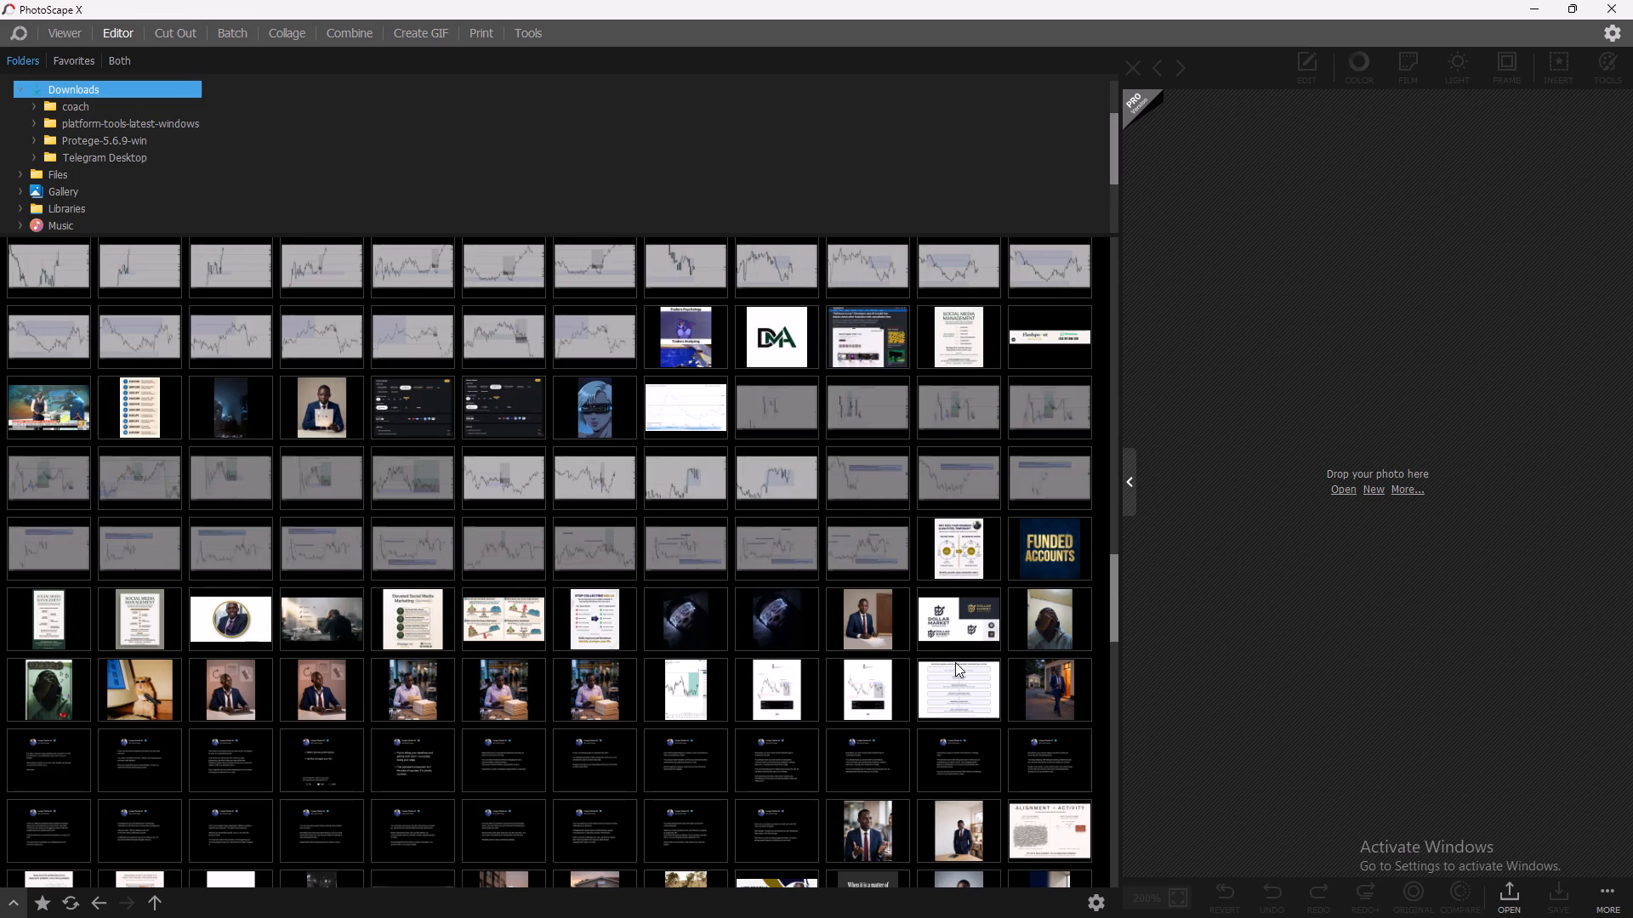
Open the "Readiness is not the door" infographic from the Downloads thumbnails for editing.
scroll(955, 662, down, 2)
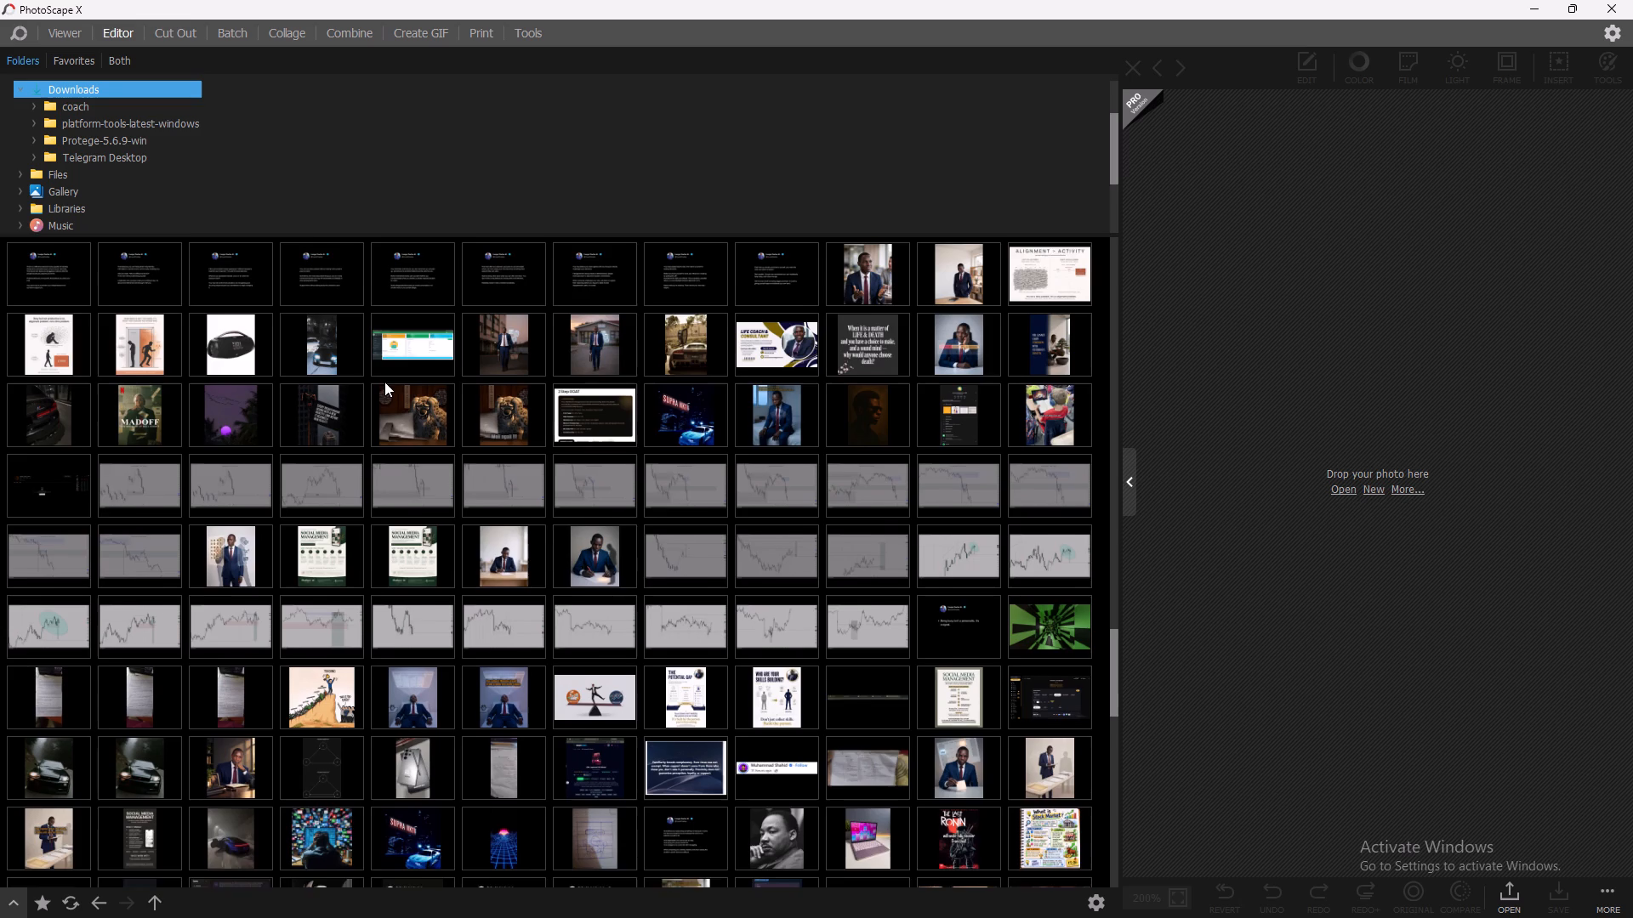
click(131, 381)
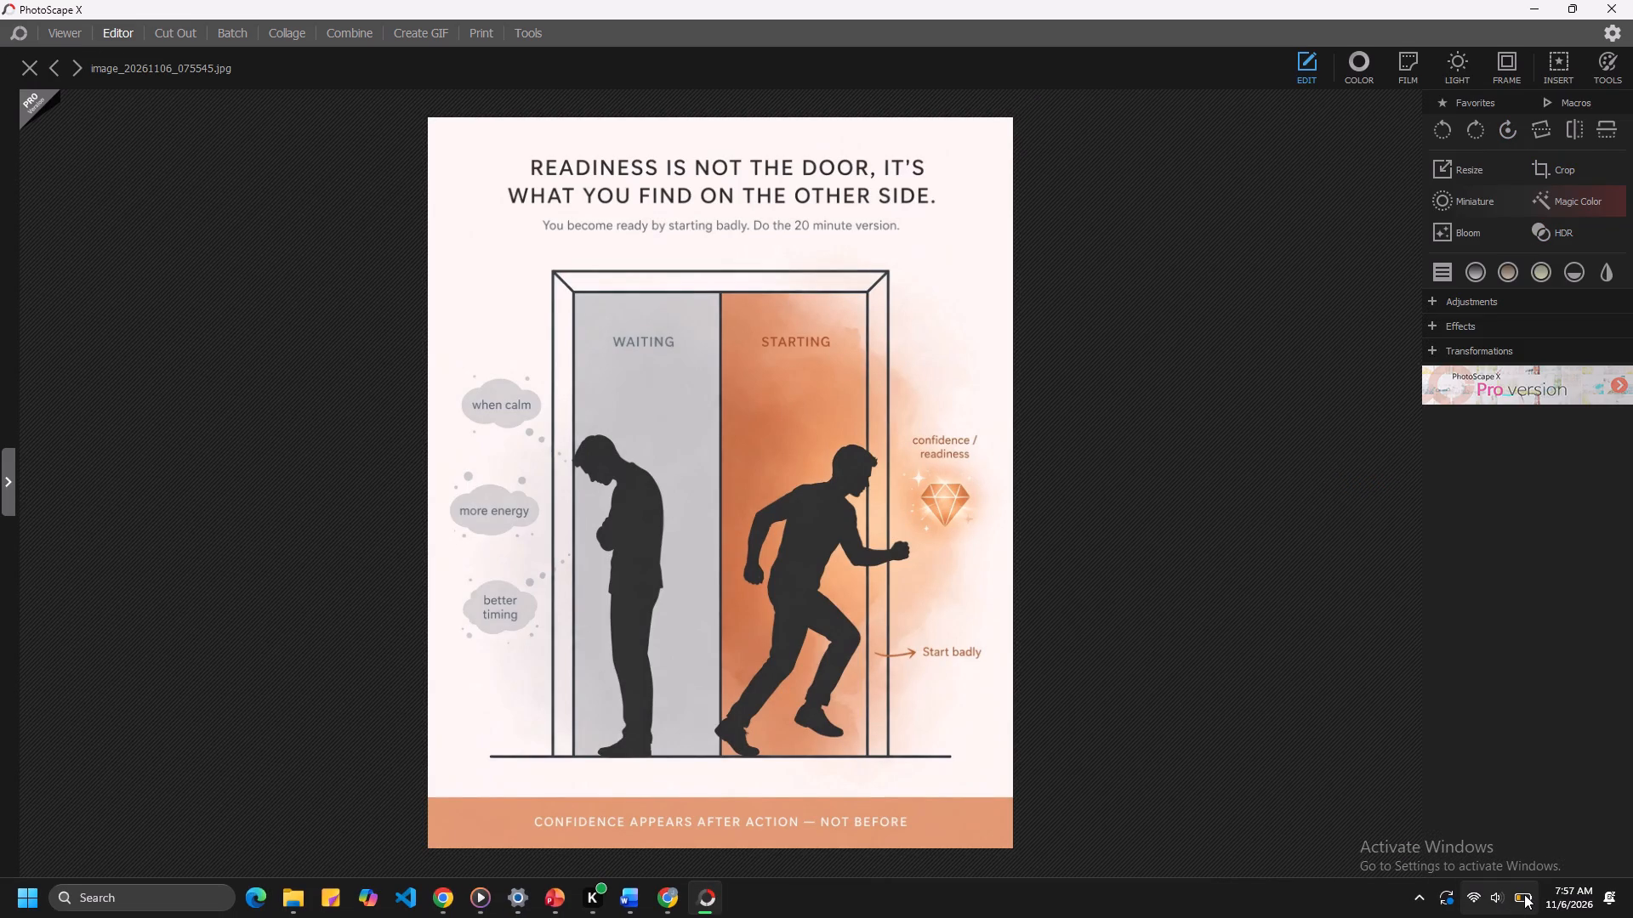
Raise the computer's screen brightness to the maximum in the Windows quick settings.
click(1524, 894)
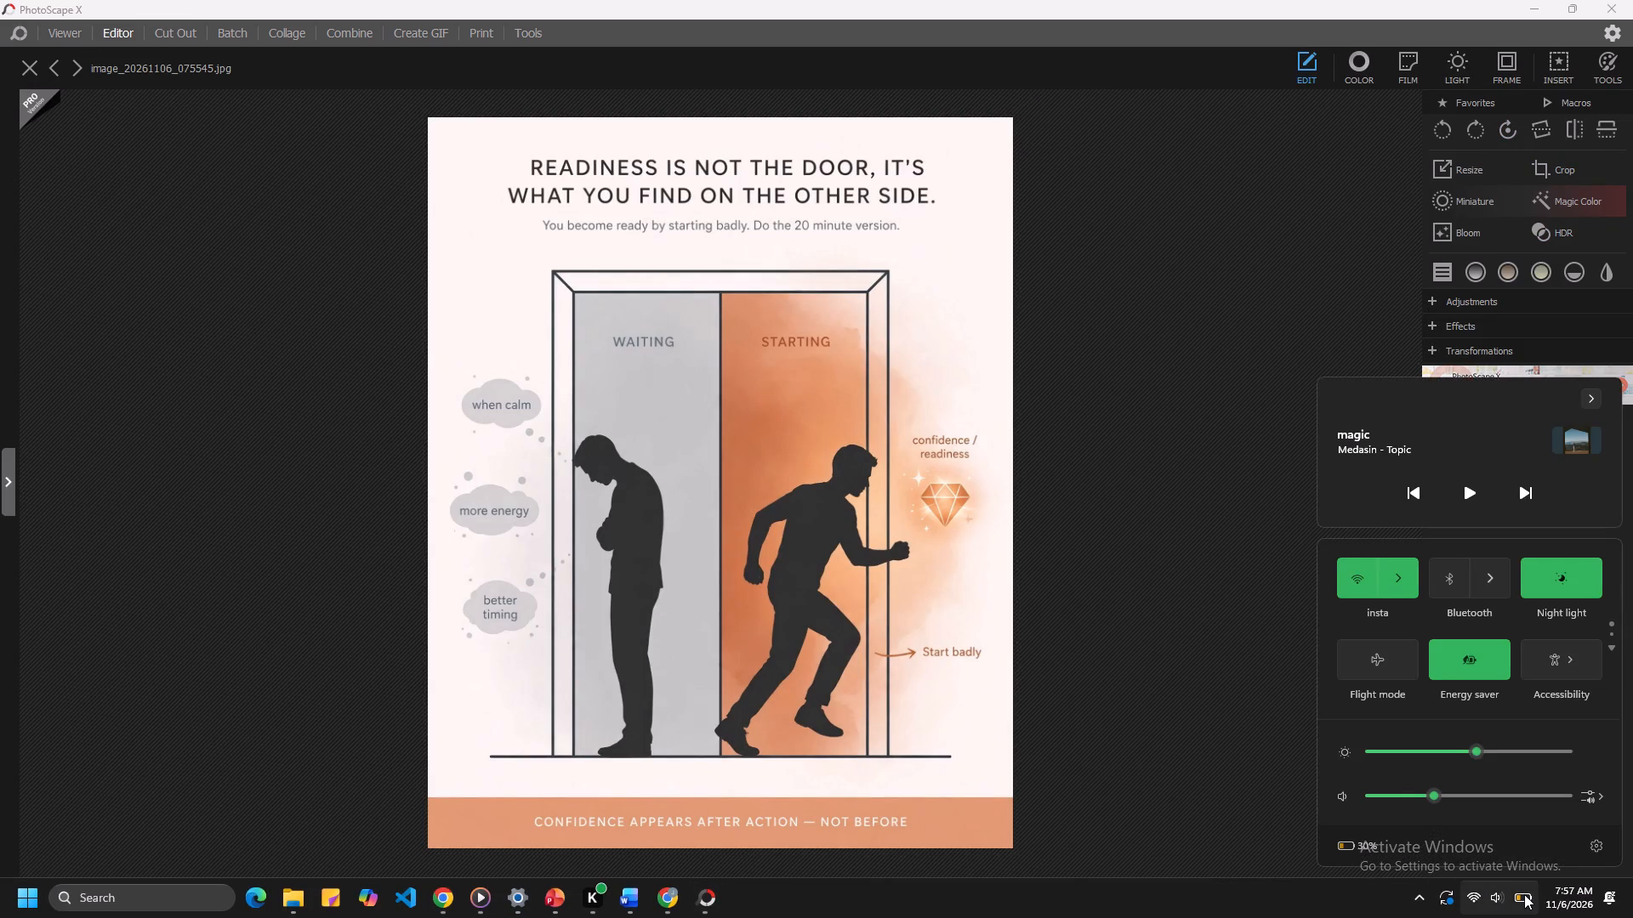
drag(1532, 751, 1632, 755)
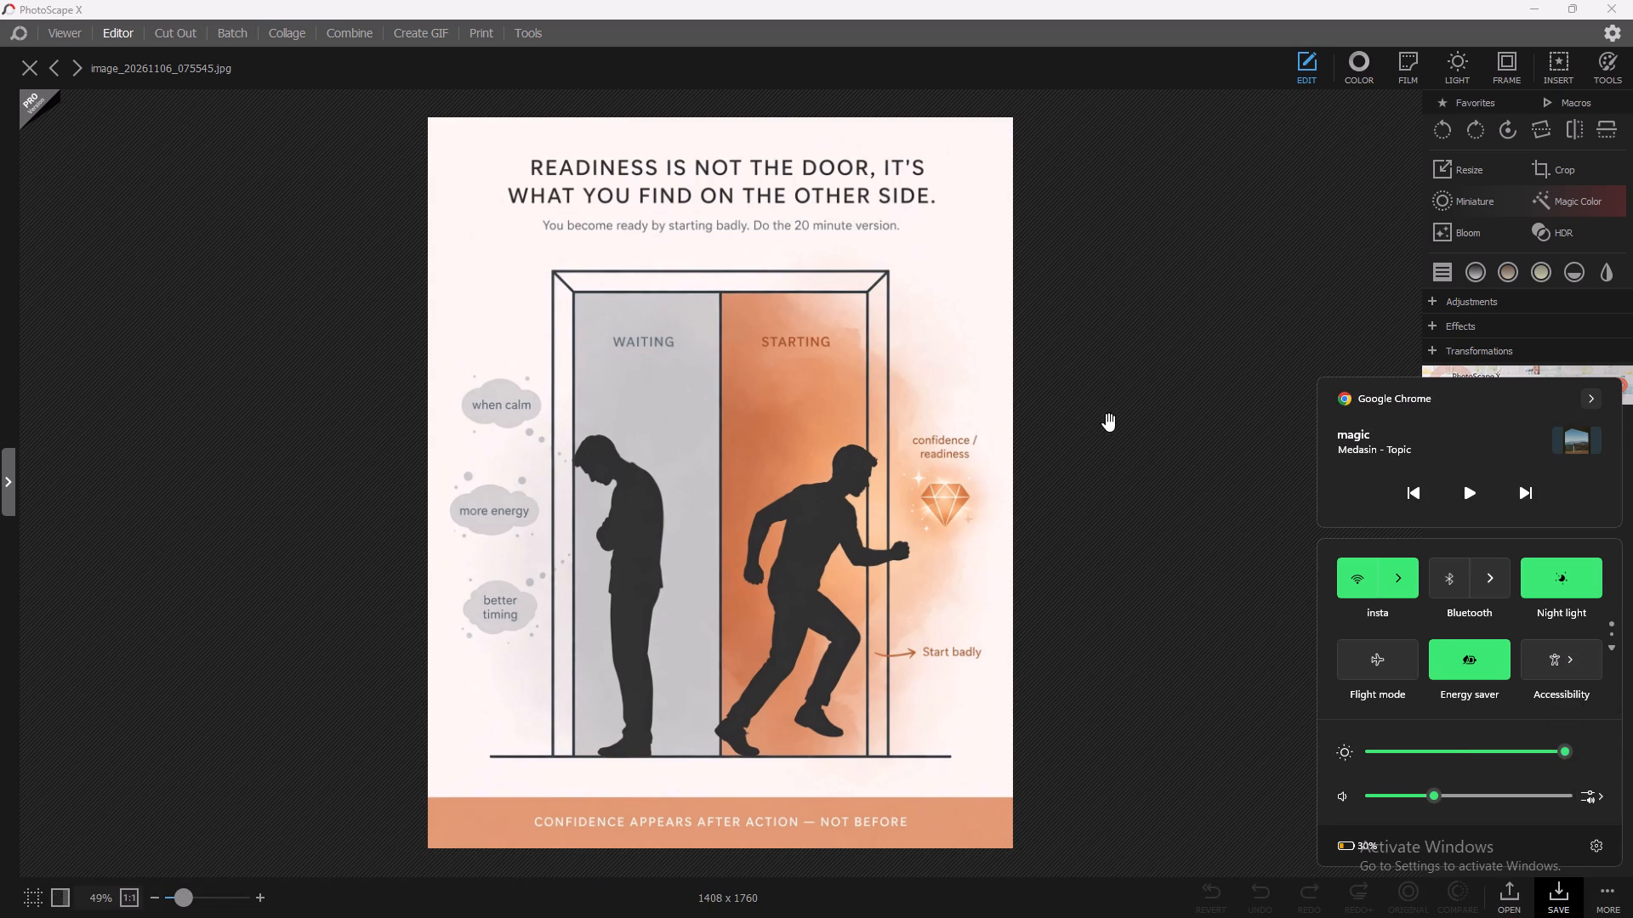
Frame nearly the whole infographic with a 4 x 5 (8 x 10) crop area of about 1392 x 1740 pixels, centred across its width.
click(1569, 164)
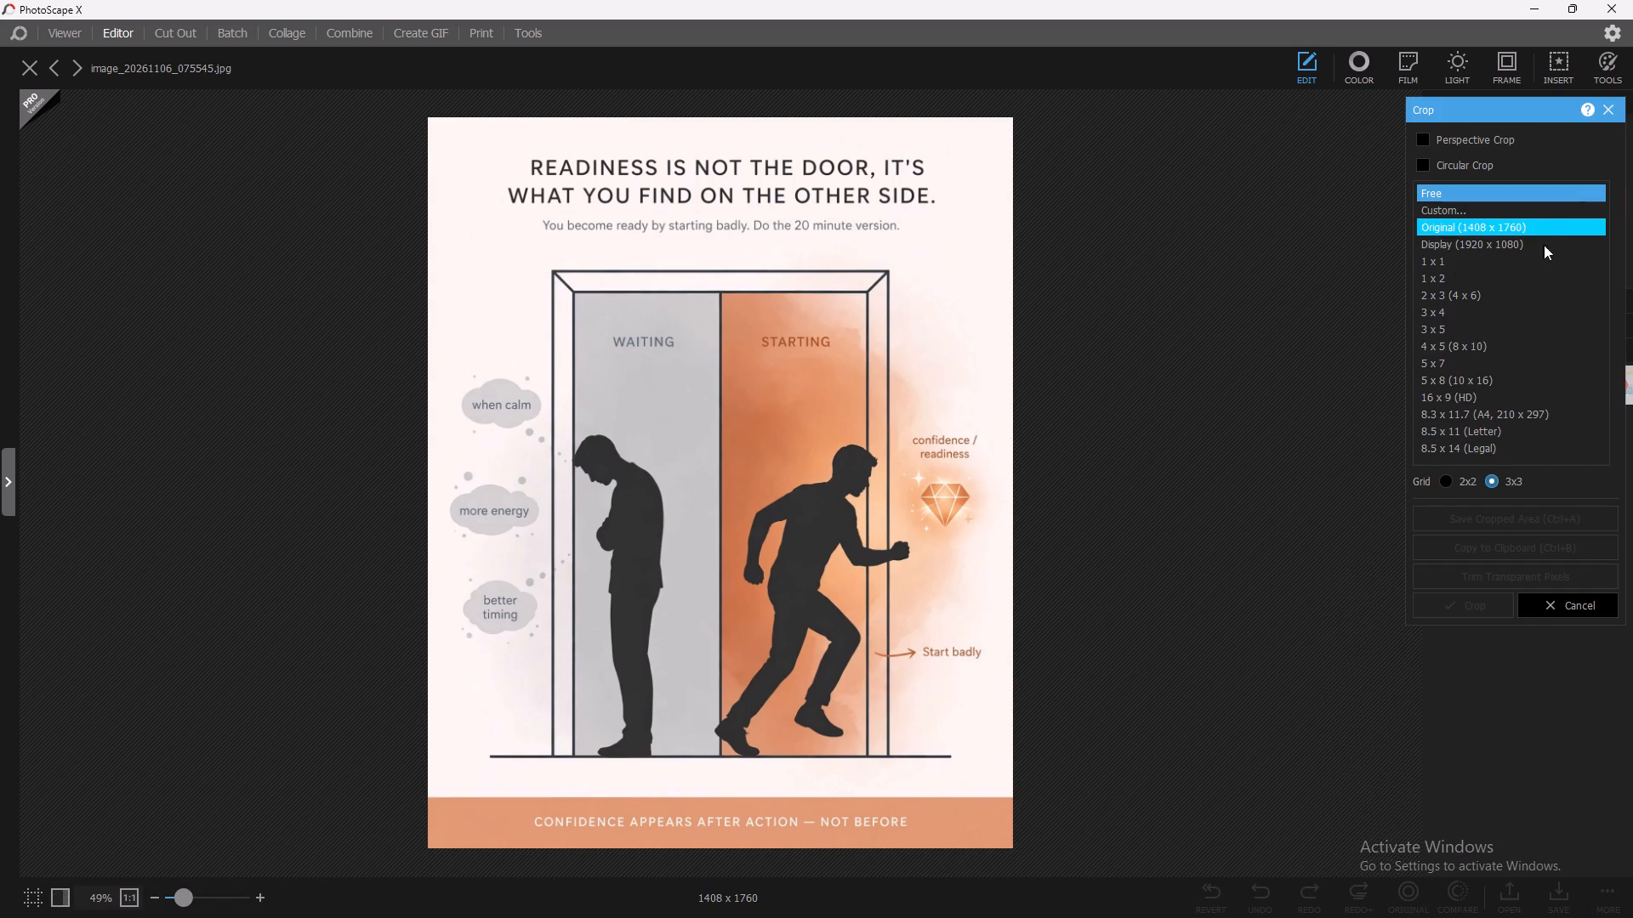
click(1447, 346)
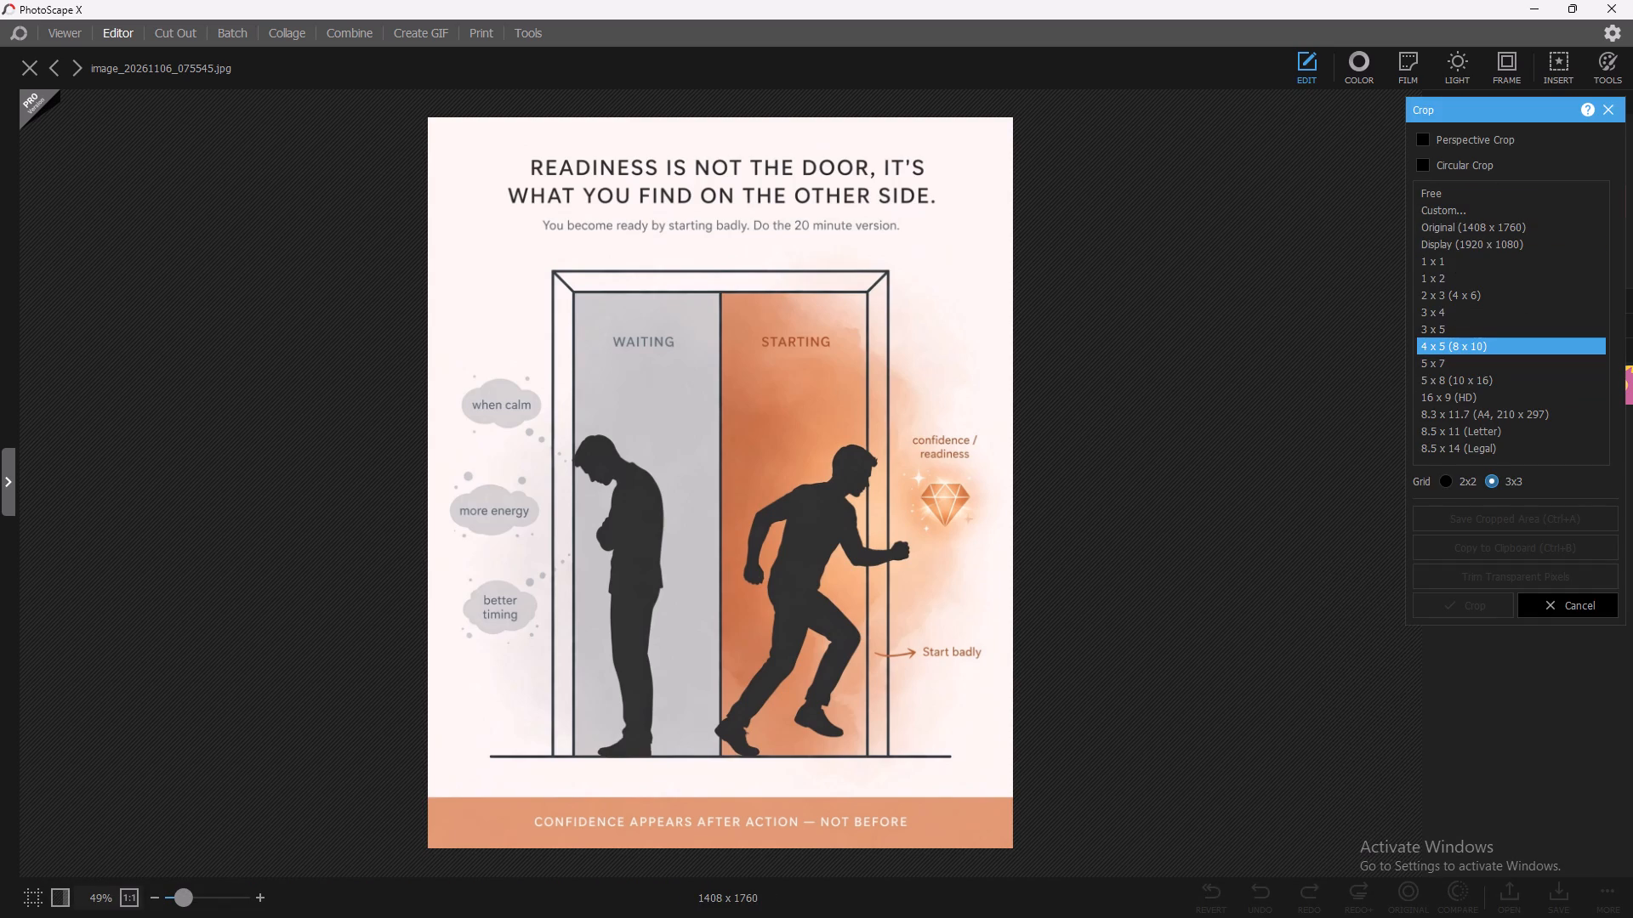
drag(427, 110, 736, 841)
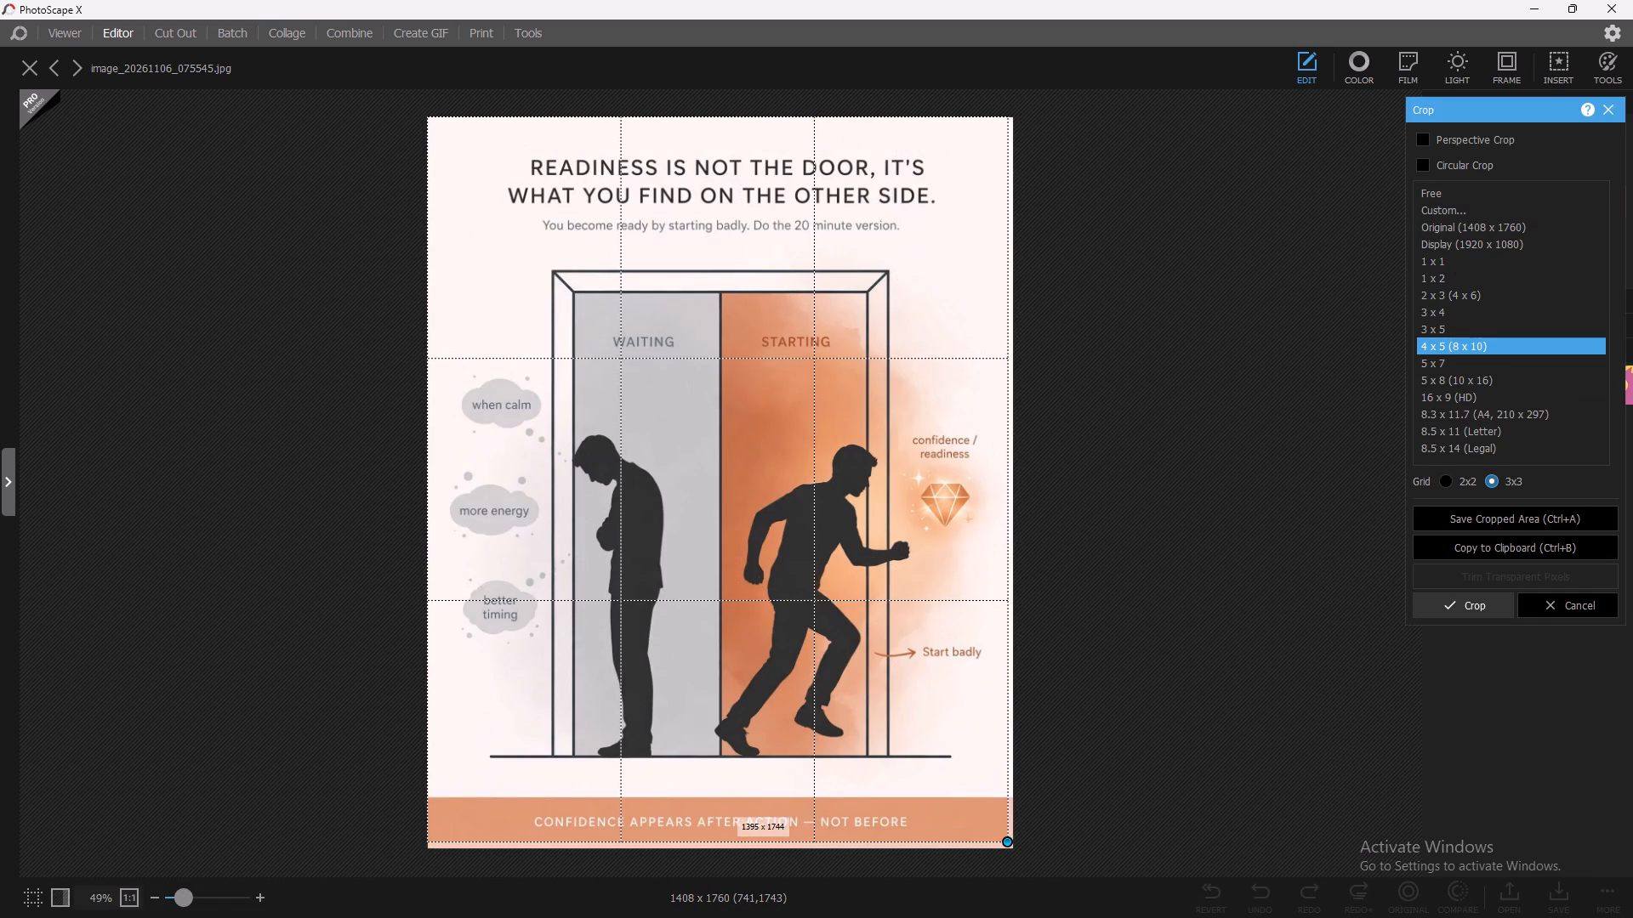
drag(736, 841, 748, 840)
drag(747, 750, 746, 750)
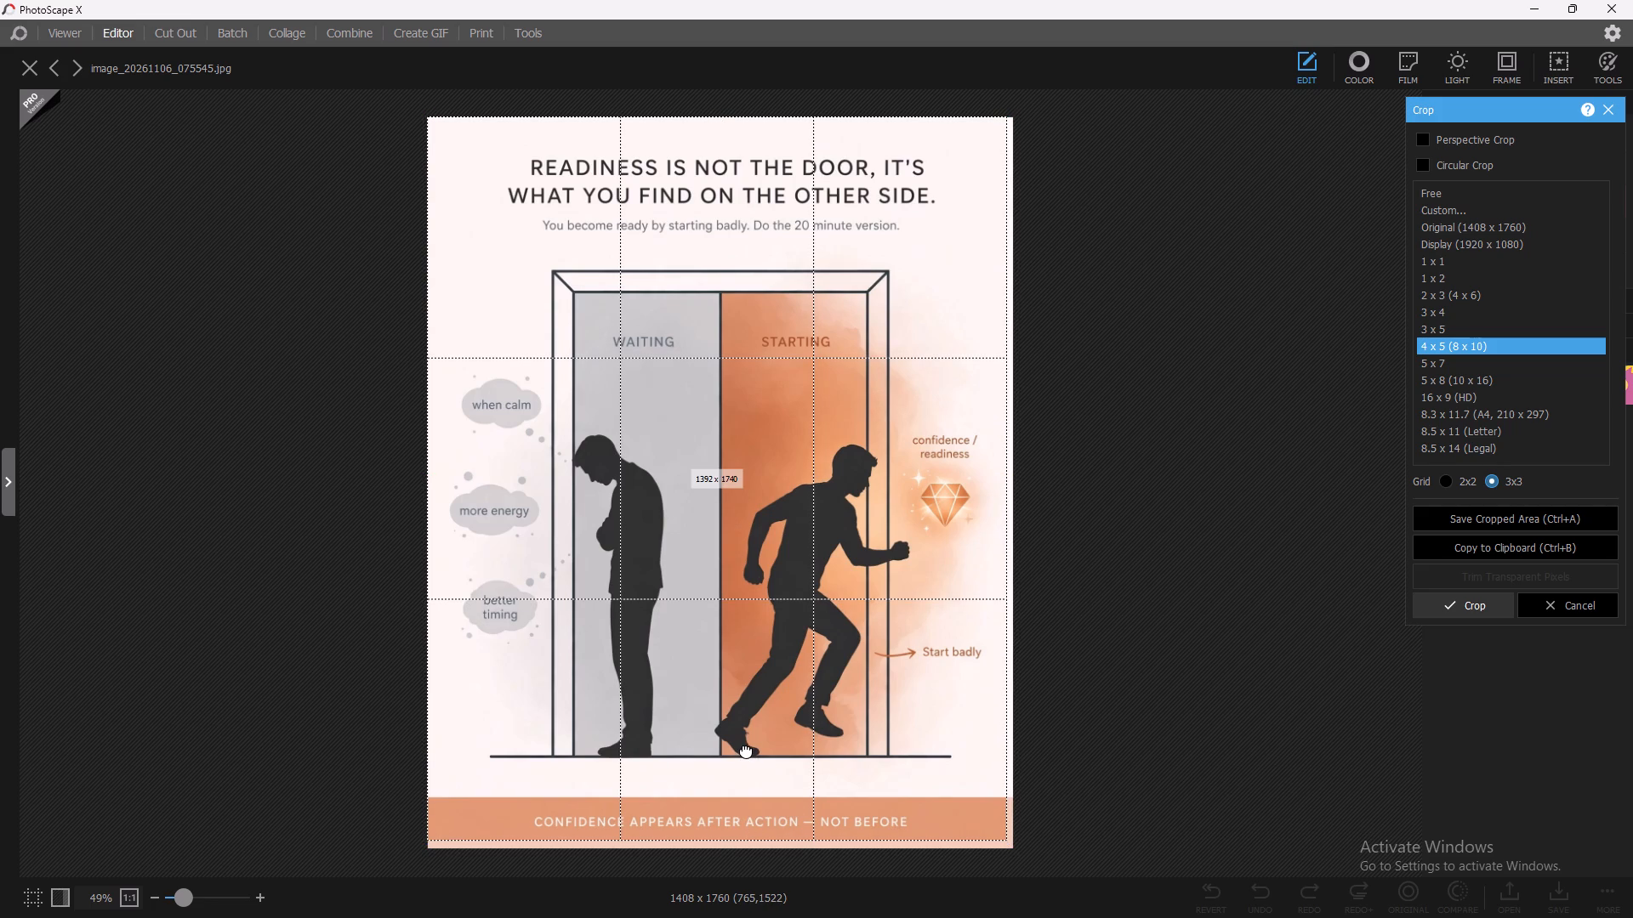
drag(746, 750, 749, 682)
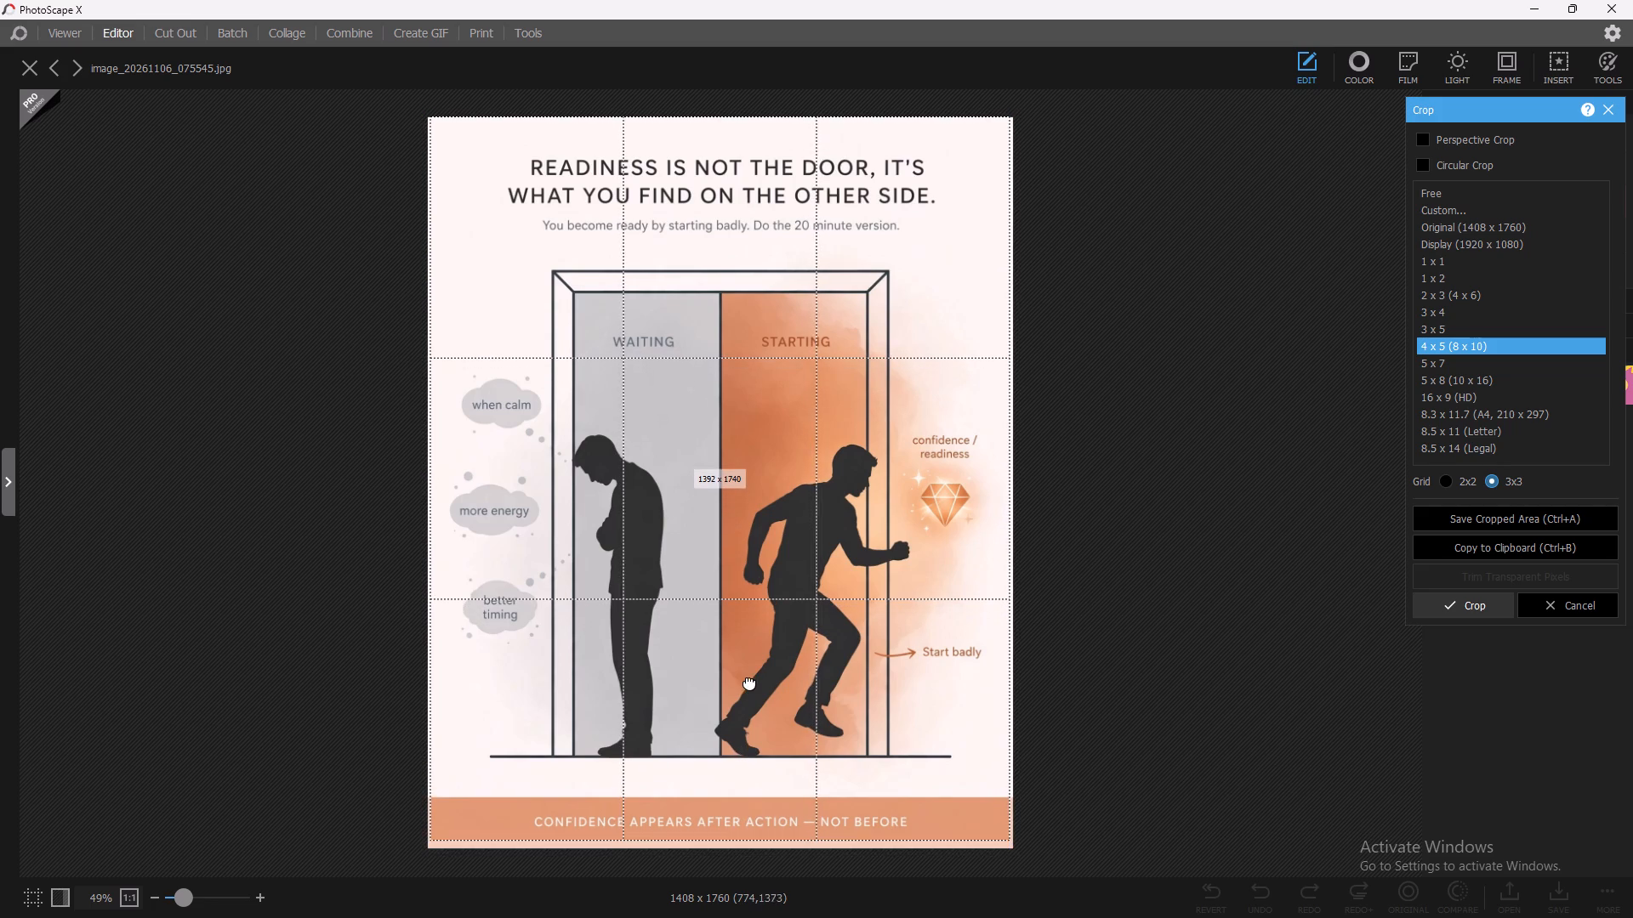
Position the 4 x 5 crop frame at the image's top-right corner and crop the infographic to 1392 x 1740.
drag(749, 682, 753, 653)
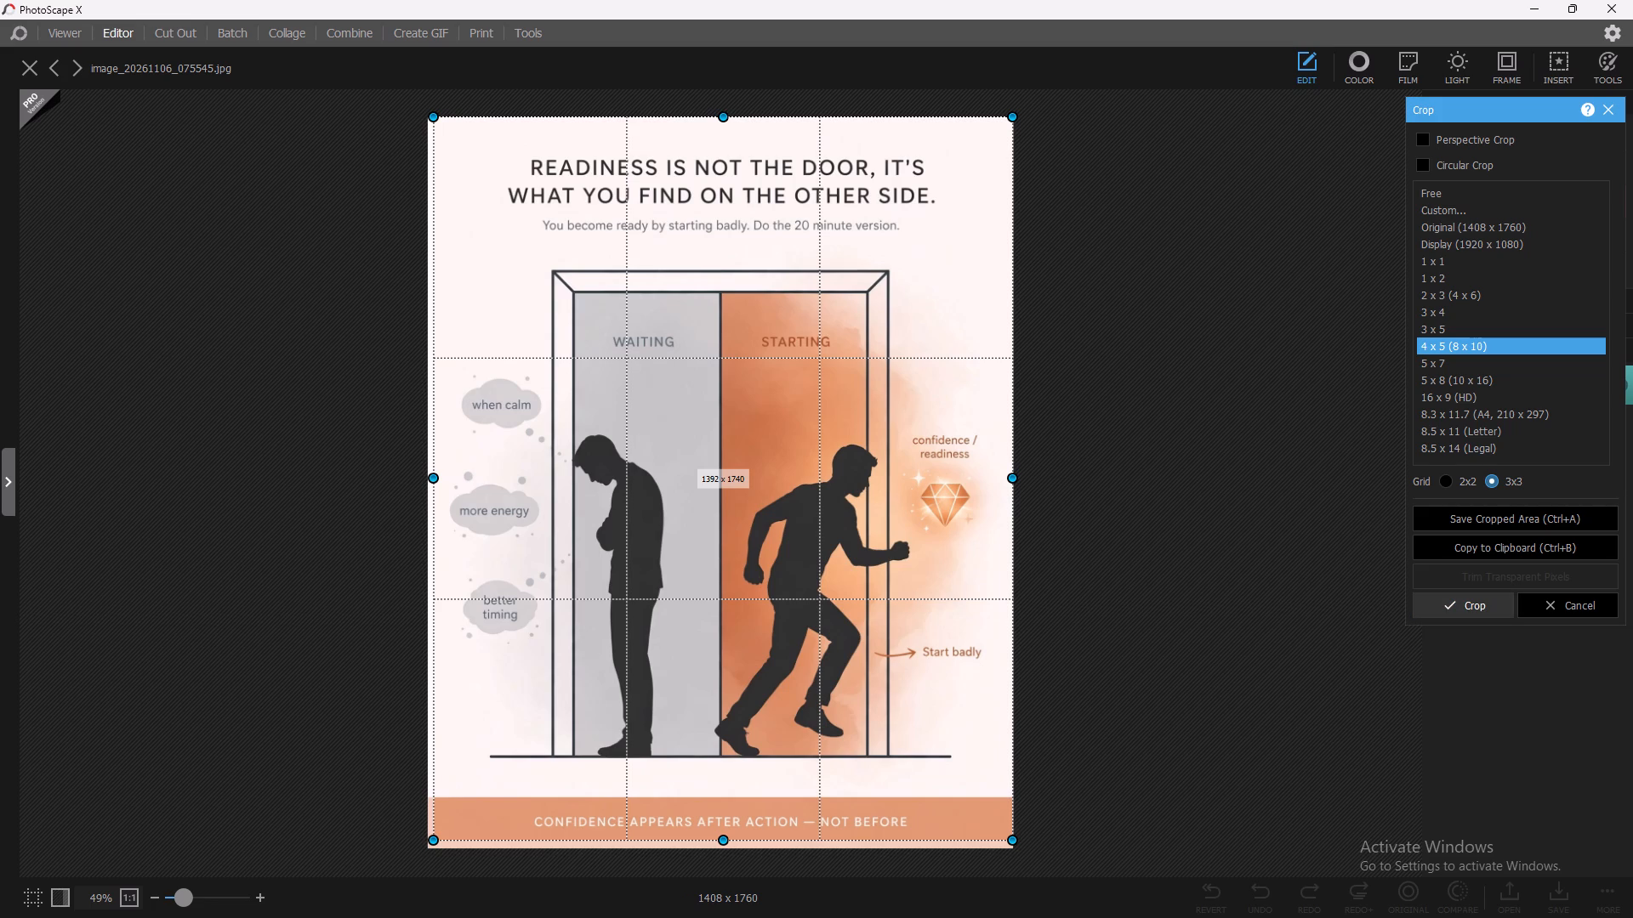
click(1455, 596)
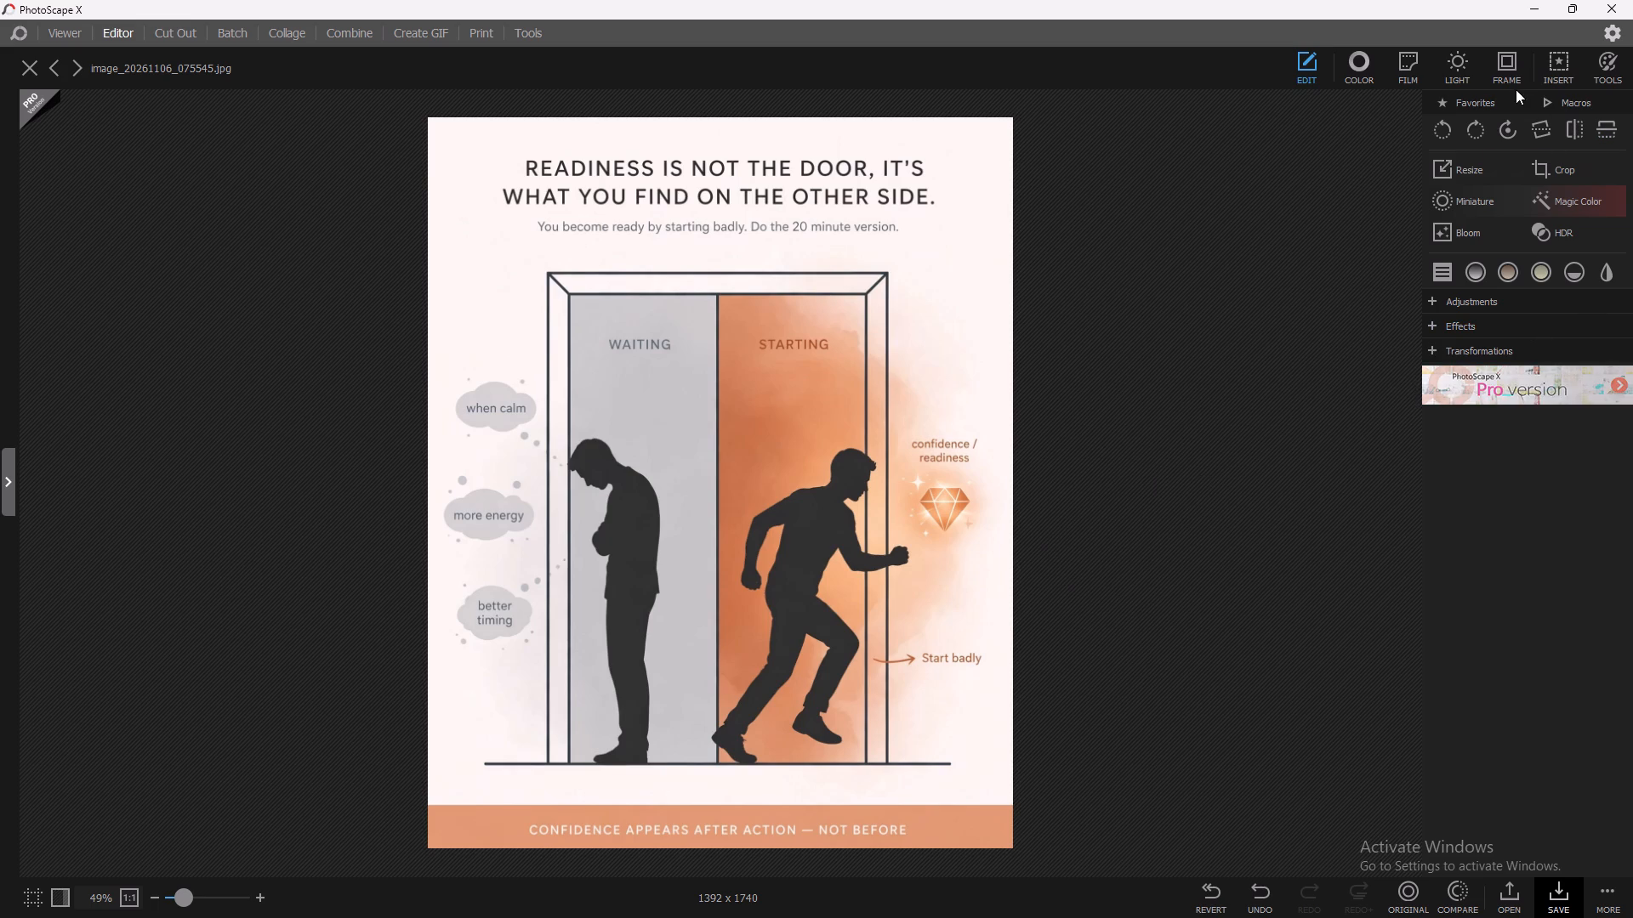
Apply Magic Color to the infographic with Magic Color (Brighten) set to 32.
click(1573, 195)
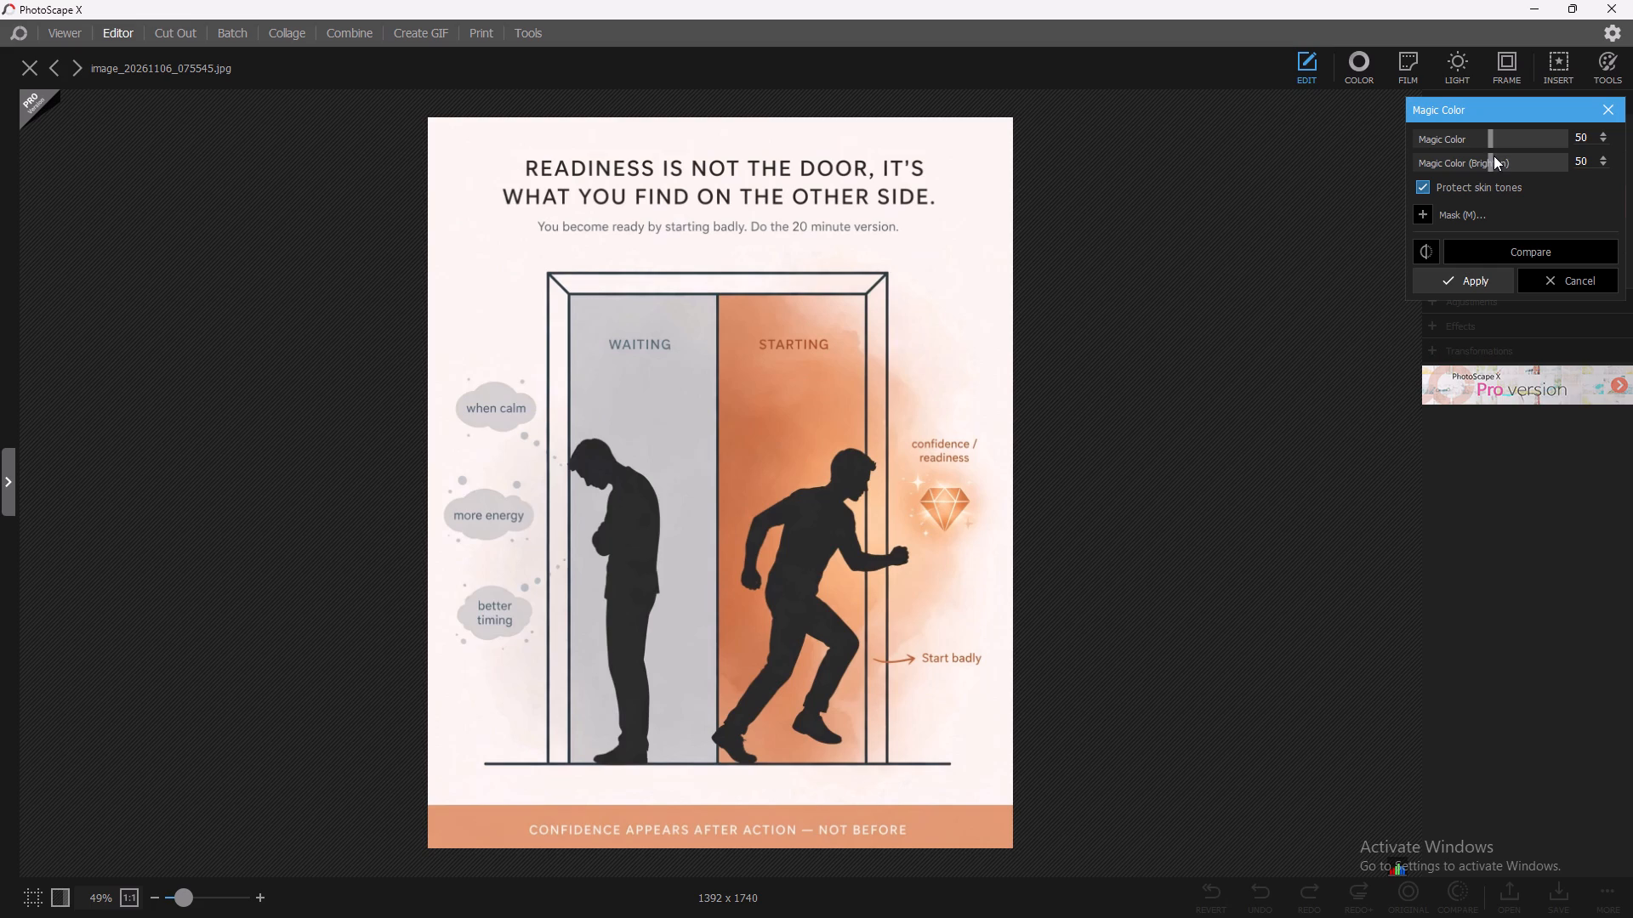
drag(1490, 162, 1465, 163)
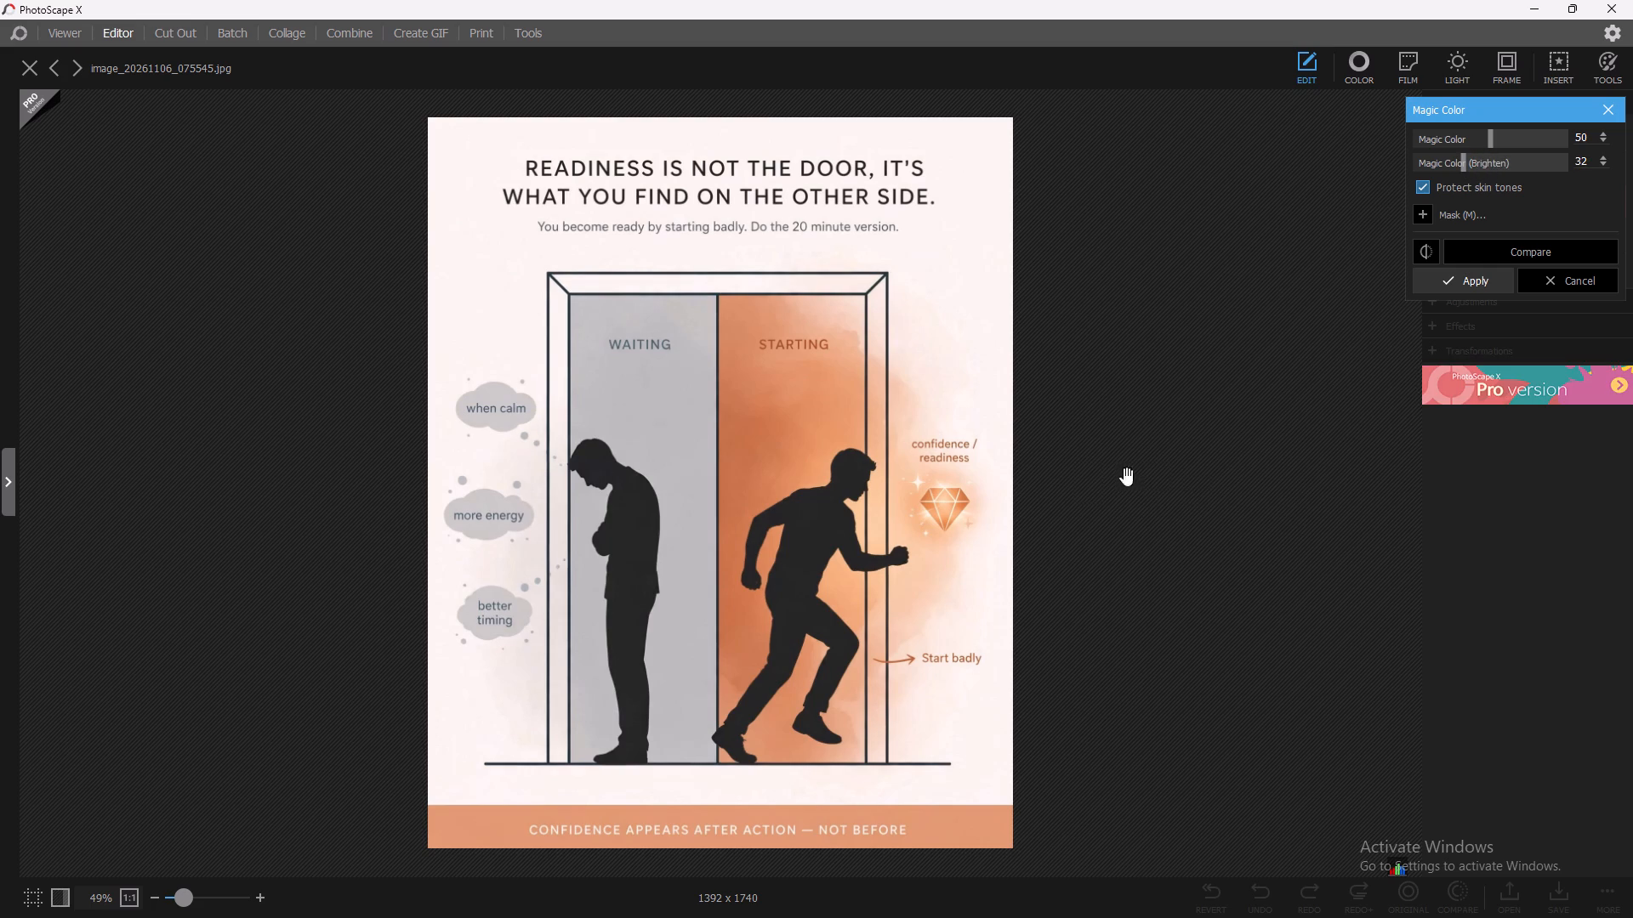
click(1473, 276)
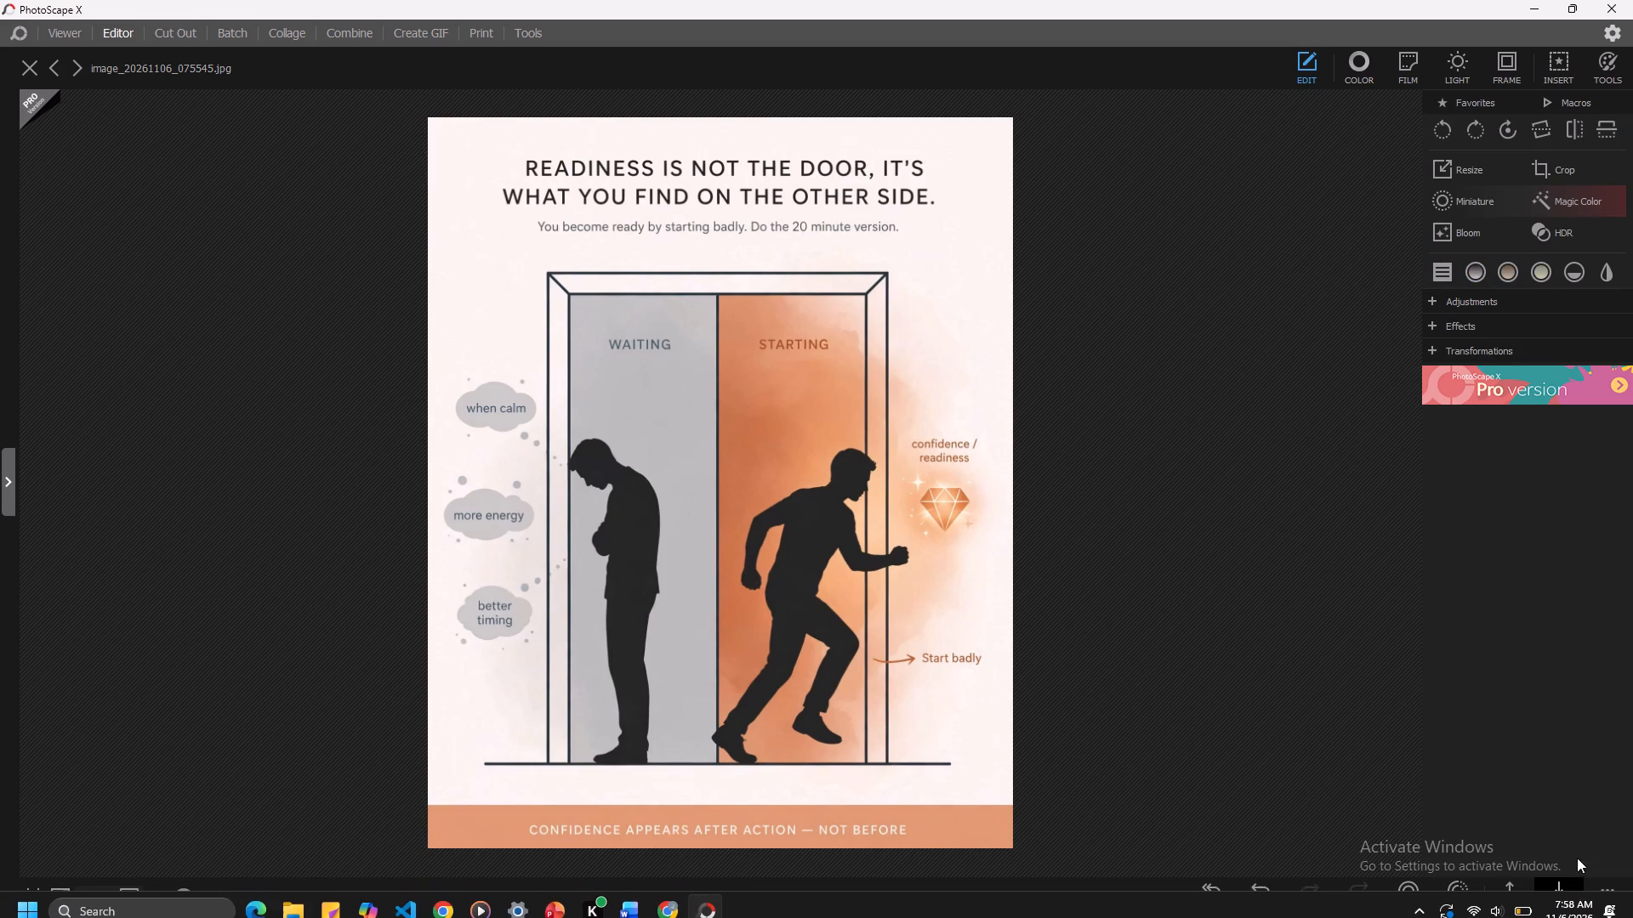
Save the edited infographic as a new JPEG named "Door1" in the Downloads folder.
click(1562, 889)
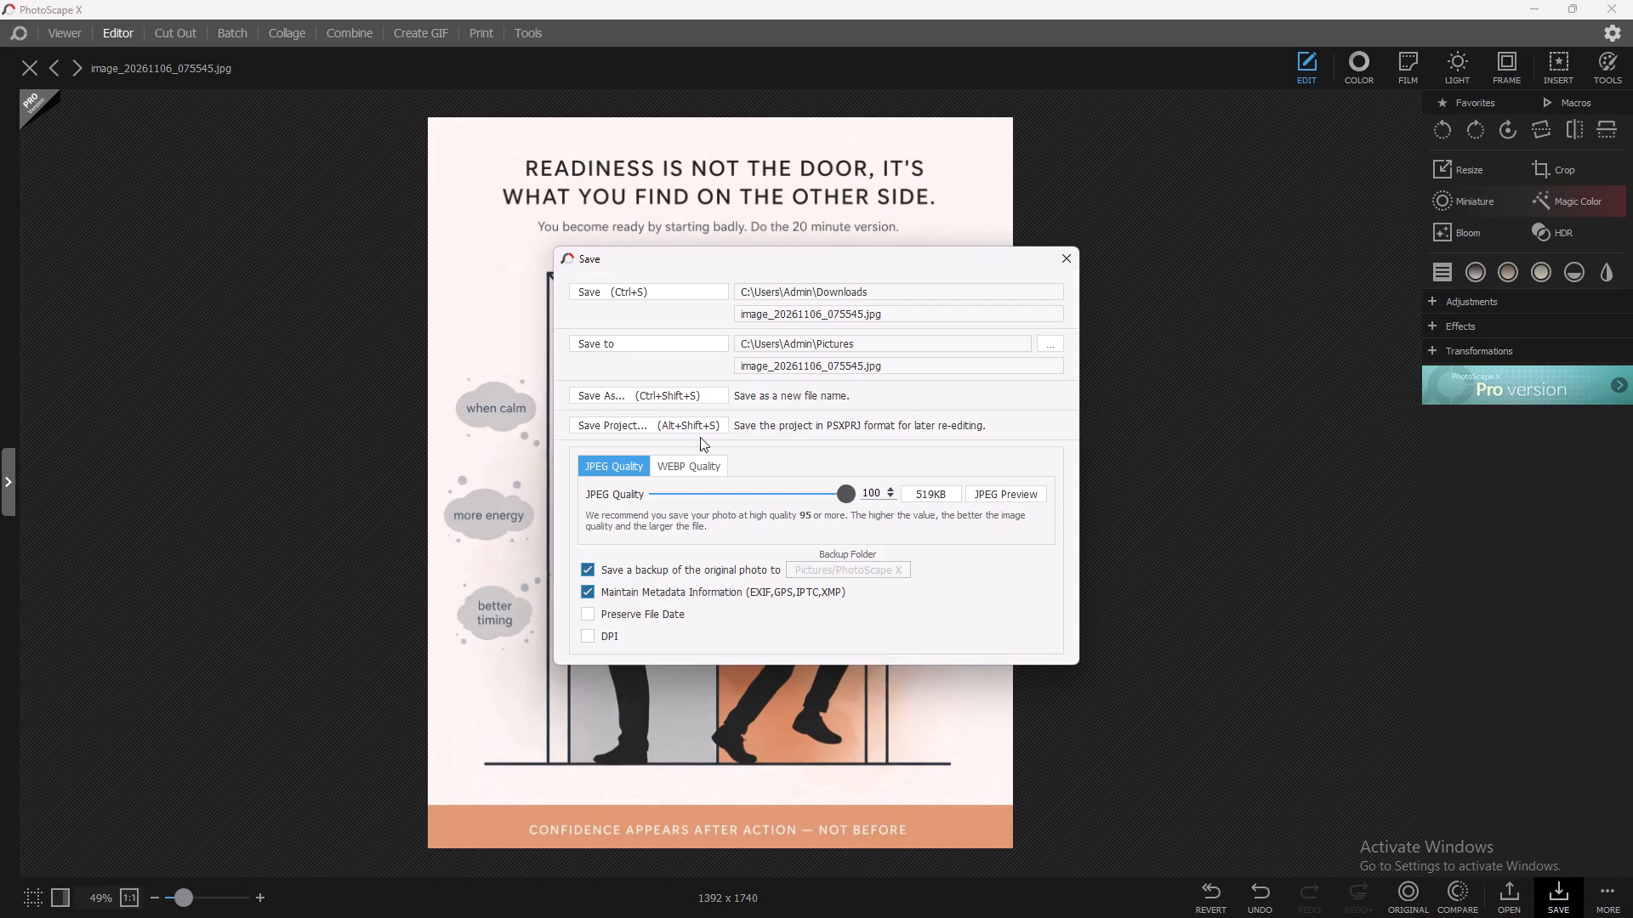
click(650, 388)
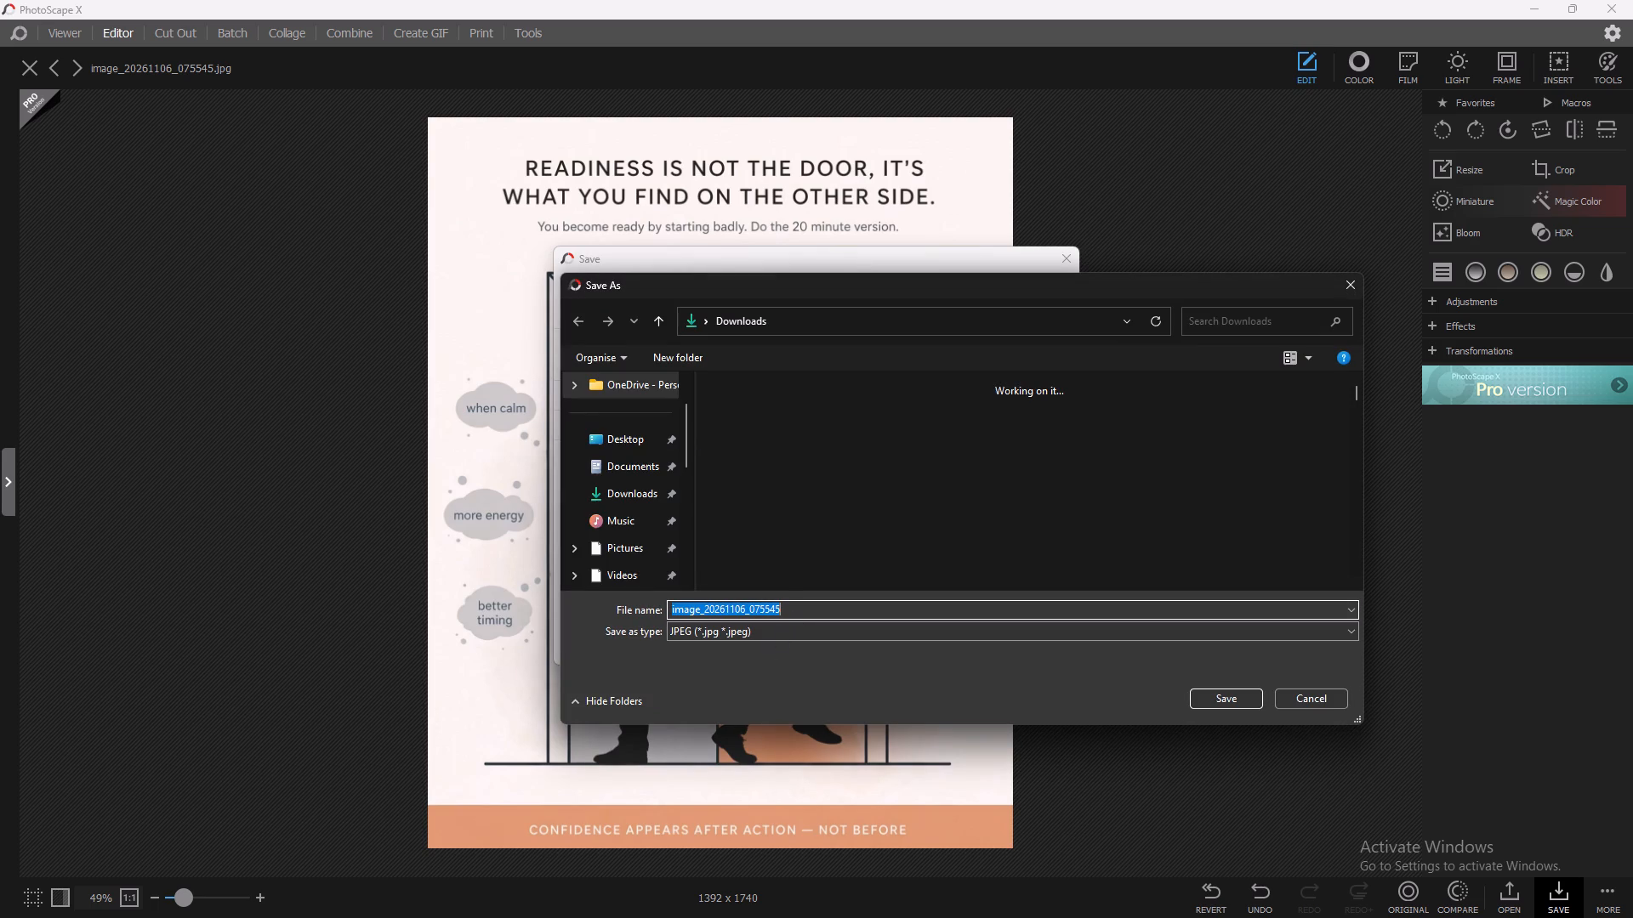
key(BackSpace)
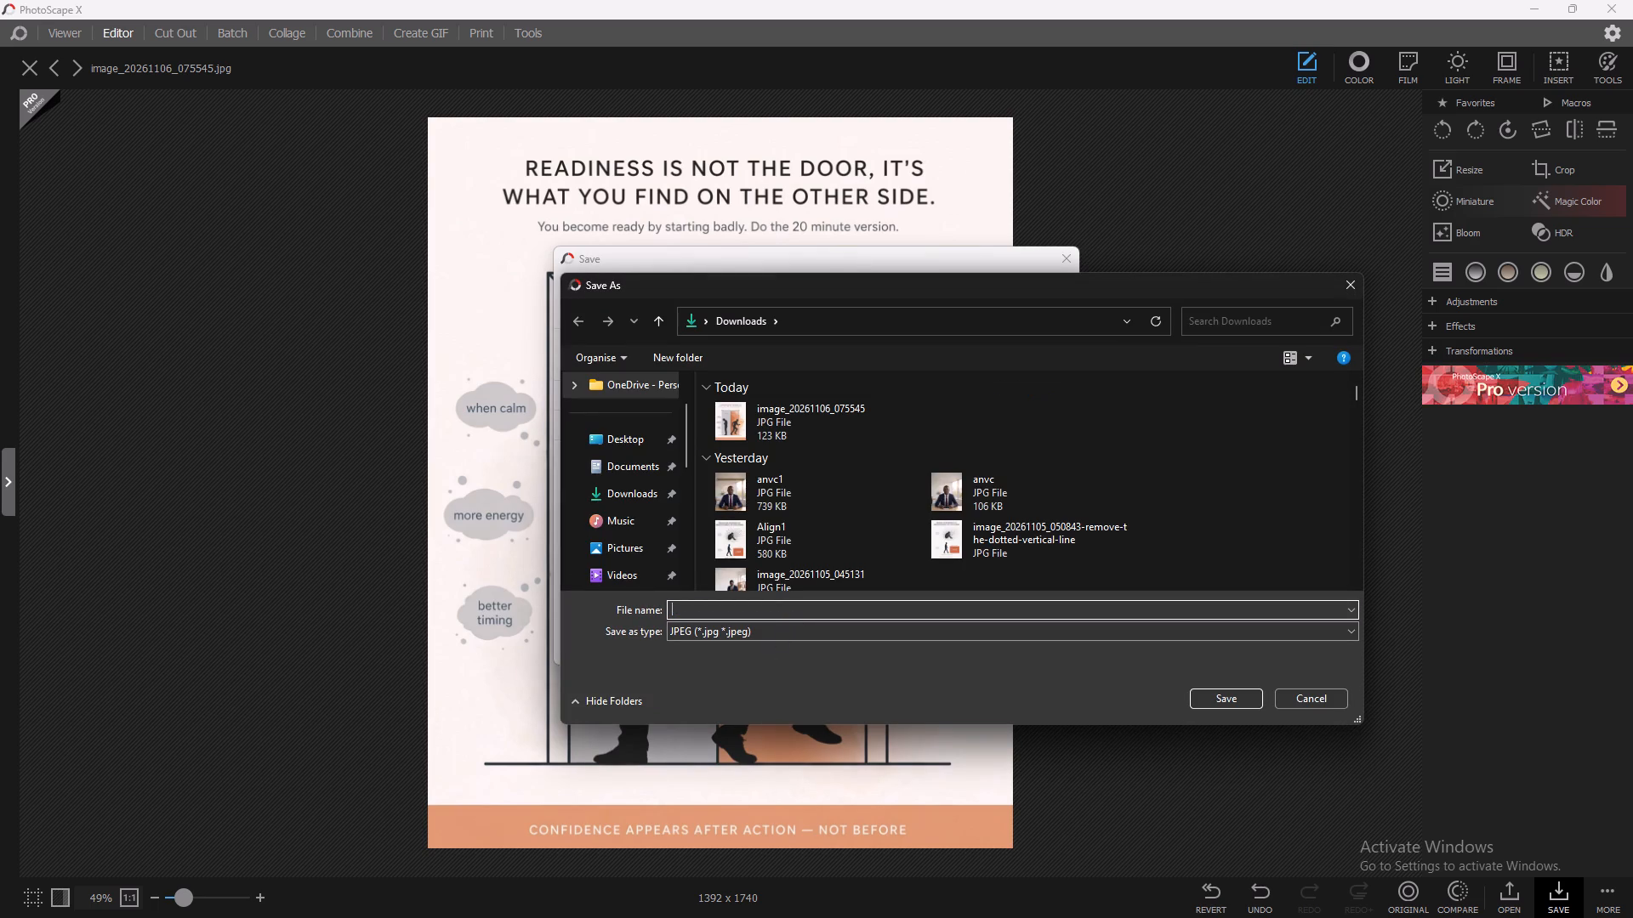
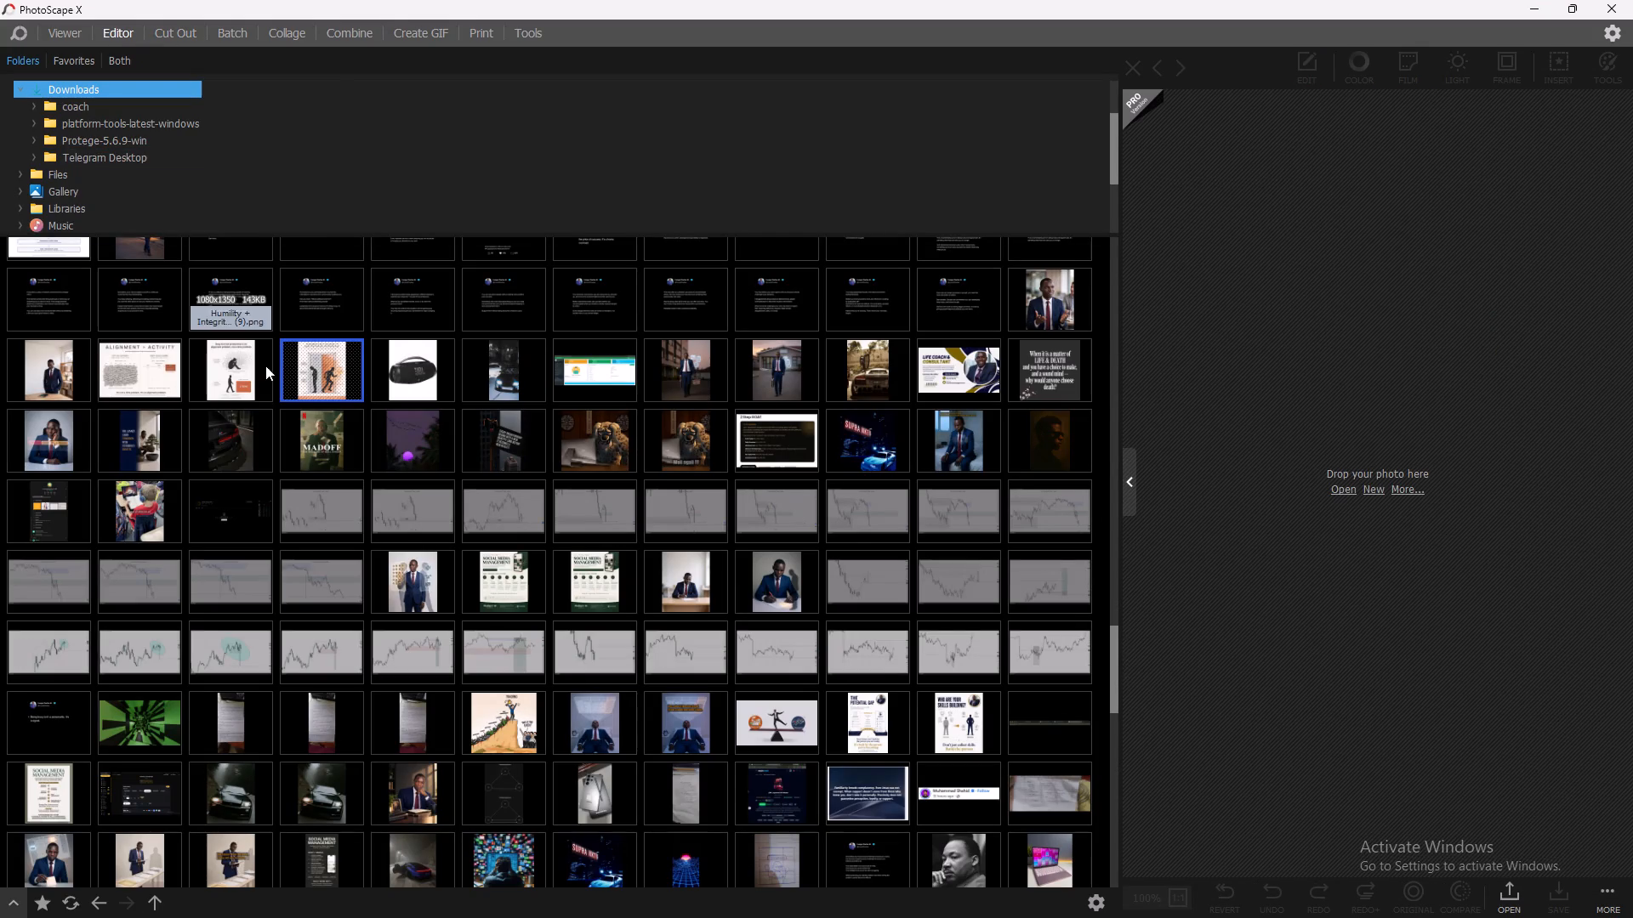
Look through the Downloads thumbnails in PhotoScape X for the saved aqwc image.
scroll(424, 358, up, 3)
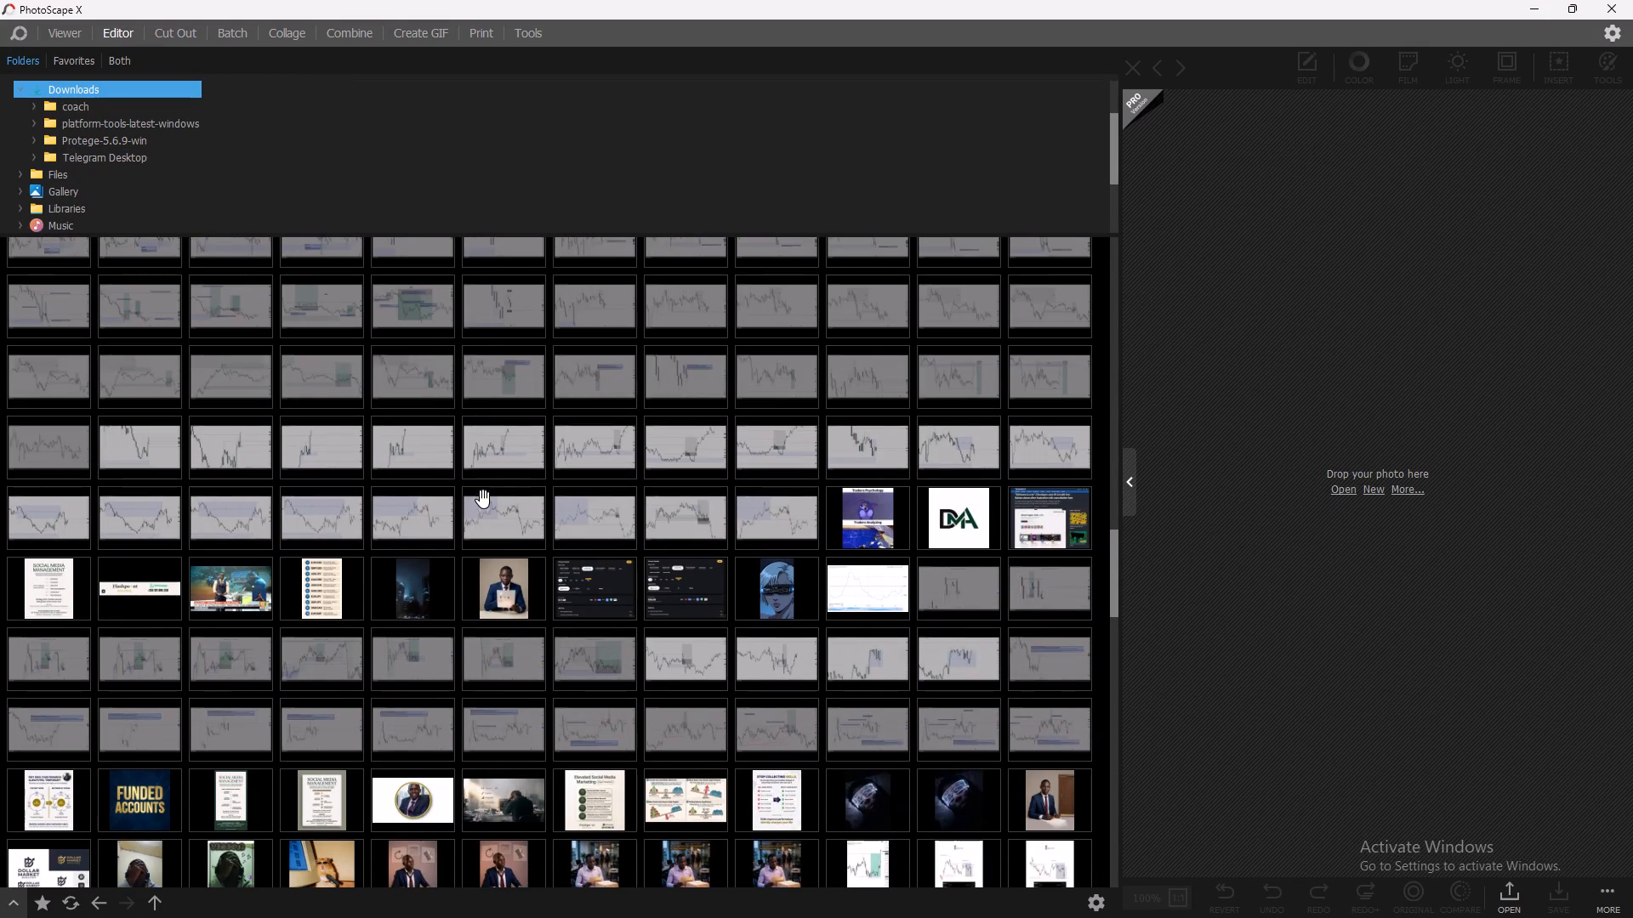
scroll(498, 473, up, 9)
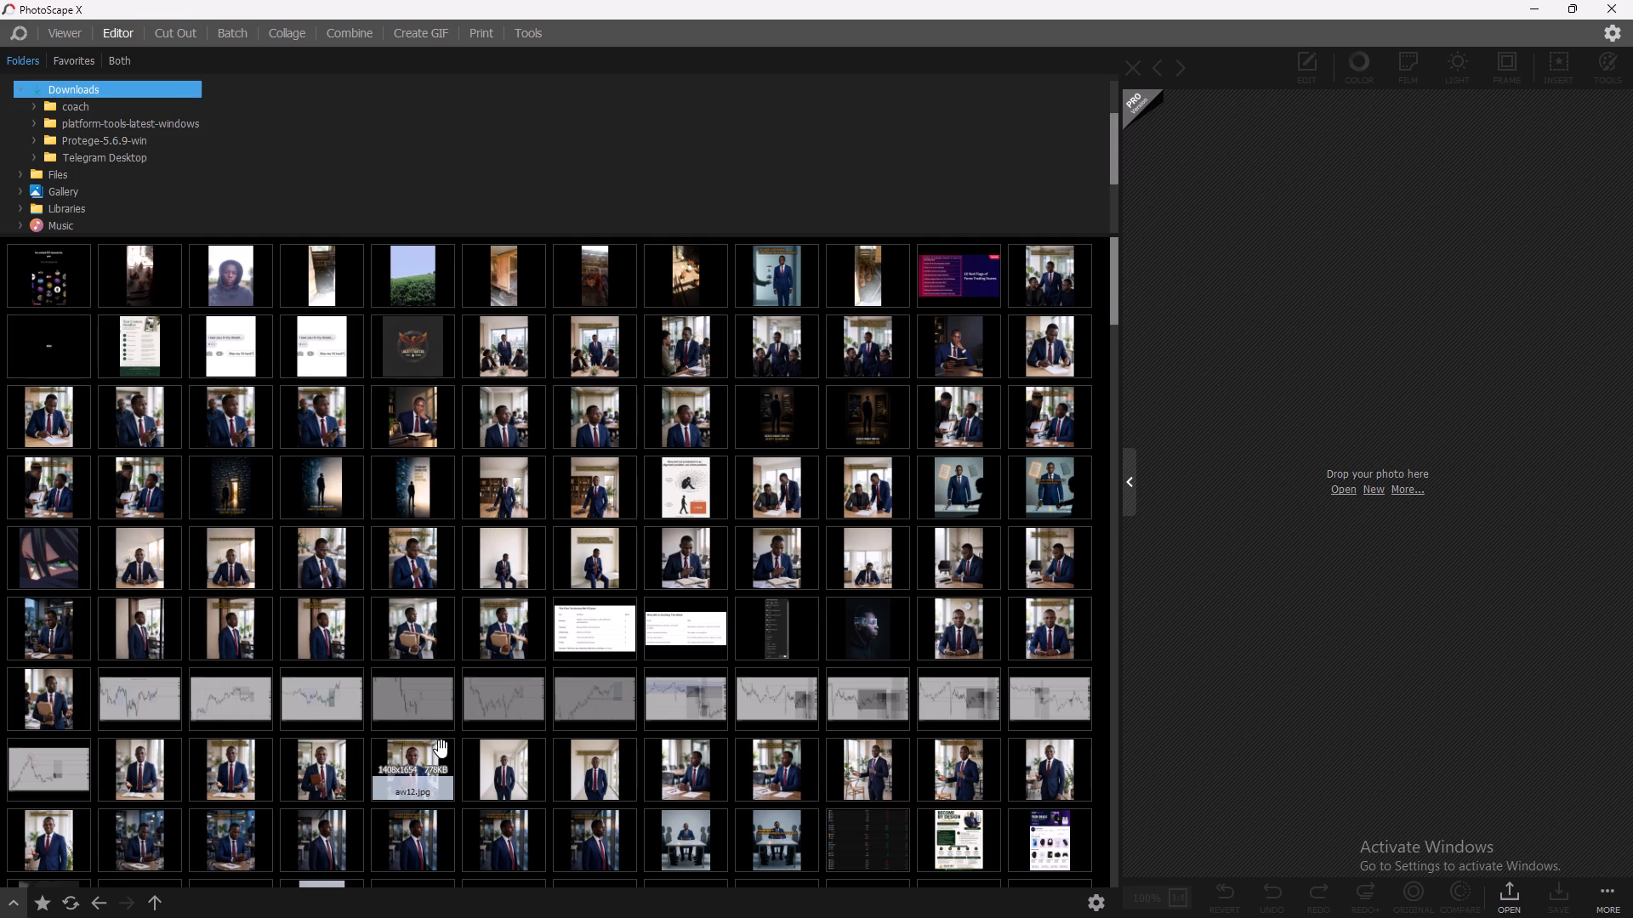
scroll(616, 791, down, 1)
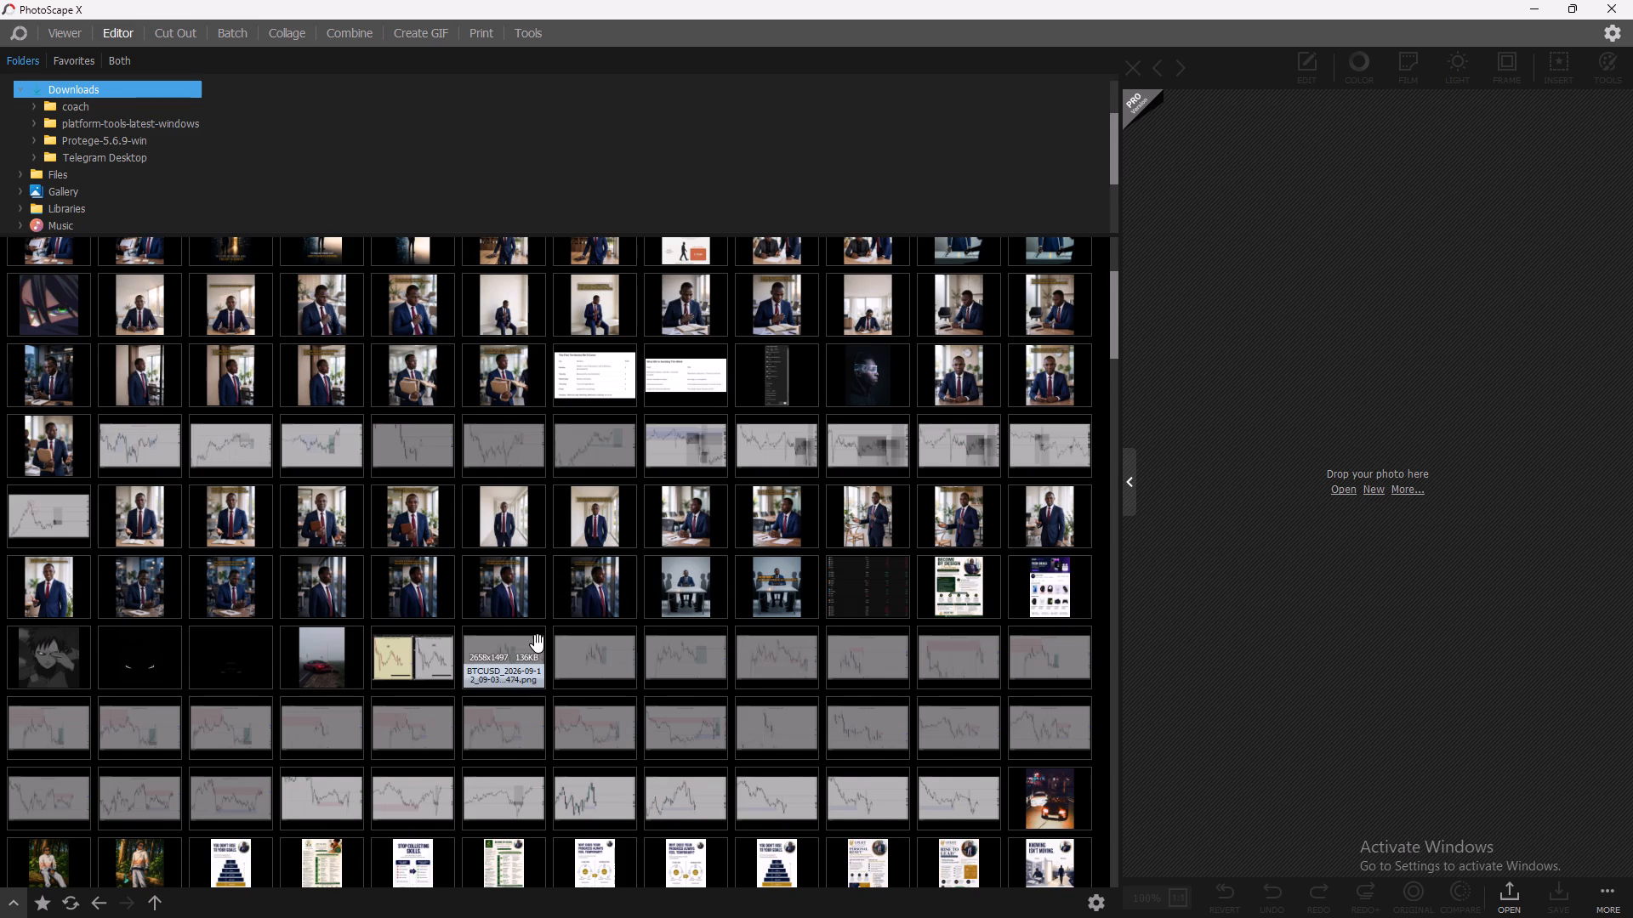
scroll(538, 643, down, 1)
scroll(538, 643, up, 2)
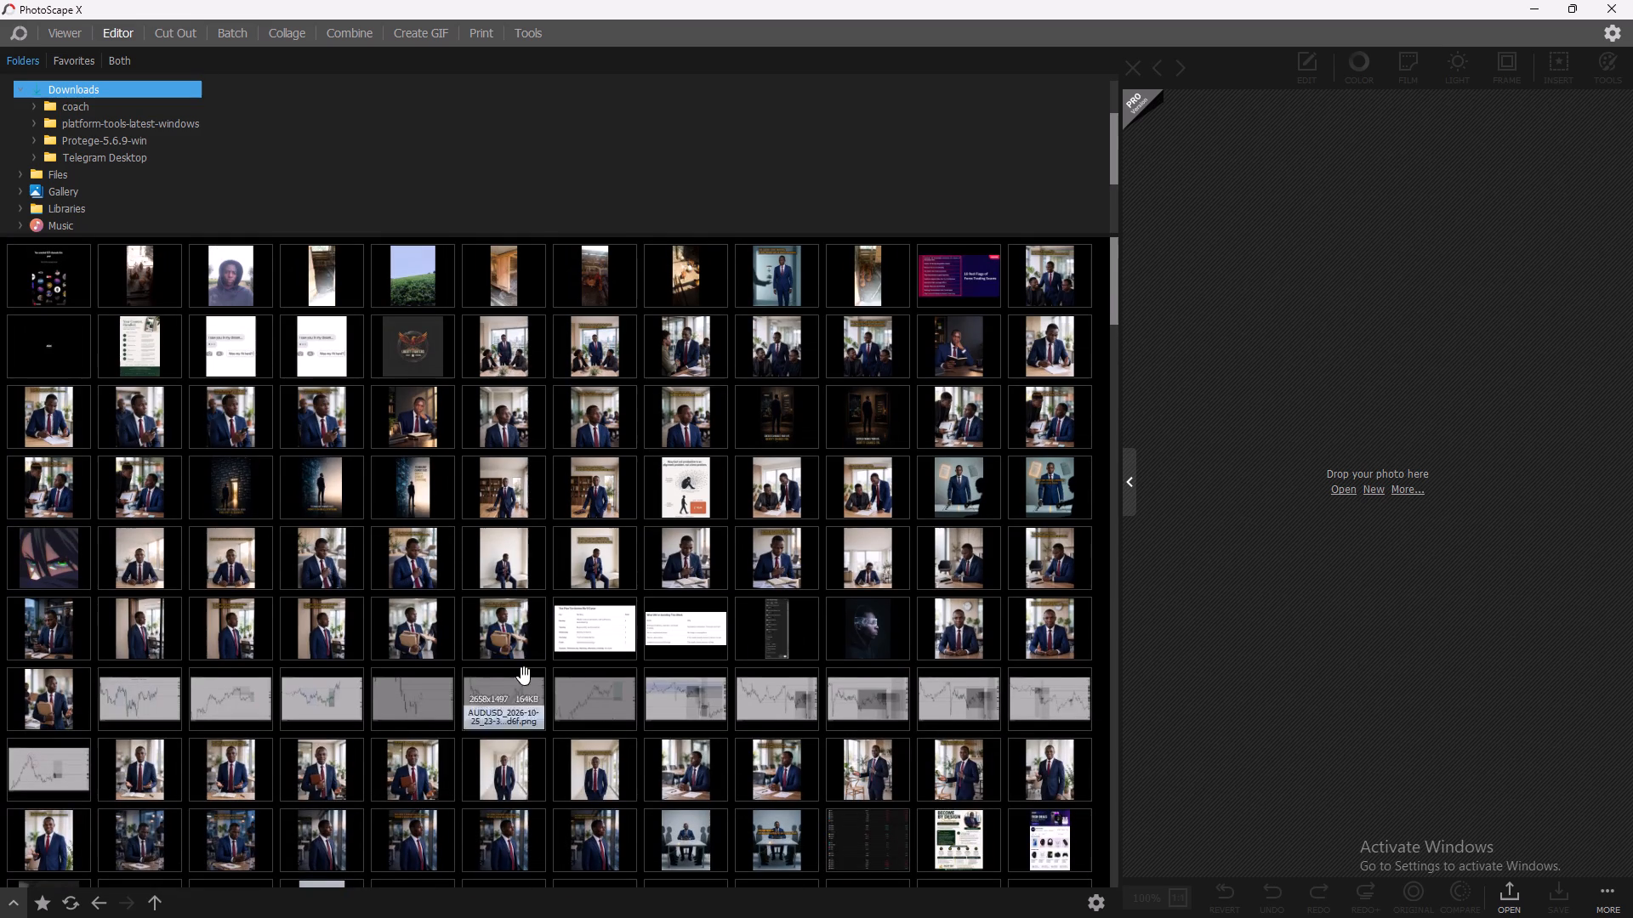
scroll(578, 569, up, 1)
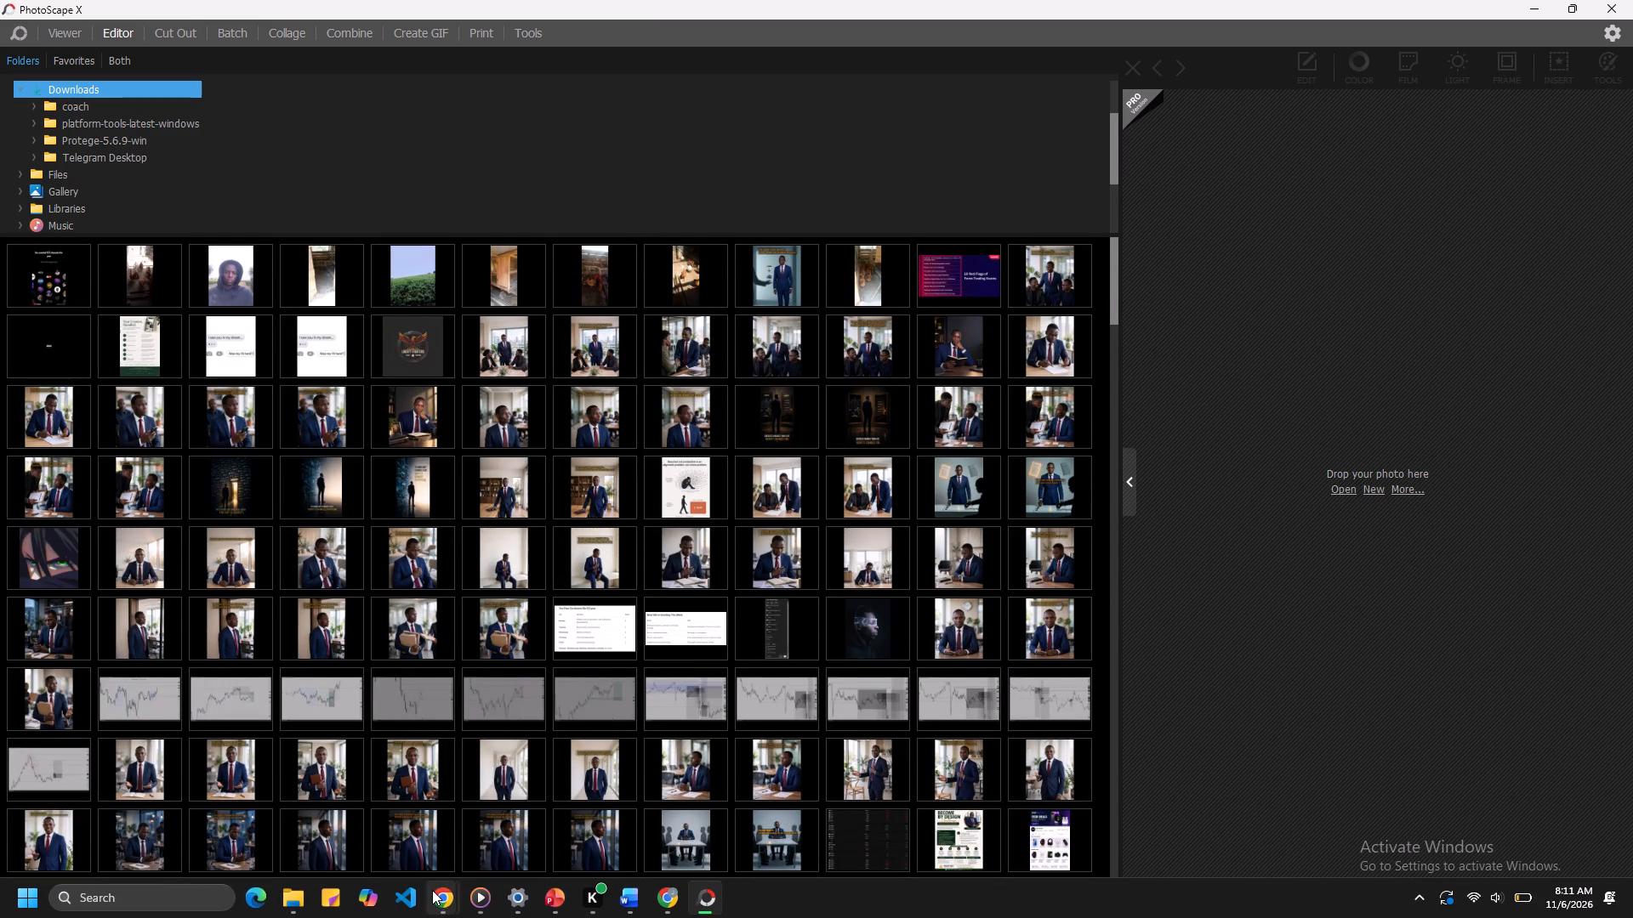
Preview the aqwc image in File Explorer's Downloads folder, and close the window to return to PhotoScape X.
click(298, 892)
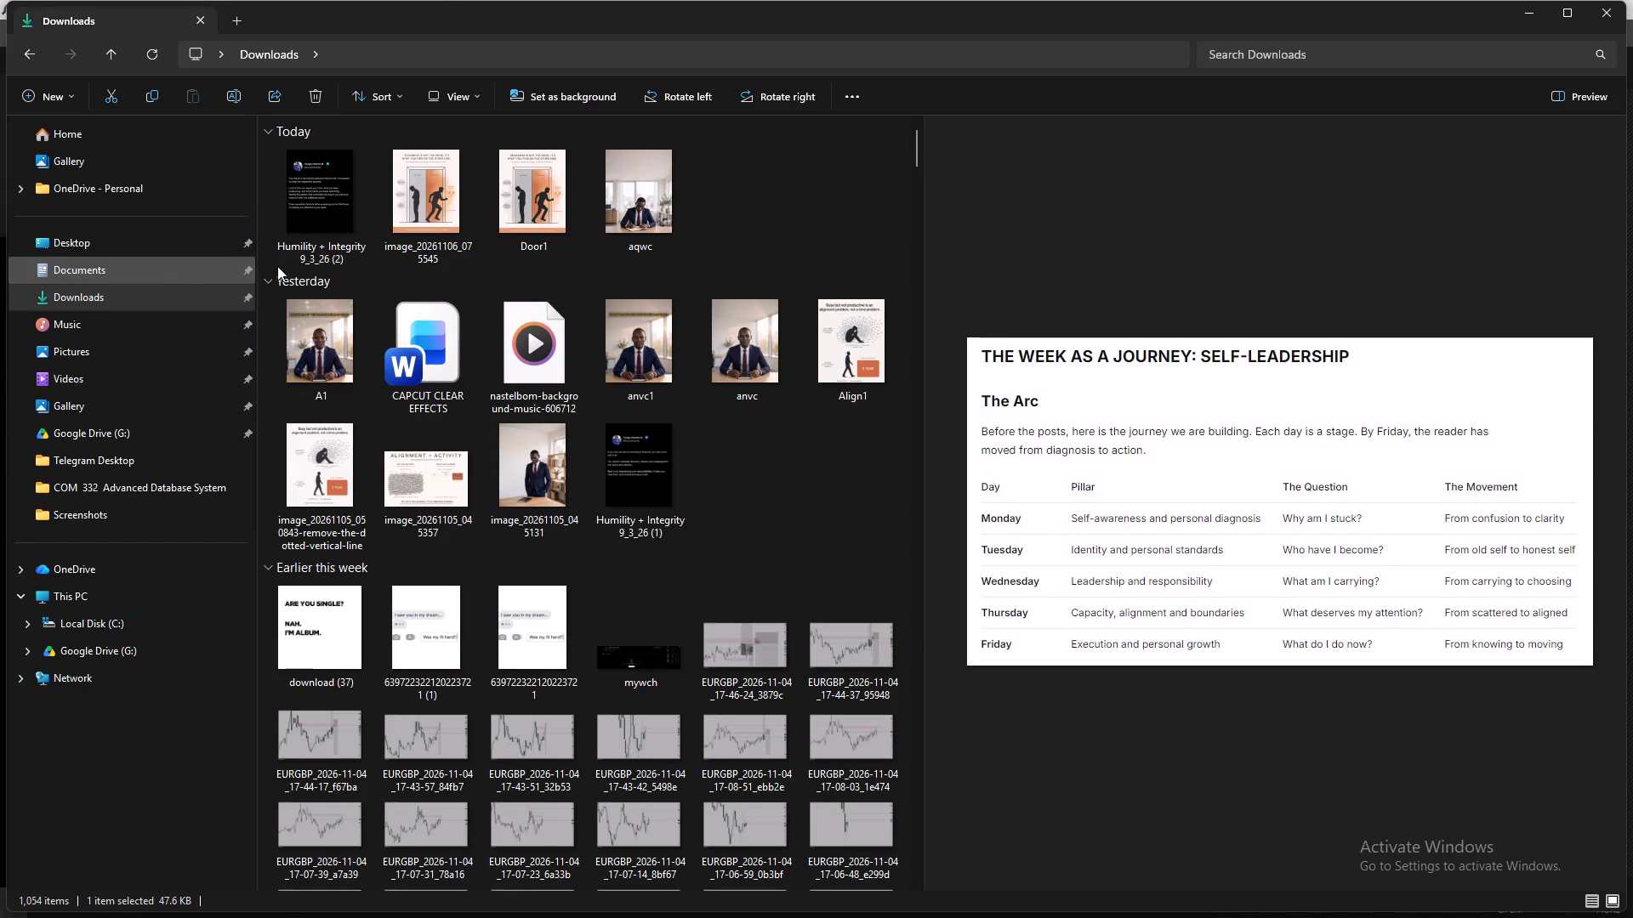
click(667, 184)
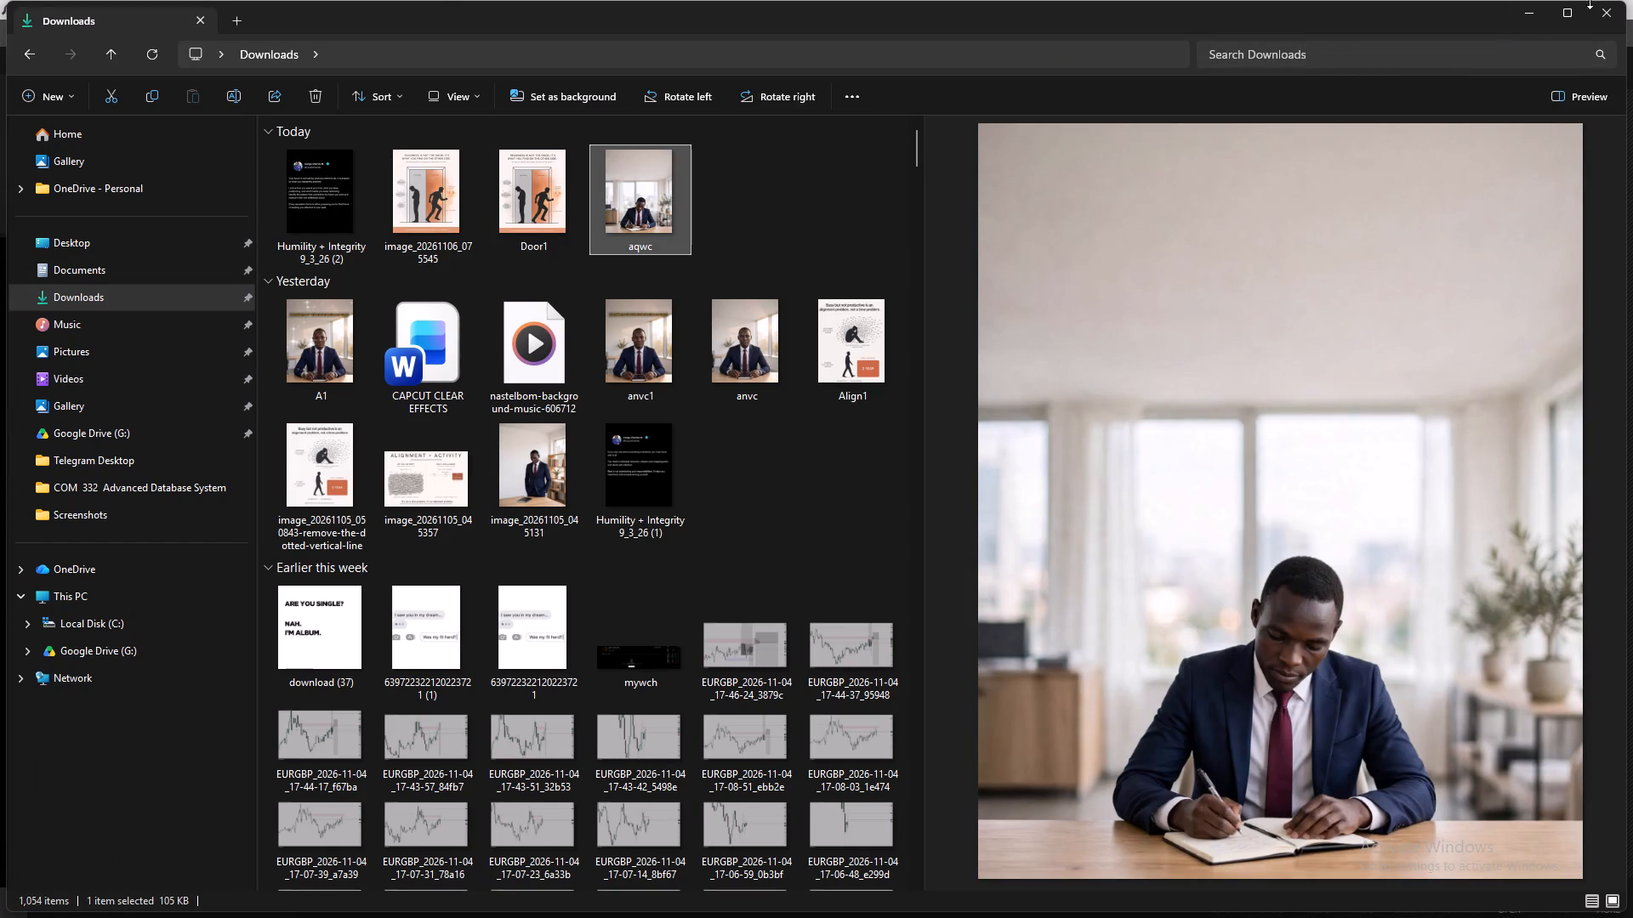
click(1607, 14)
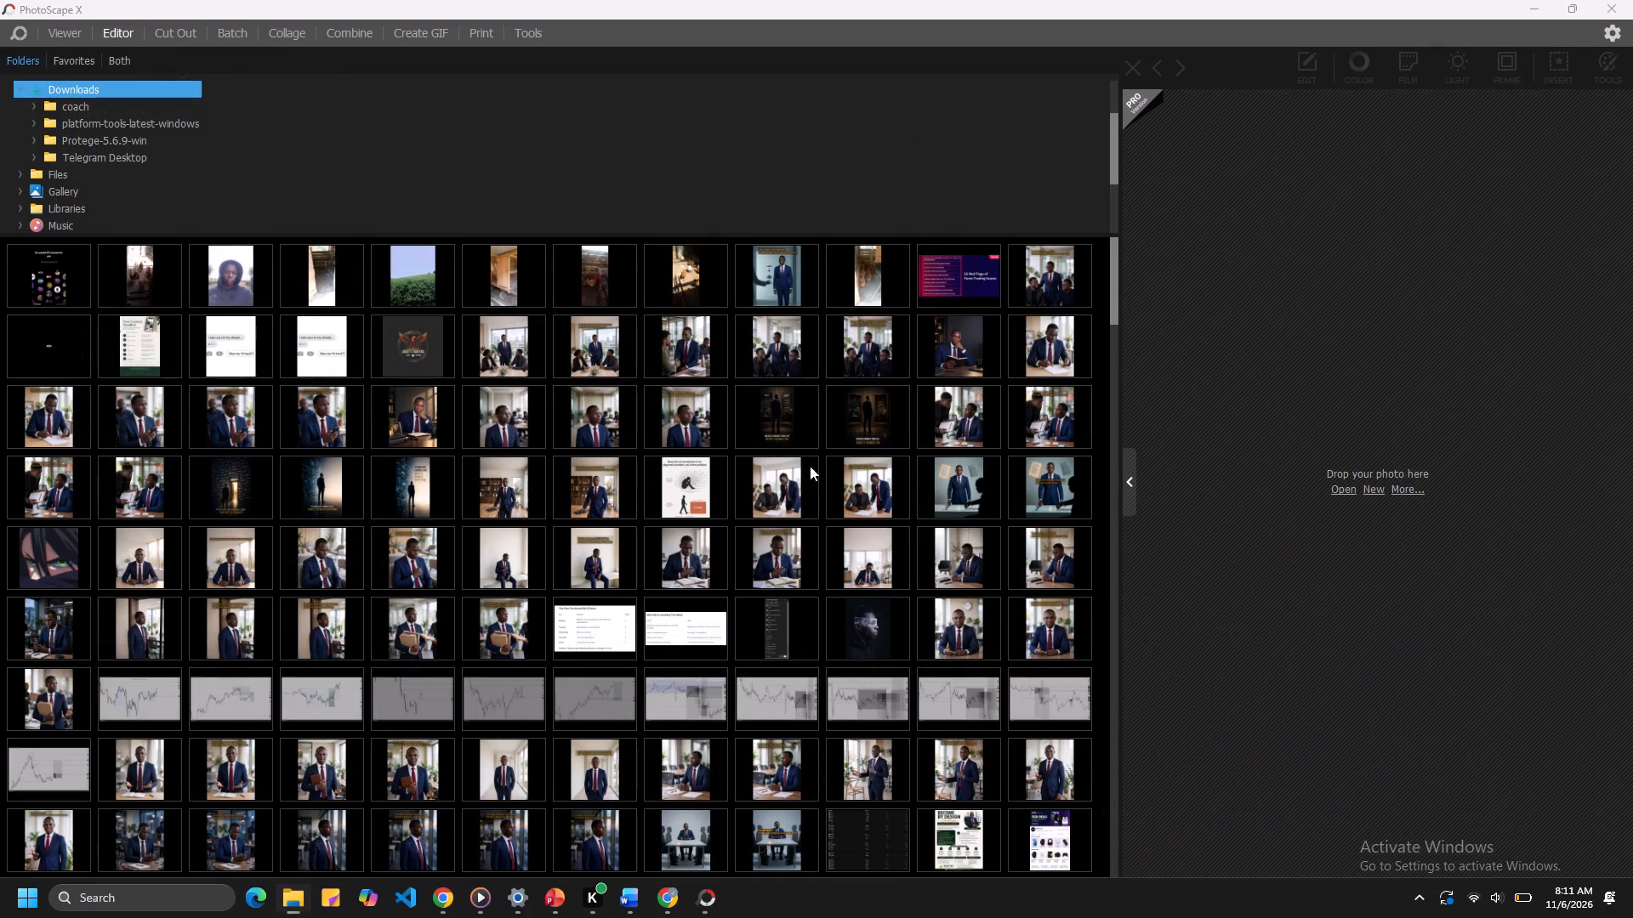
Browse the Downloads thumbnails, reload the Downloads folder via its coach subfolder, and open the desk portrait aqwc.jpg in the editor.
scroll(572, 584, down, 1)
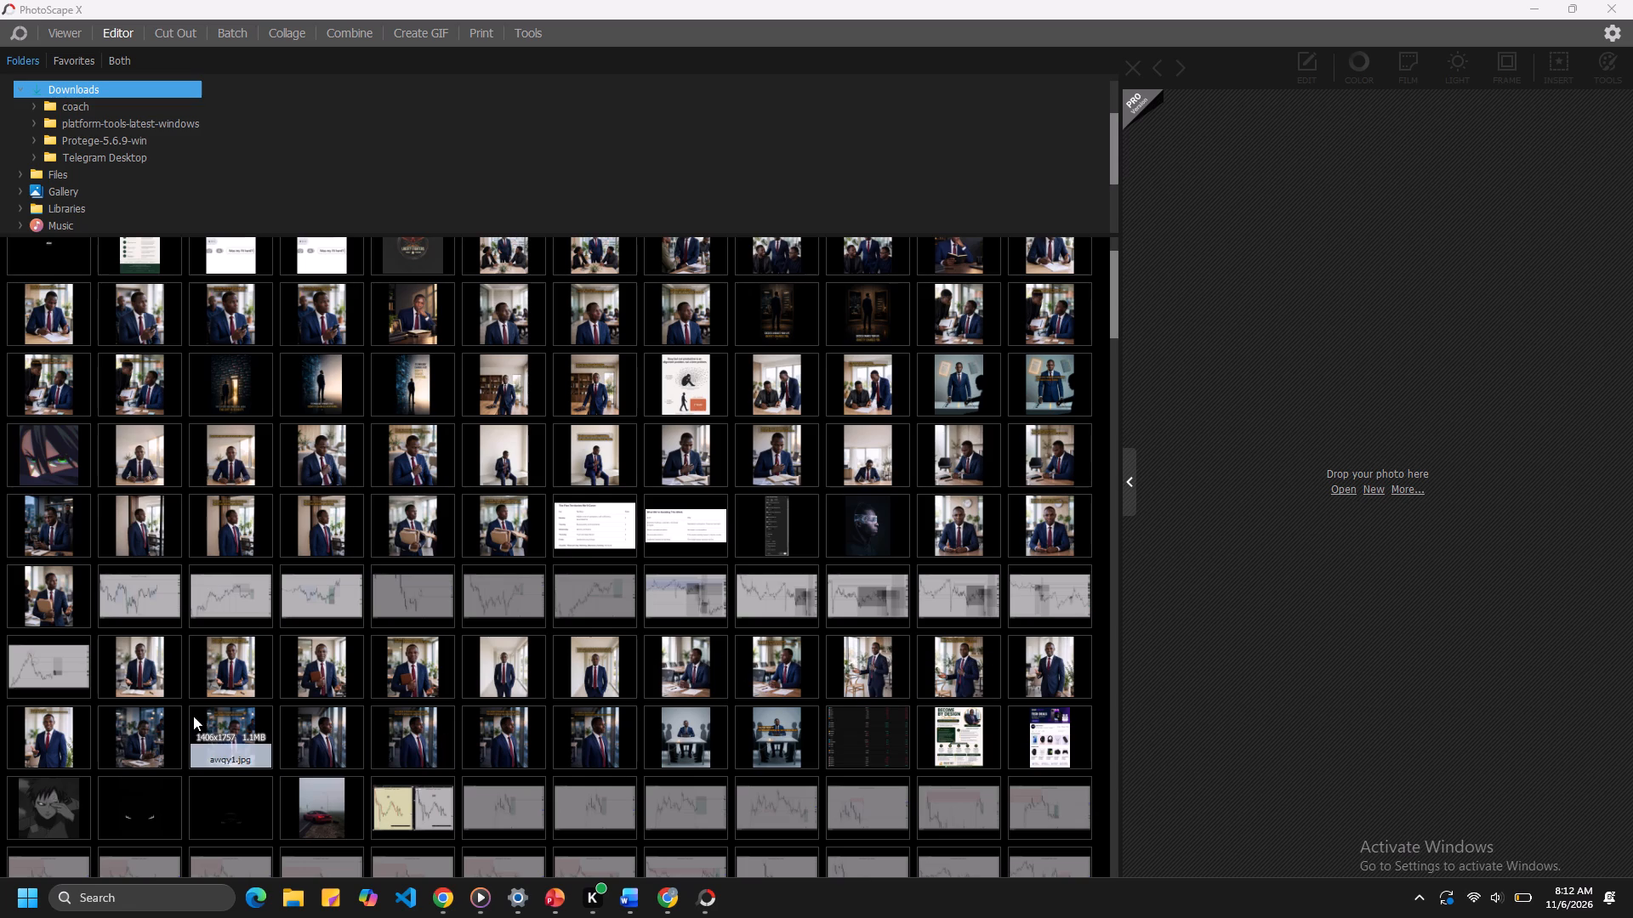
ctrl+scroll(560, 691, up, 3)
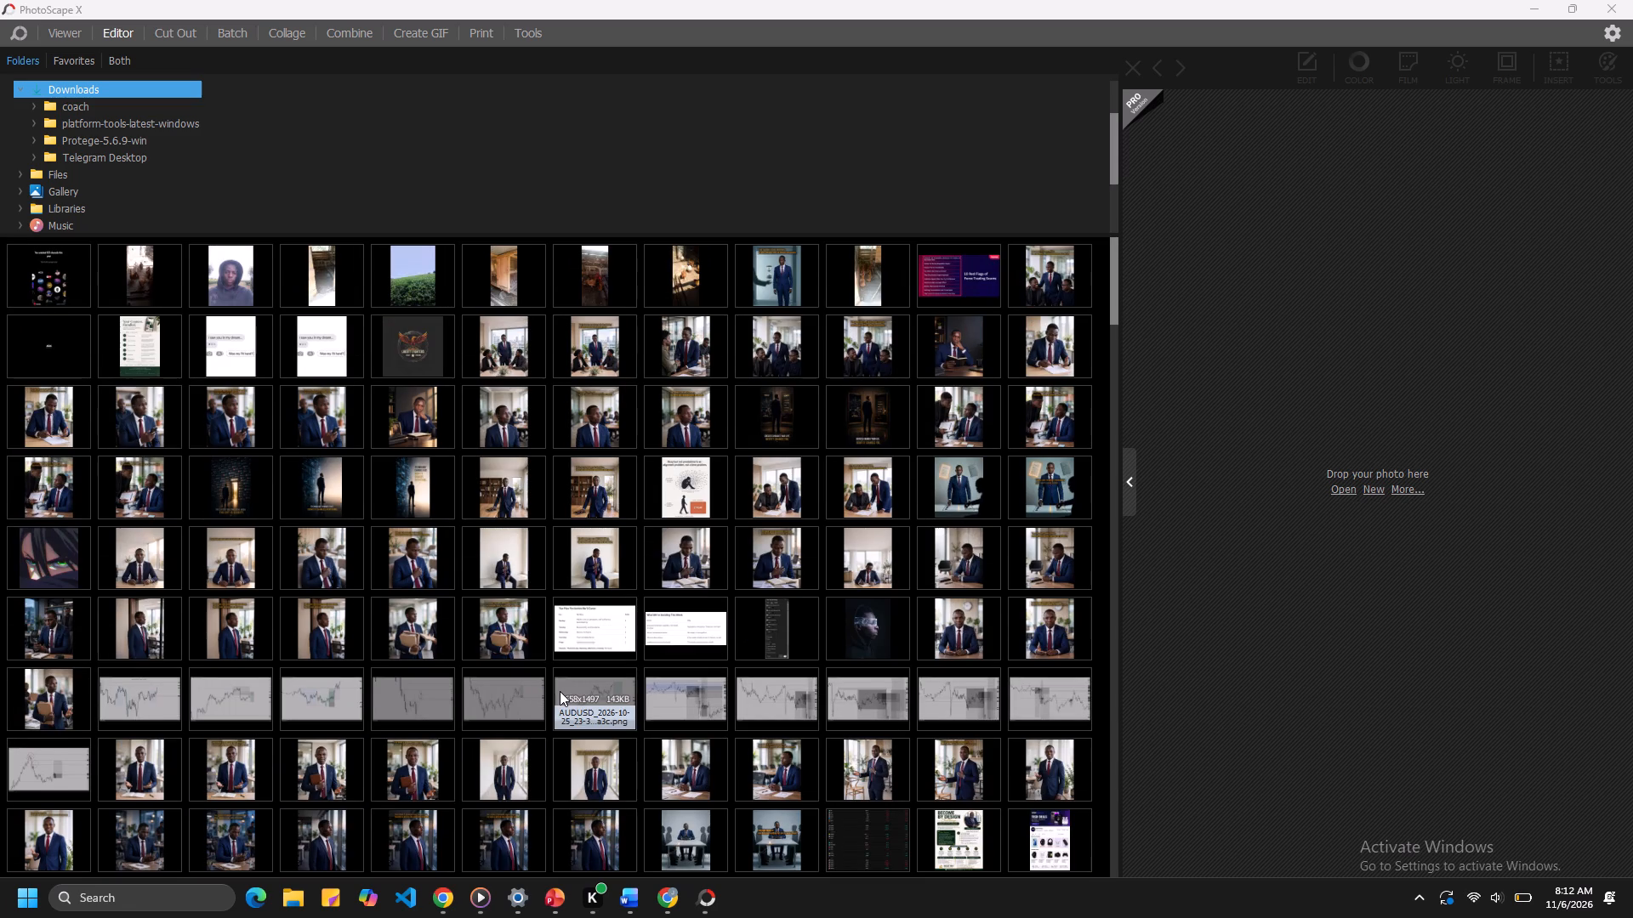
ctrl+scroll(560, 691, up, 8)
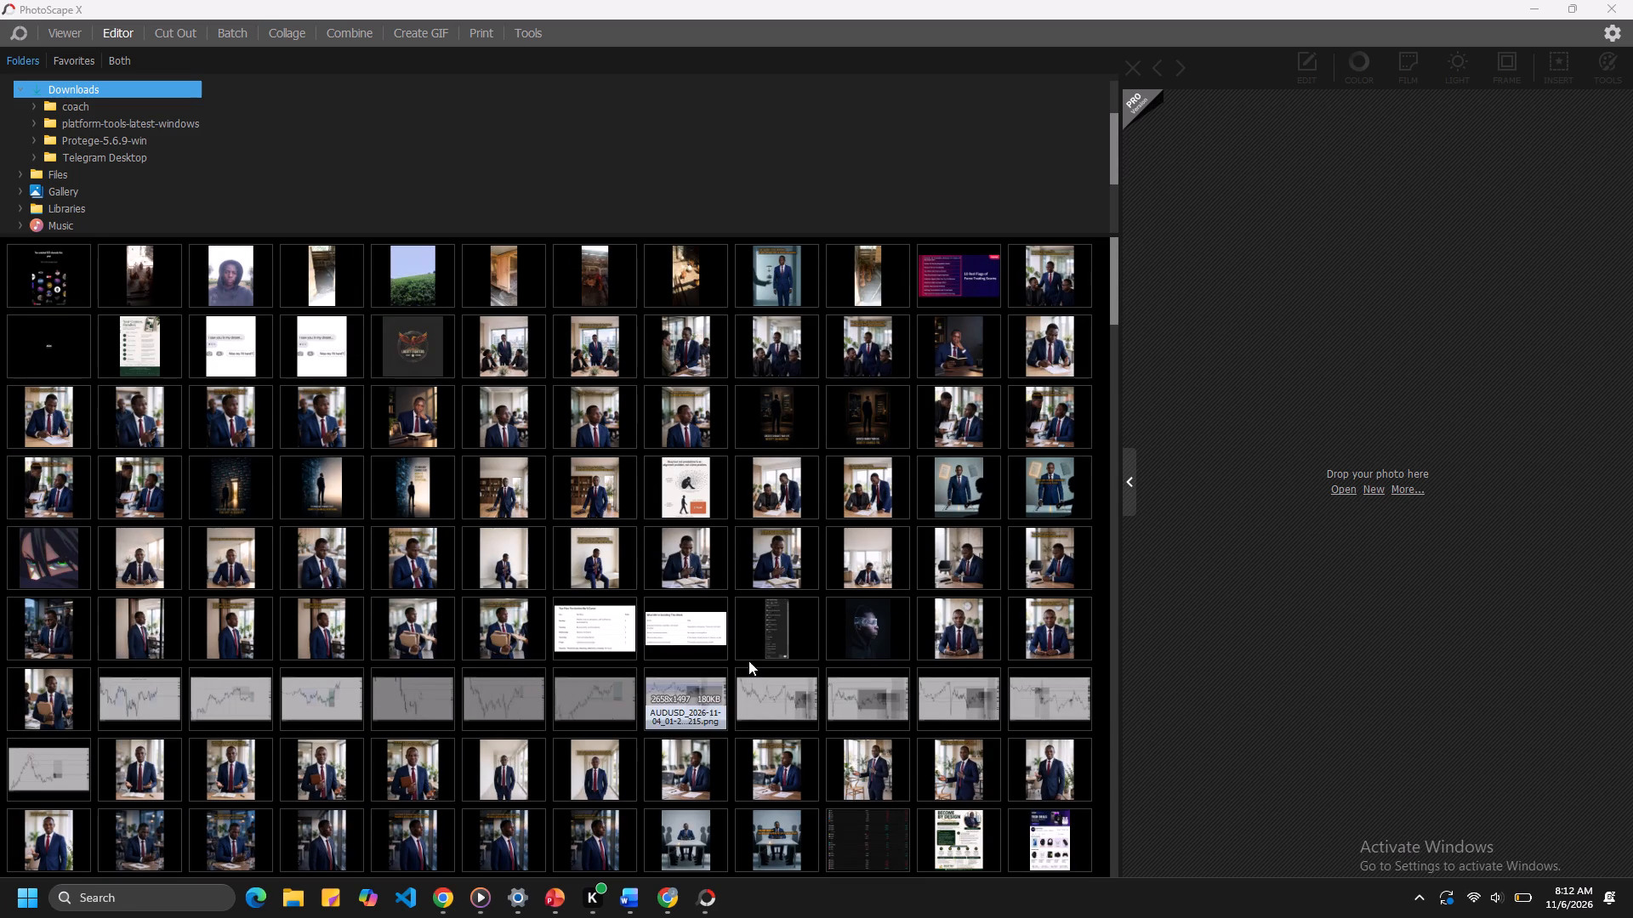
scroll(748, 660, down, 2)
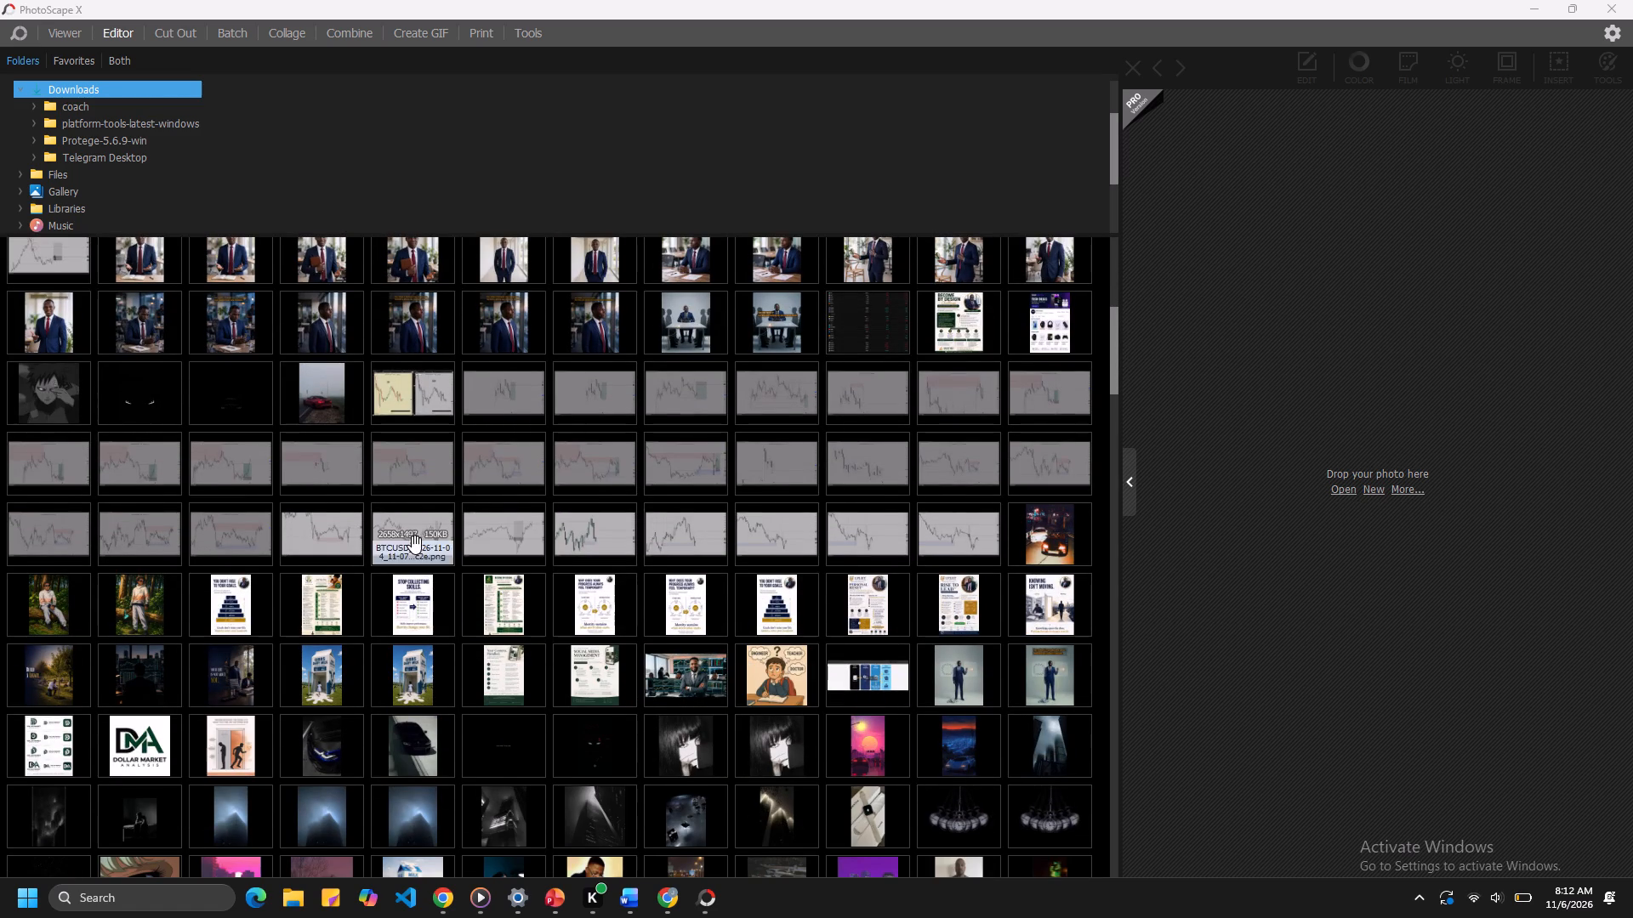
click(121, 97)
click(114, 105)
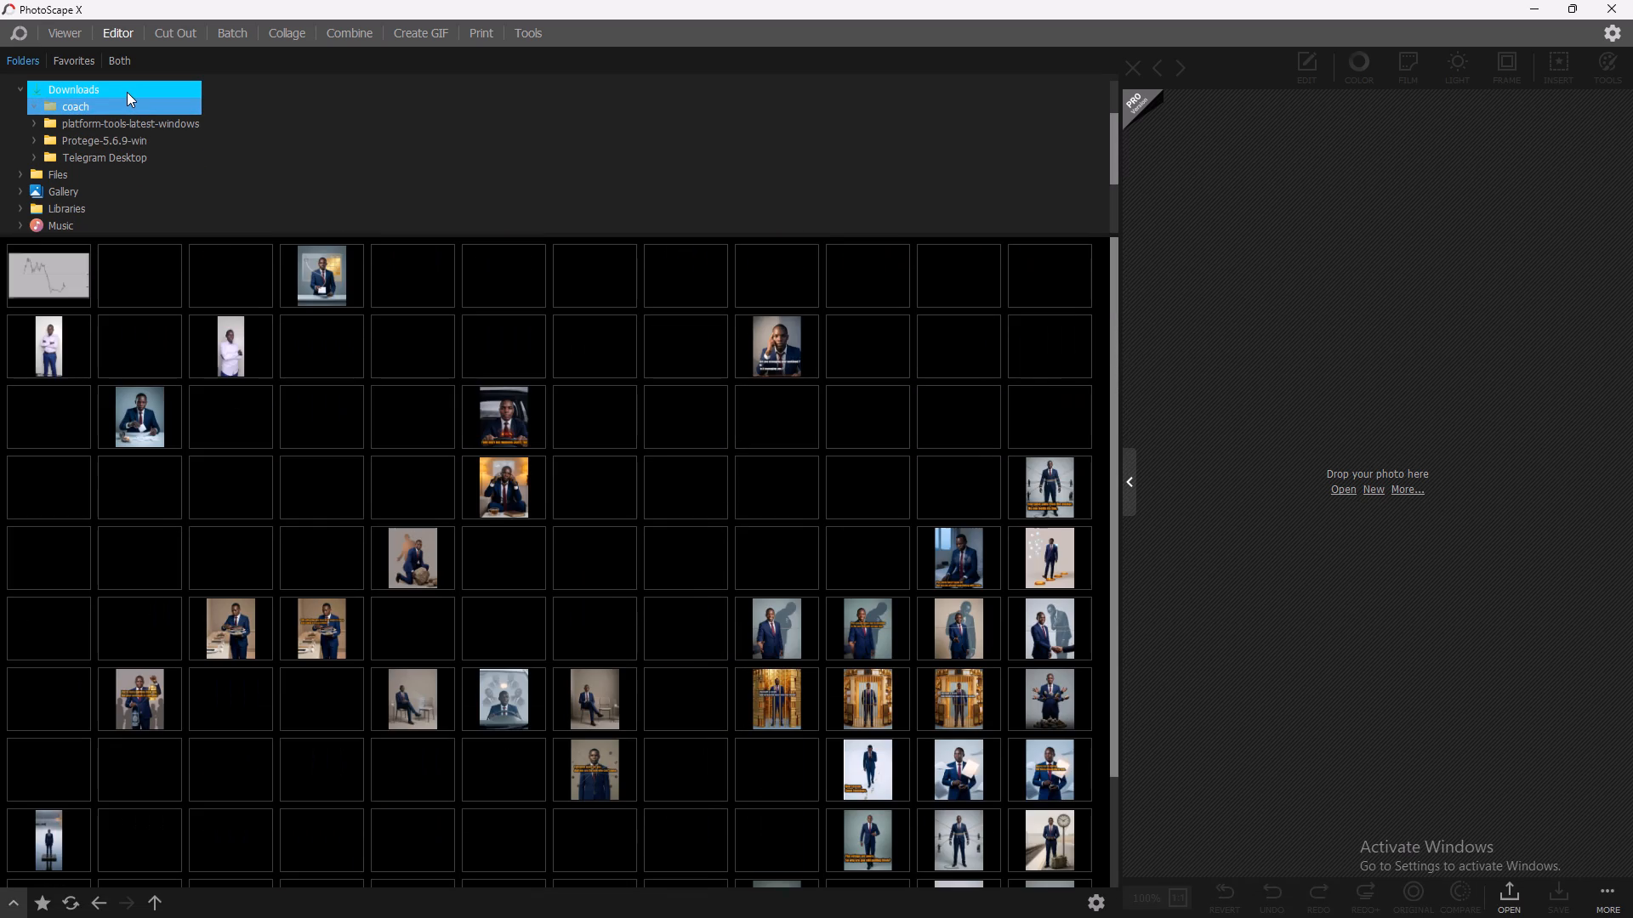
click(127, 92)
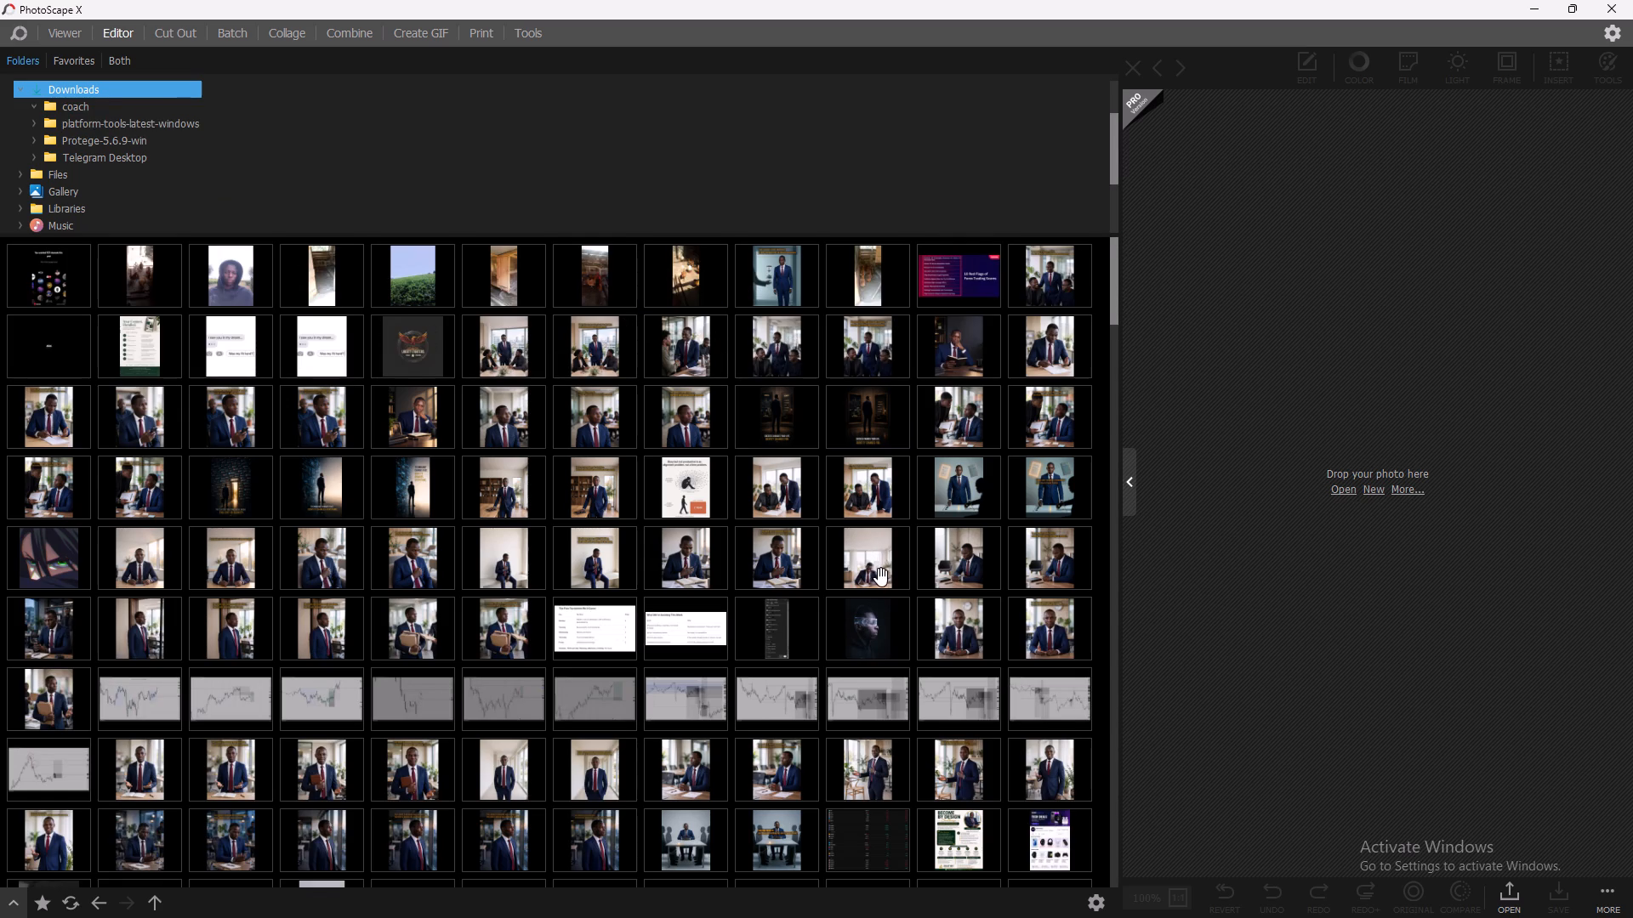
click(877, 553)
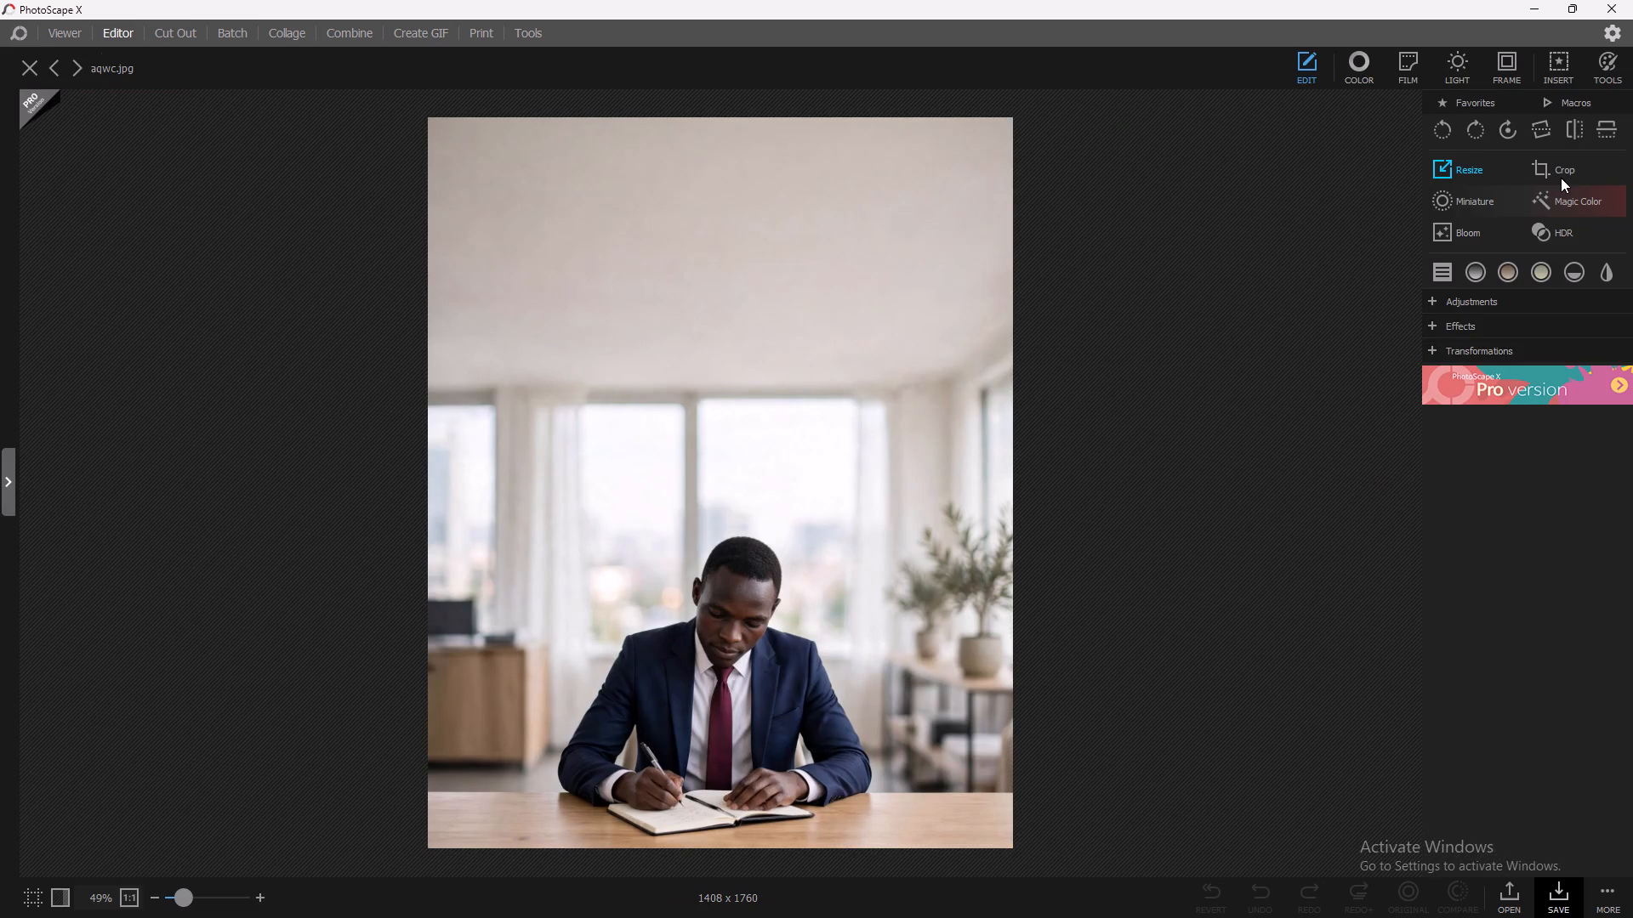
Crop the portrait at a 4 x 5 ratio to about 1089 x 1361, trimming the ceiling and keeping the seated man centred above the desk.
click(1573, 170)
click(1457, 343)
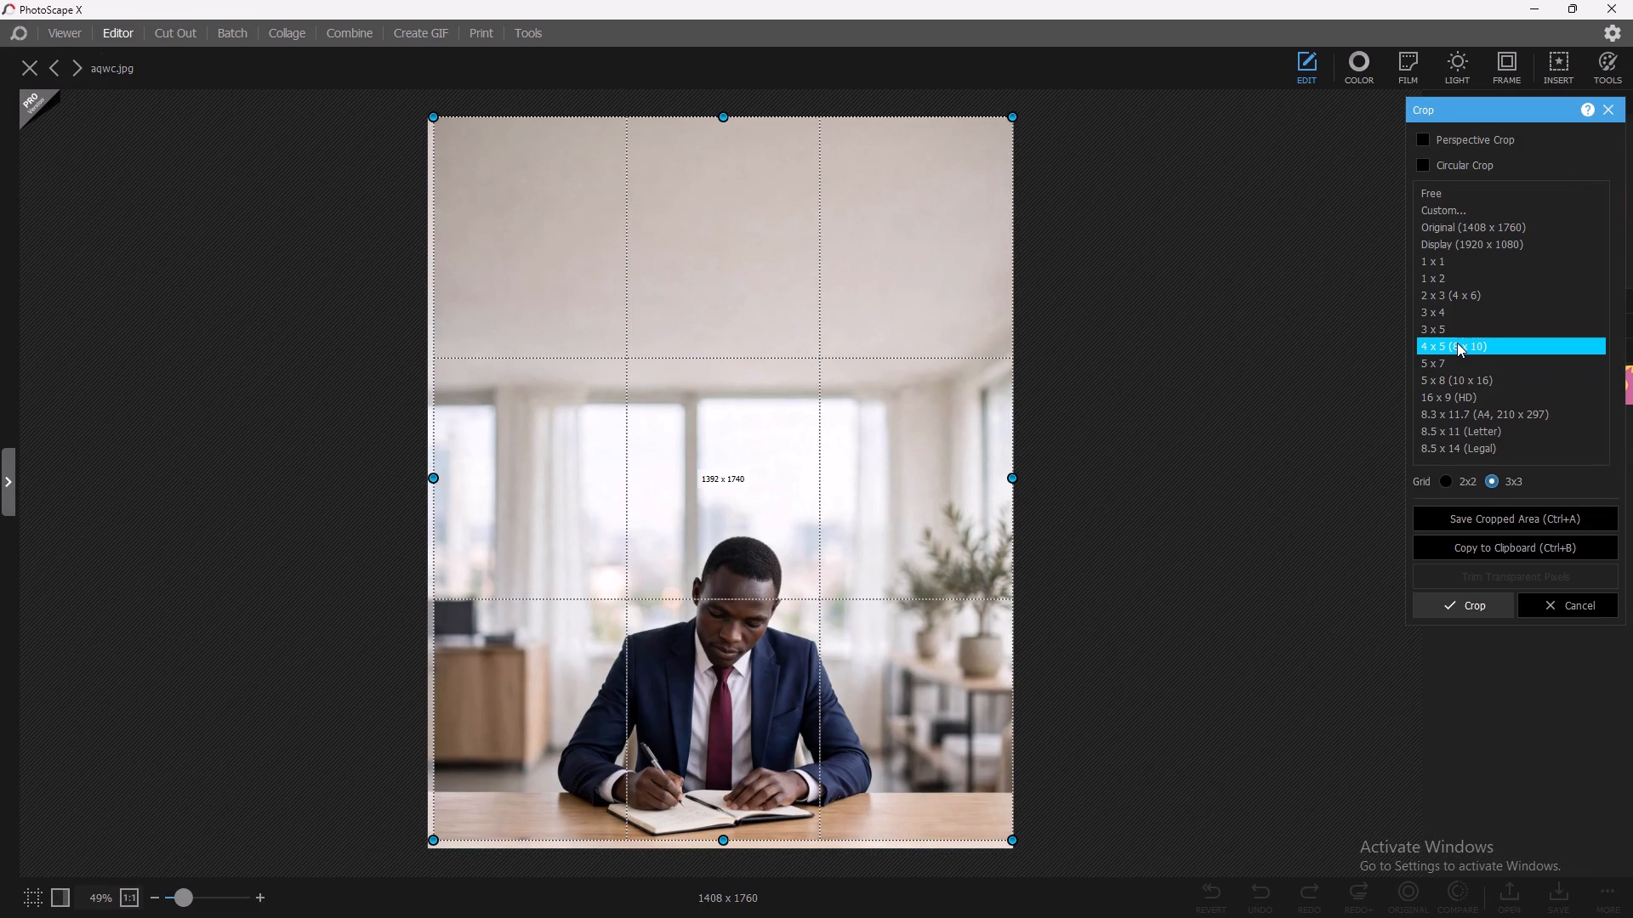
drag(444, 168, 851, 744)
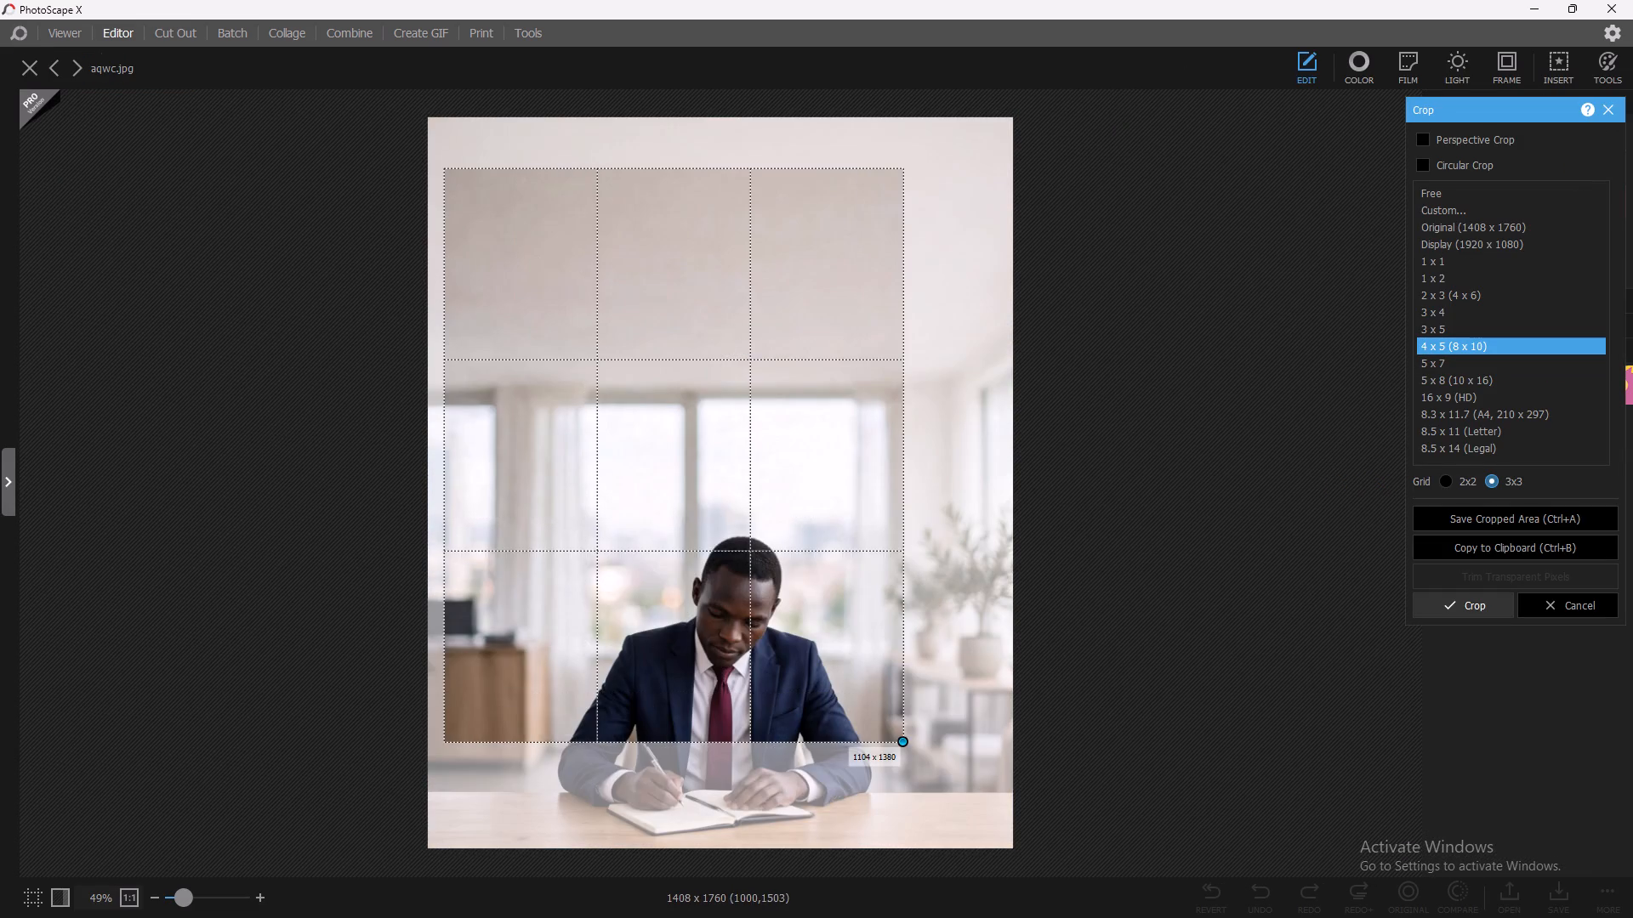
drag(851, 744, 1017, 917)
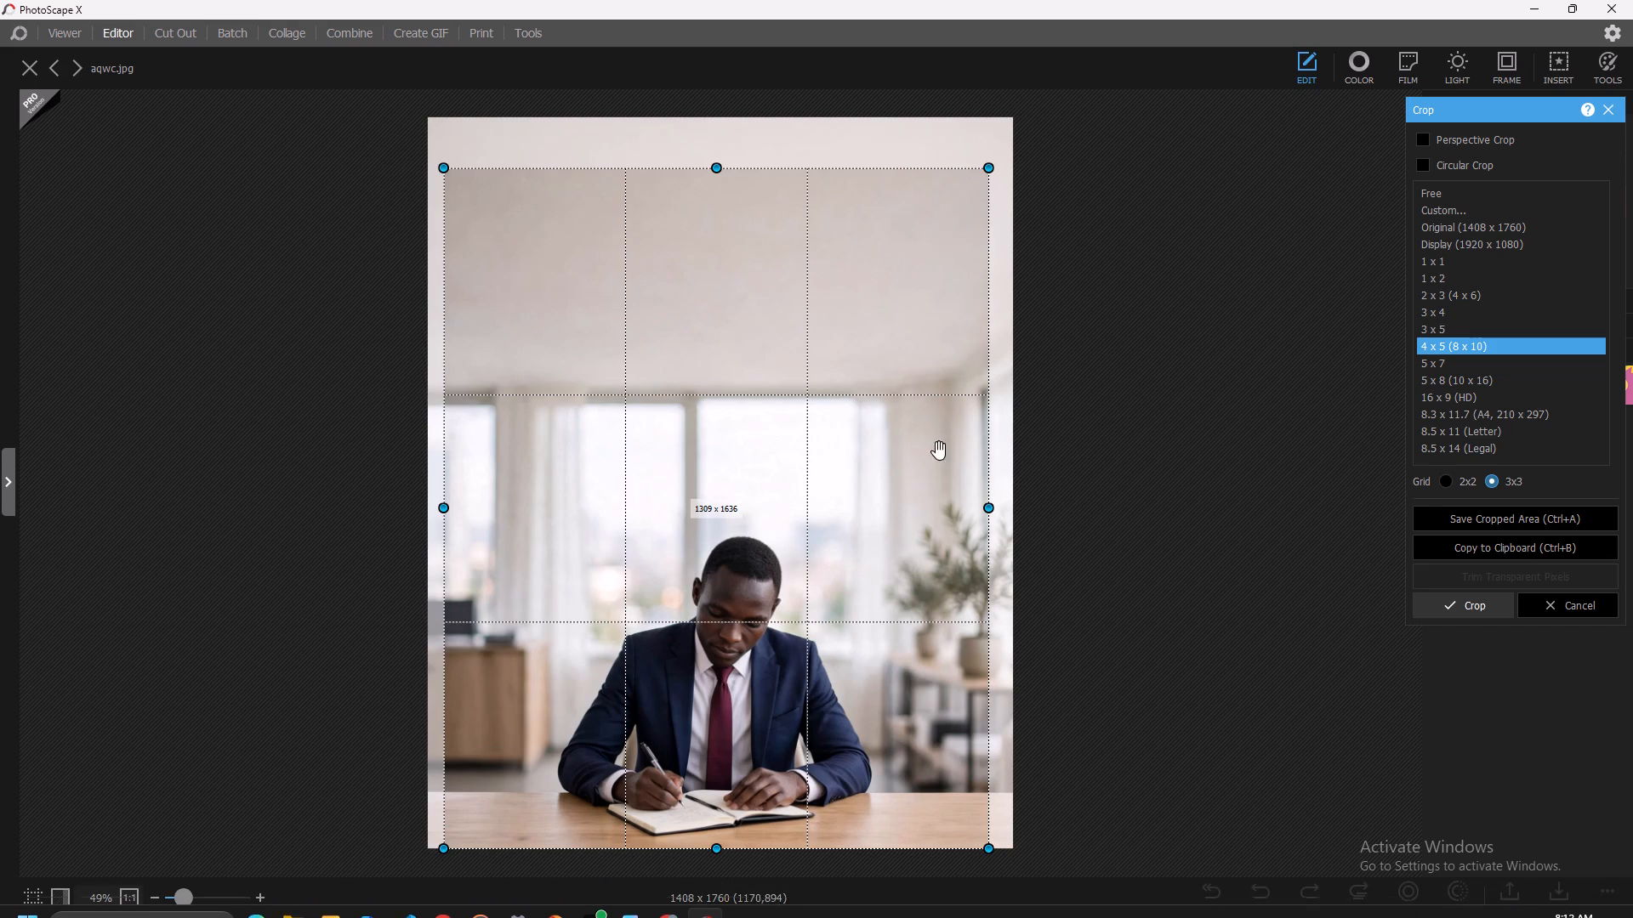
drag(989, 167, 1004, 237)
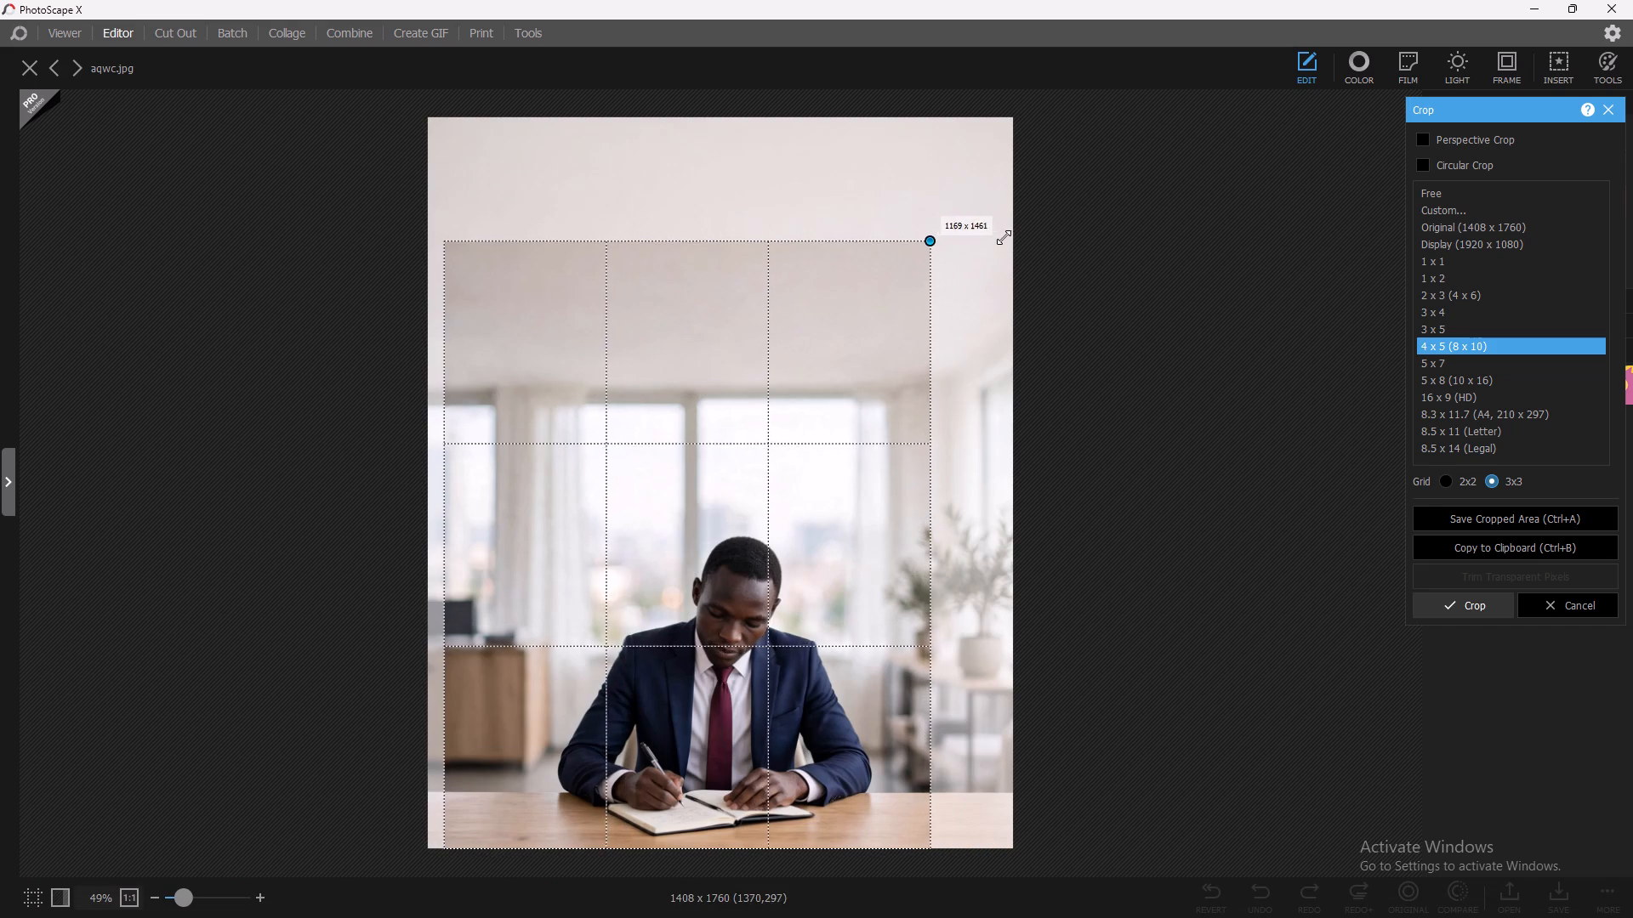
drag(1004, 237, 1006, 238)
drag(835, 337, 873, 378)
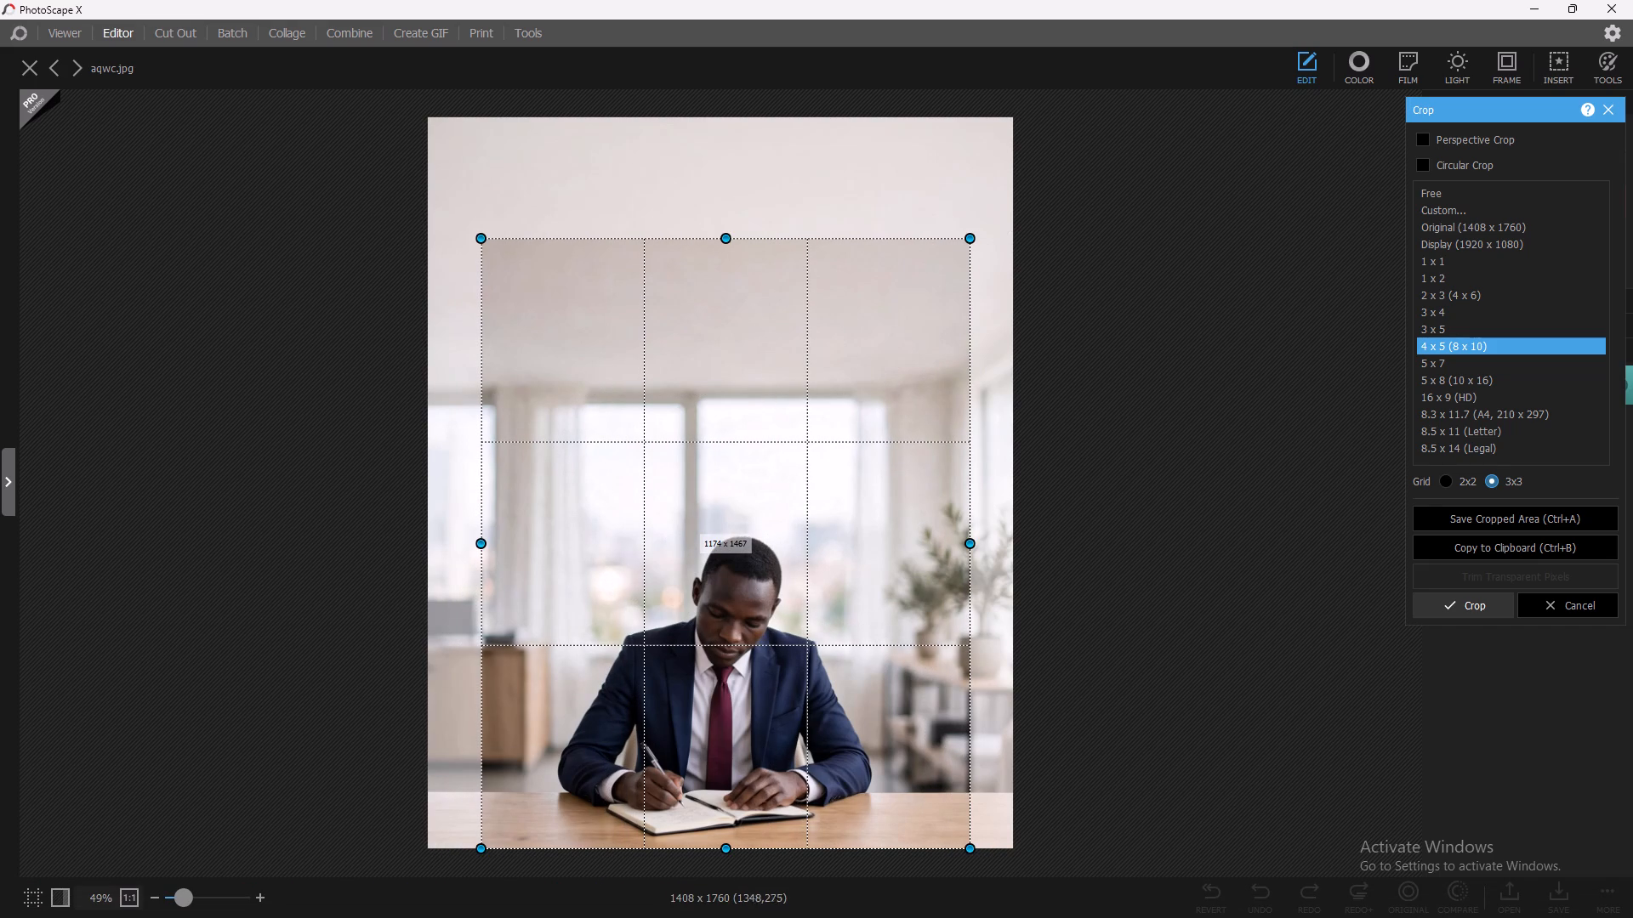
drag(970, 236, 970, 280)
drag(786, 354, 797, 364)
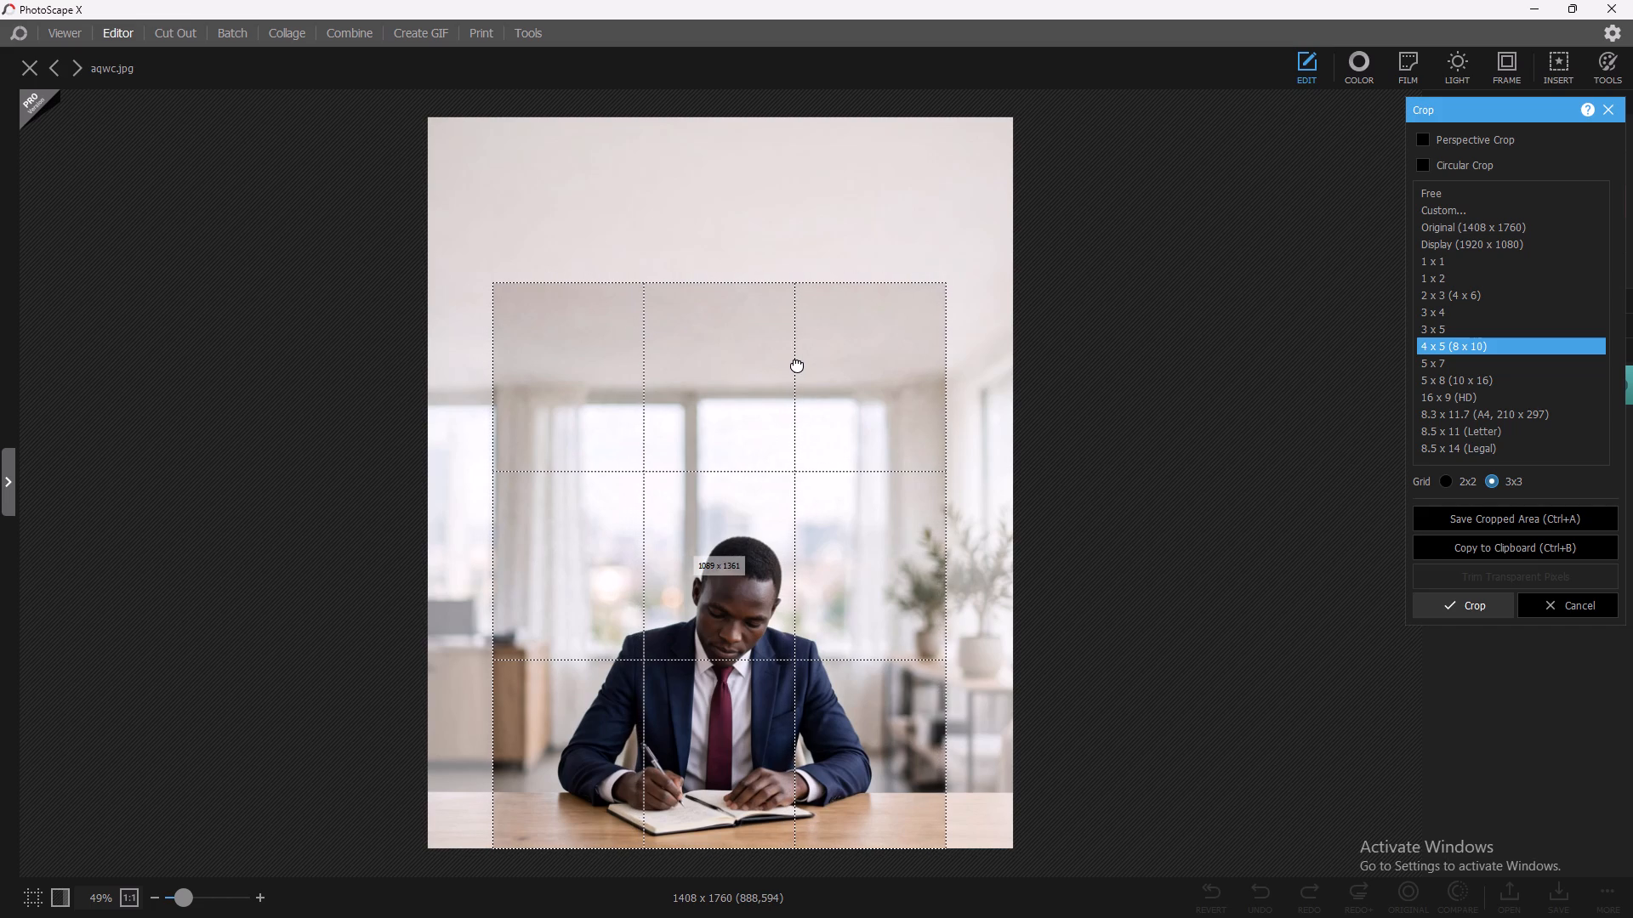
drag(797, 364, 805, 366)
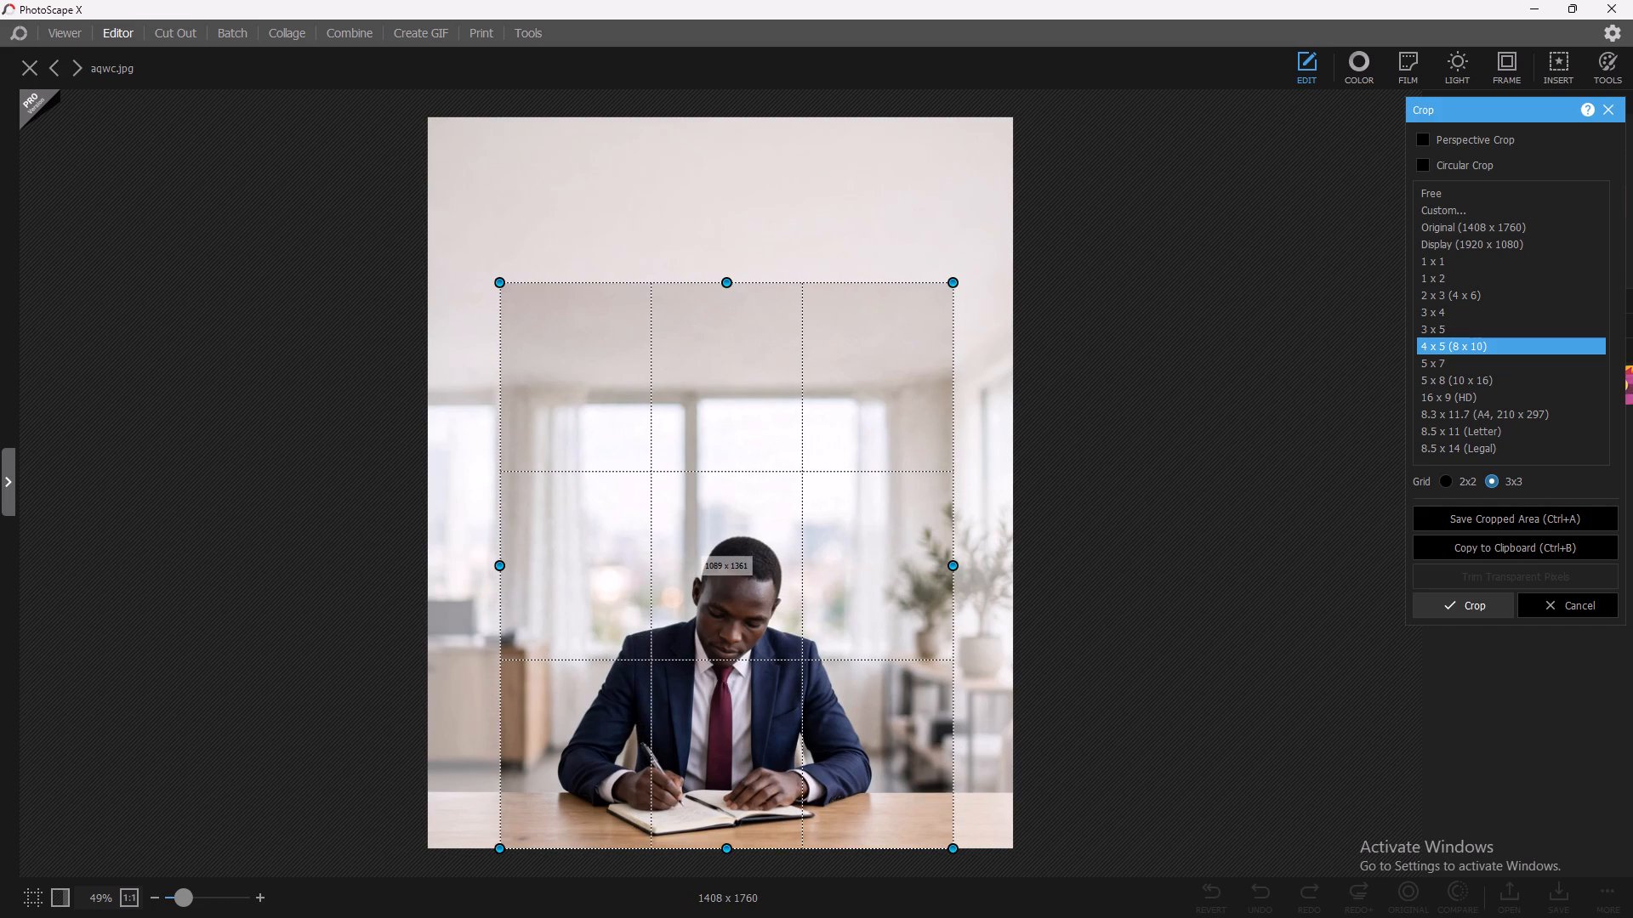
click(1466, 605)
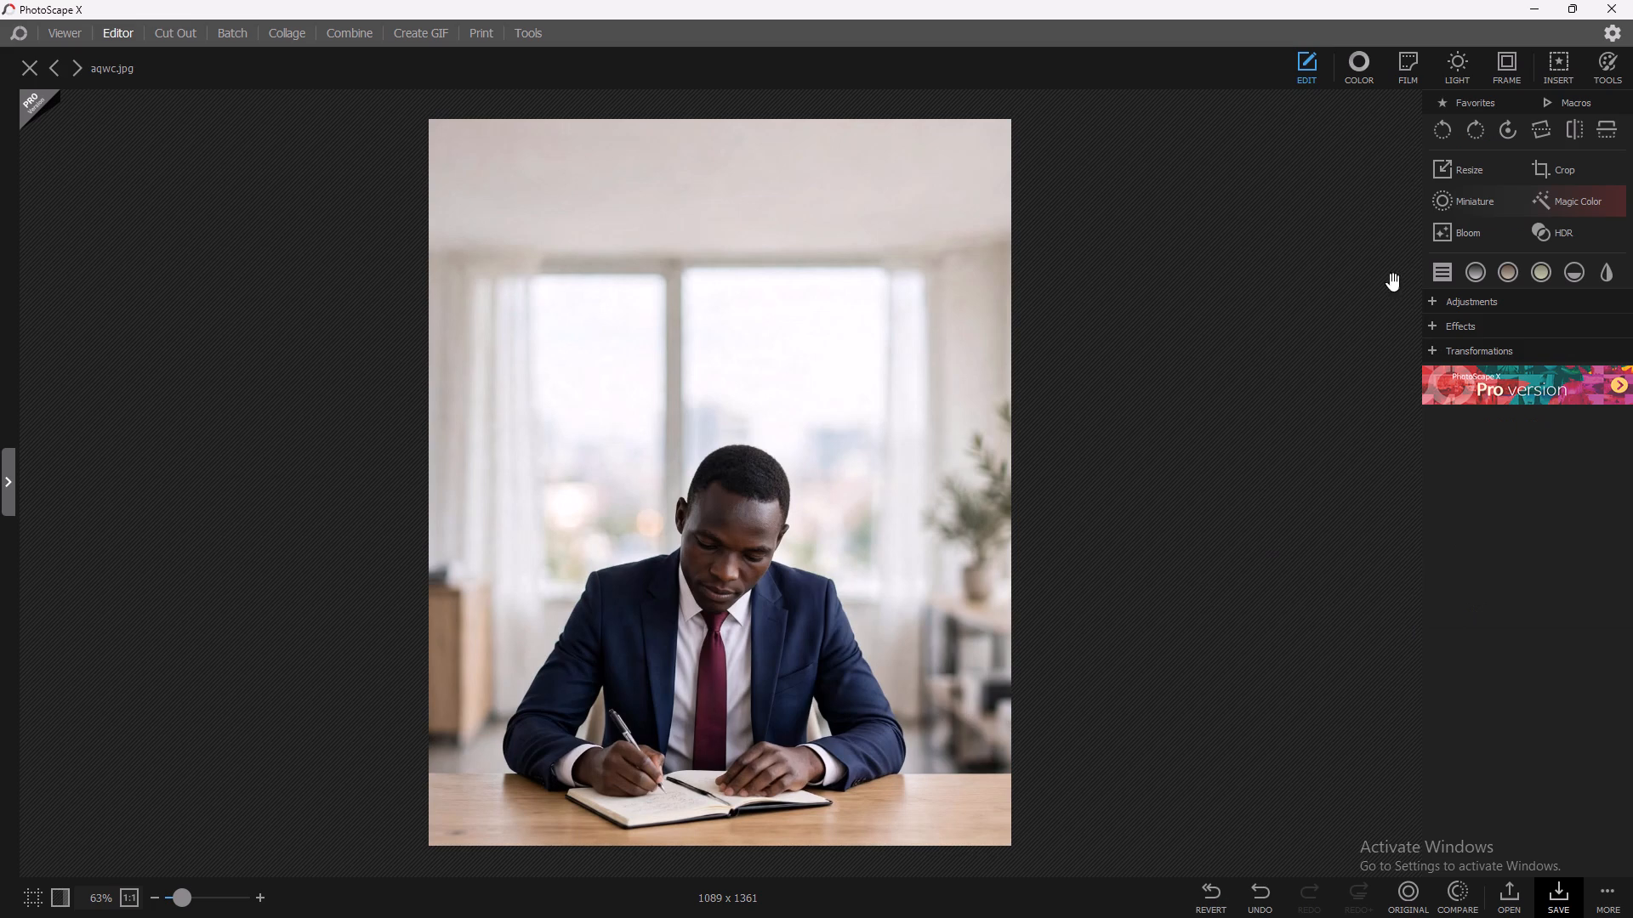
Open the Insert tools for the cropped portrait.
click(1559, 74)
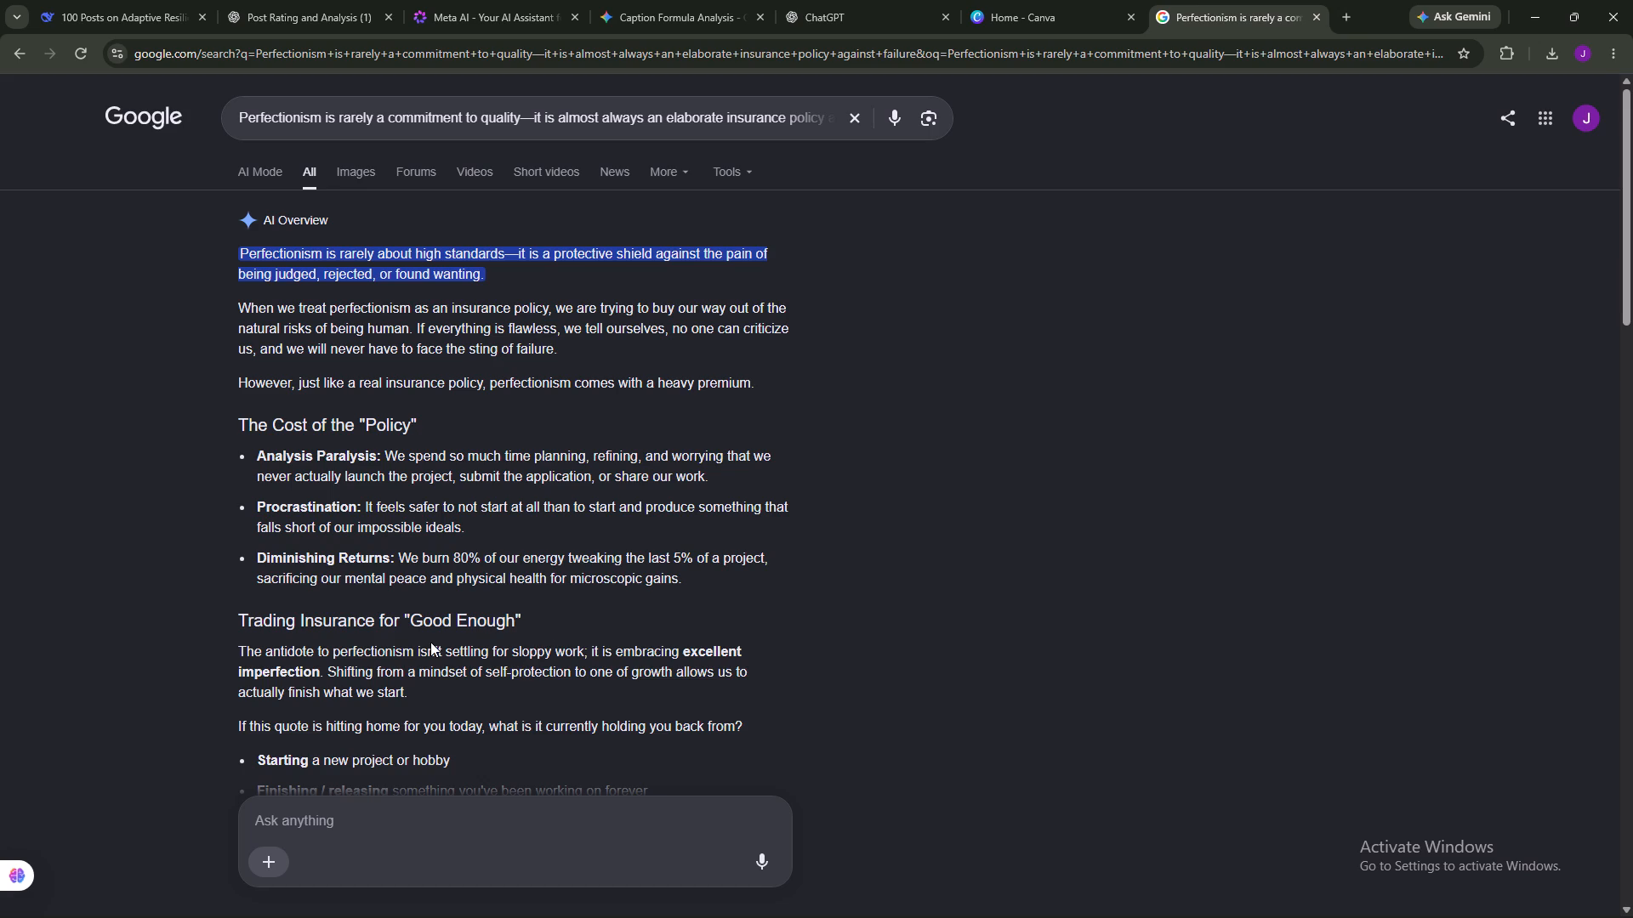
scroll(430, 642, down, 1)
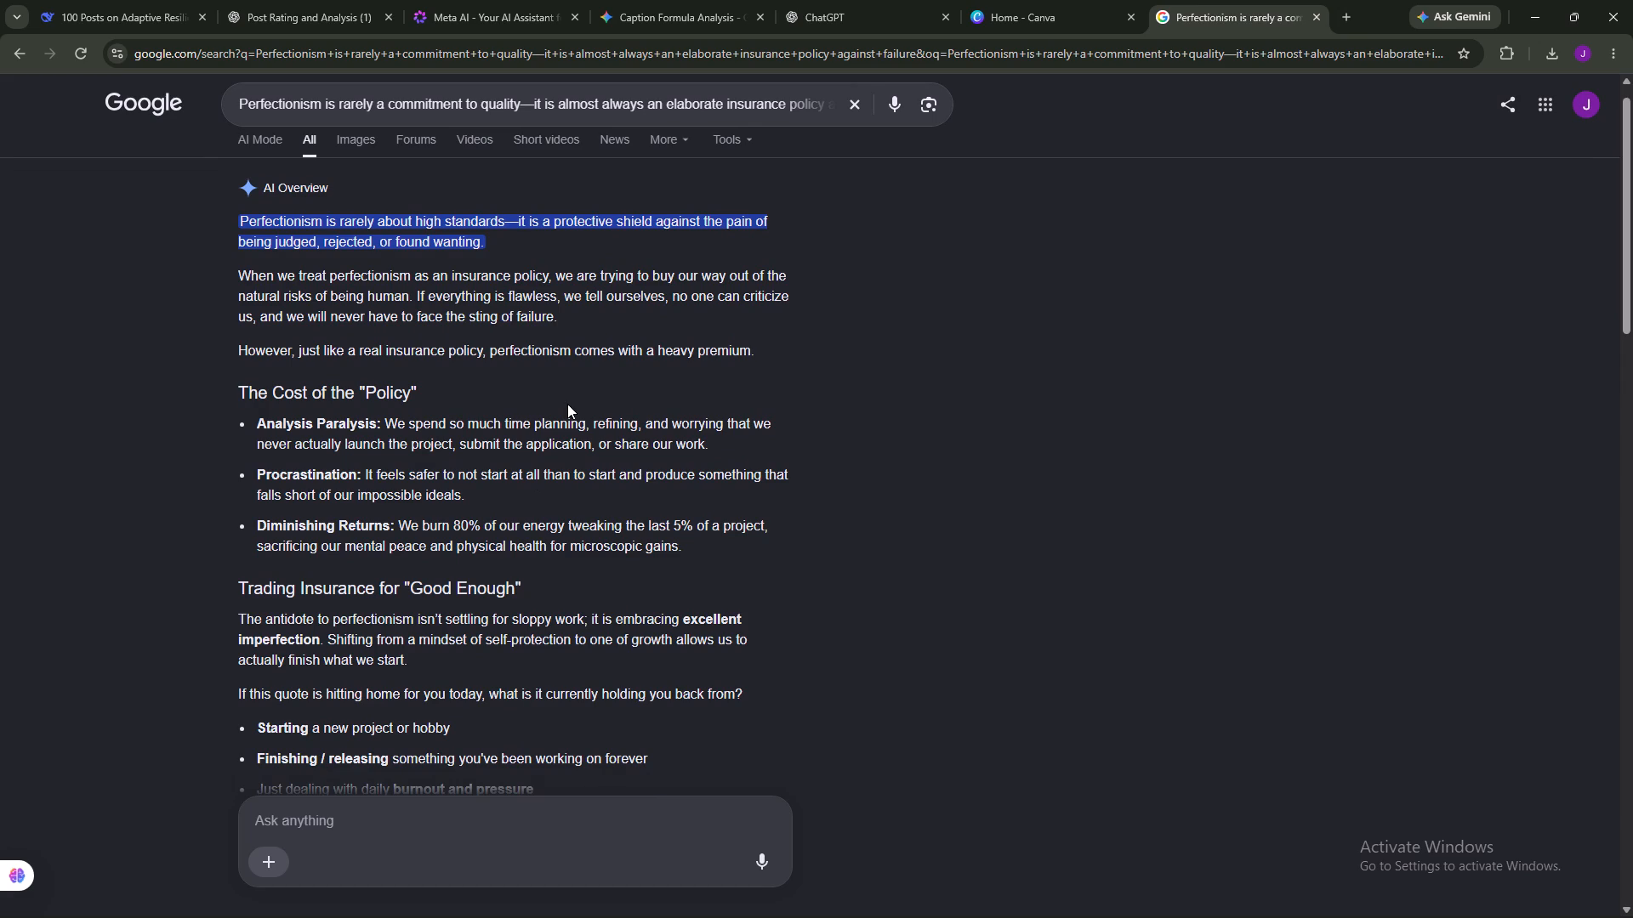
click(645, 0)
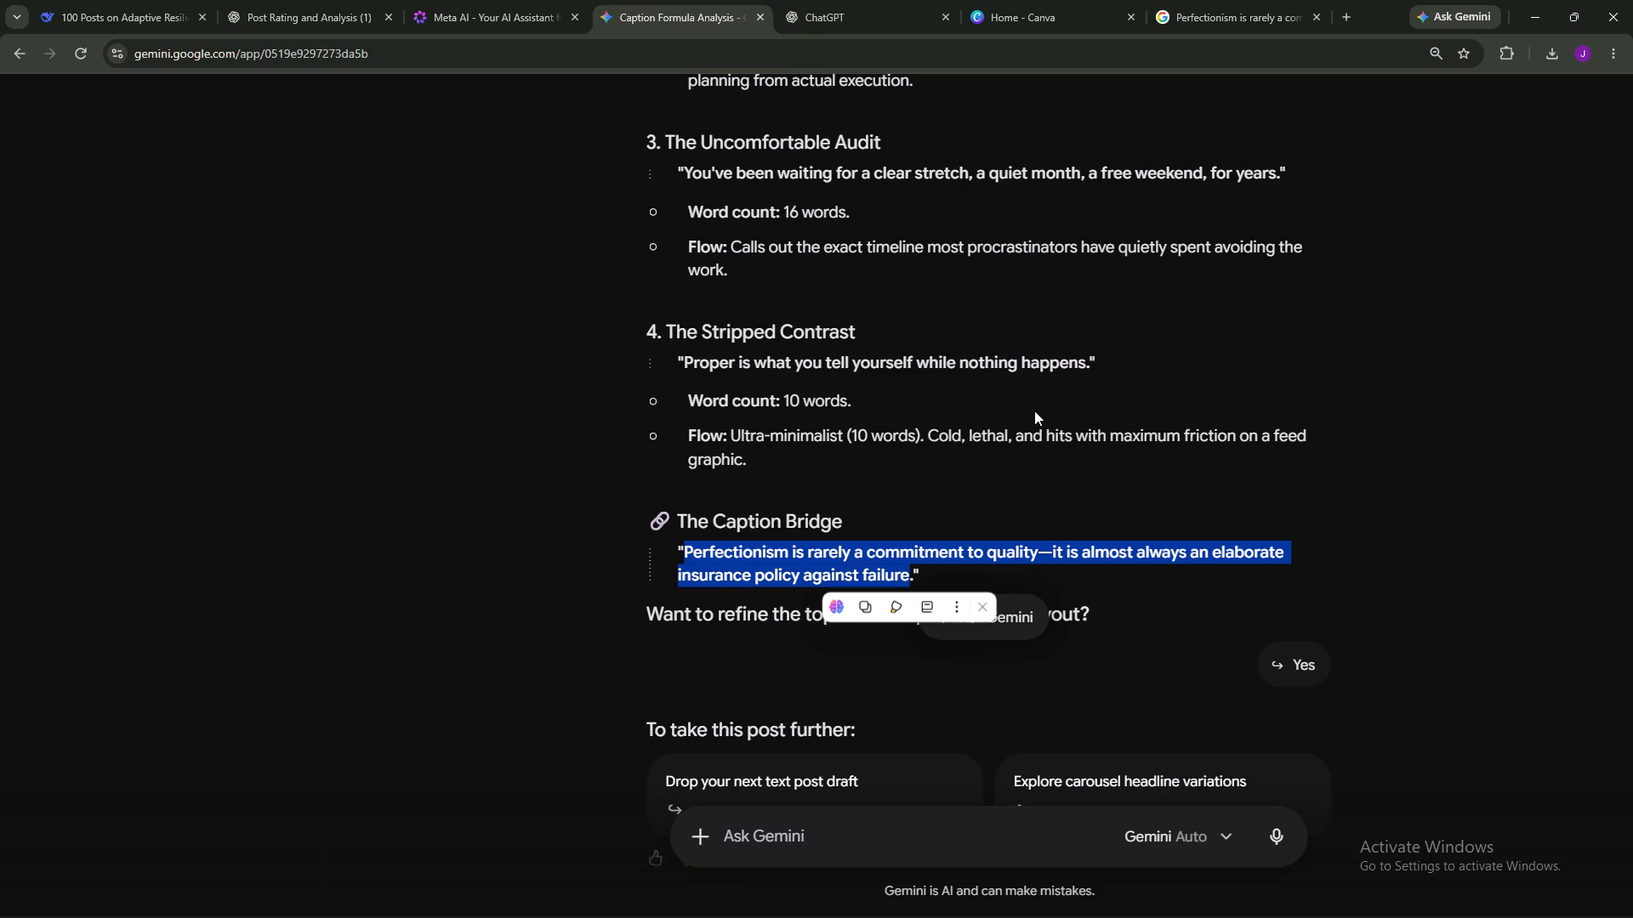
click(1221, 15)
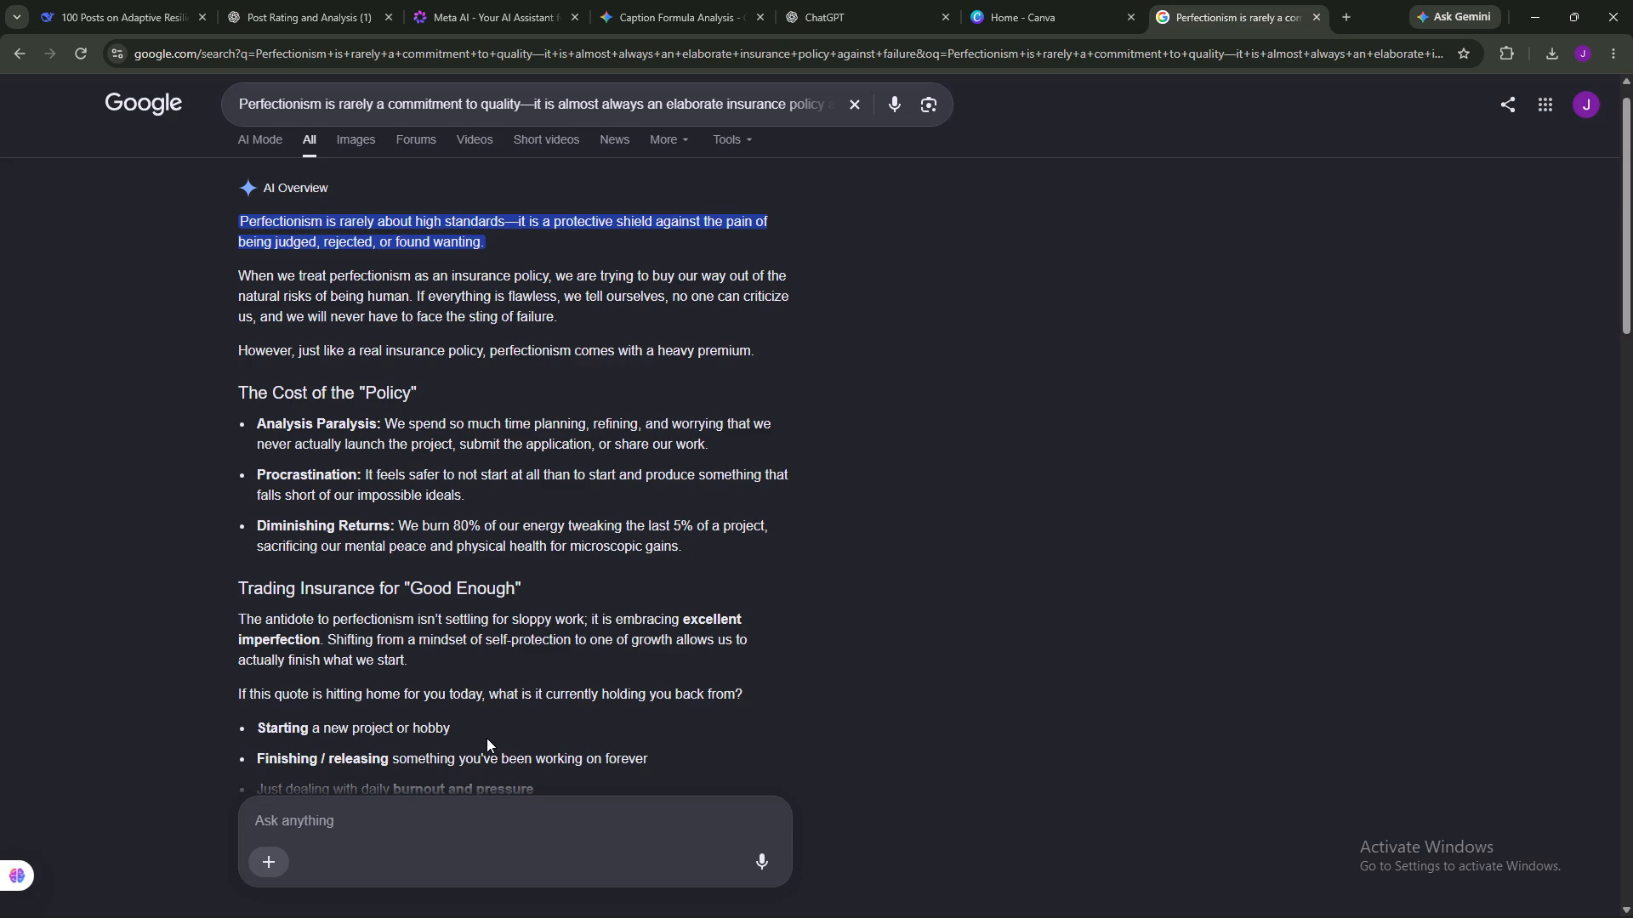
Send Google's AI the follow-up "i like this , refine it to be a top notch caption".
click(419, 816)
text(i)
key(space)
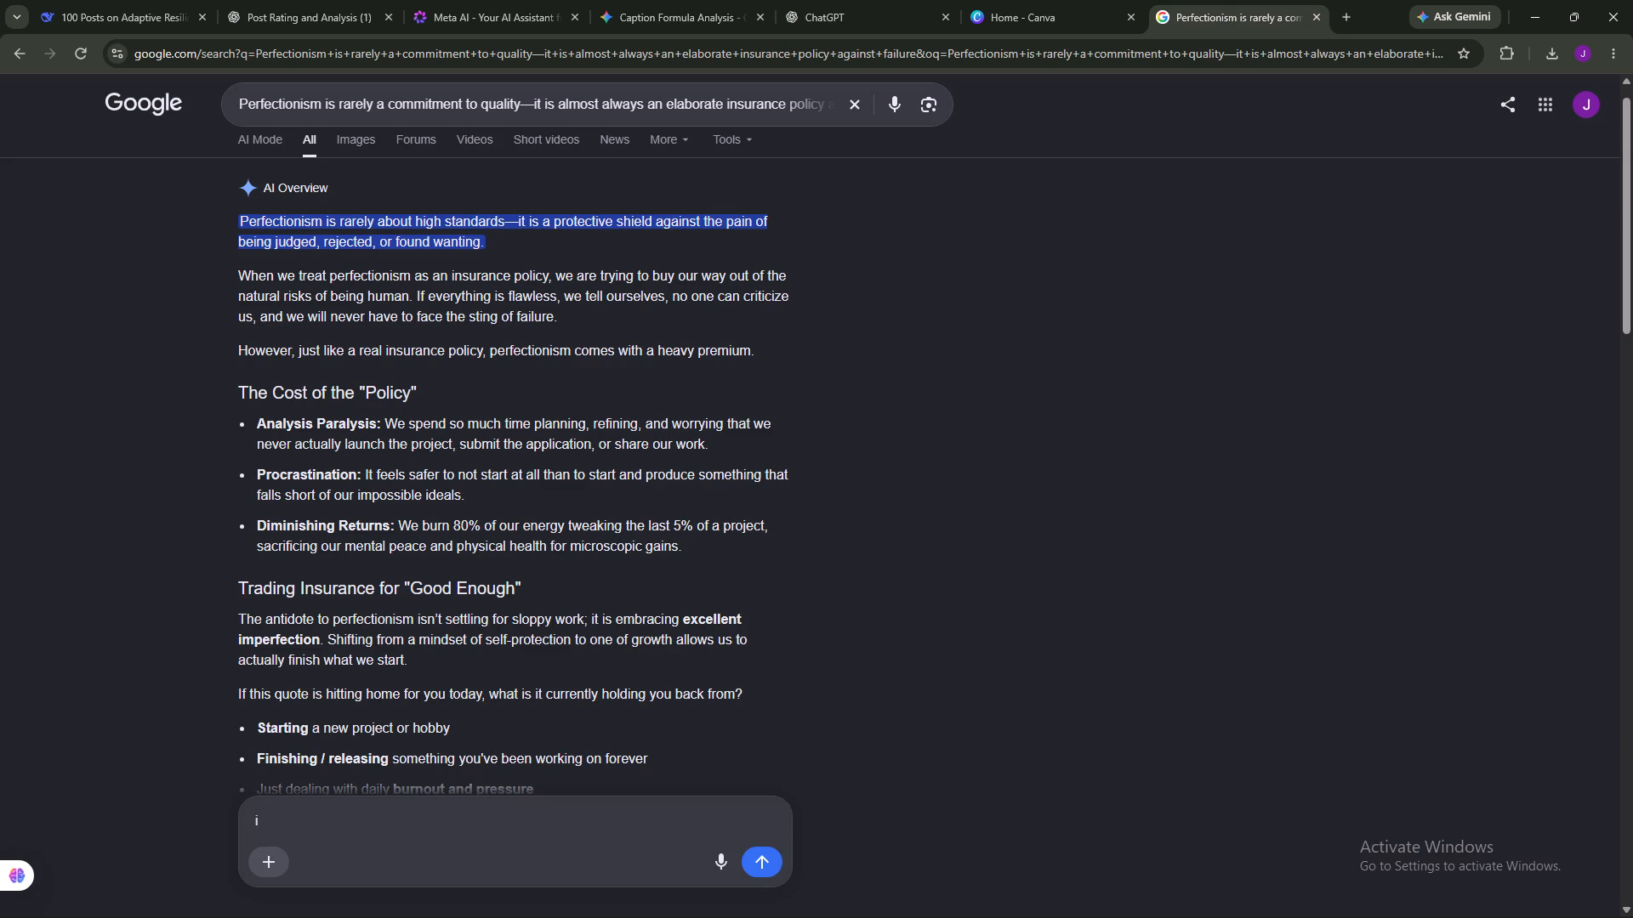
text(like this)
key(space)
text(,)
key(space)
text(refine it)
key(space)
text(to be a top not)
text(ch caption)
key(Return)
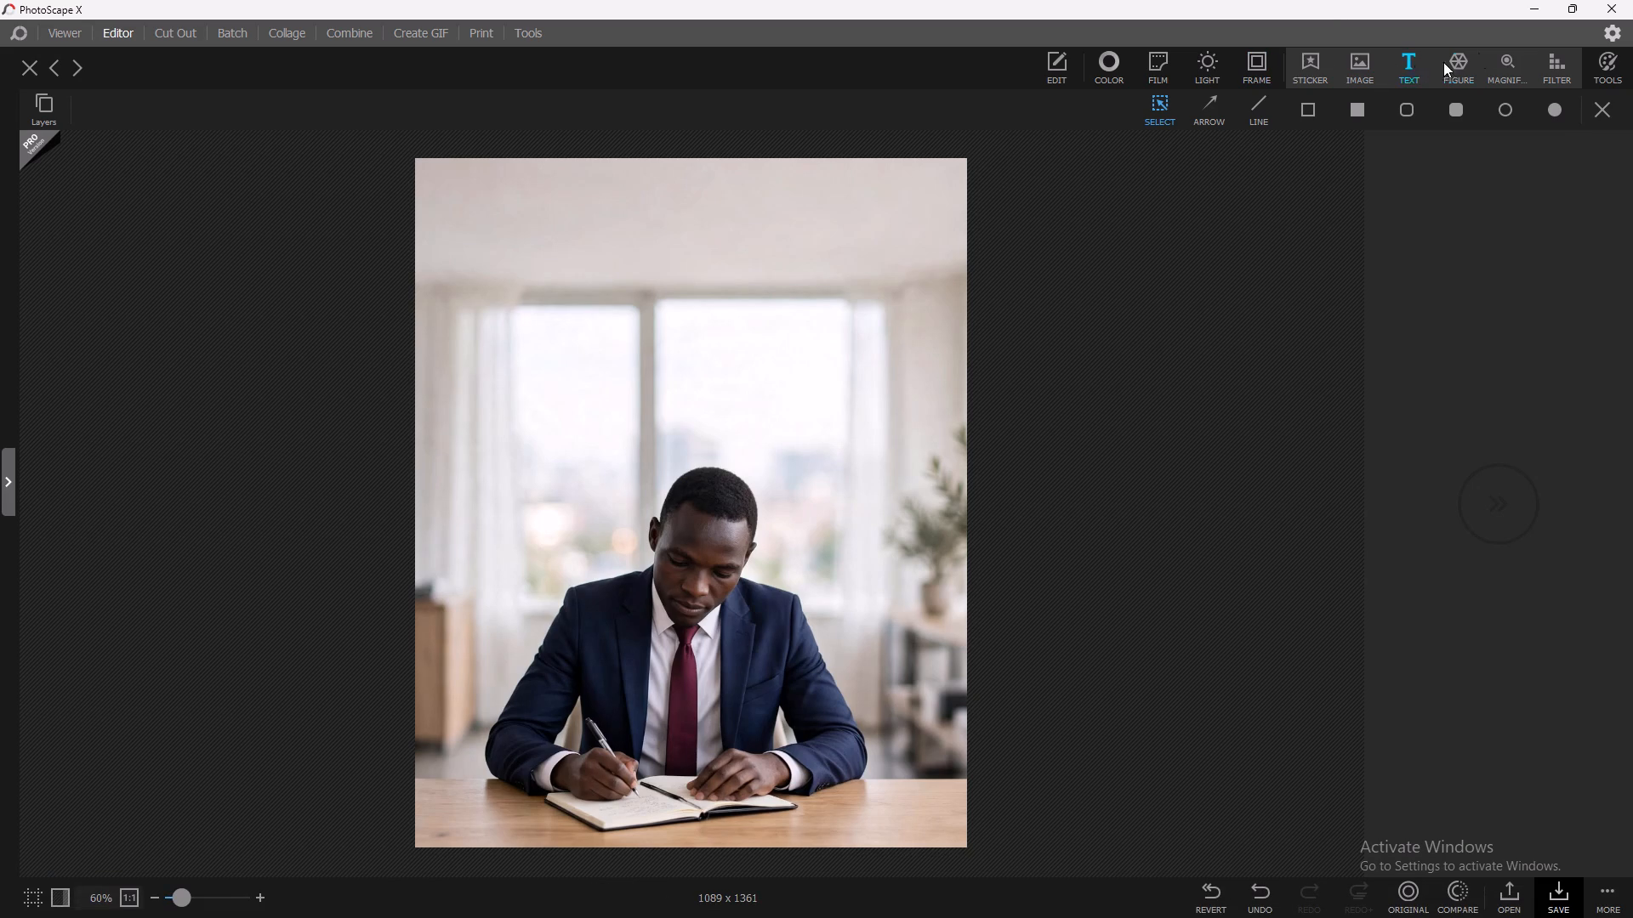
click(1412, 70)
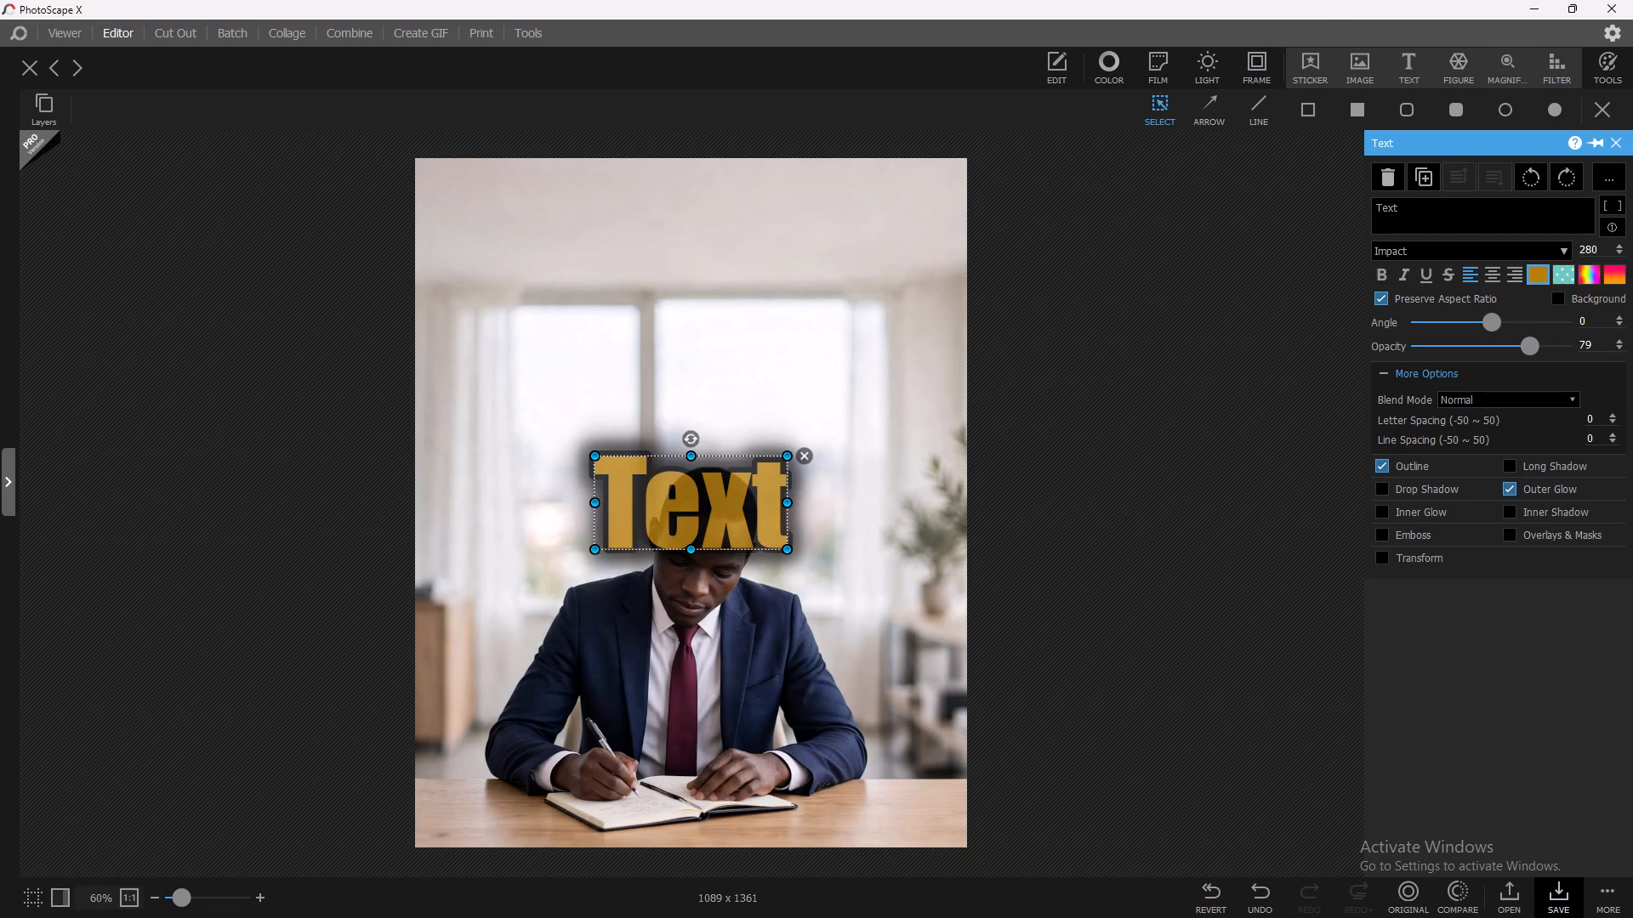
click(1590, 256)
key(Right)
key(Right)
key(Right)
key(Right)
key(Right)
key(Right)
key(Right)
key(Right)
key(Right)
key(BackSpace)
key(BackSpace)
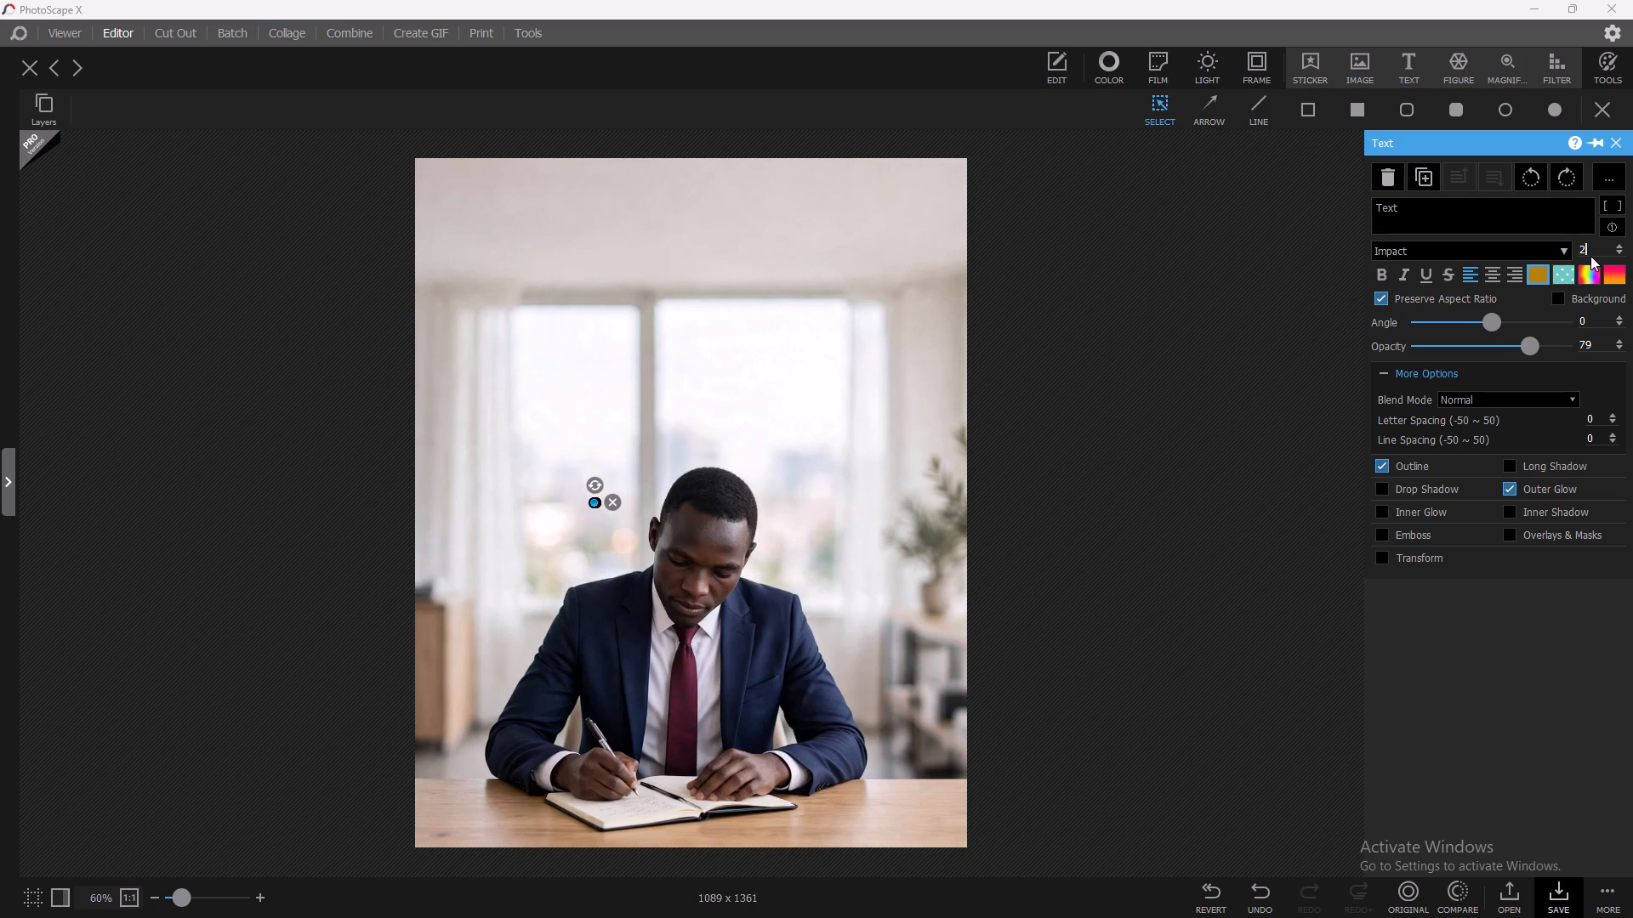
key(BackSpace)
text(60)
Replace the placeholder text with the copied Perfectionism sentence and break it into two lines after "quality—".
click(1439, 206)
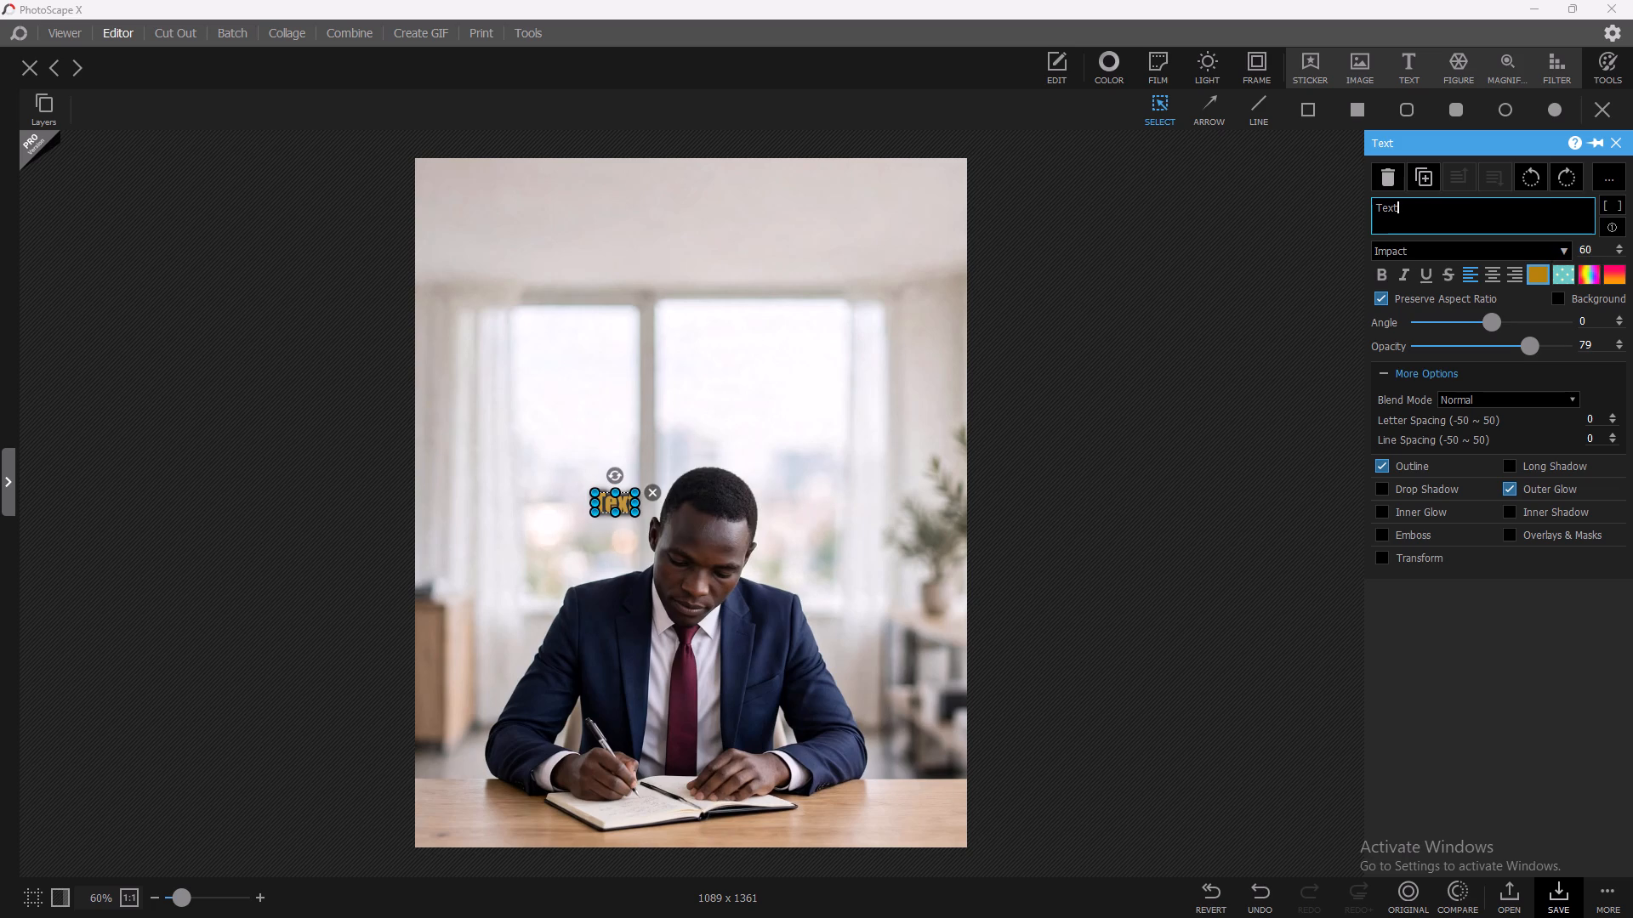
key(BackSpace)
key(BackSpace)
key(BackSpace)
key(BackSpace)
key(BackSpace)
key(BackSpace)
key(BackSpace)
key(BackSpace)
key(BackSpace)
key(BackSpace)
key(ctrl+v)
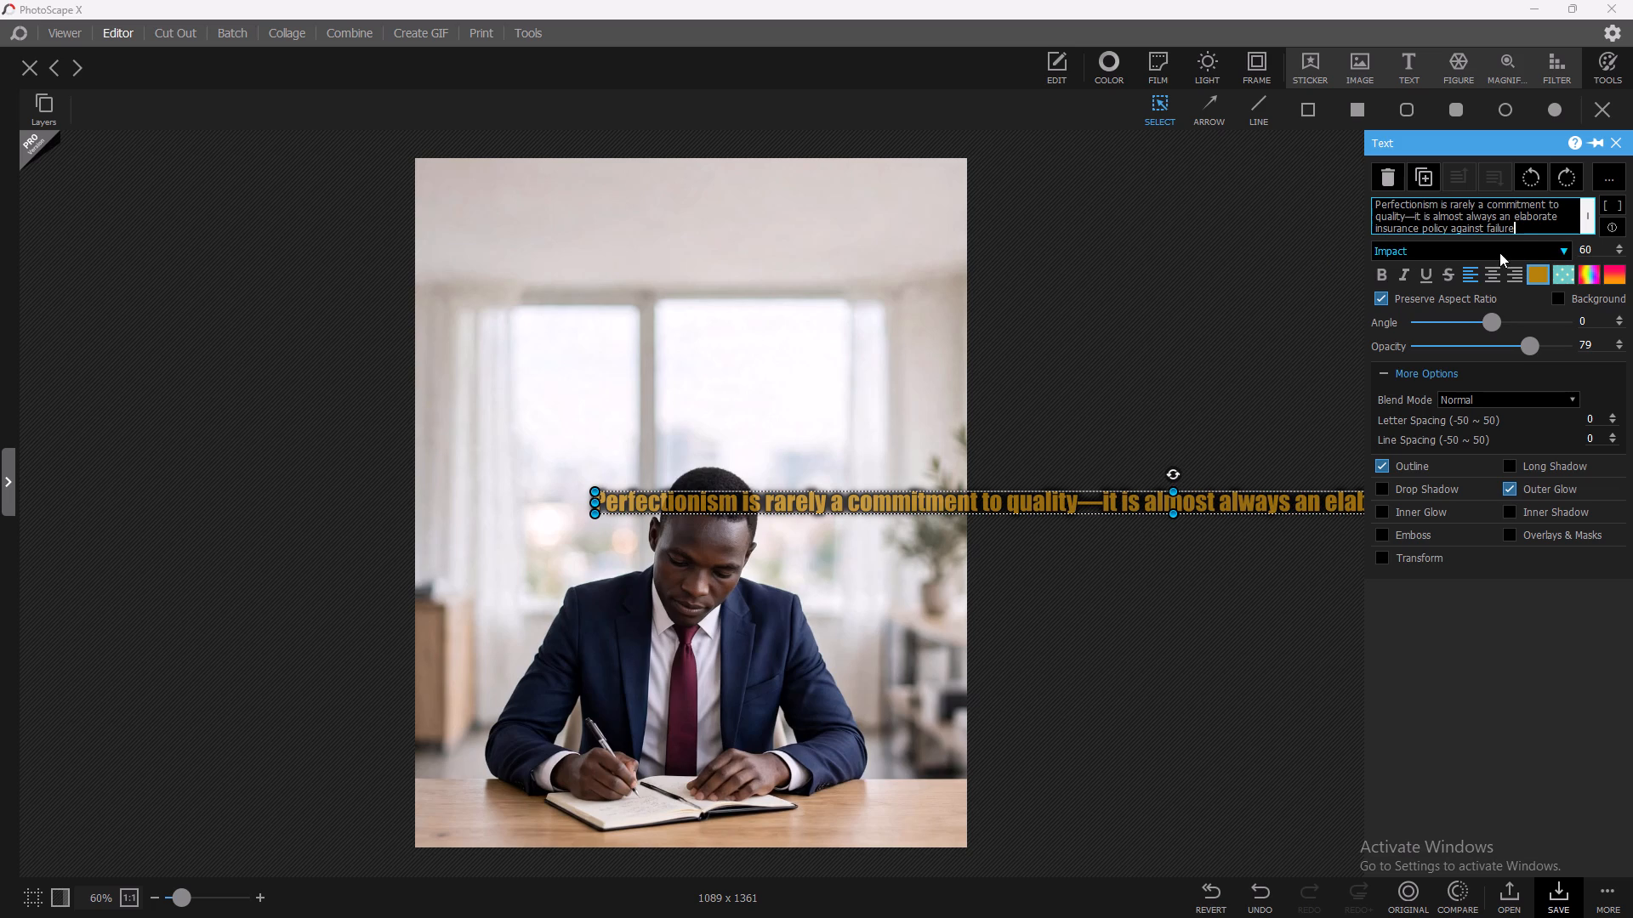
click(1412, 217)
key(Return)
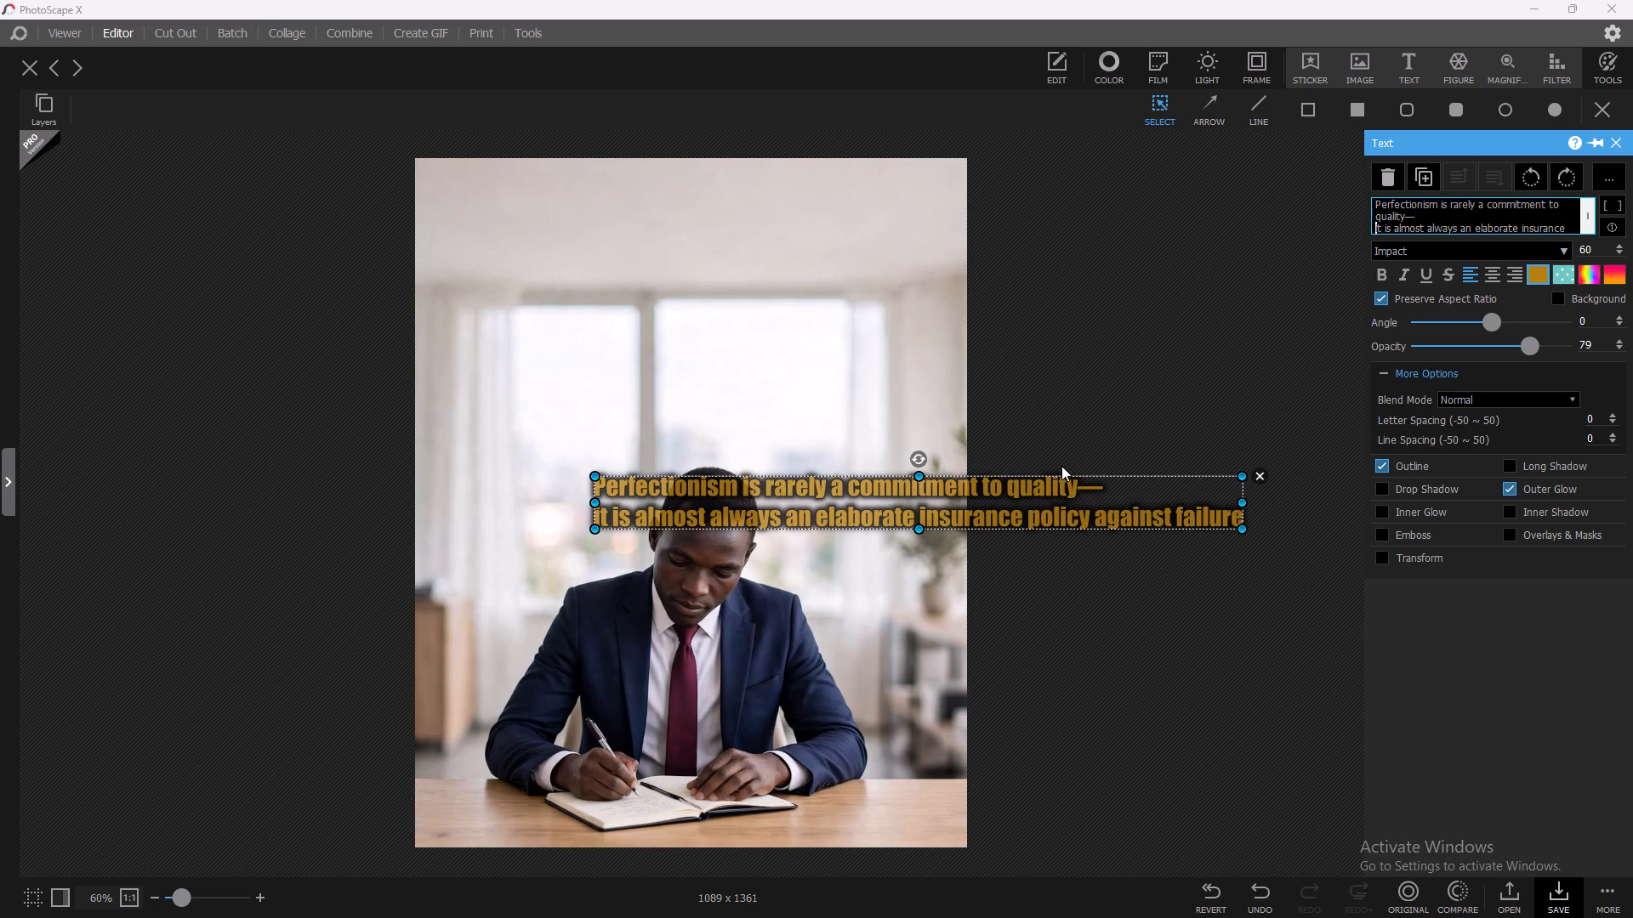
Shrink the two-line caption to about size 43 and centre it within the photo's width, just above the window.
drag(1058, 508, 875, 338)
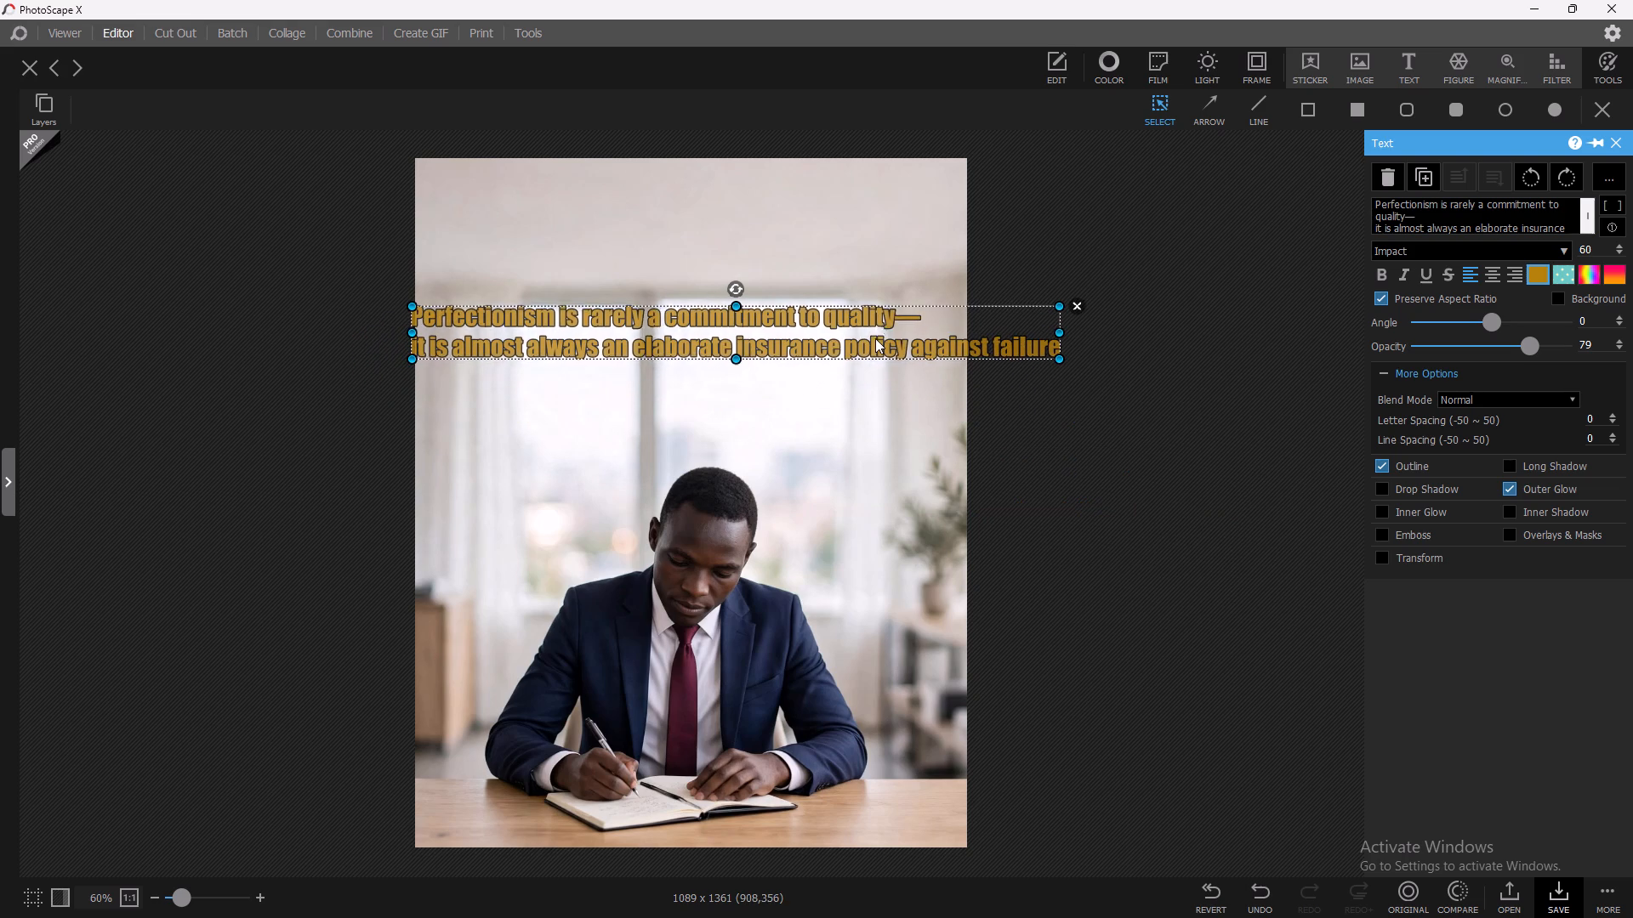
click(1060, 340)
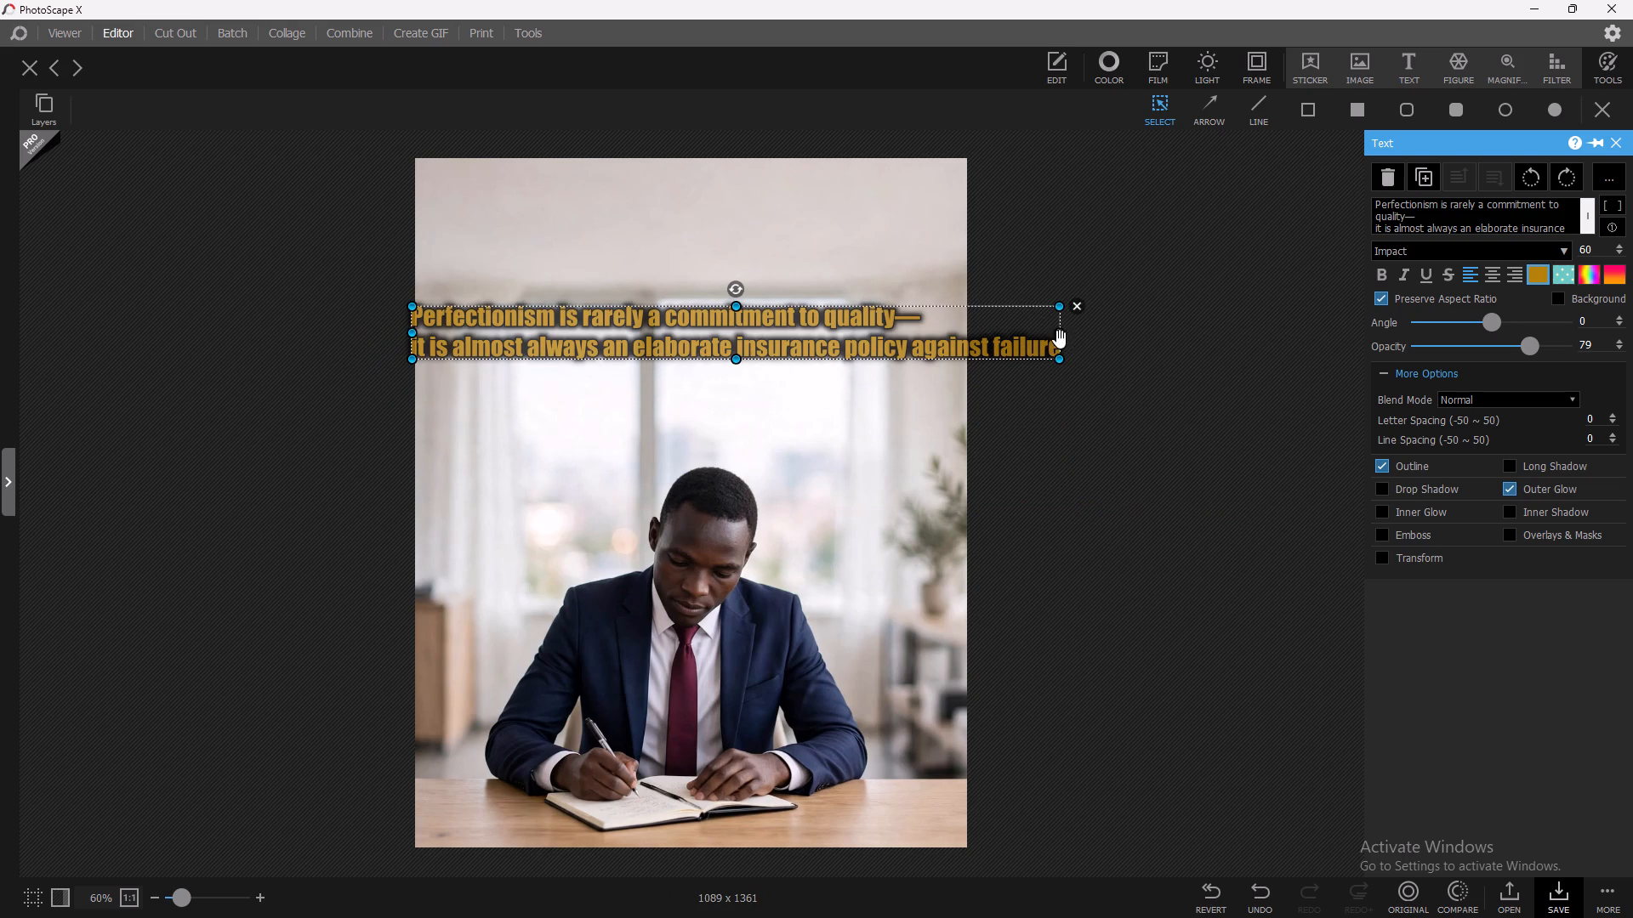
drag(1063, 334, 890, 334)
drag(818, 334, 847, 296)
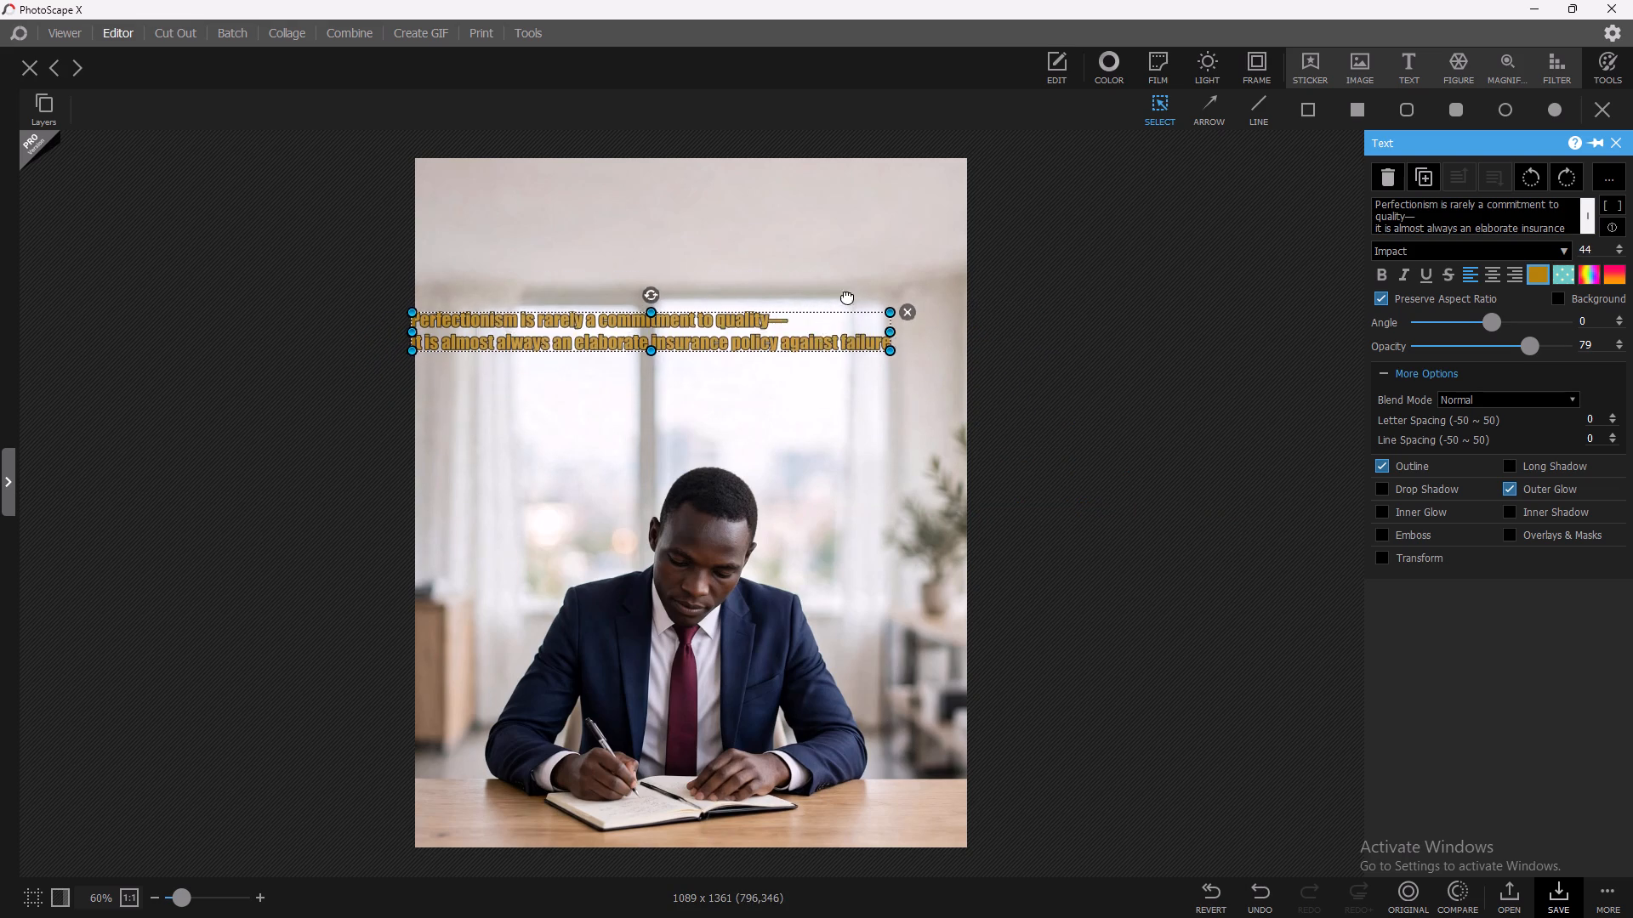
drag(847, 296, 868, 245)
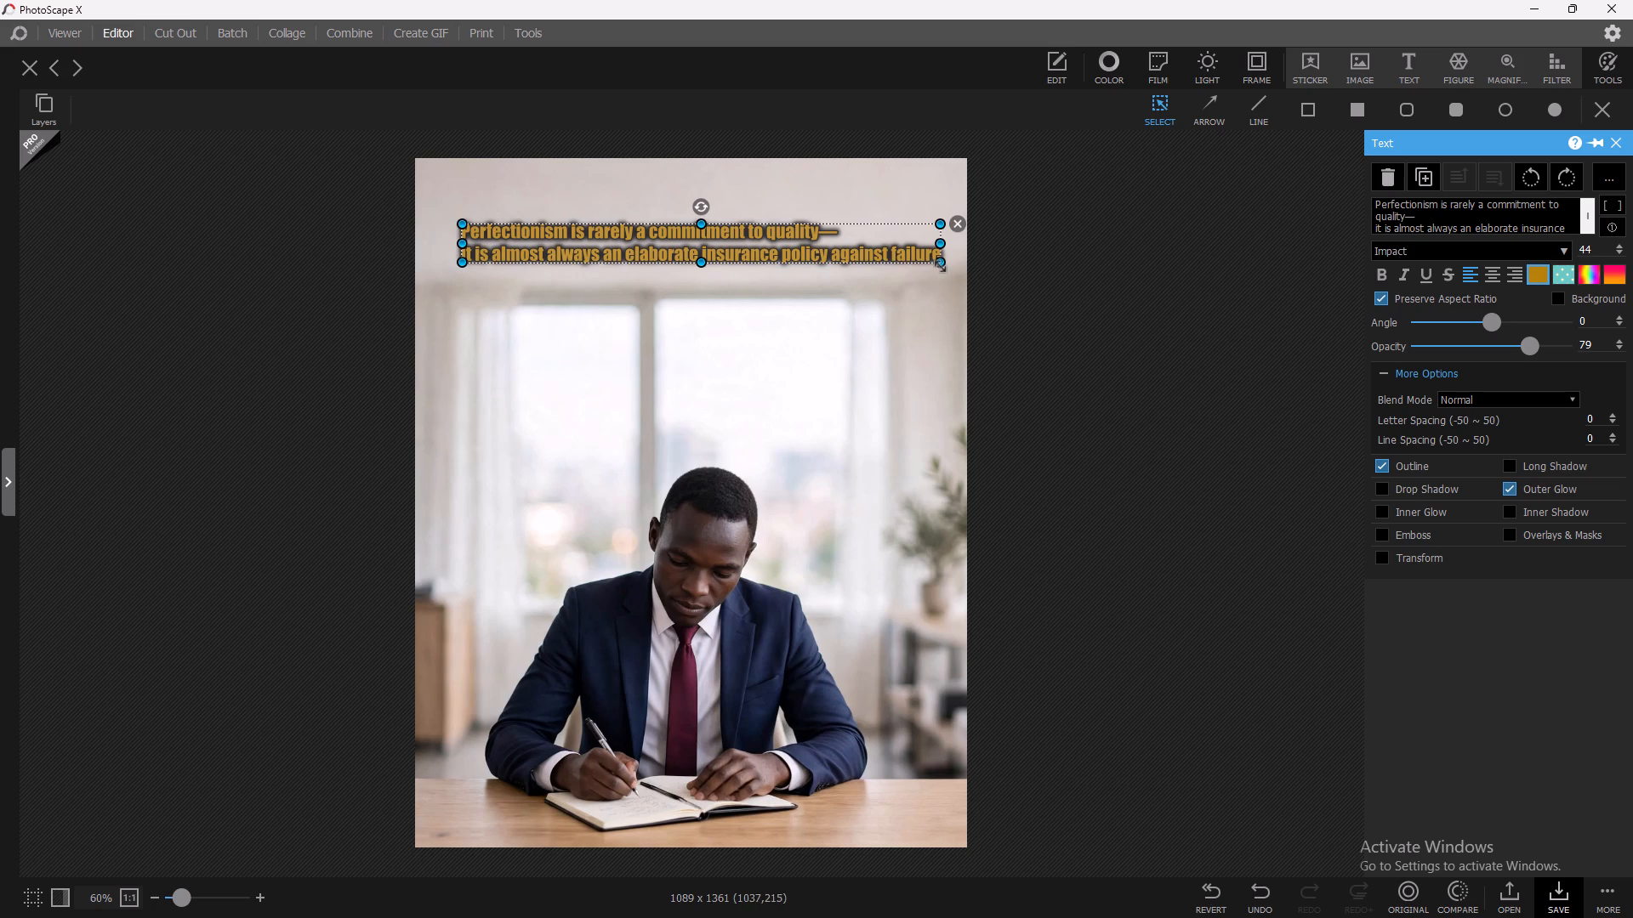
drag(941, 265, 929, 434)
drag(813, 244, 806, 269)
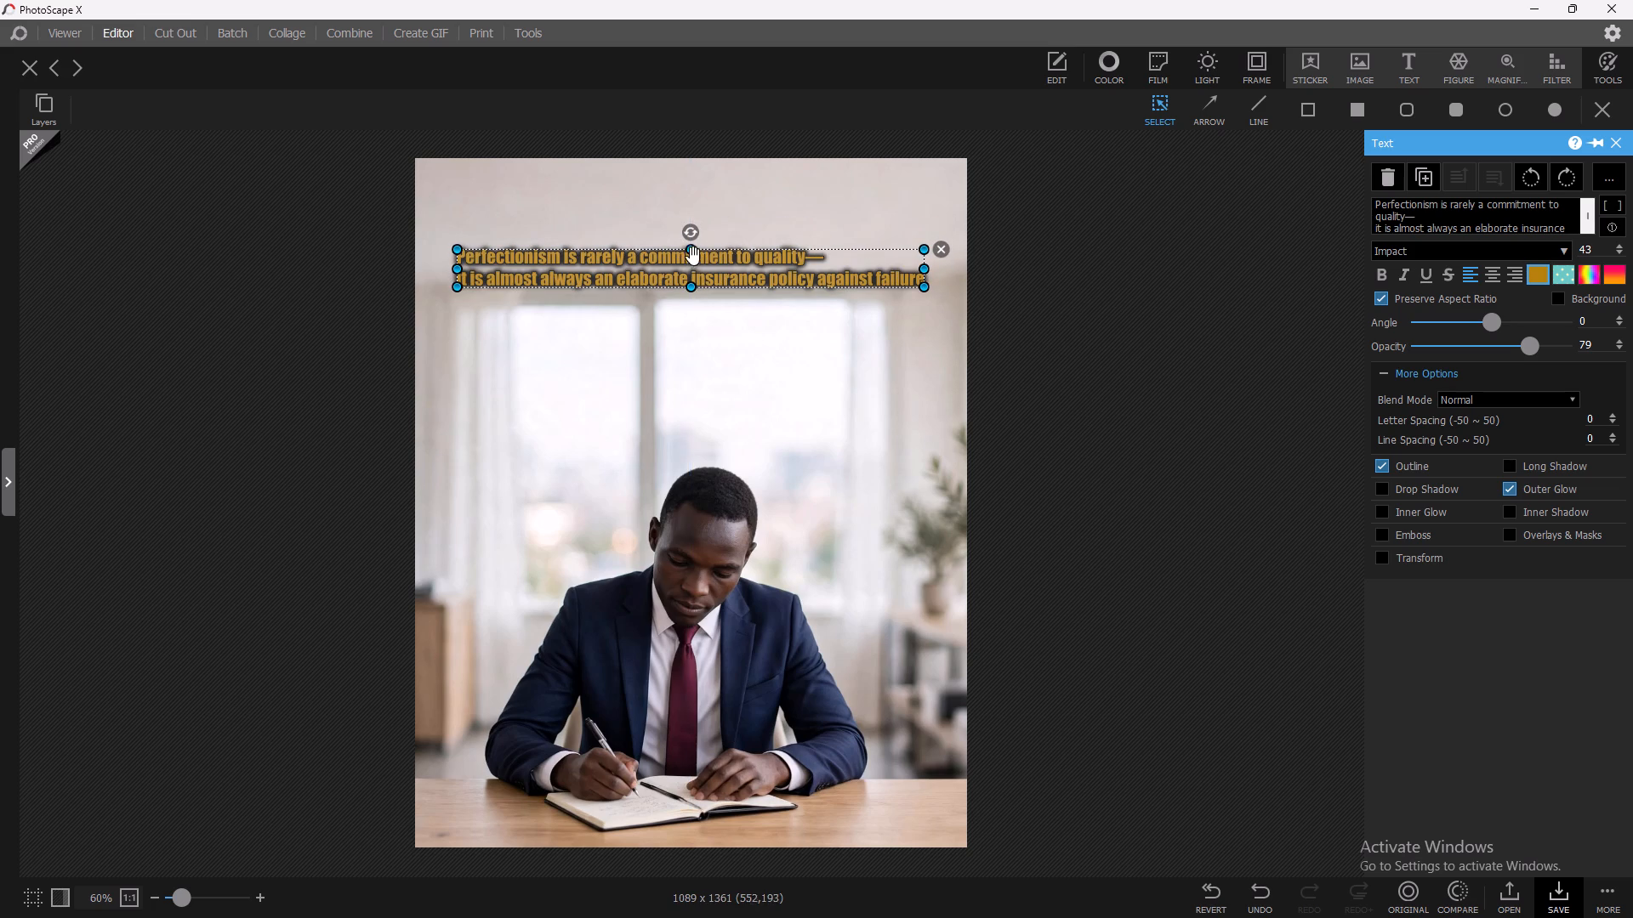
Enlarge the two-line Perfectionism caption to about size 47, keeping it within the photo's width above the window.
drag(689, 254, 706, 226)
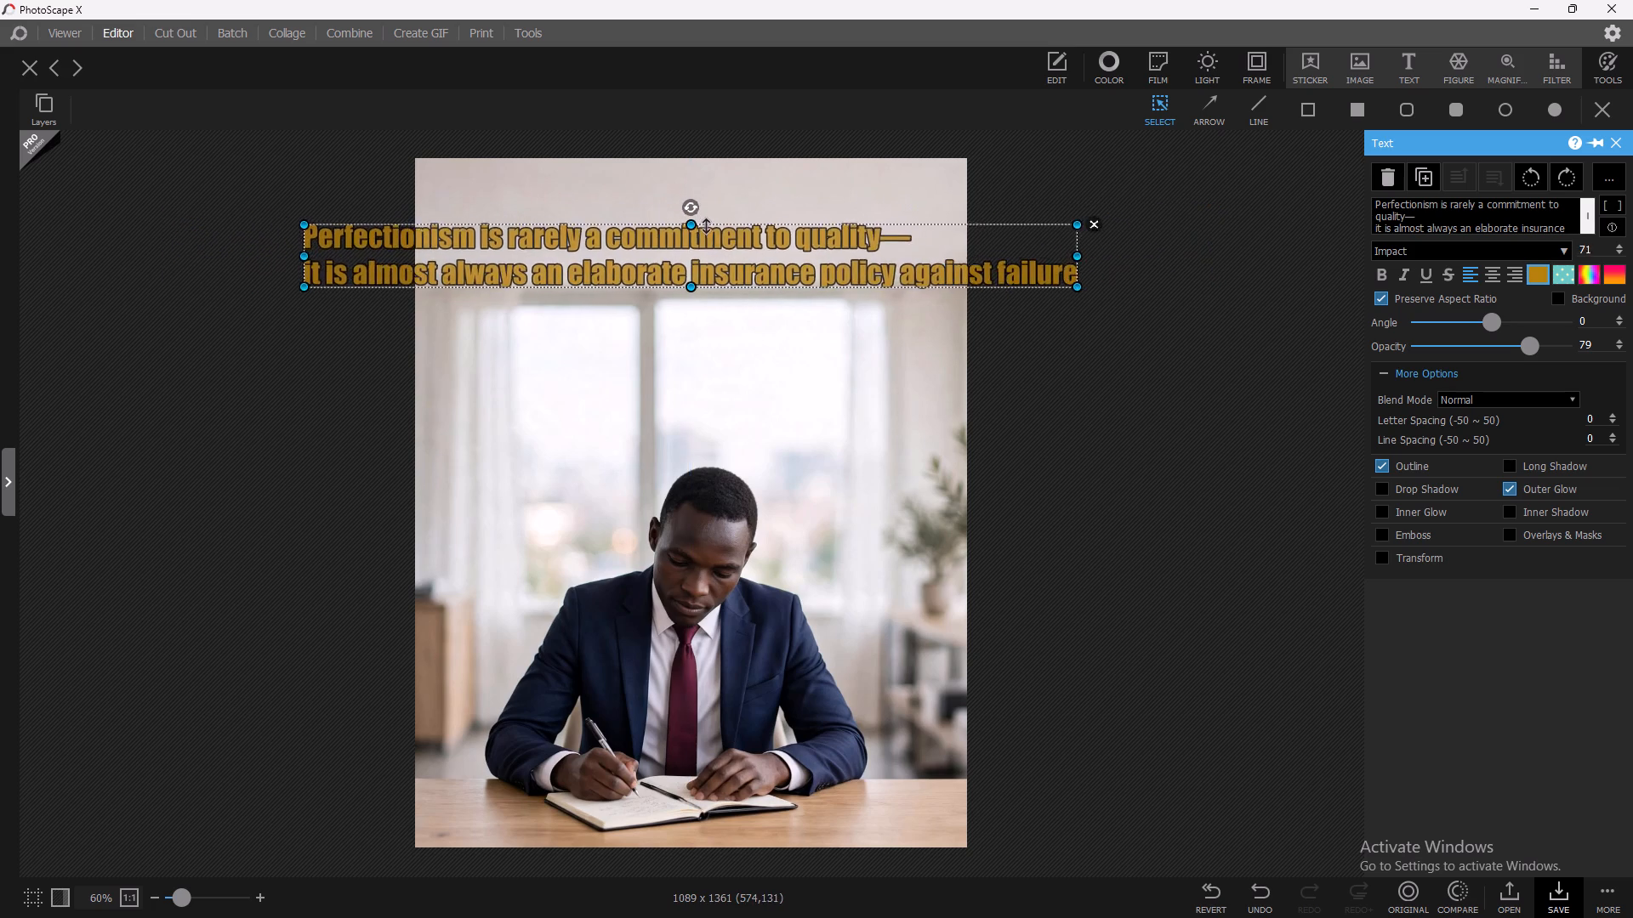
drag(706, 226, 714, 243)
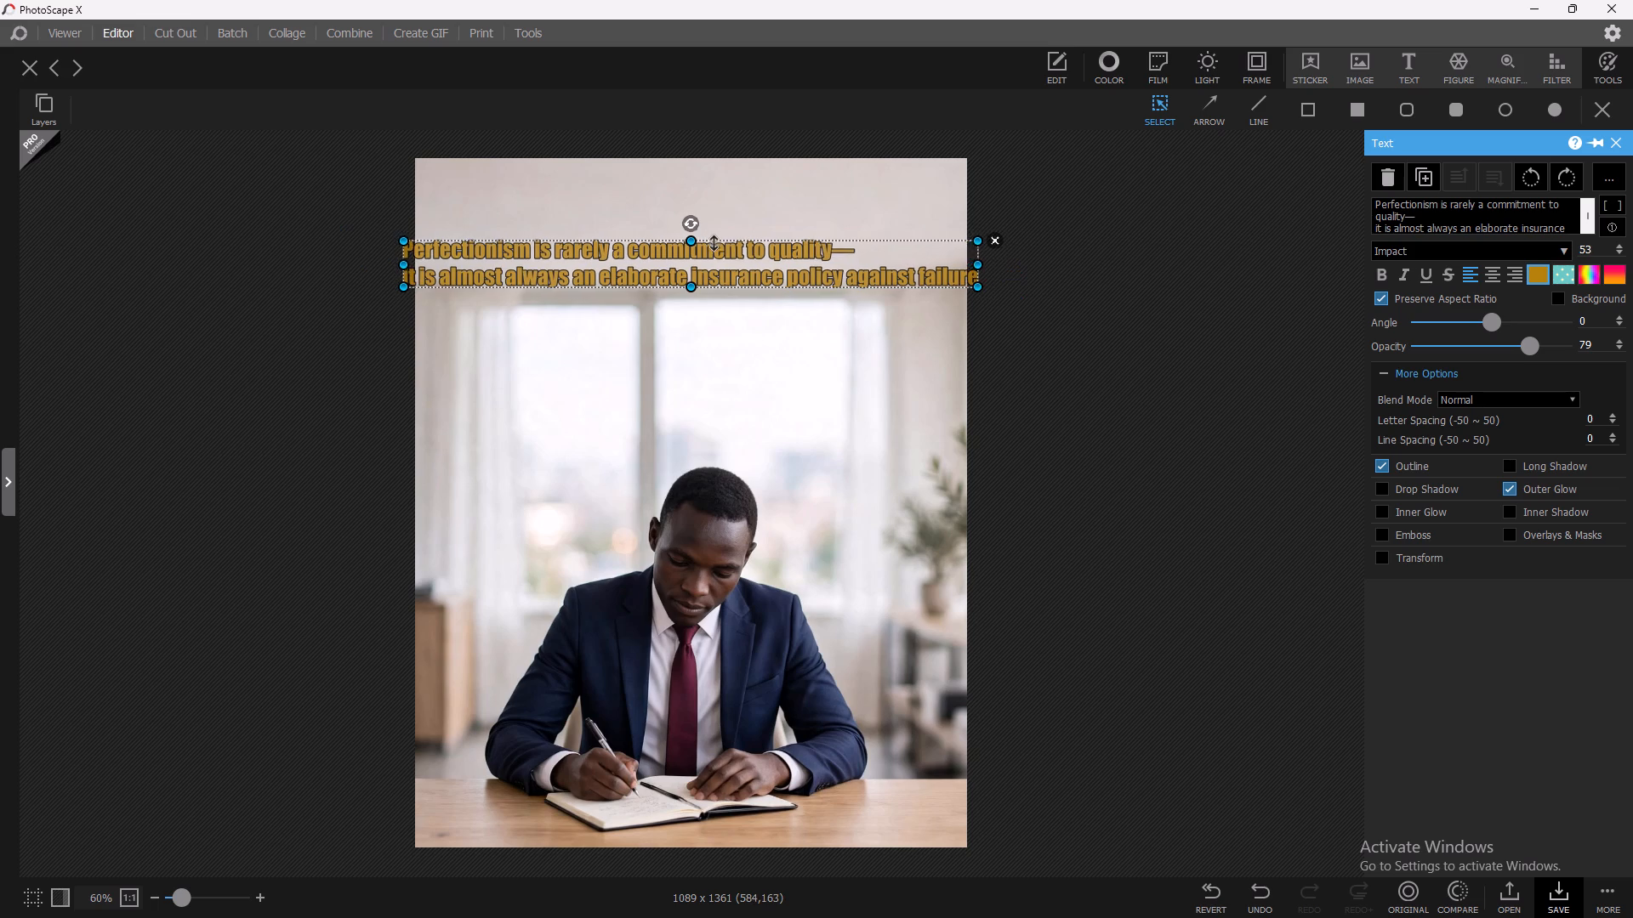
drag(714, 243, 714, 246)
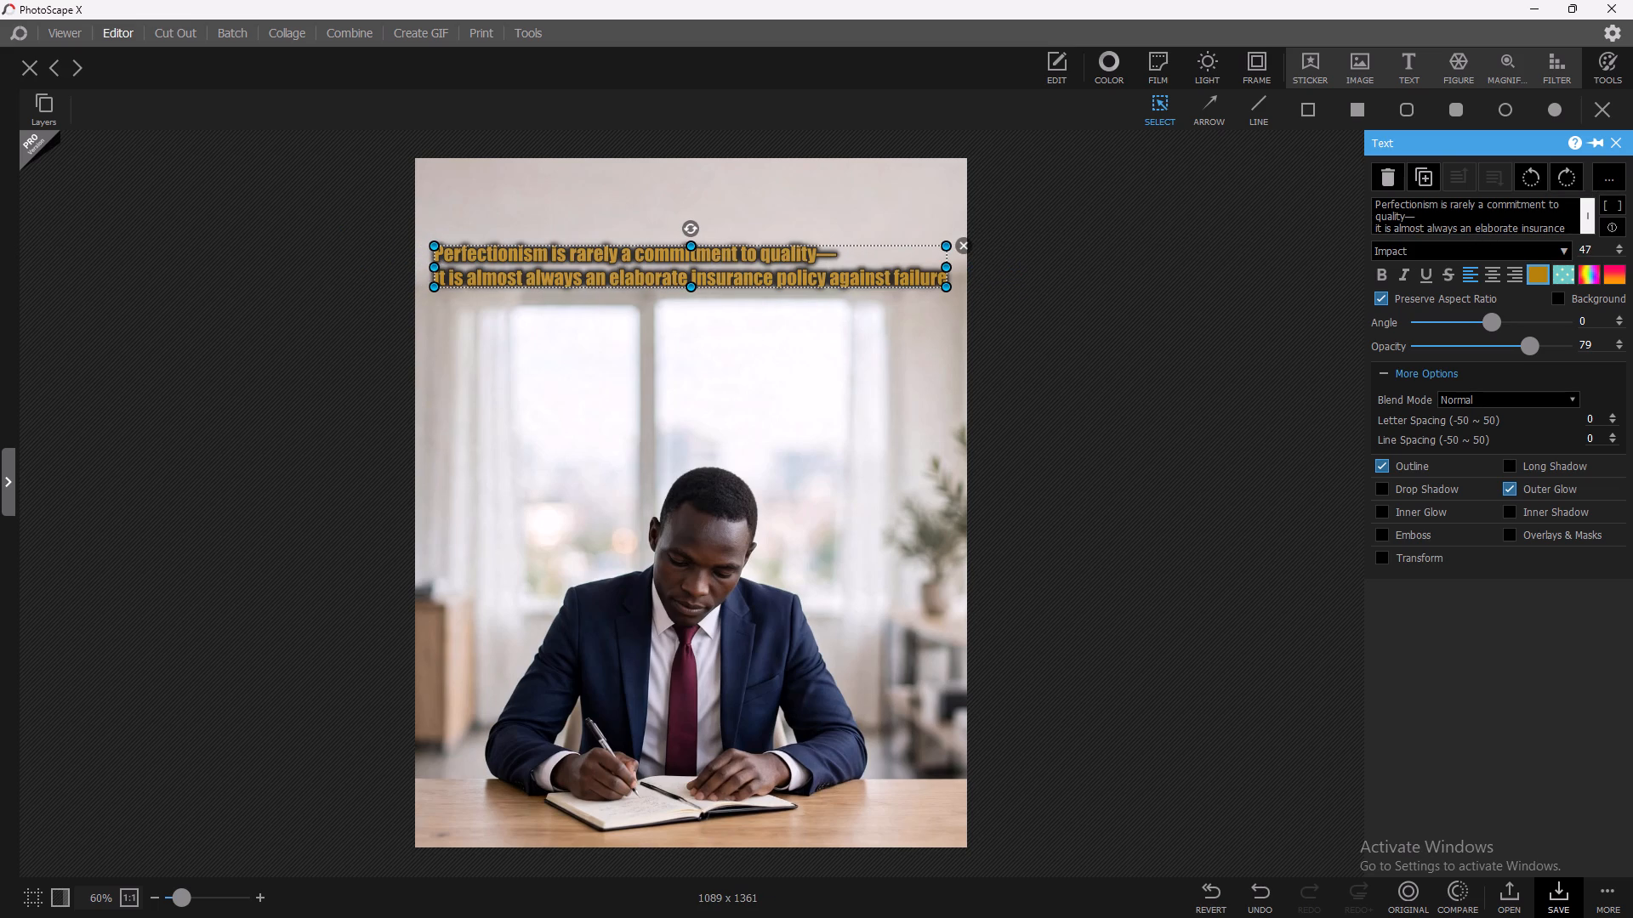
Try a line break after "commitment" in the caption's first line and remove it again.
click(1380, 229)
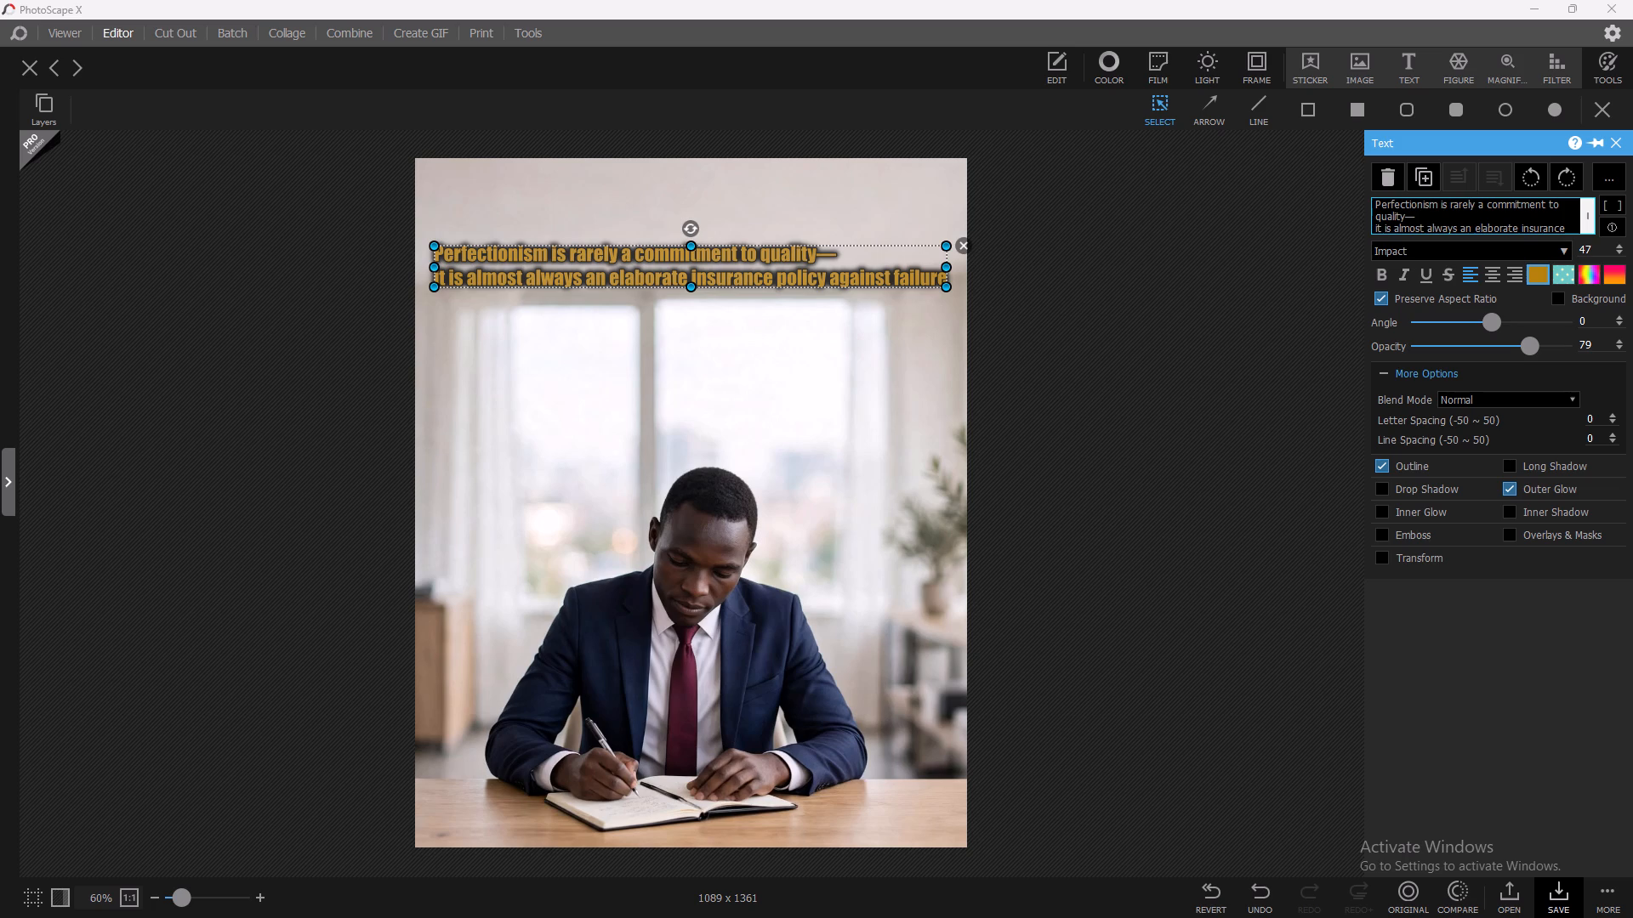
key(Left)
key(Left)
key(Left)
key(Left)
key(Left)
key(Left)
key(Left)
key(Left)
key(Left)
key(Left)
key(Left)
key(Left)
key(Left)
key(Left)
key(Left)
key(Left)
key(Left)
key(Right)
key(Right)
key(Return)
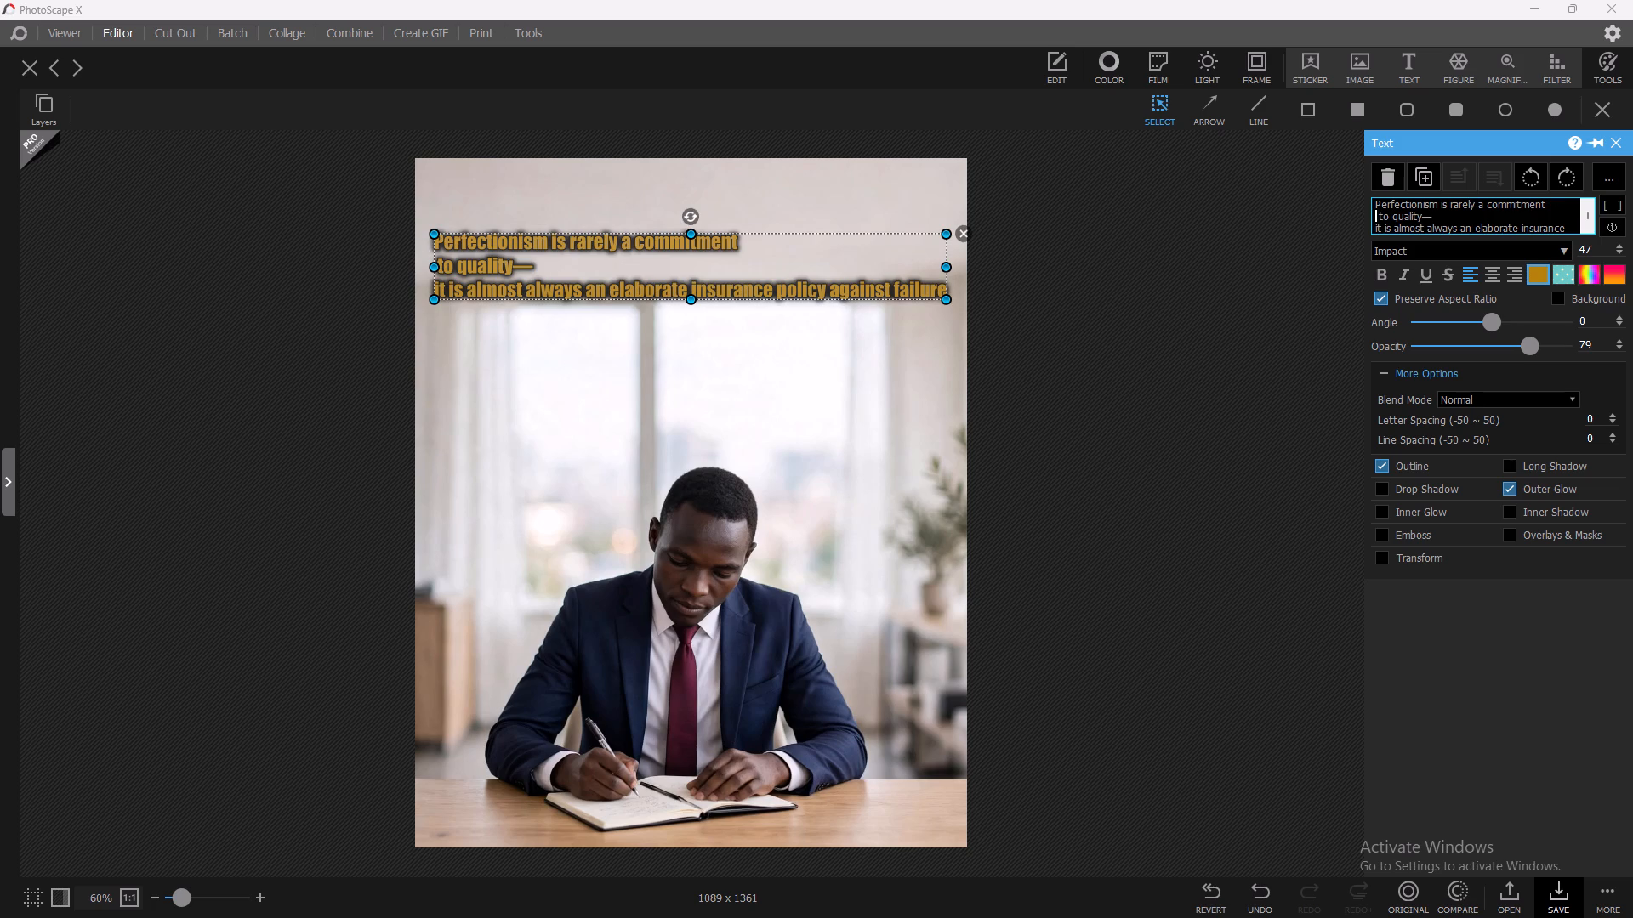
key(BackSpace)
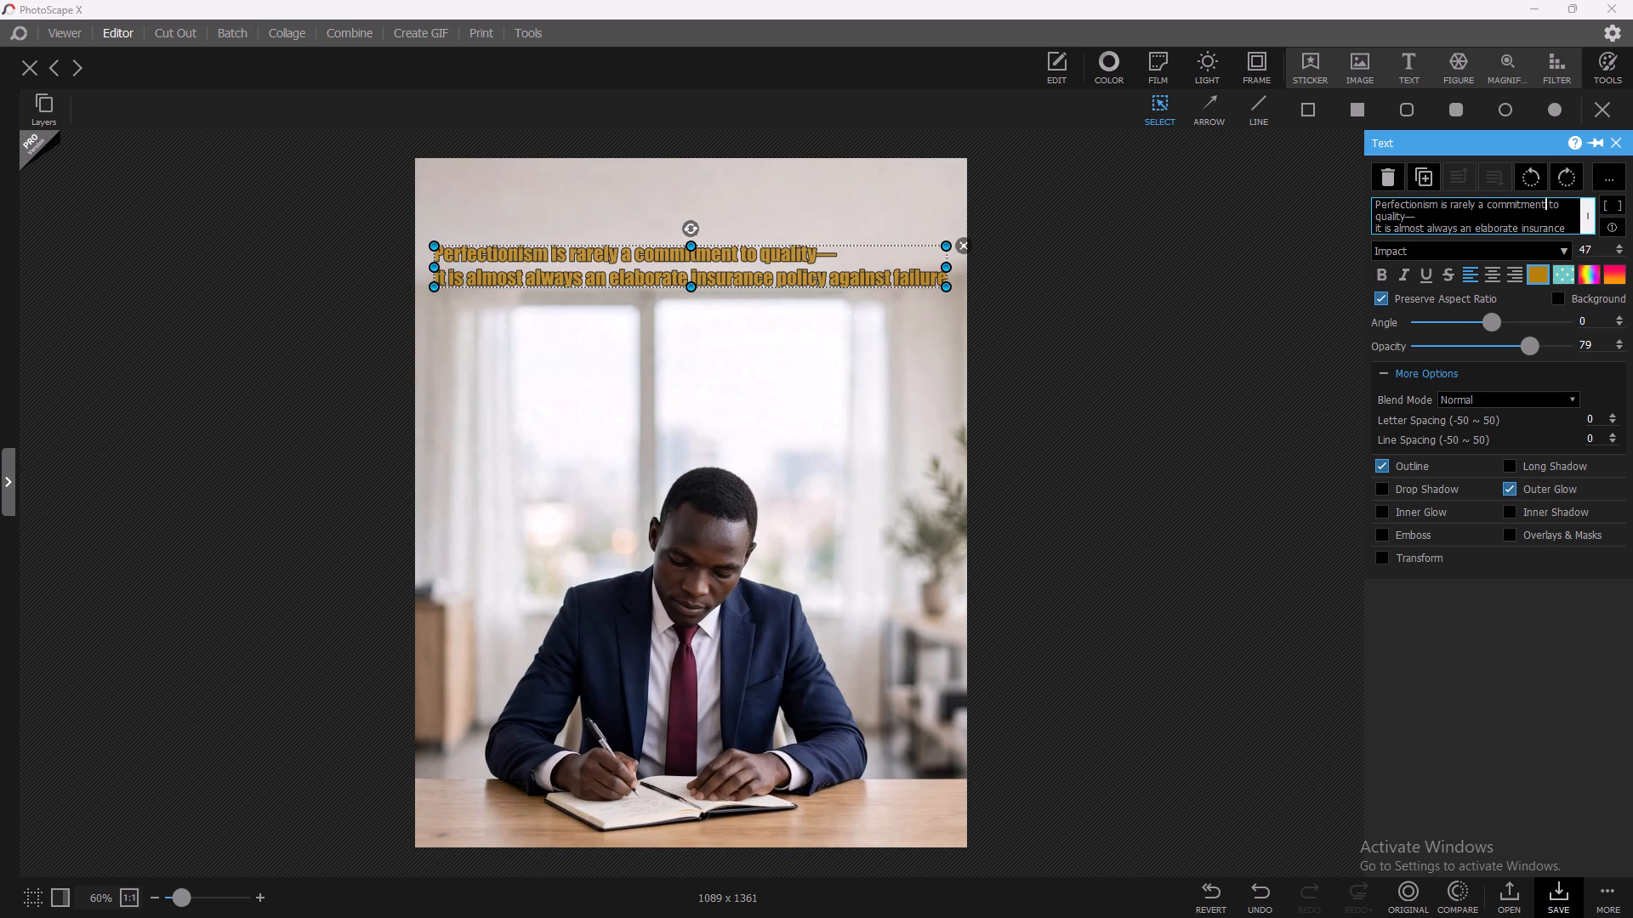
Delete the Perfectionism caption from the portrait.
click(869, 264)
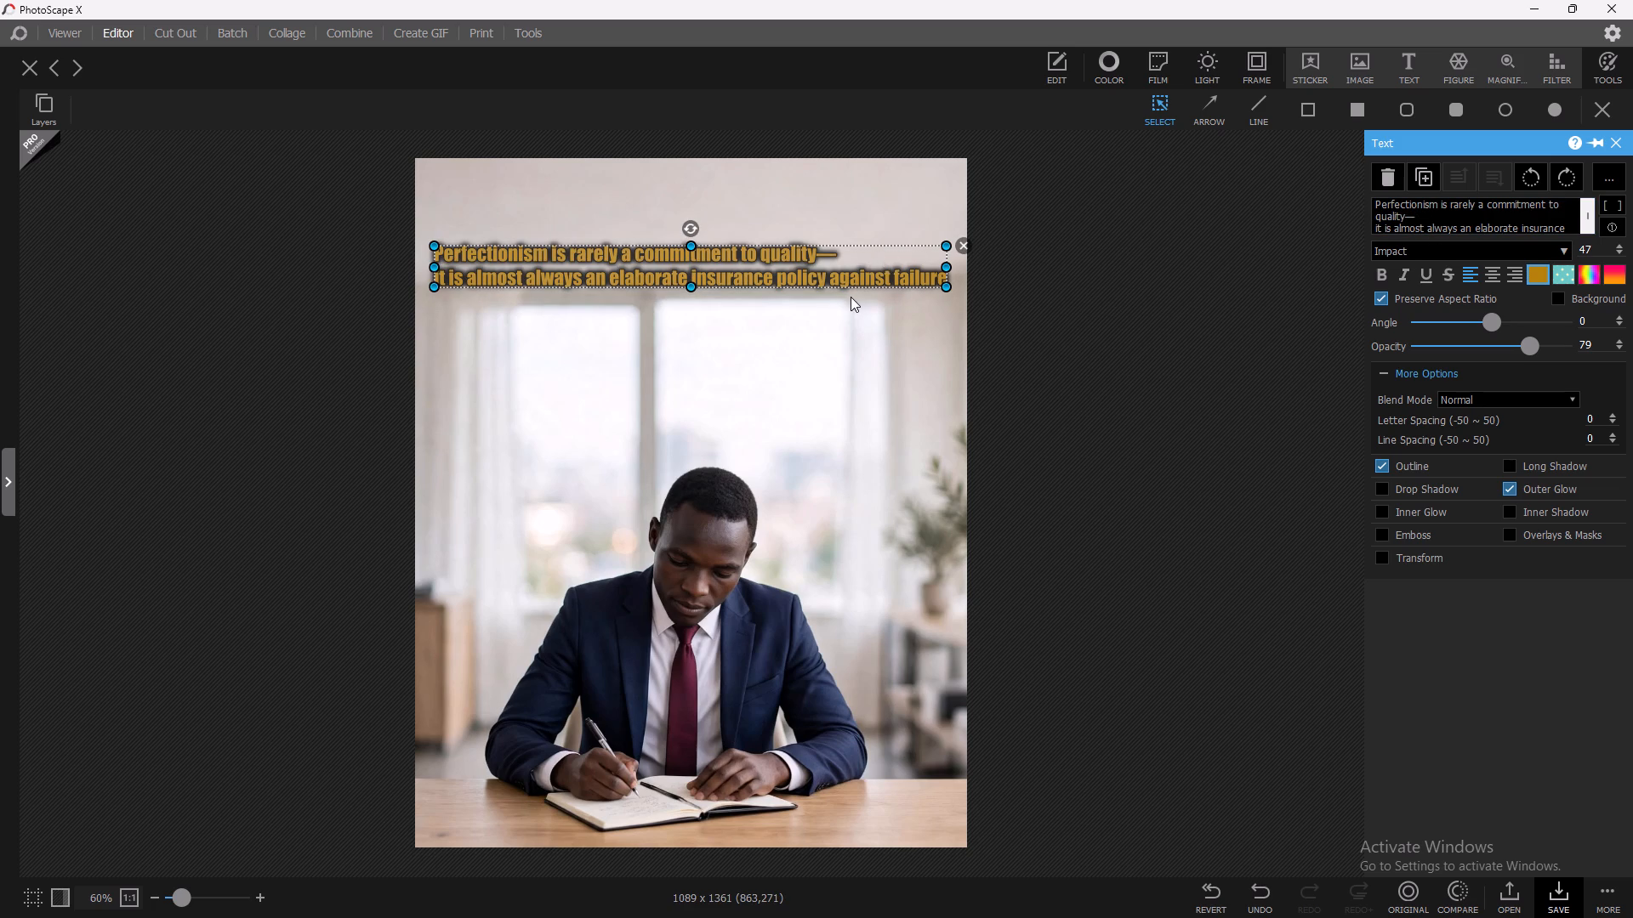
key(BackSpace)
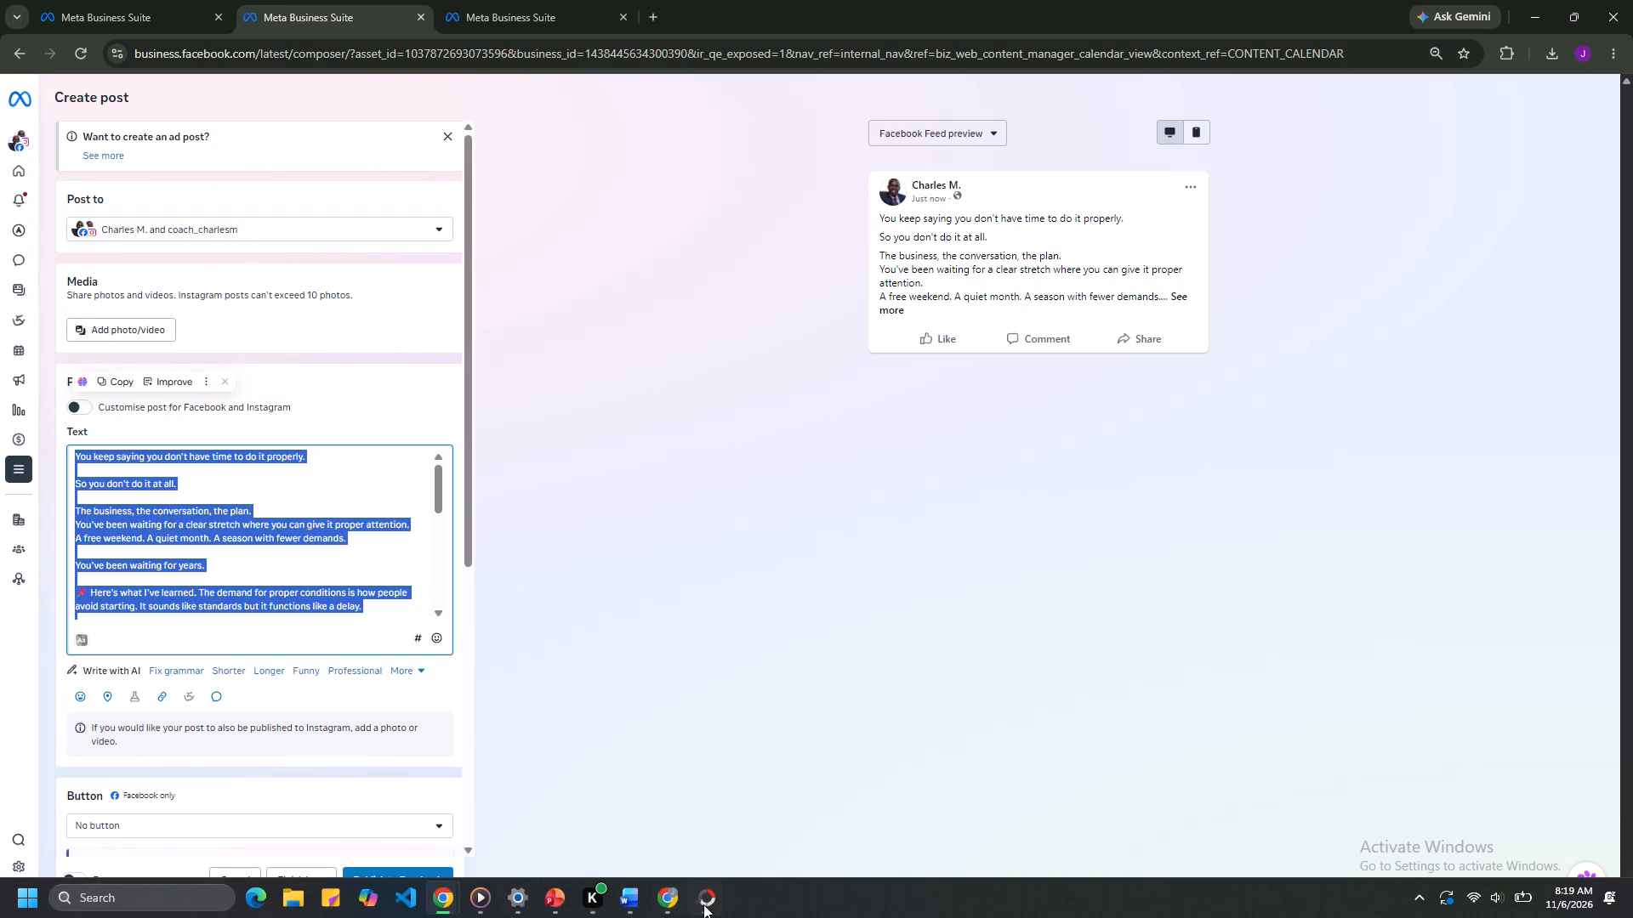
Switch to PhotoScape X and add a text object to the portrait with font size 60.
click(702, 893)
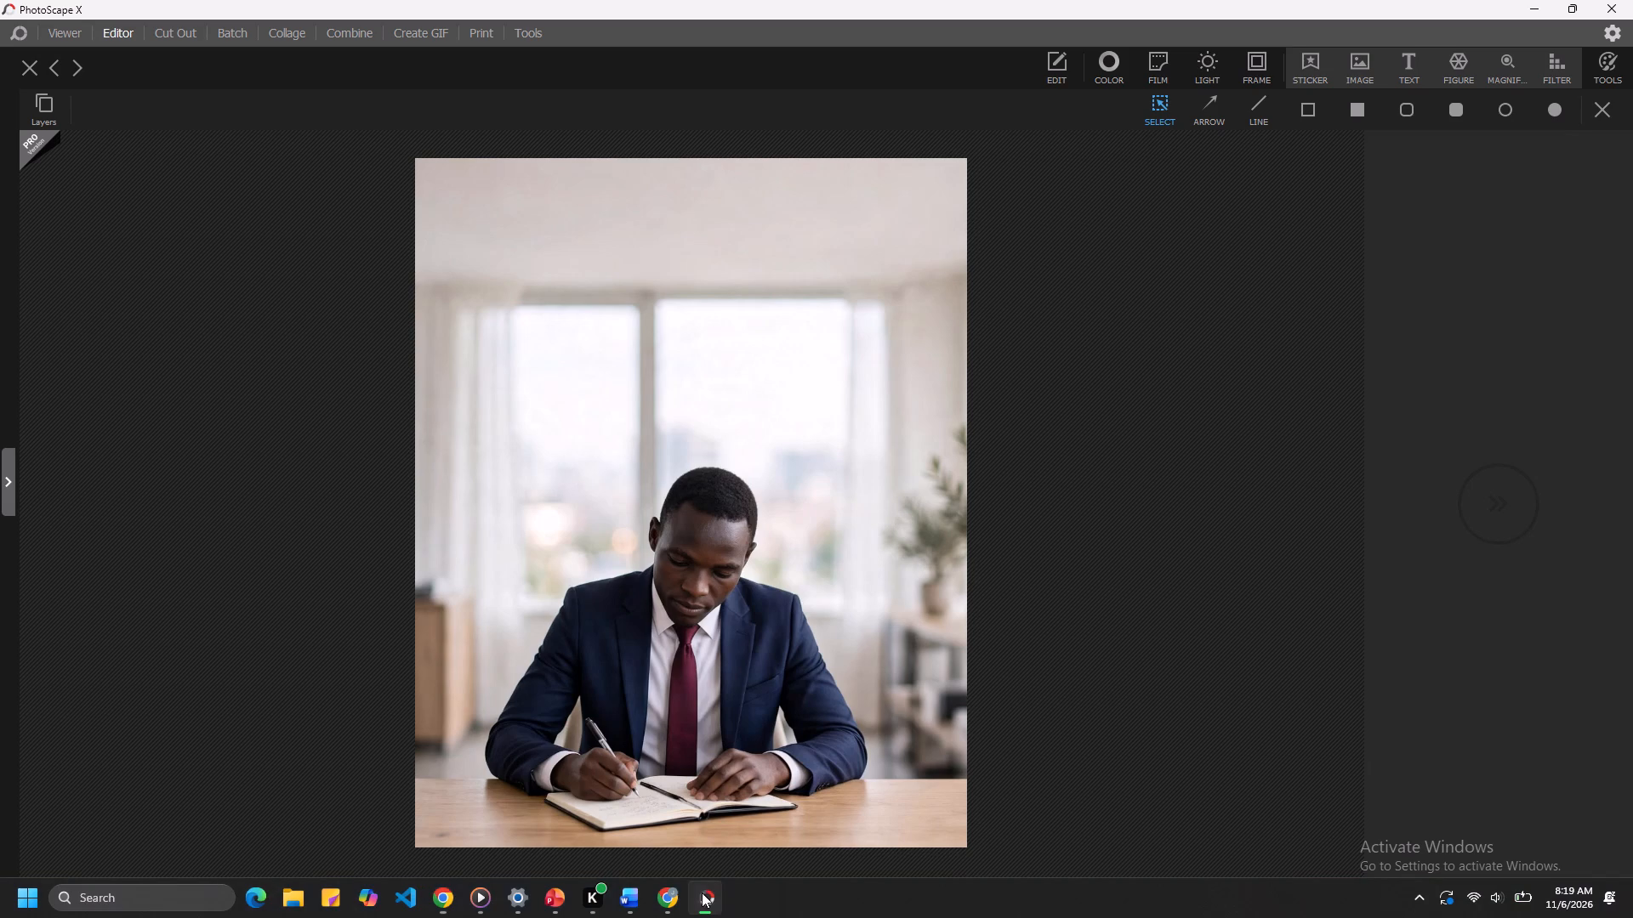
click(1402, 69)
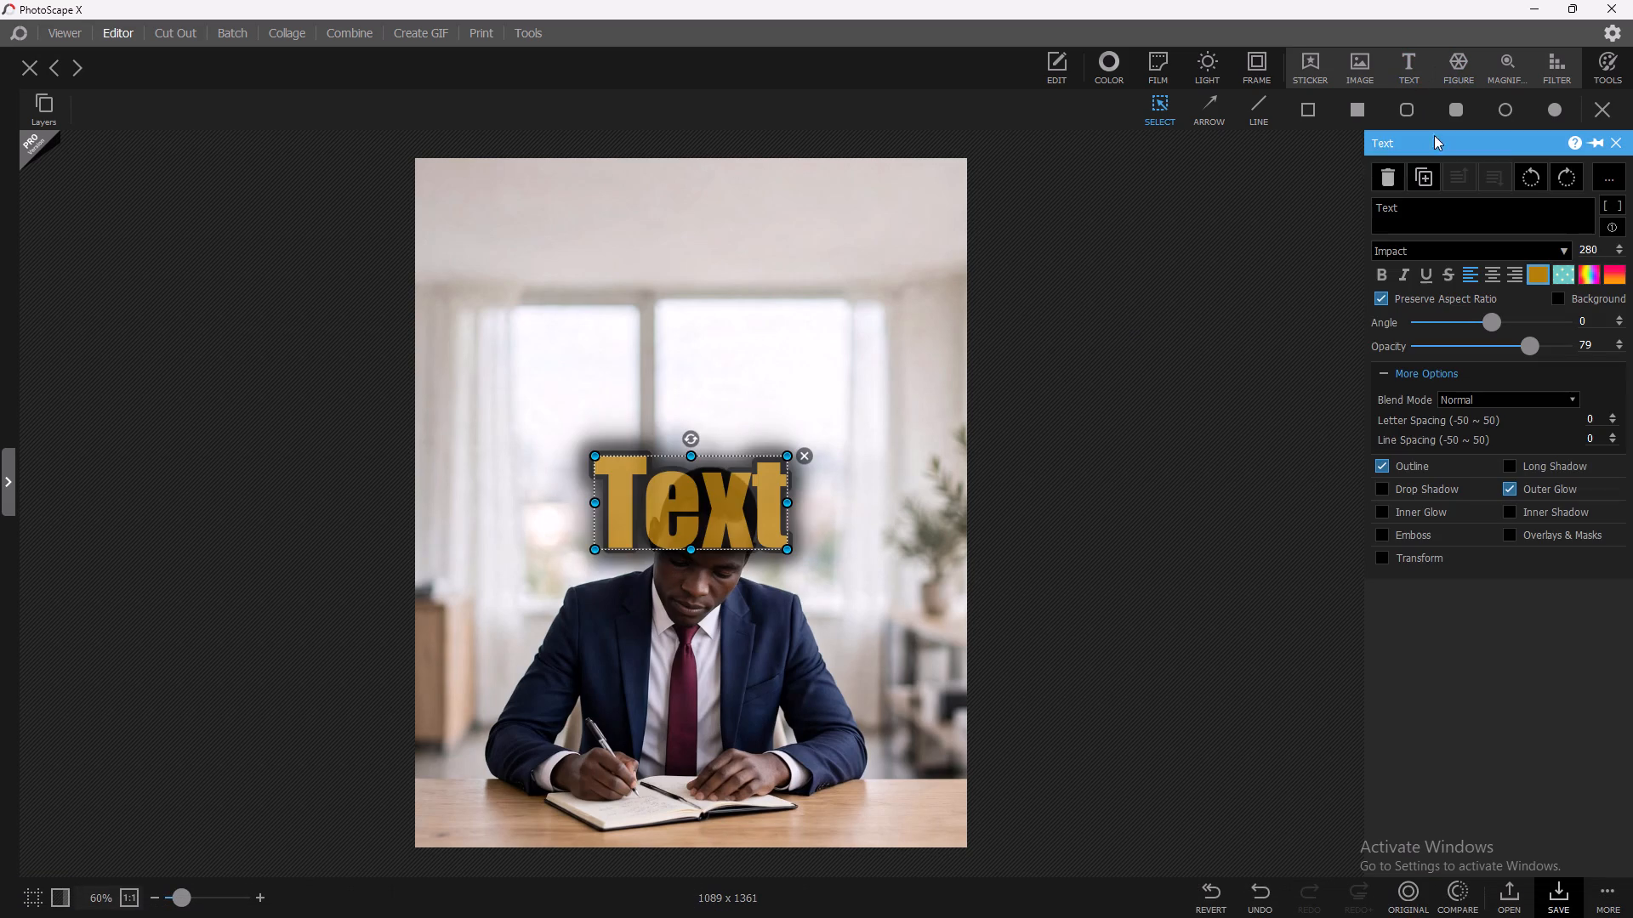
click(1594, 253)
key(BackSpace)
key(BackSpace)
key(BackSpace)
key(BackSpace)
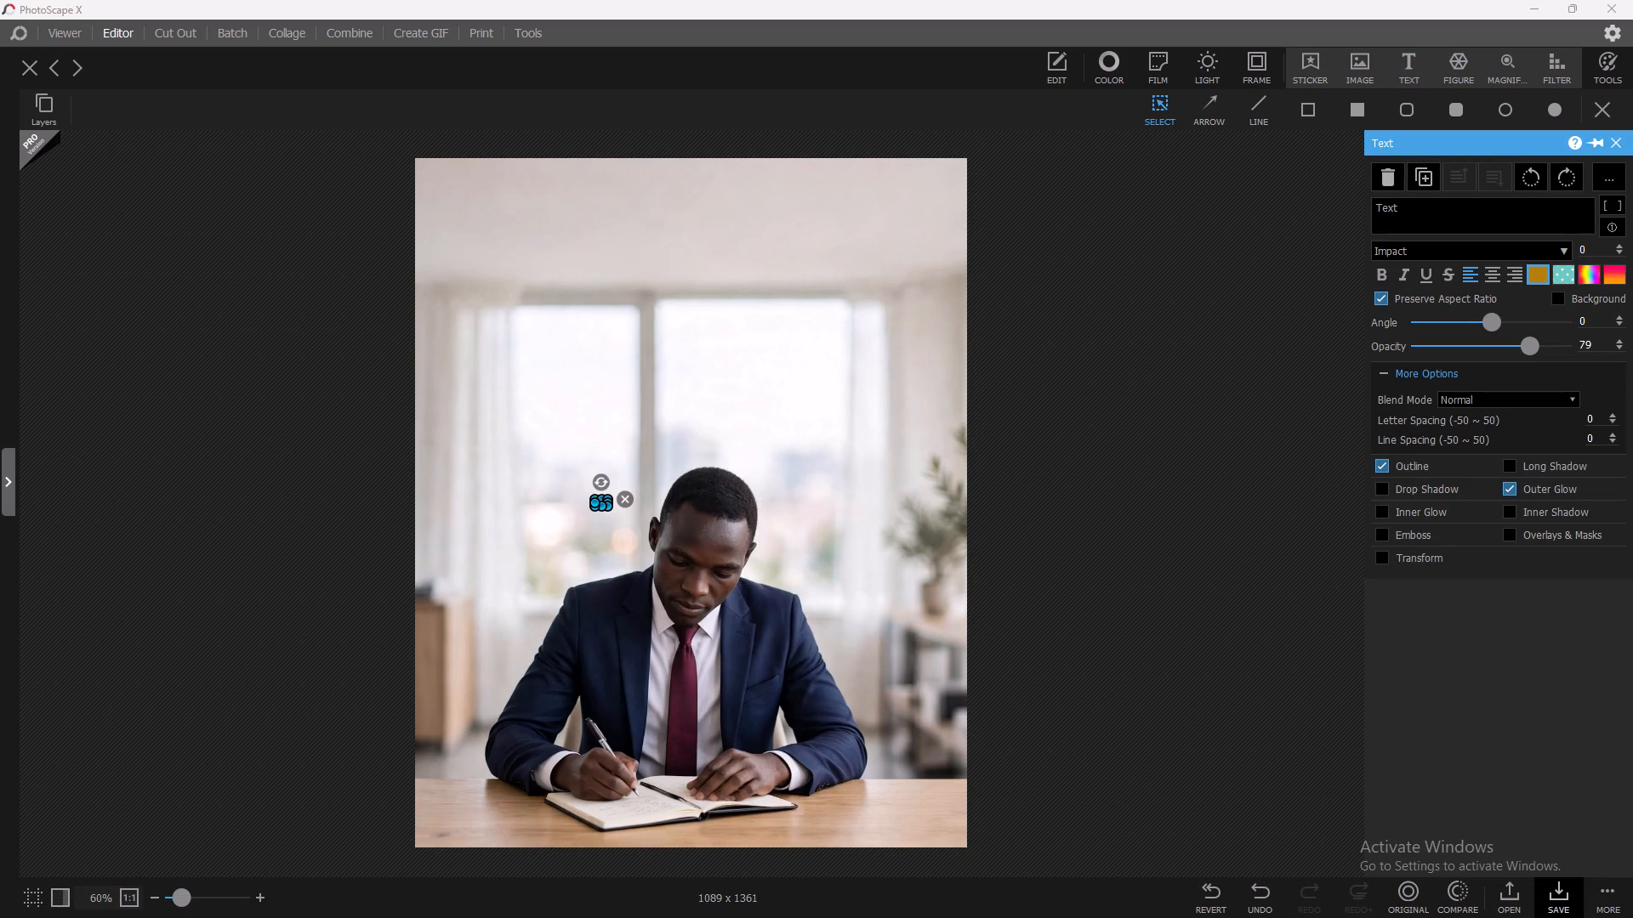
key(6)
Replace the placeholder text with the copied caption "You aren't being serious about the project. You're just being serious about the conditions.".
click(1430, 218)
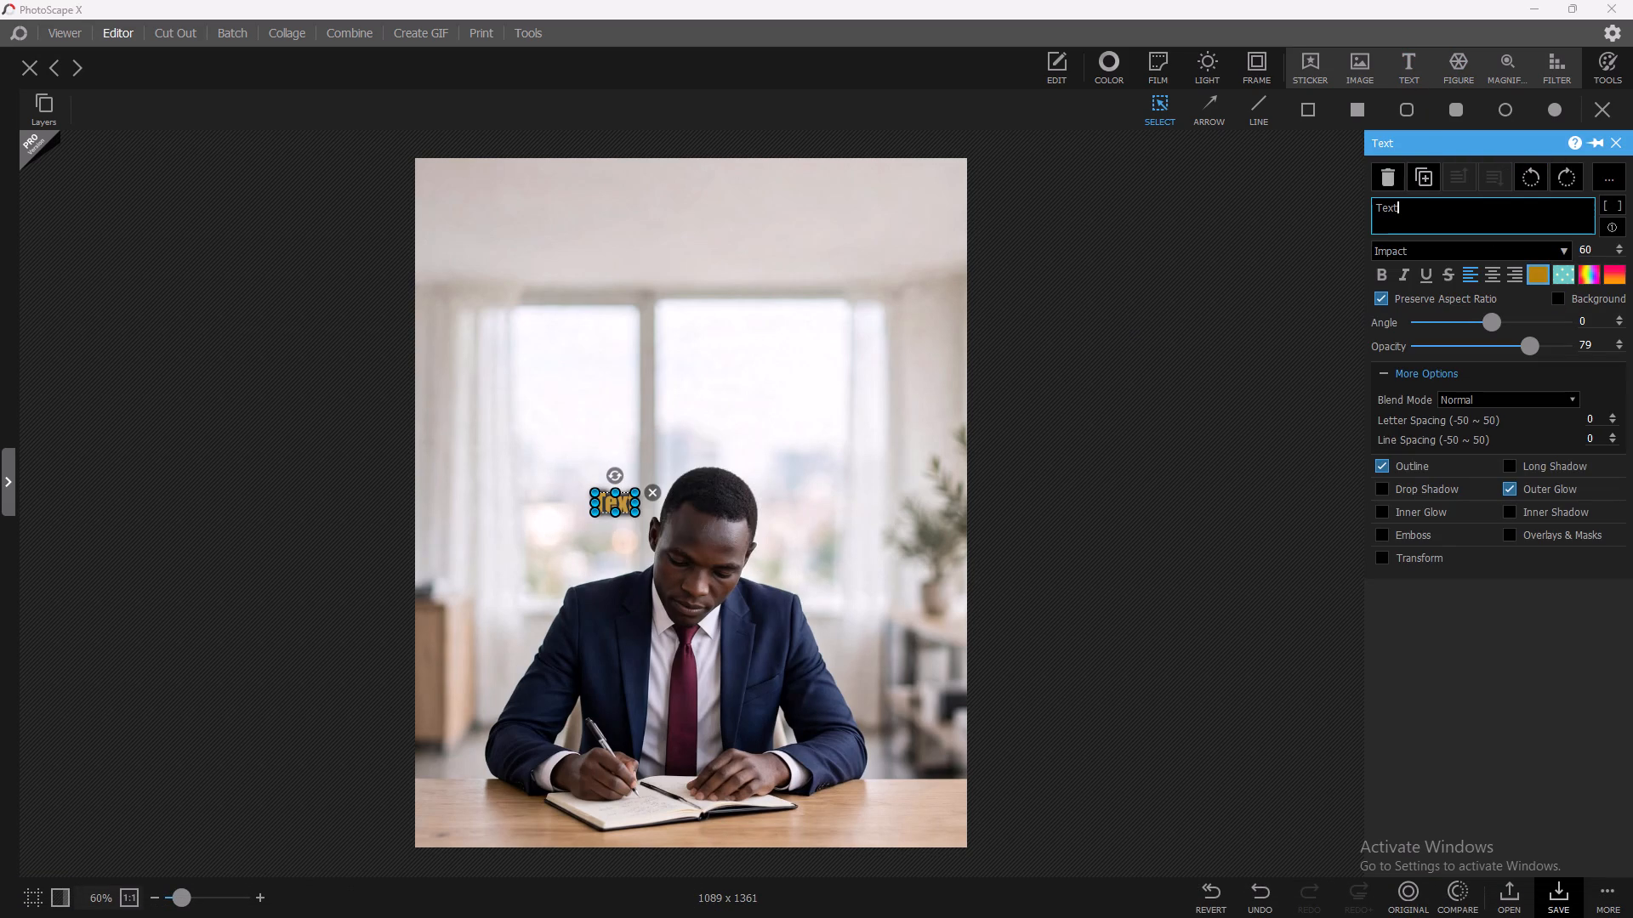
key(BackSpace)
key(BackSpace)
key(BackSpace)
key(BackSpace)
key(BackSpace)
key(BackSpace)
key(BackSpace)
key(BackSpace)
key(BackSpace)
key(BackSpace)
key(BackSpace)
key(BackSpace)
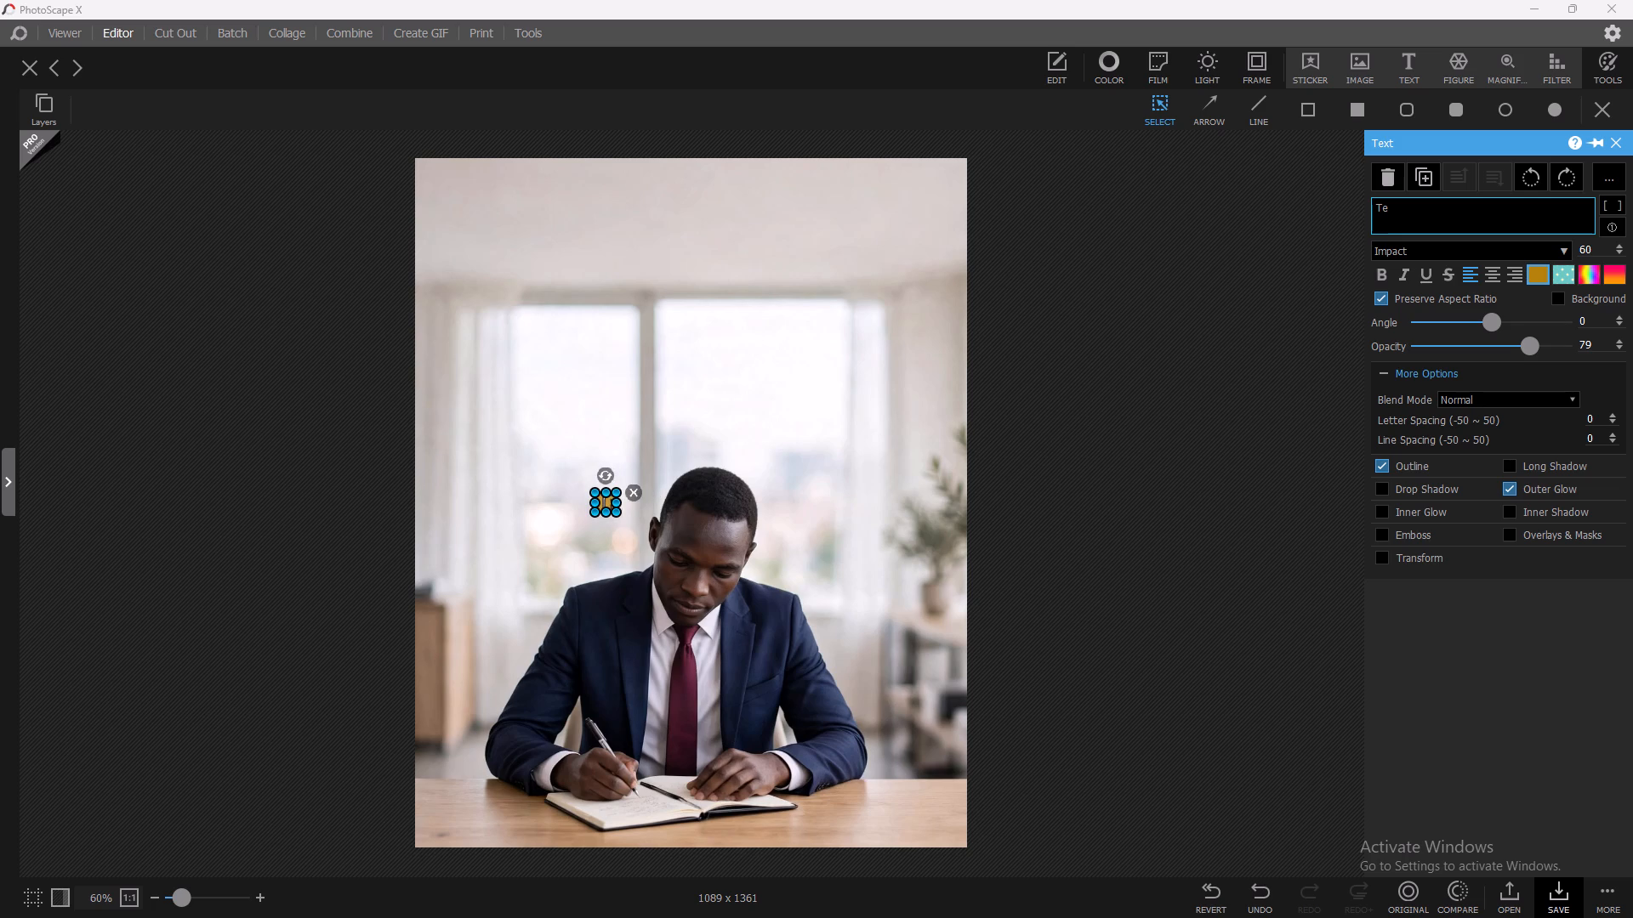
key(ctrl+v)
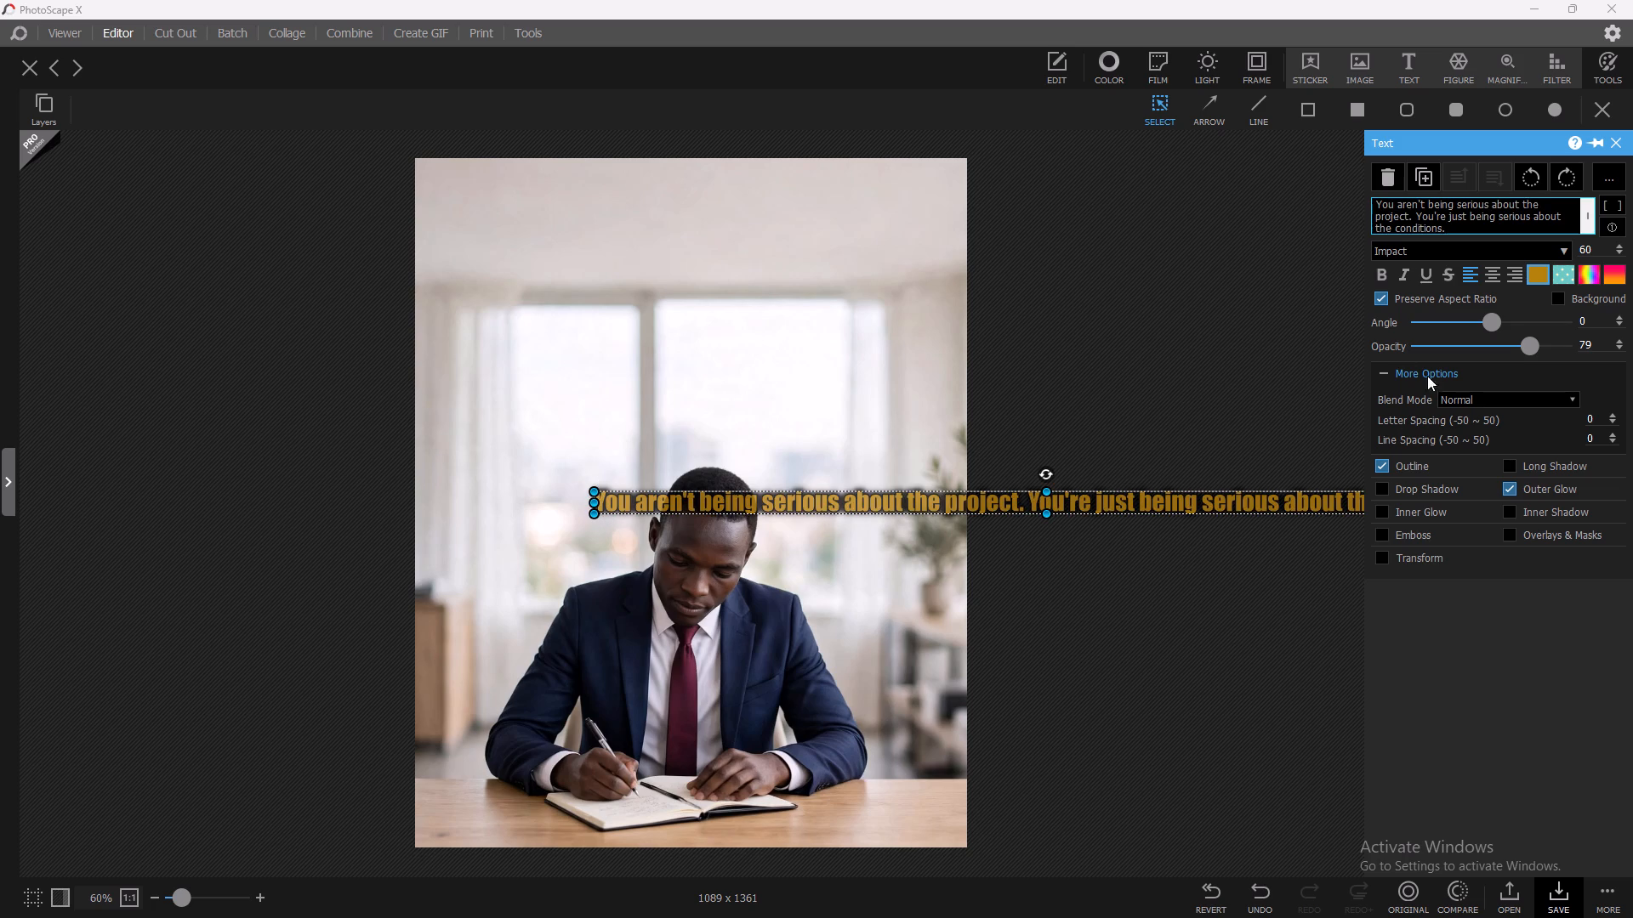
Break the caption into two lines, starting the second line at "You're just being serious".
click(1422, 224)
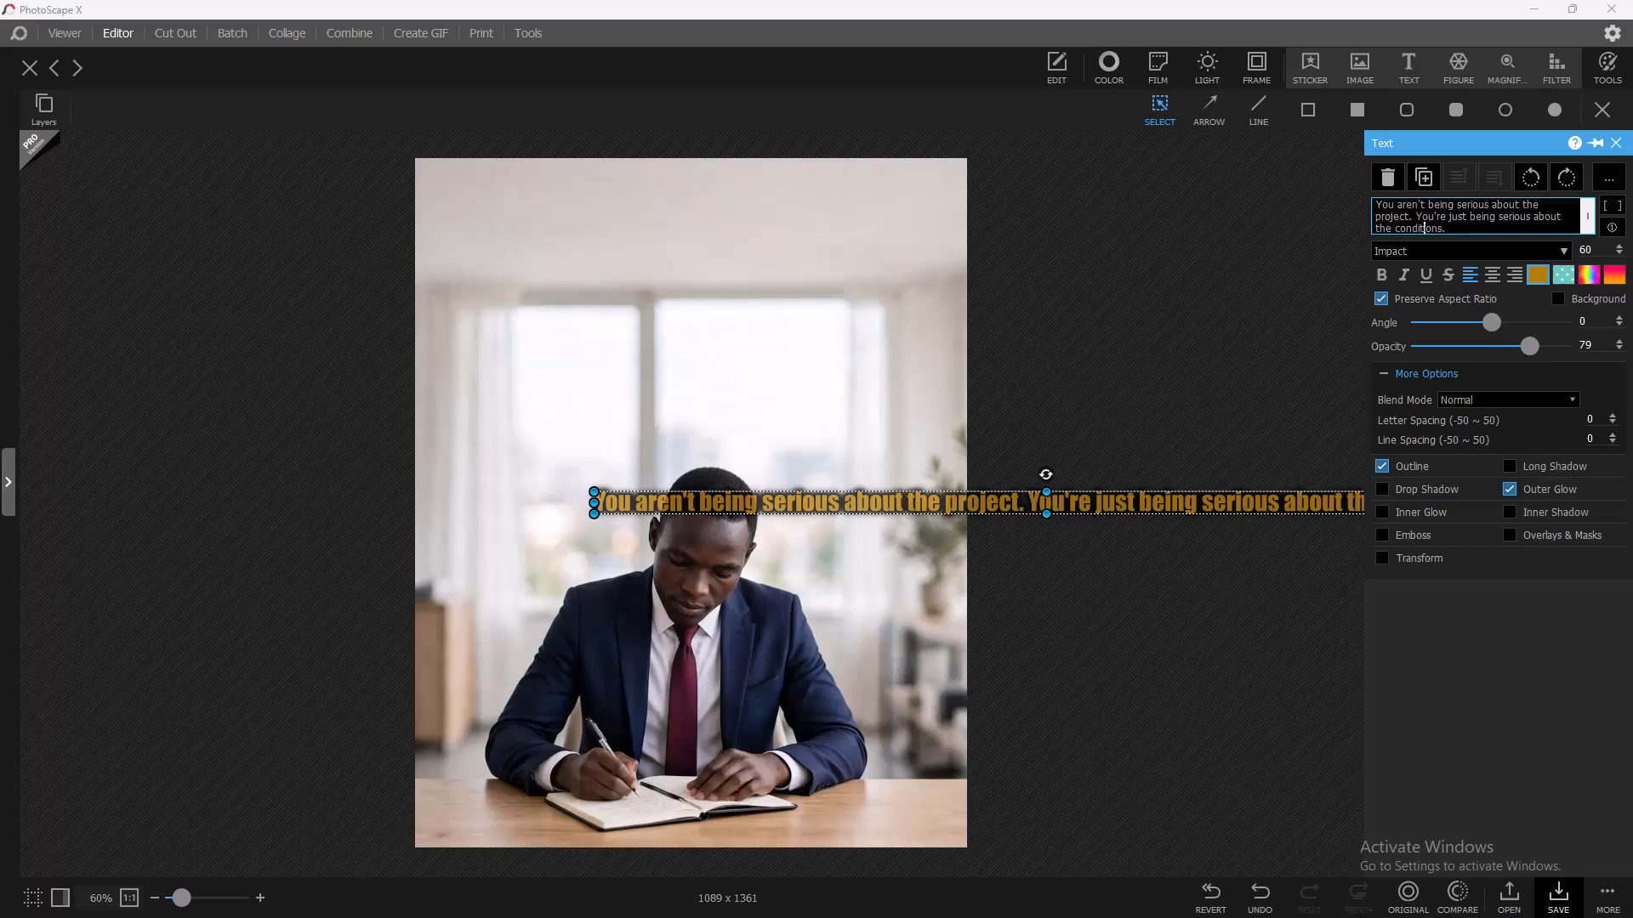
click(1418, 217)
key(BackSpace)
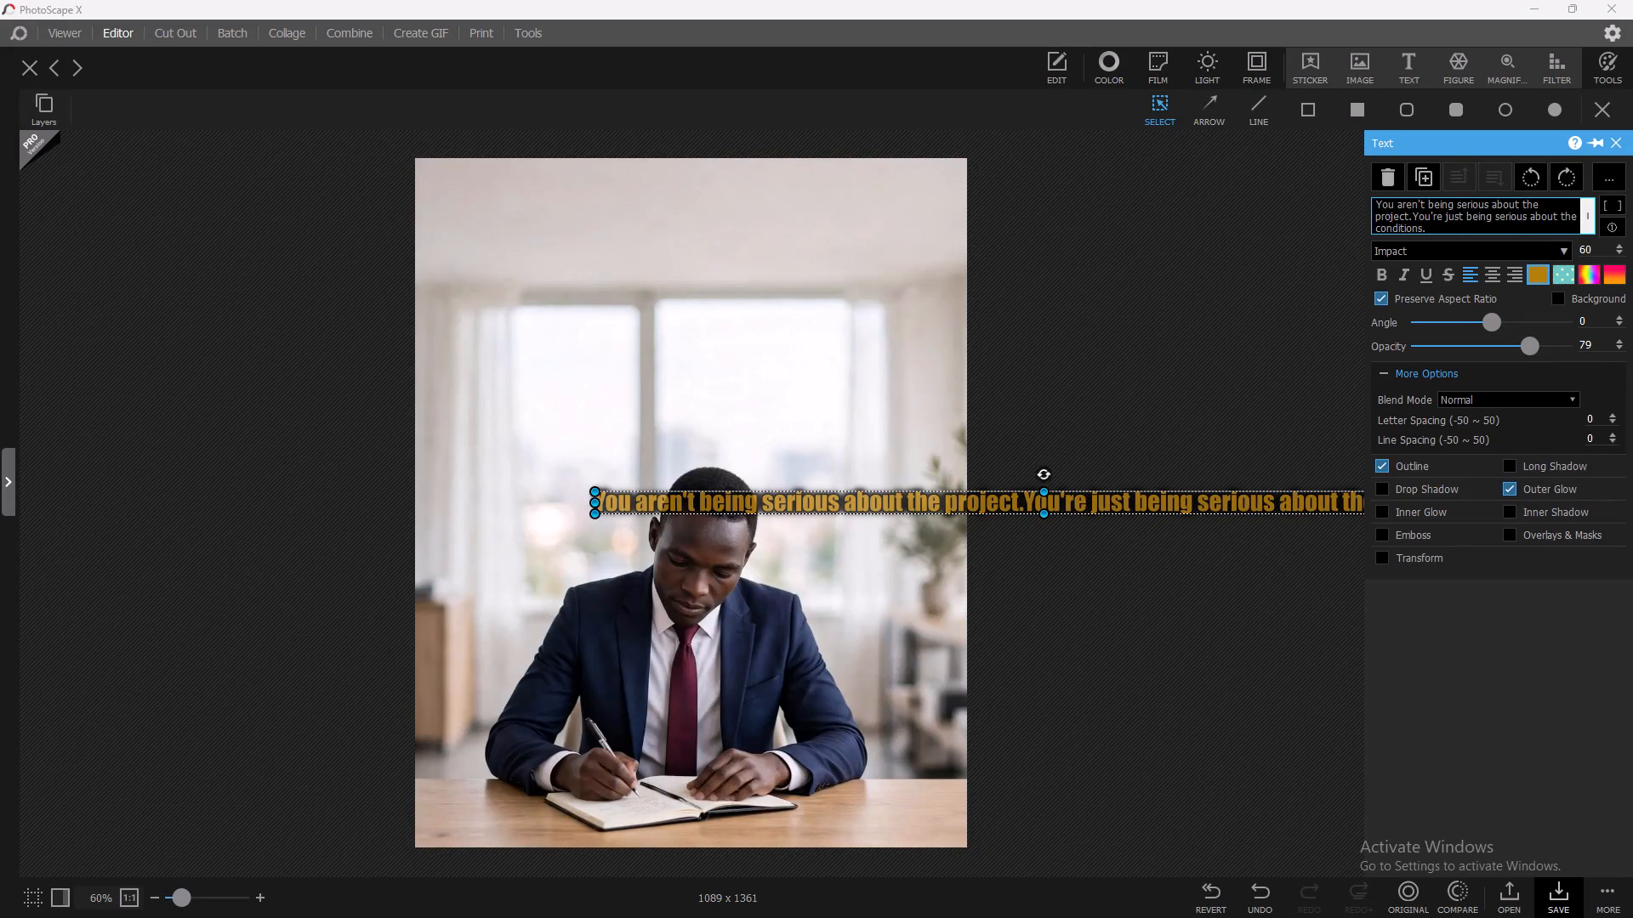
key(Return)
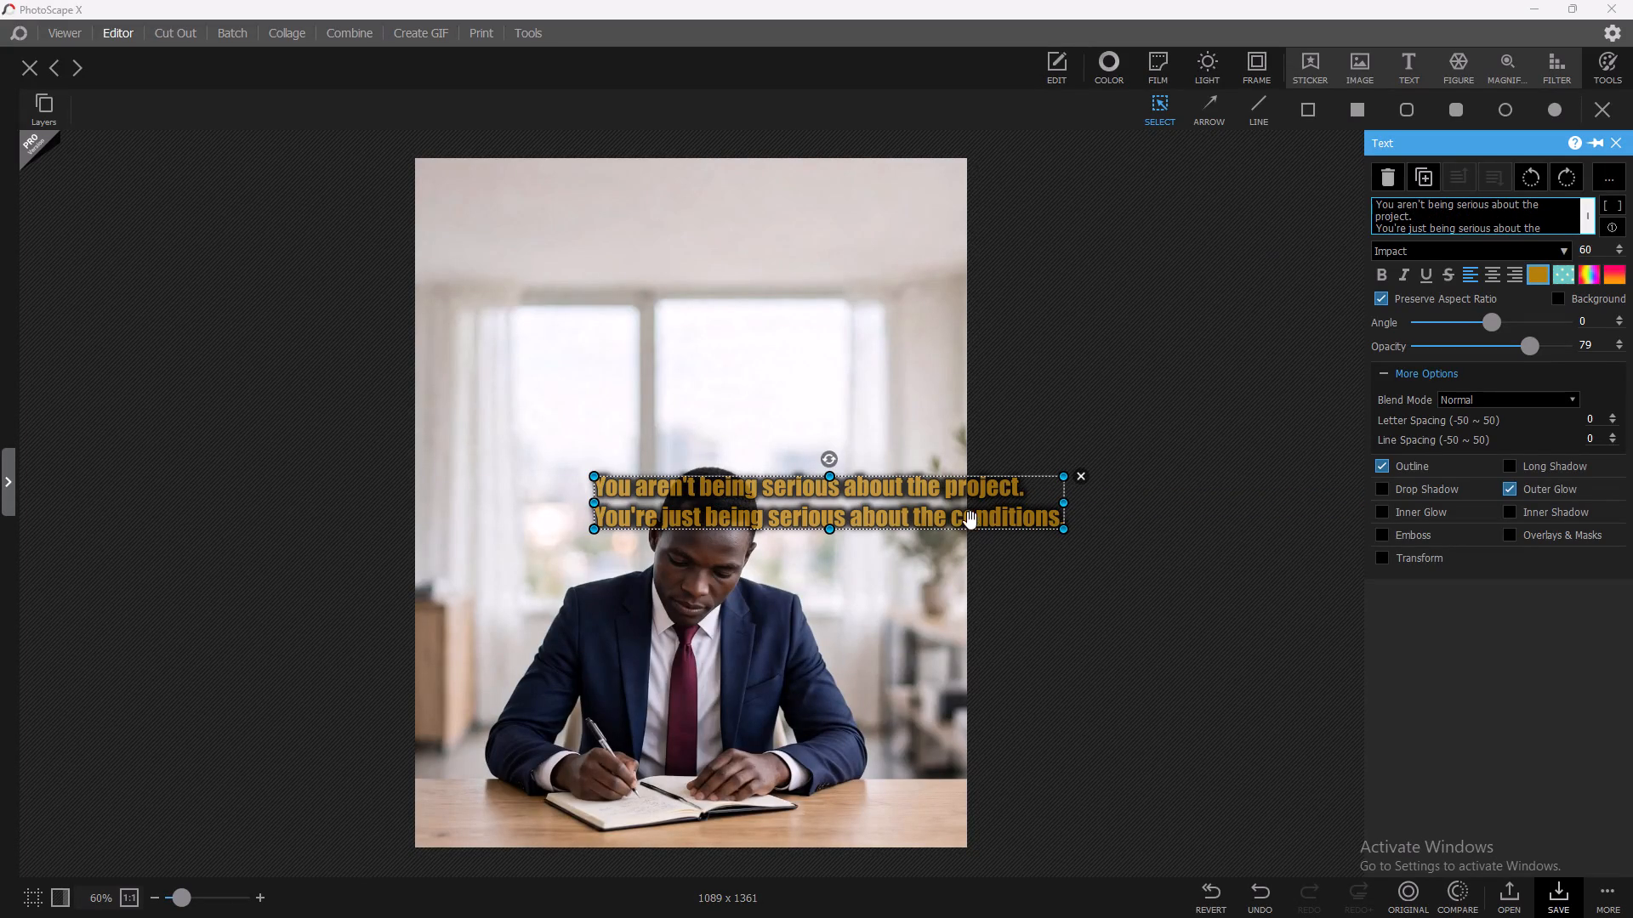
Move the two-line caption up onto the blank wall above the window.
drag(964, 524, 837, 326)
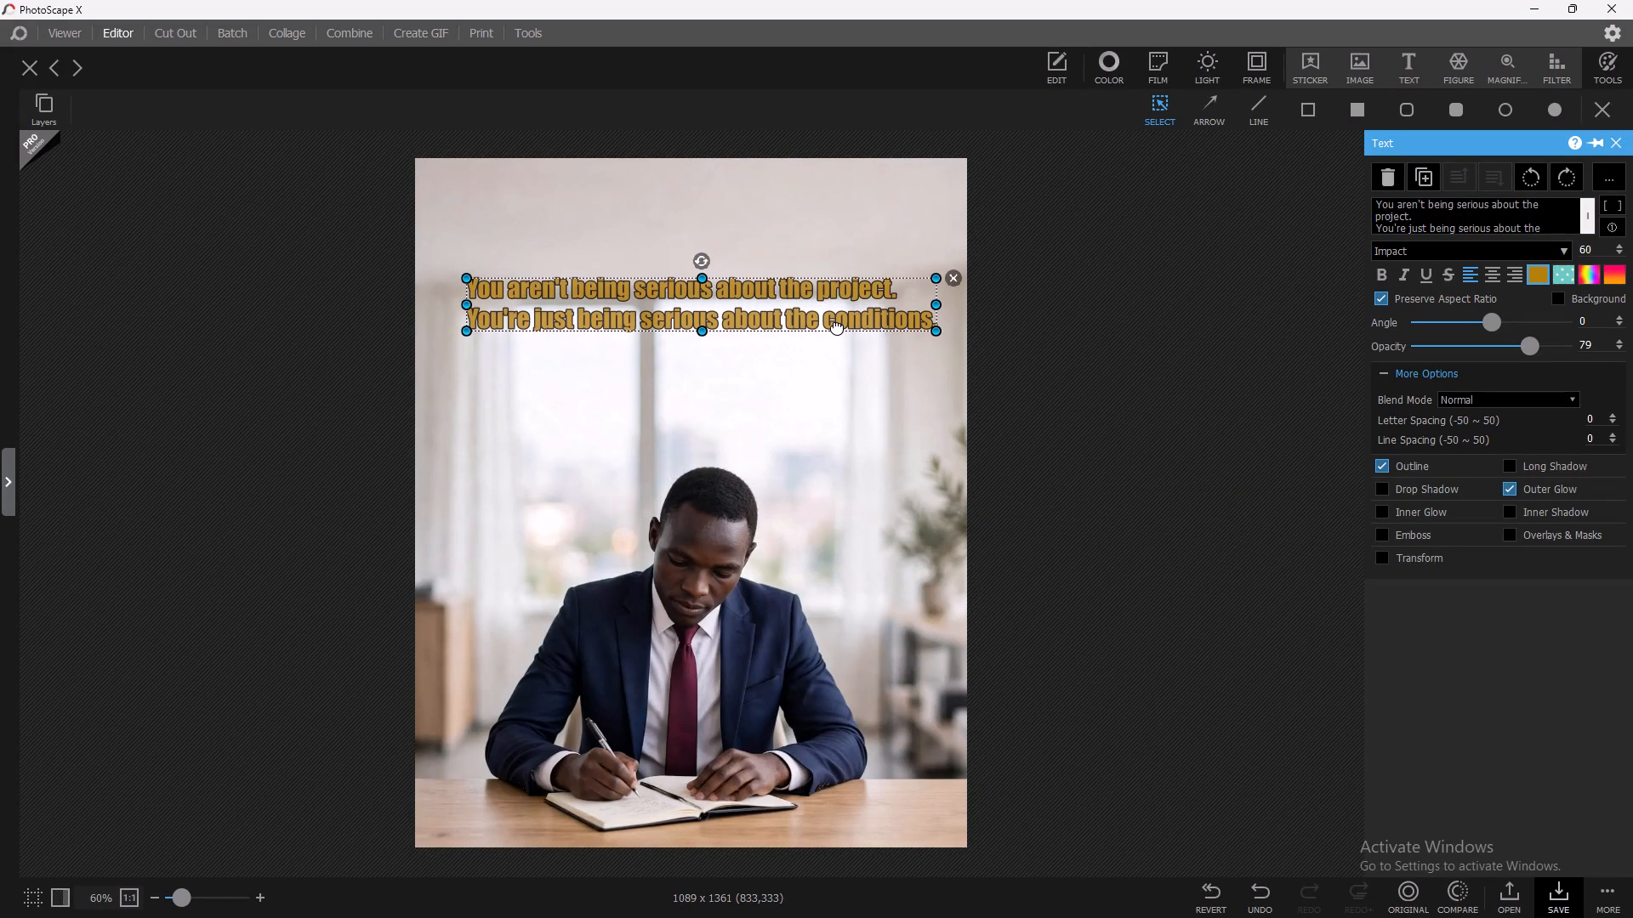
drag(837, 326, 839, 273)
click(806, 387)
click(863, 252)
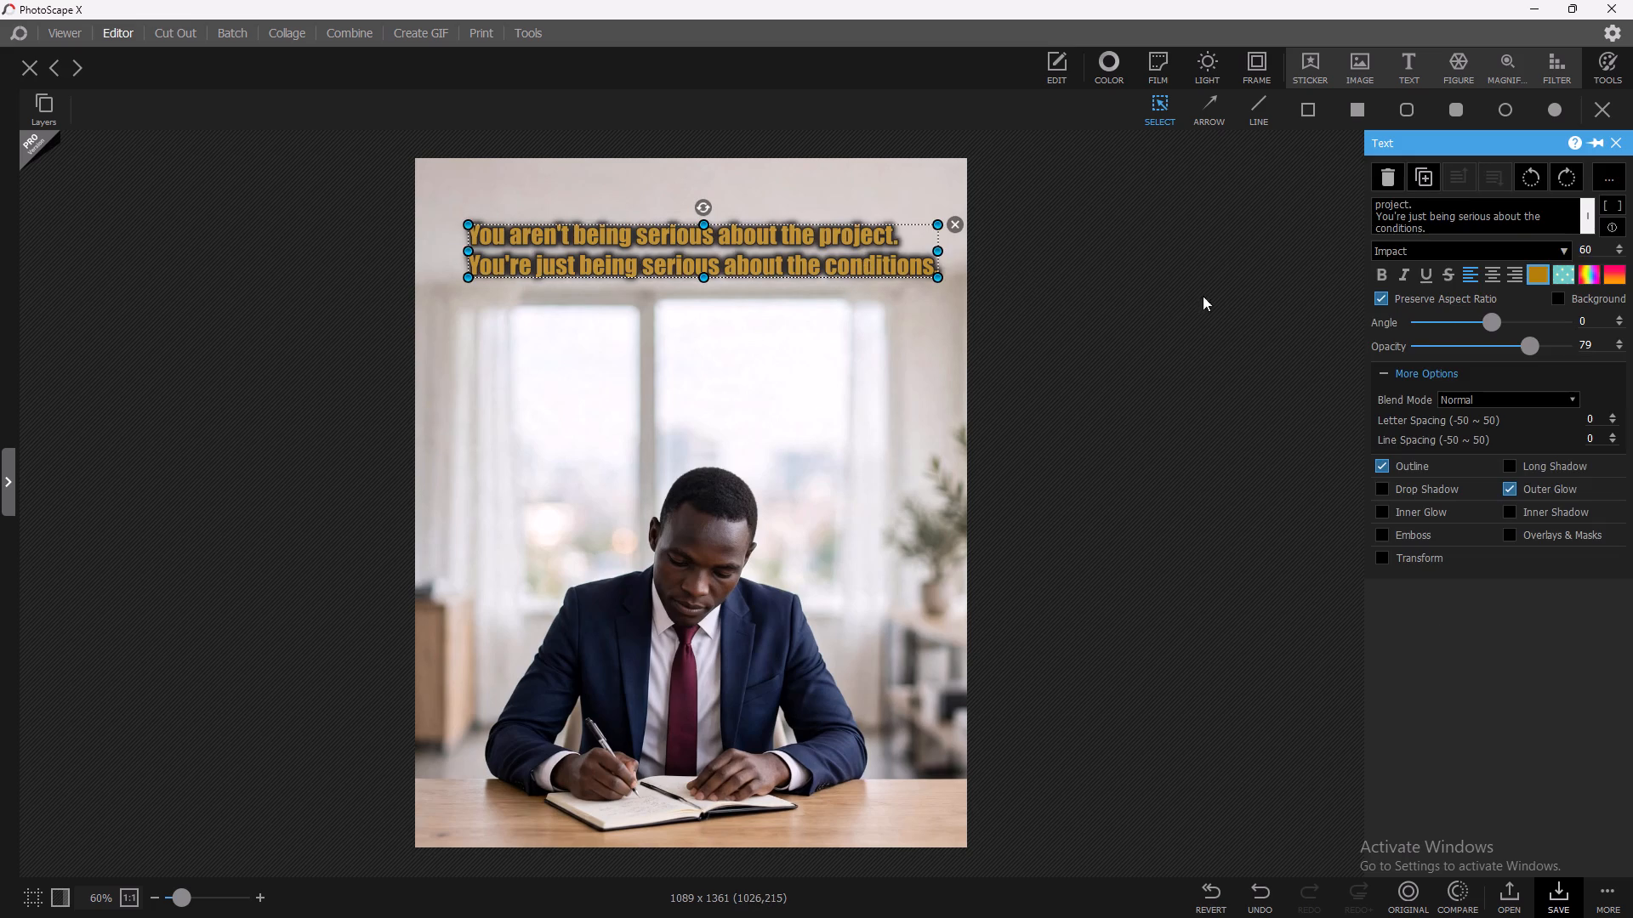
Set the caption's font size to 58 and shift the text slightly down on the wall.
click(1619, 252)
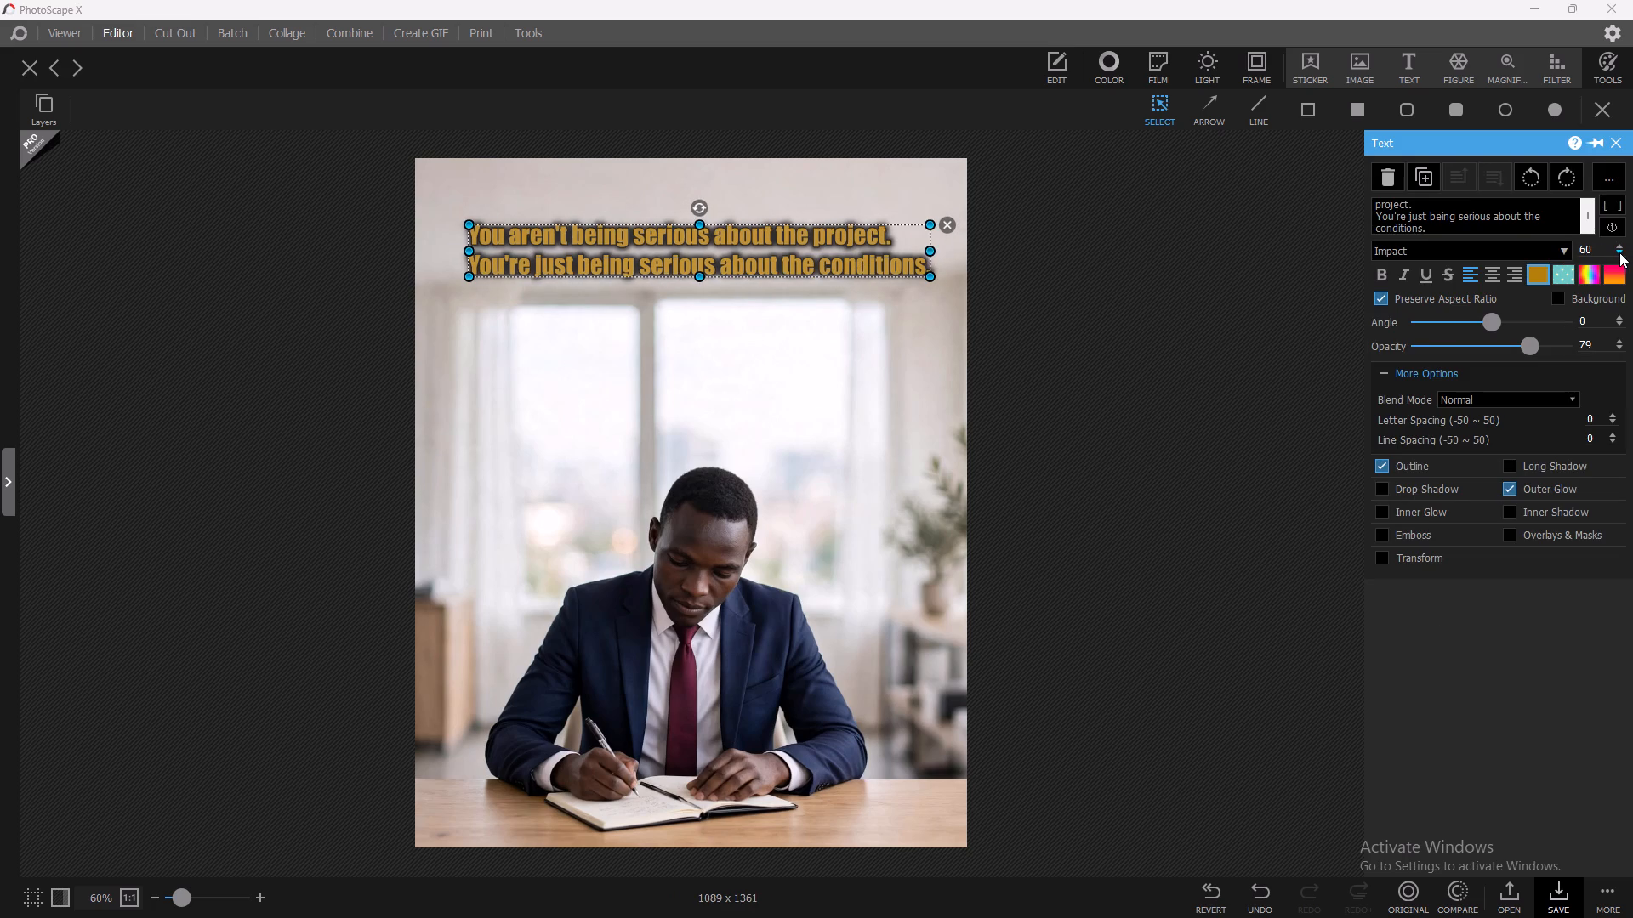
click(1619, 252)
click(847, 331)
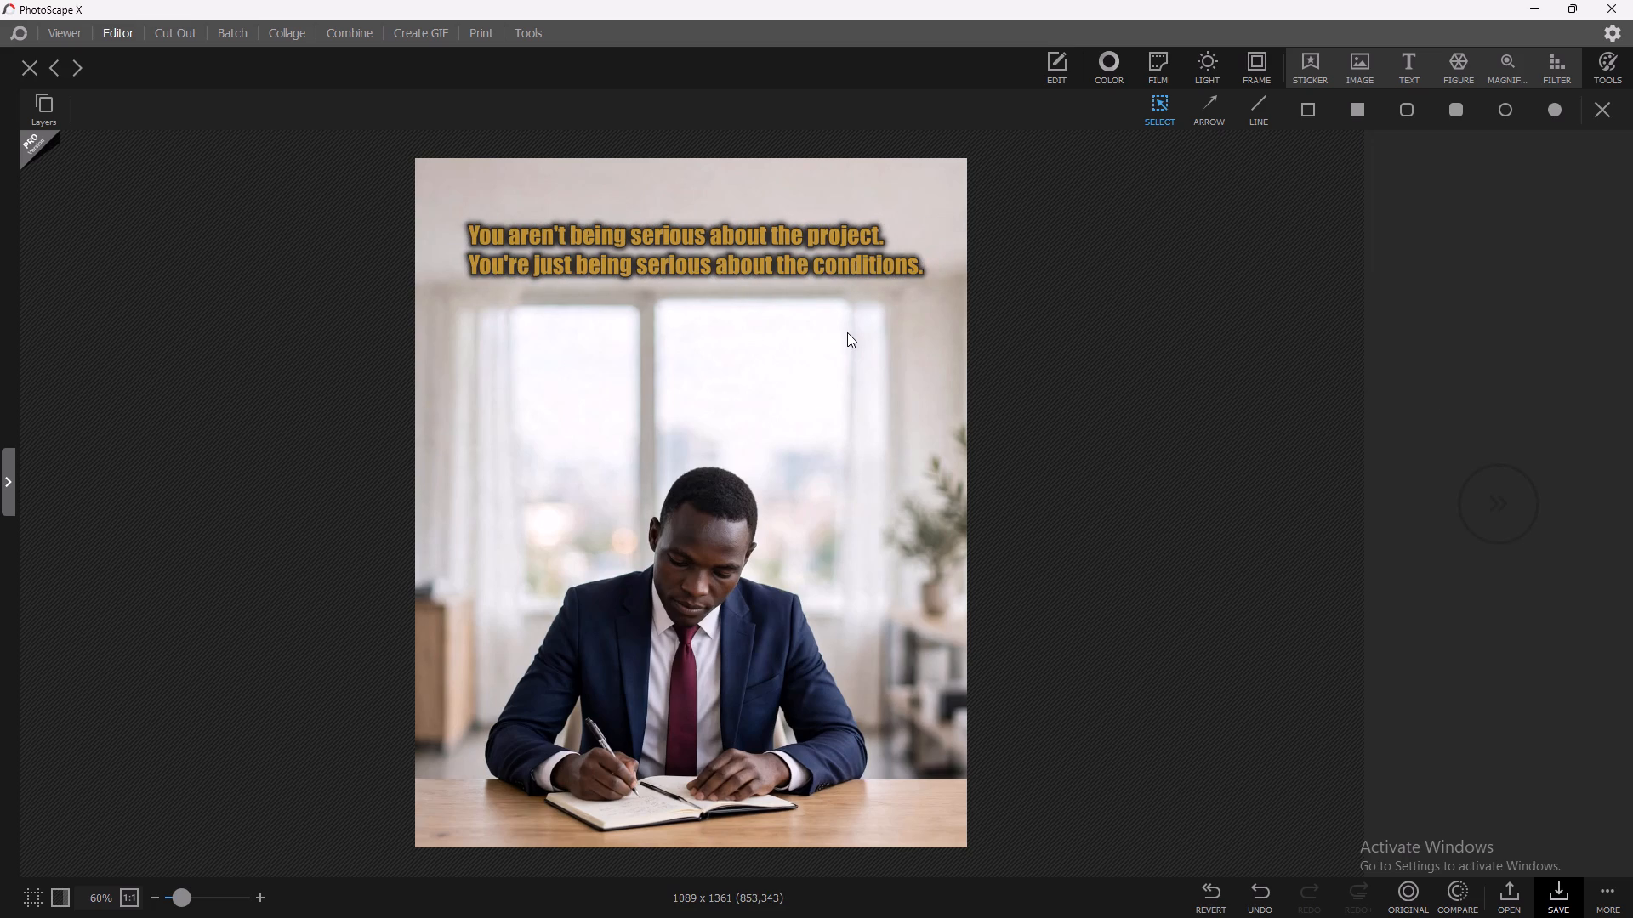
click(799, 262)
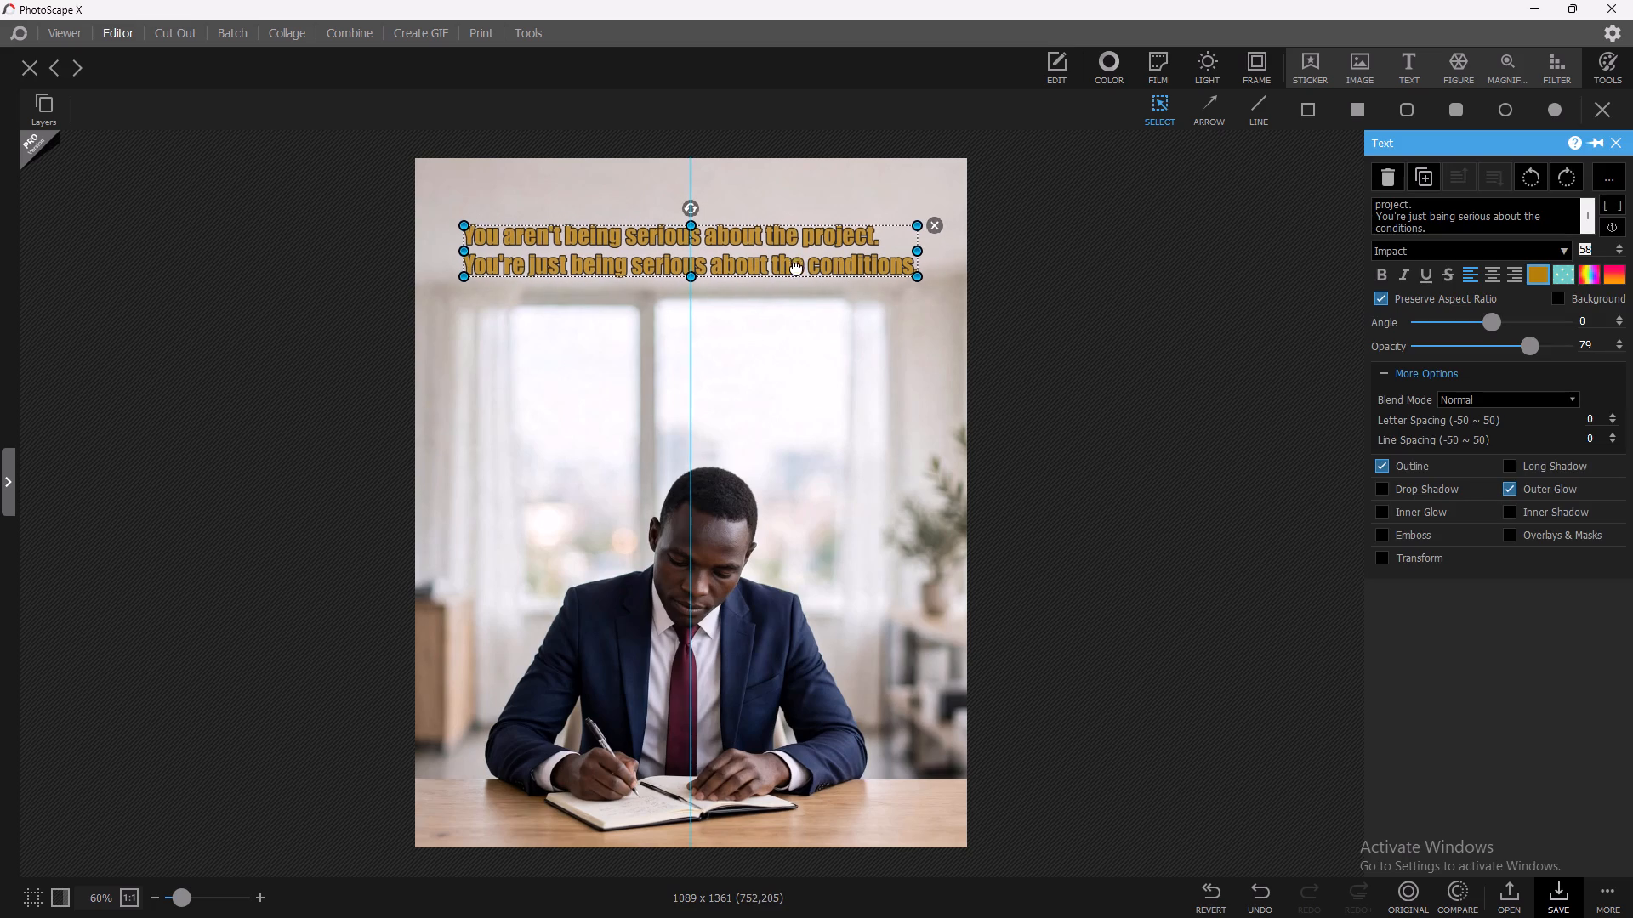
click(758, 389)
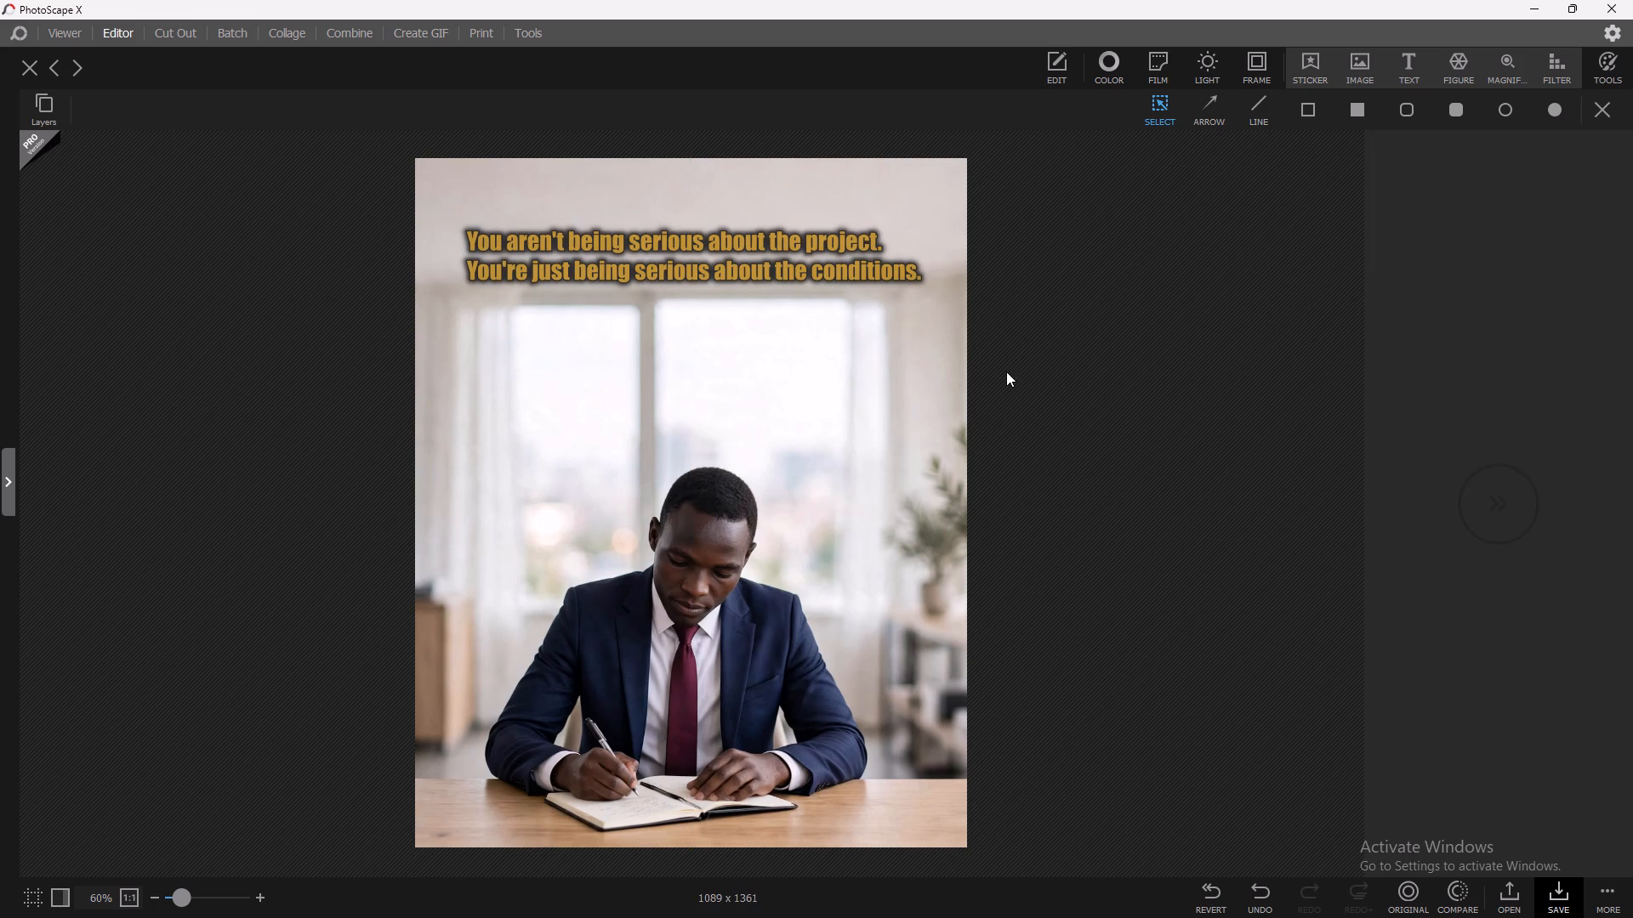
Draw a filled black rounded rectangle with roundness 30 and opacity 15 around the two-line caption.
click(1453, 116)
drag(455, 207, 685, 275)
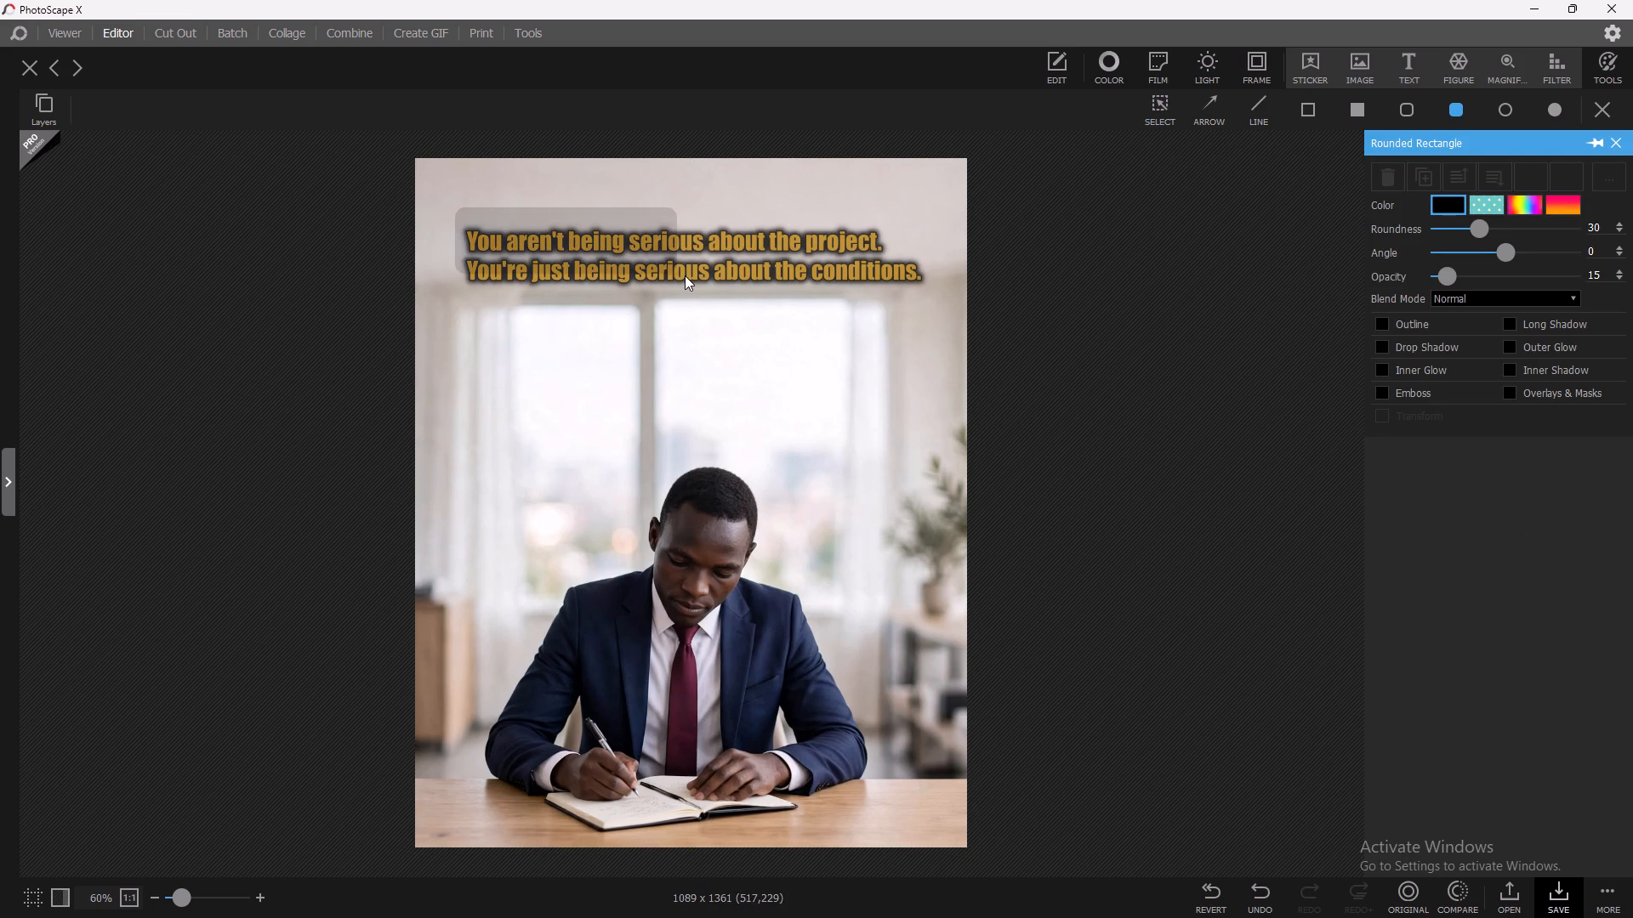
drag(685, 275, 935, 306)
click(1078, 275)
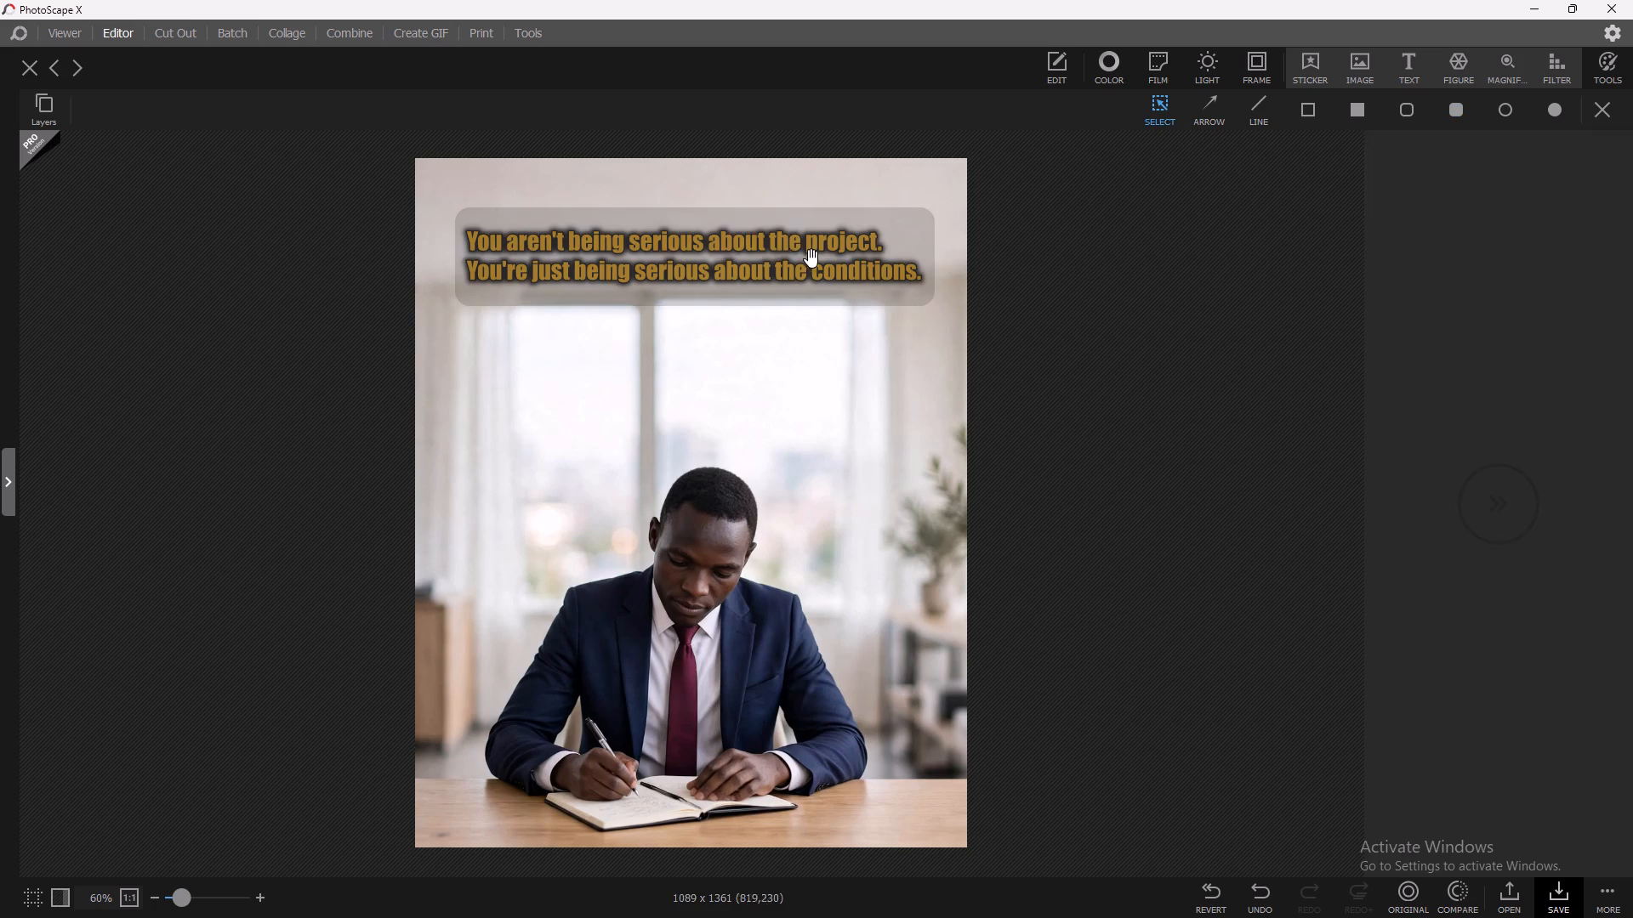
Set the caption's font size to 55 so it fits inside the rounded rectangle.
click(790, 242)
double_click(790, 242)
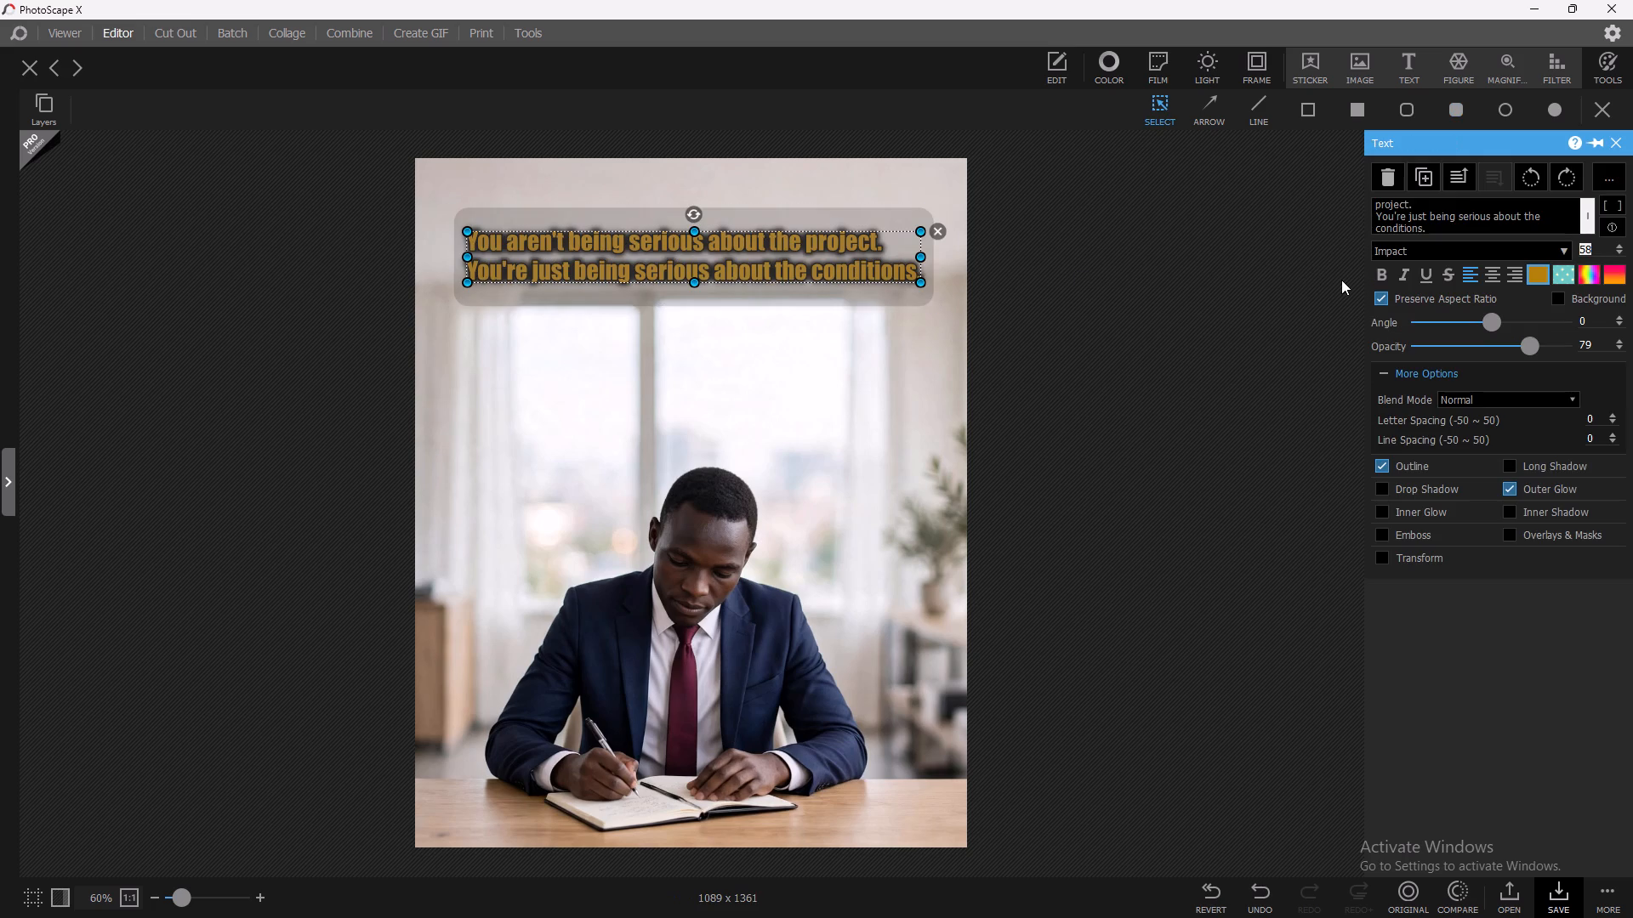
click(1621, 257)
click(1621, 257)
click(1619, 256)
click(1619, 256)
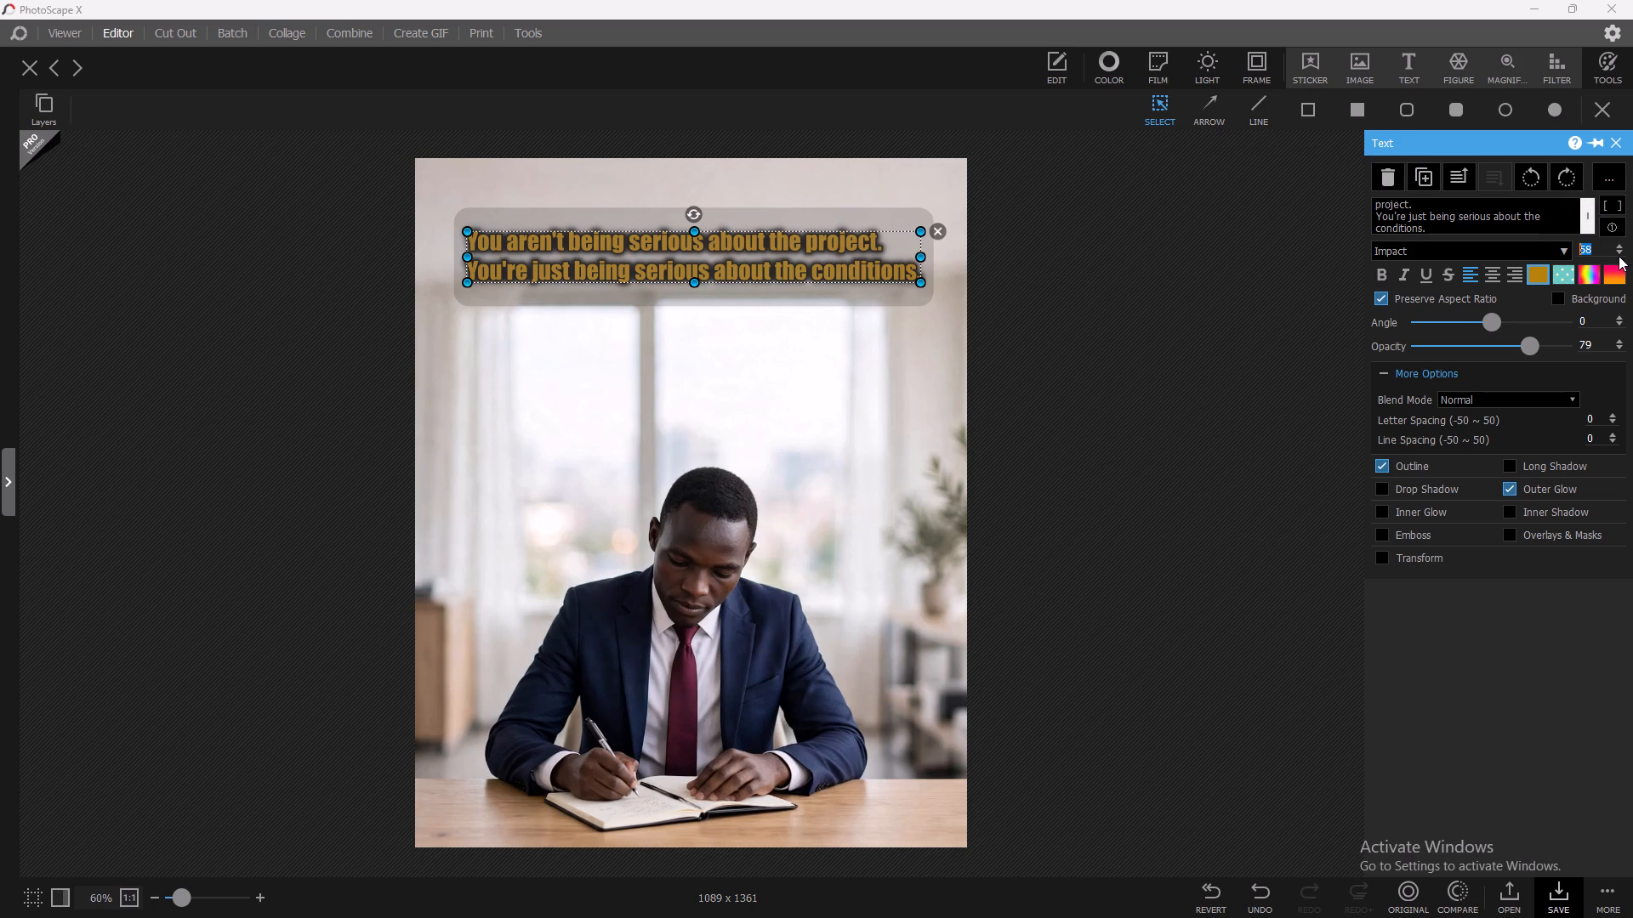
click(1111, 313)
triple_click(806, 272)
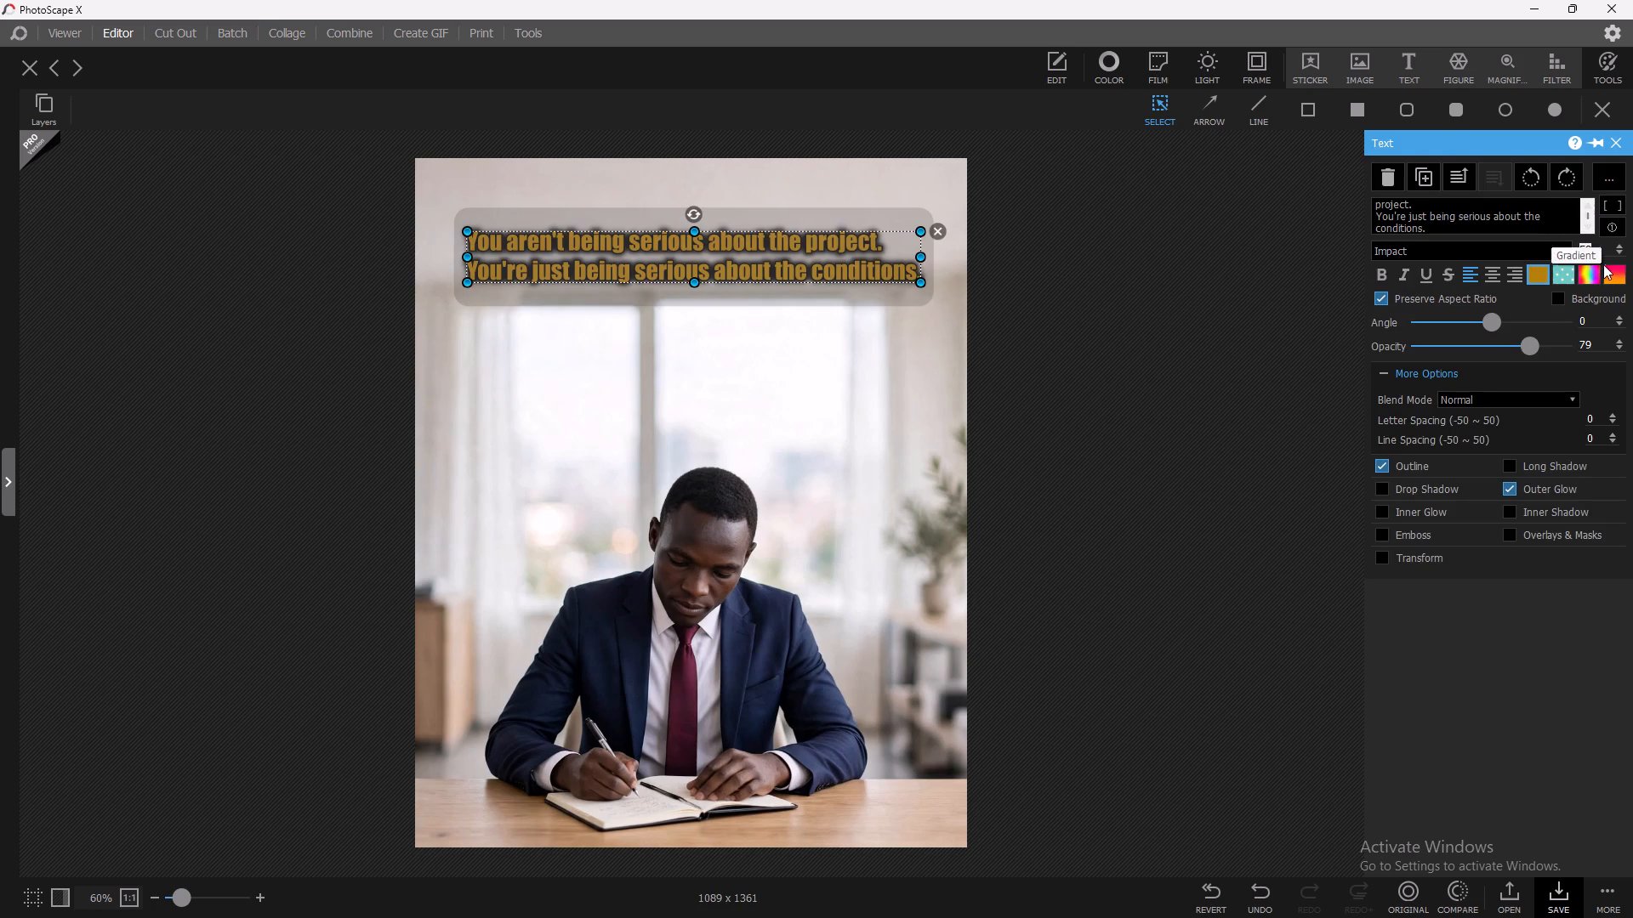
click(1599, 250)
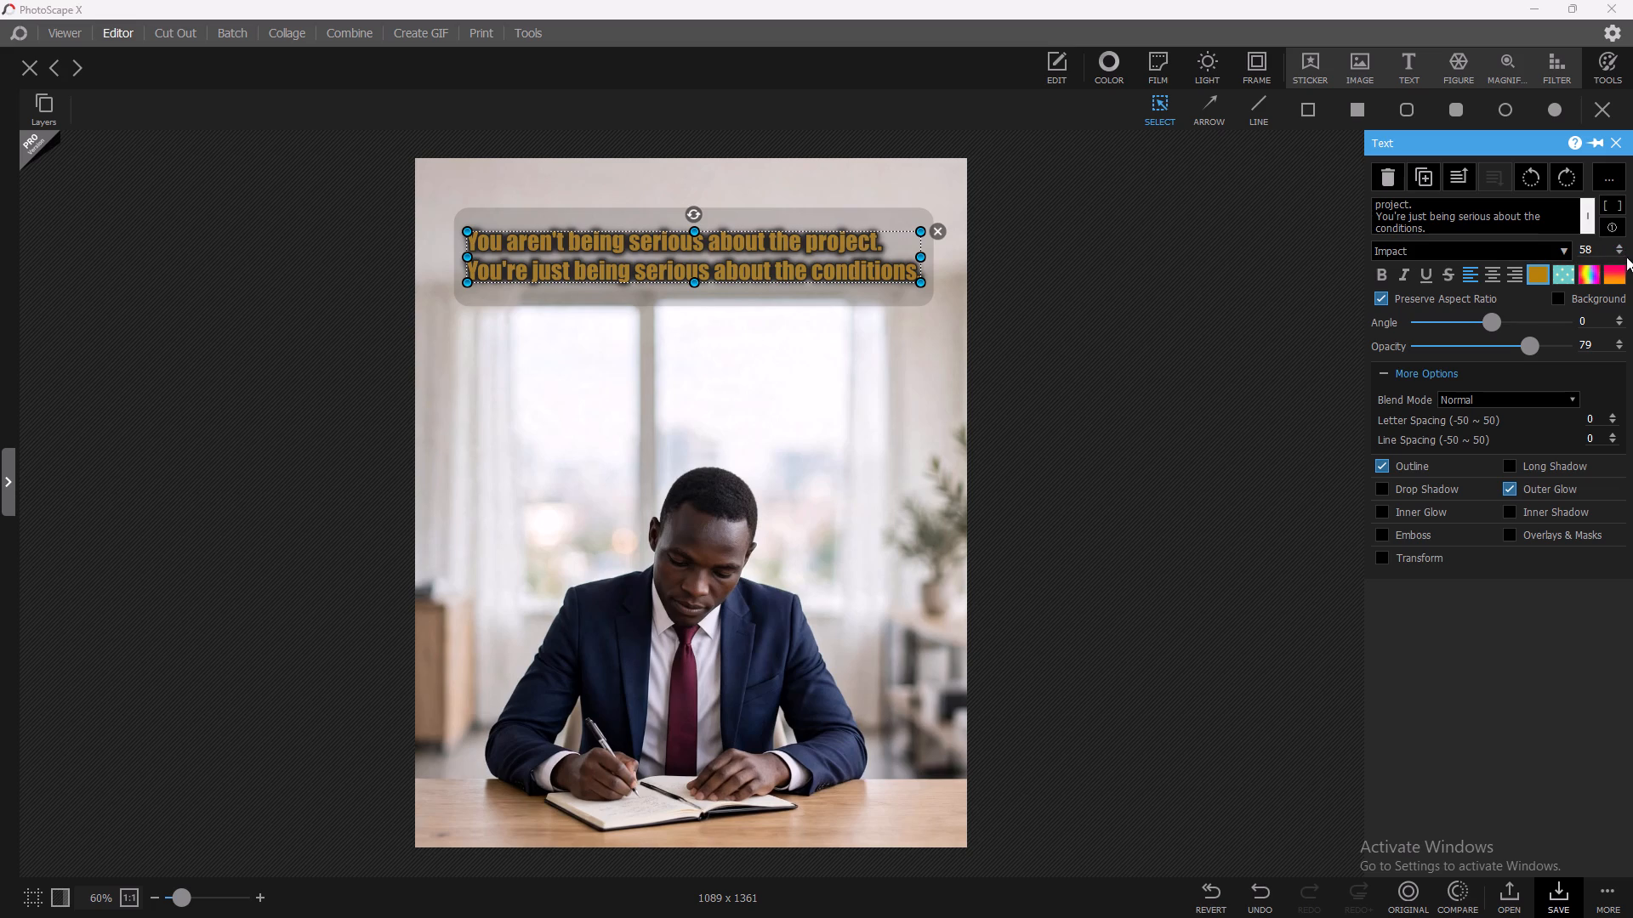
click(1618, 251)
click(1618, 250)
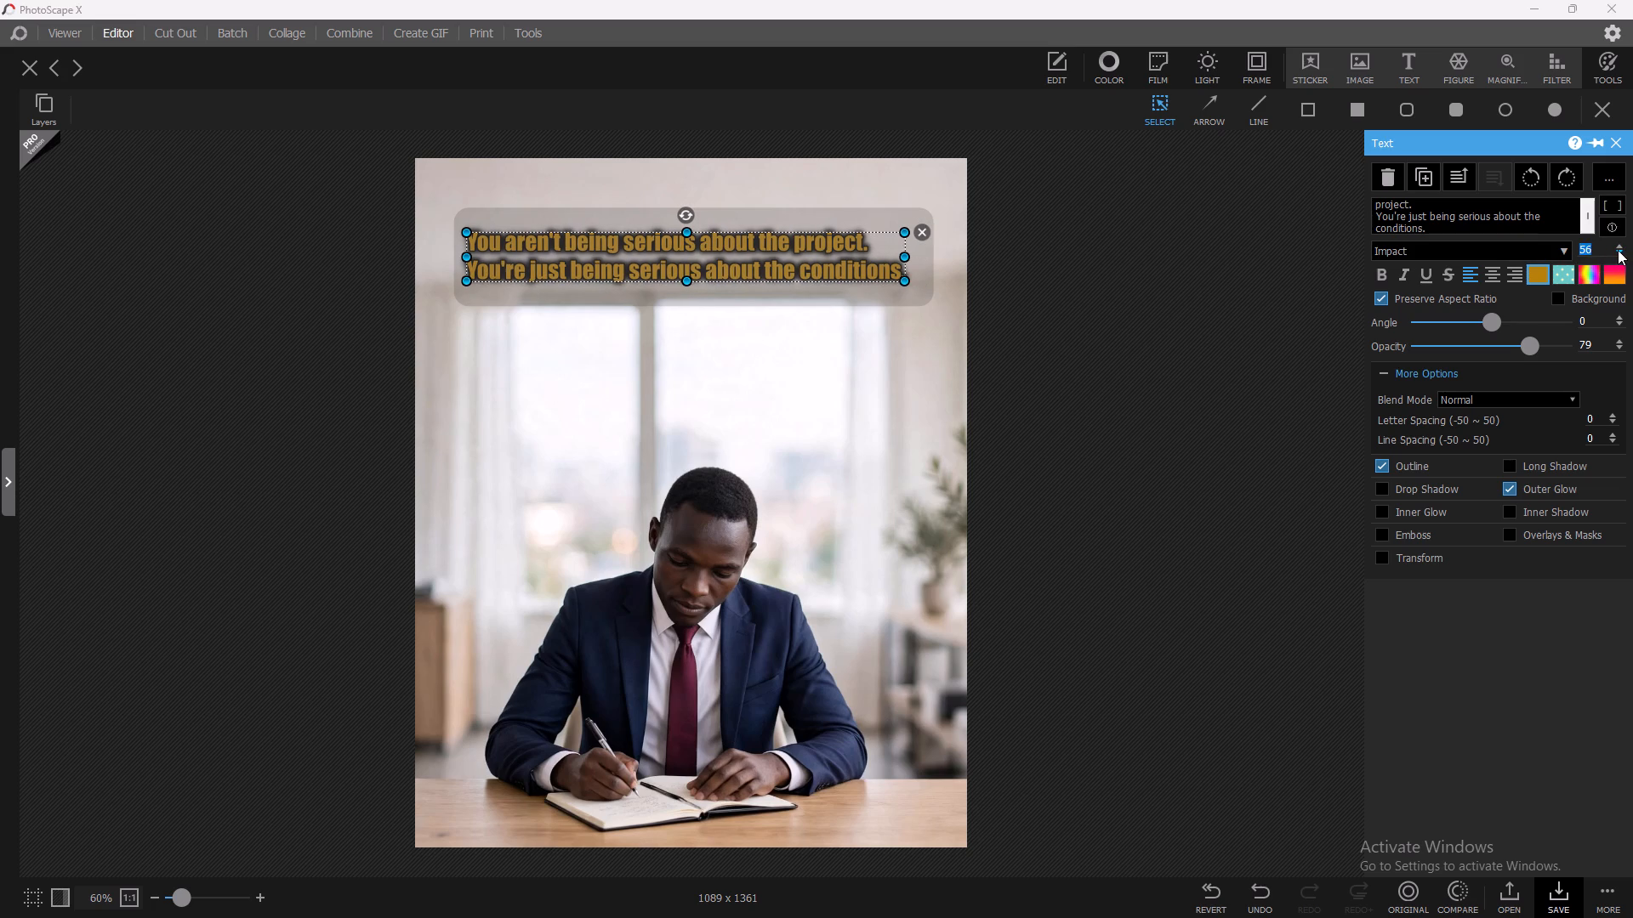
click(1618, 250)
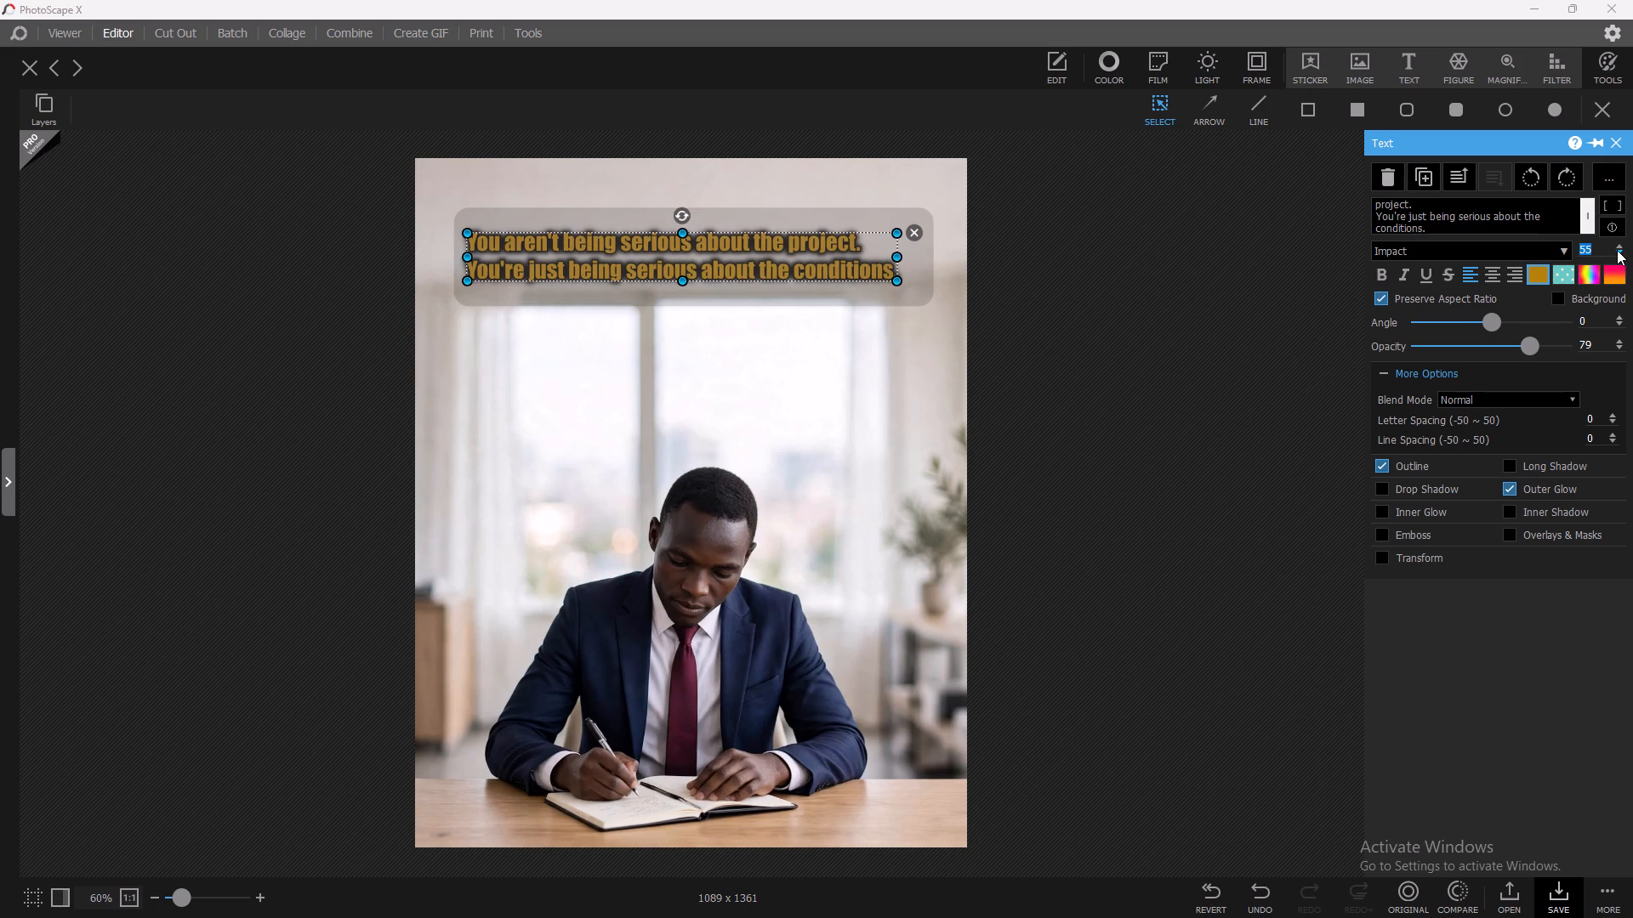
click(905, 385)
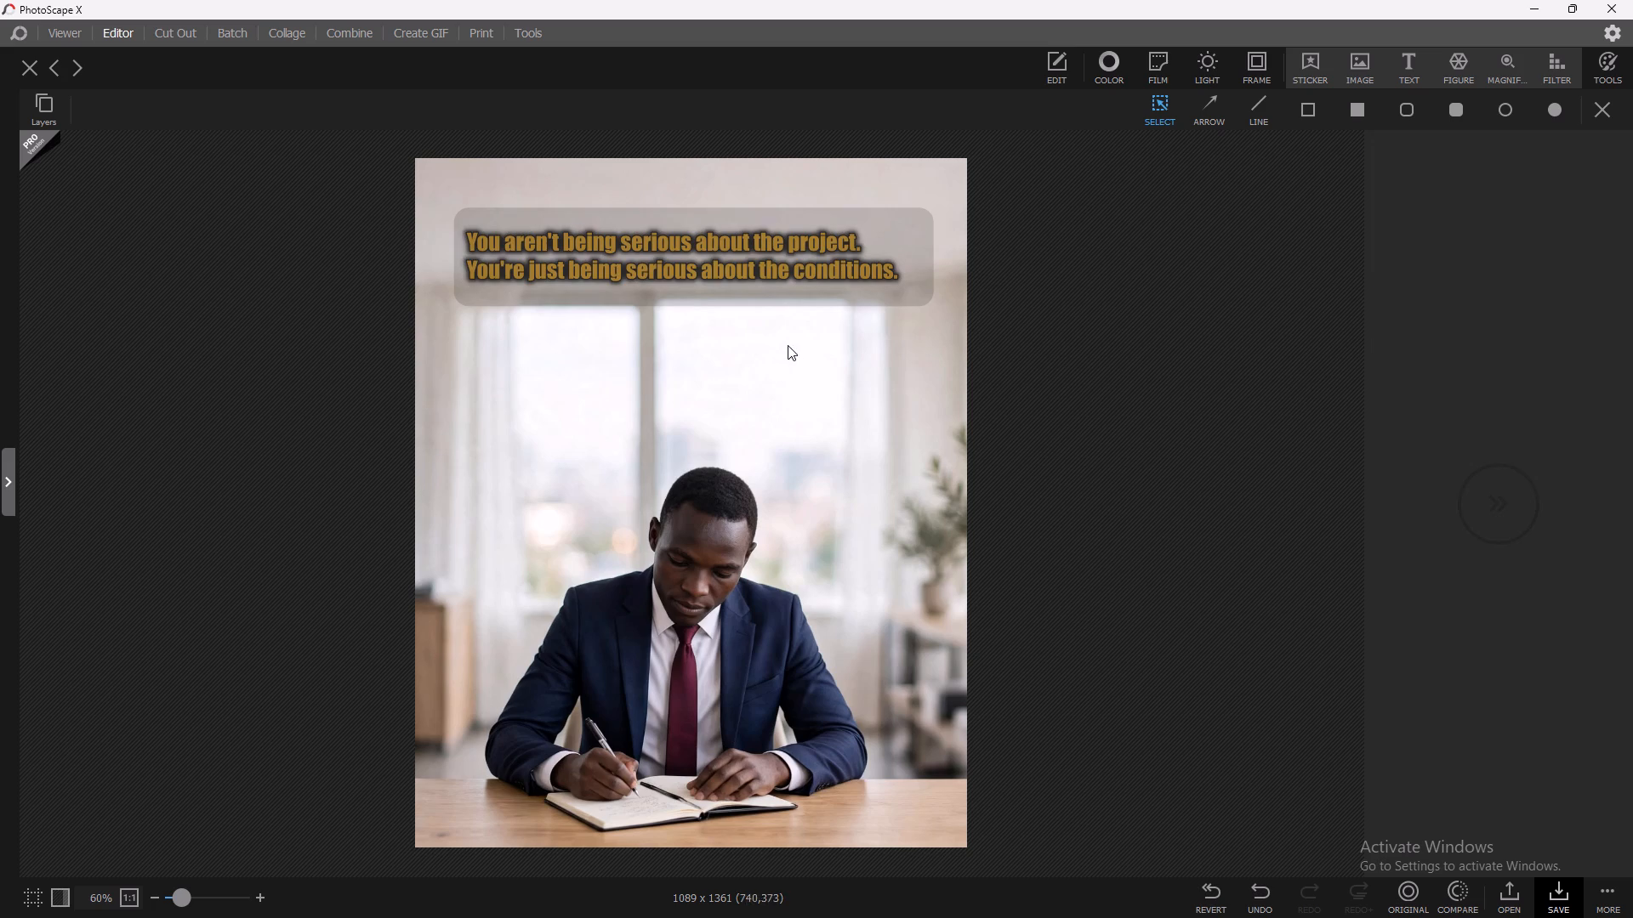
Shrink the rounded rectangle's bottom, top and right edges so it fits closely around the caption.
click(757, 290)
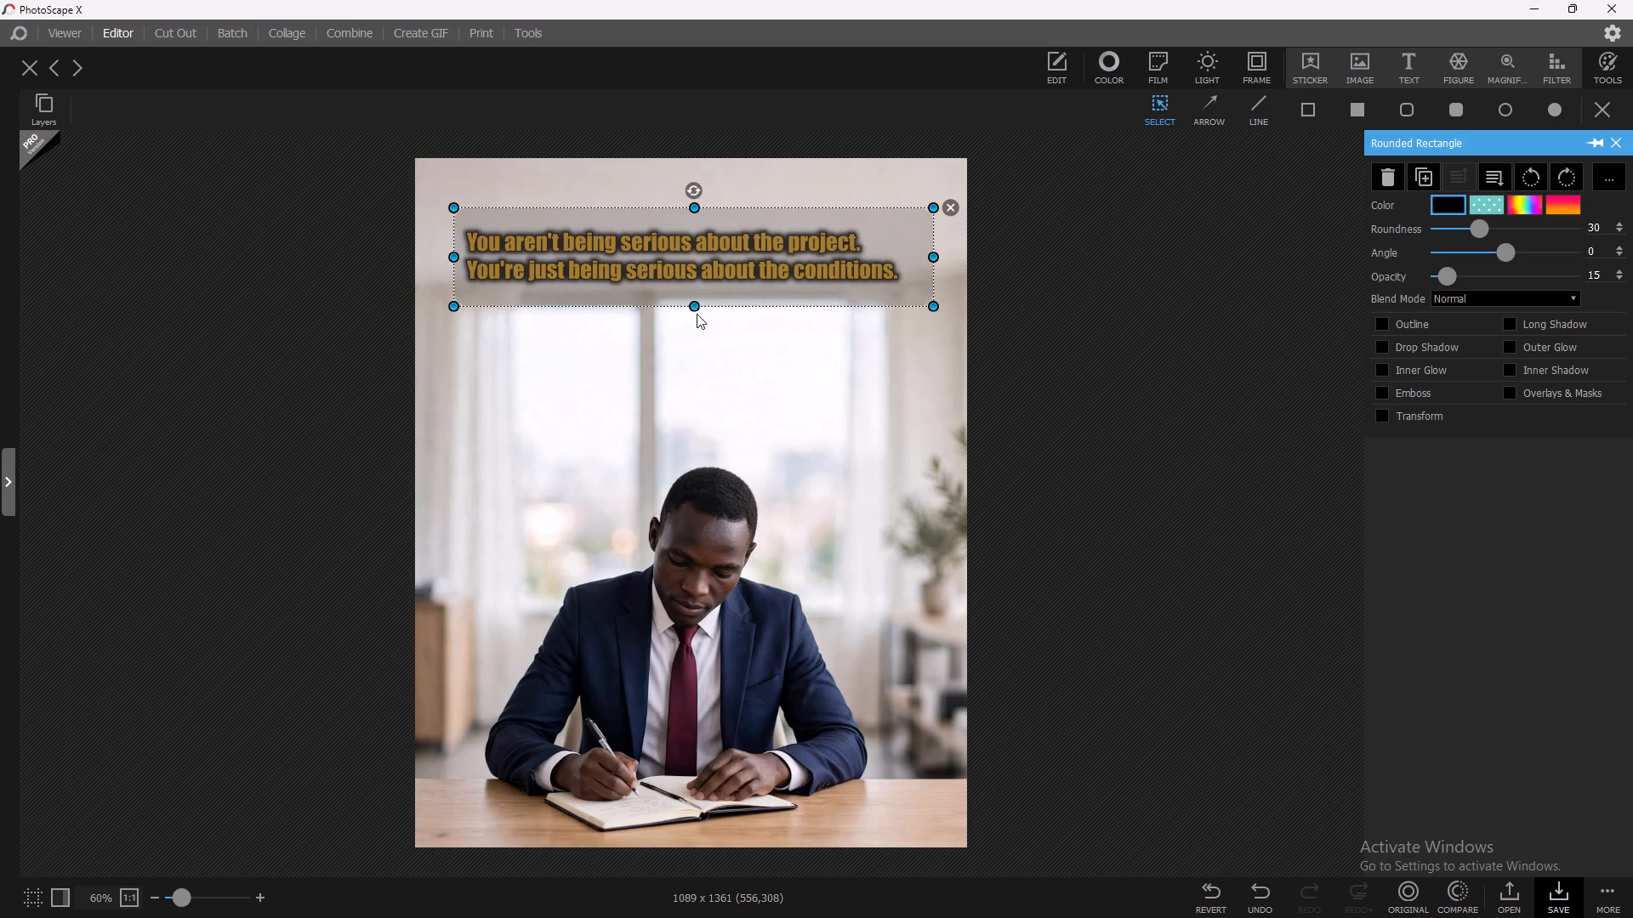
drag(697, 304, 697, 294)
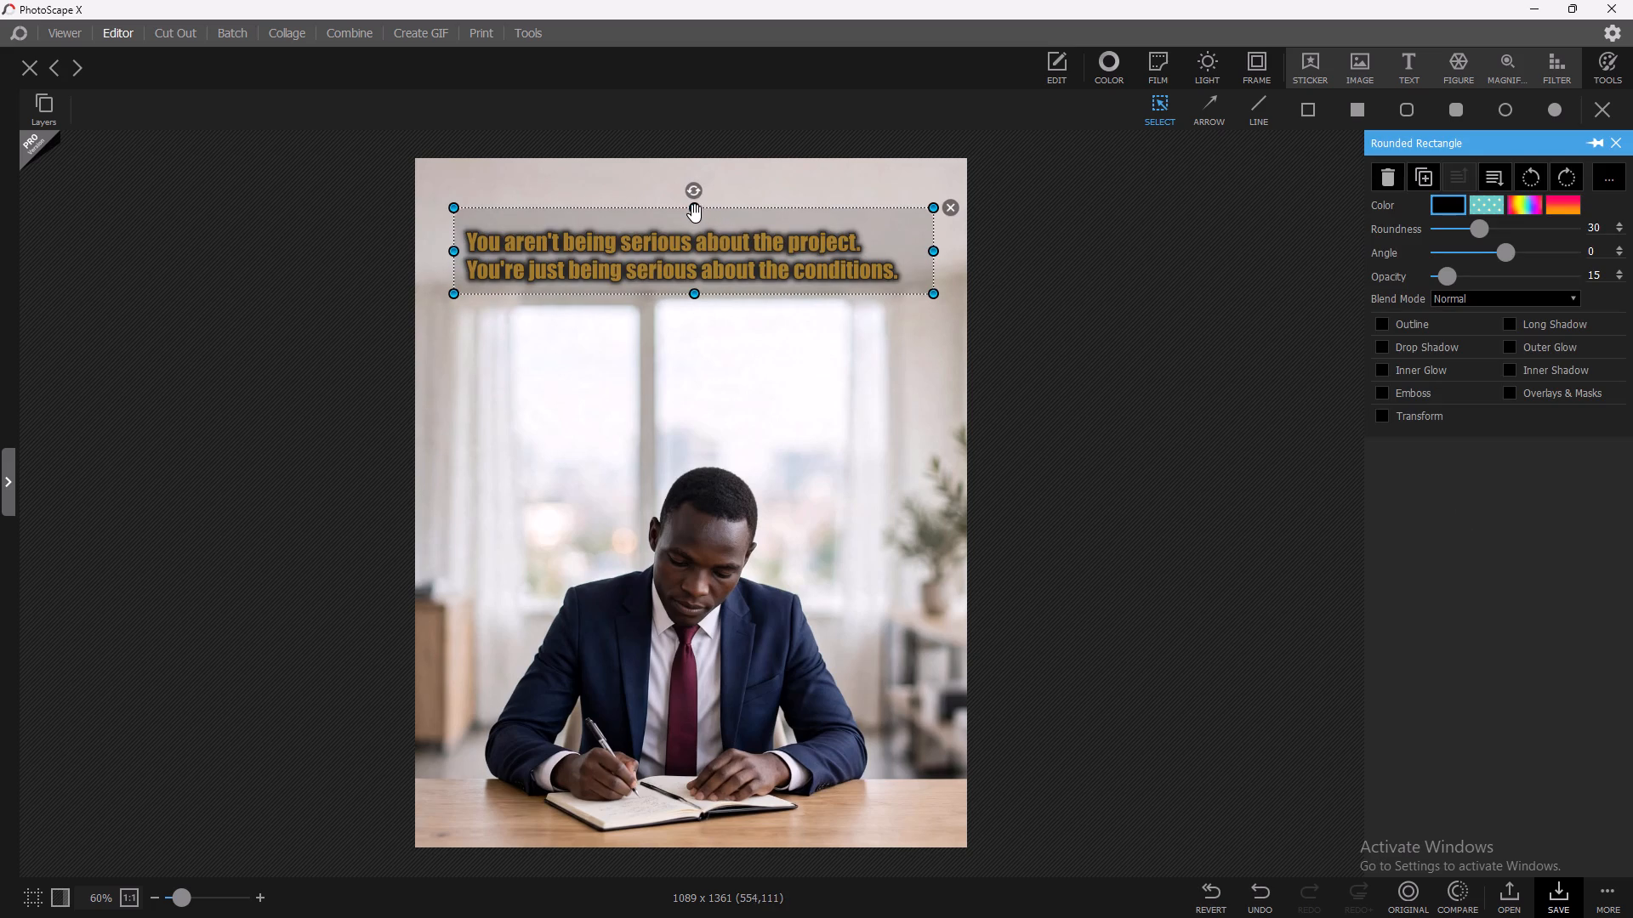
drag(690, 212, 696, 220)
click(835, 158)
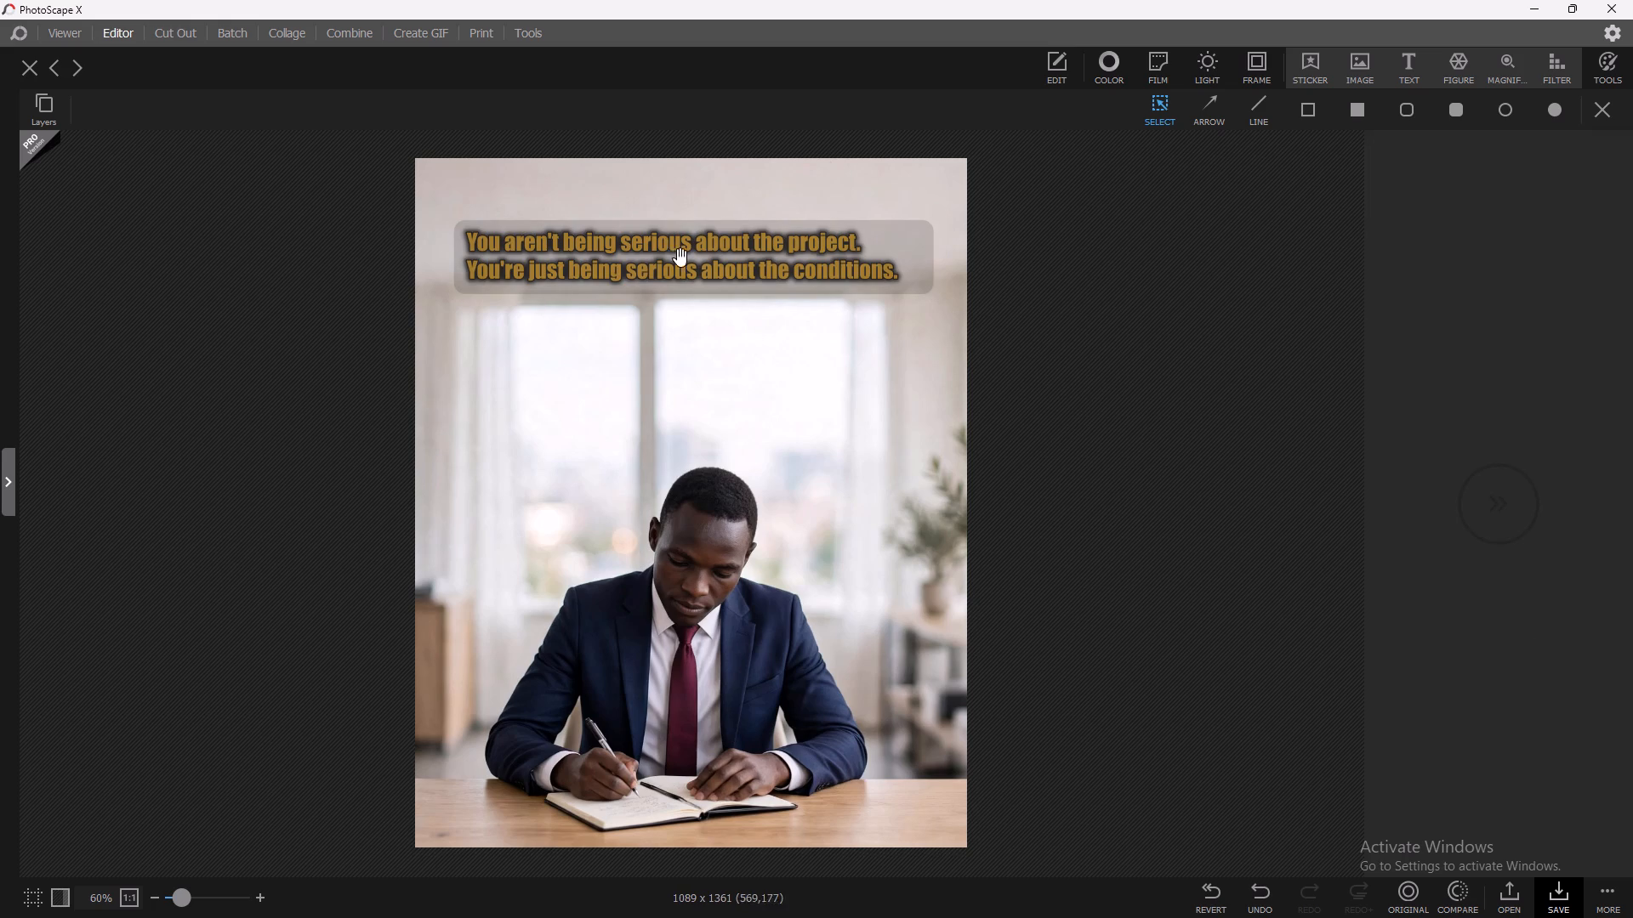
click(896, 257)
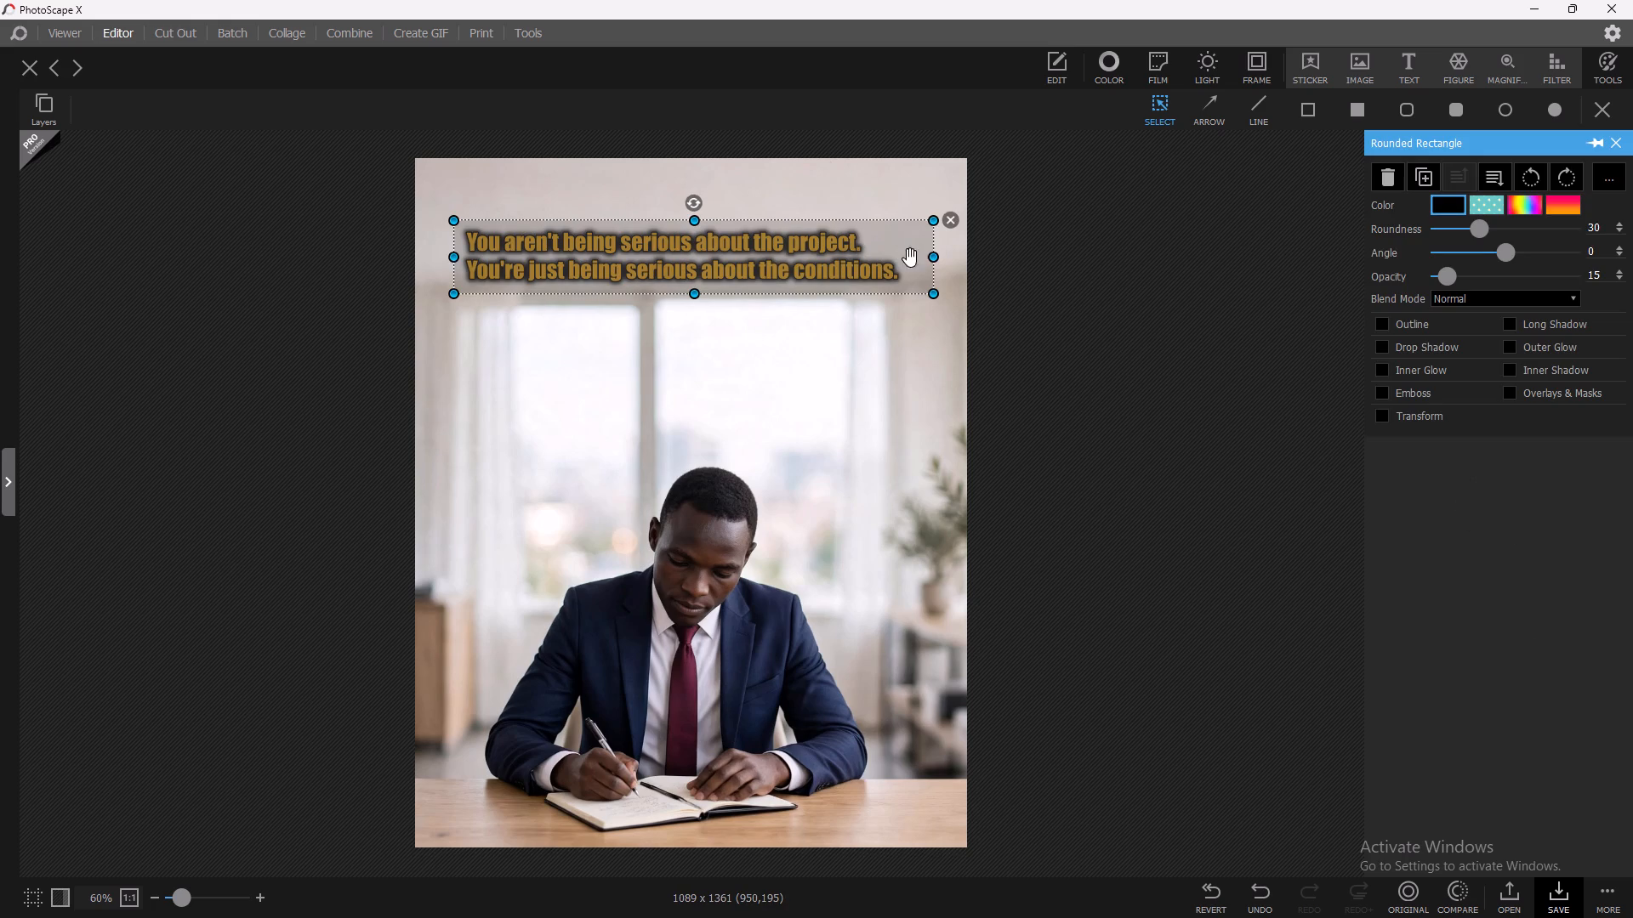
drag(932, 262, 911, 264)
click(894, 150)
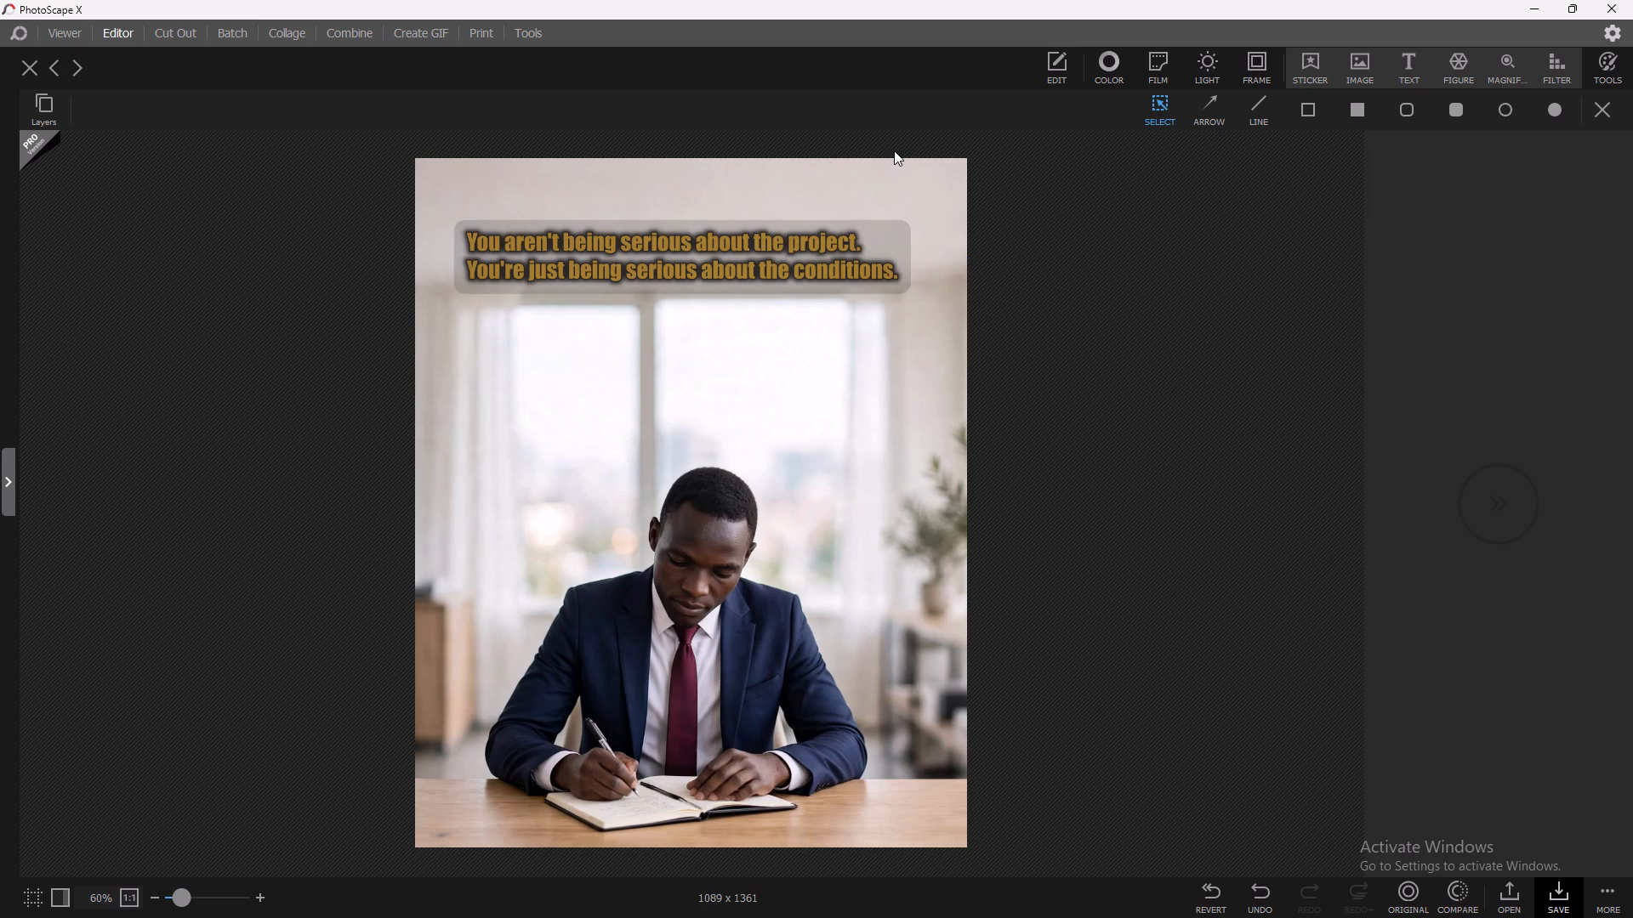
Nudge the caption text two increments to the right to centre it in the rounded rectangle.
double_click(745, 257)
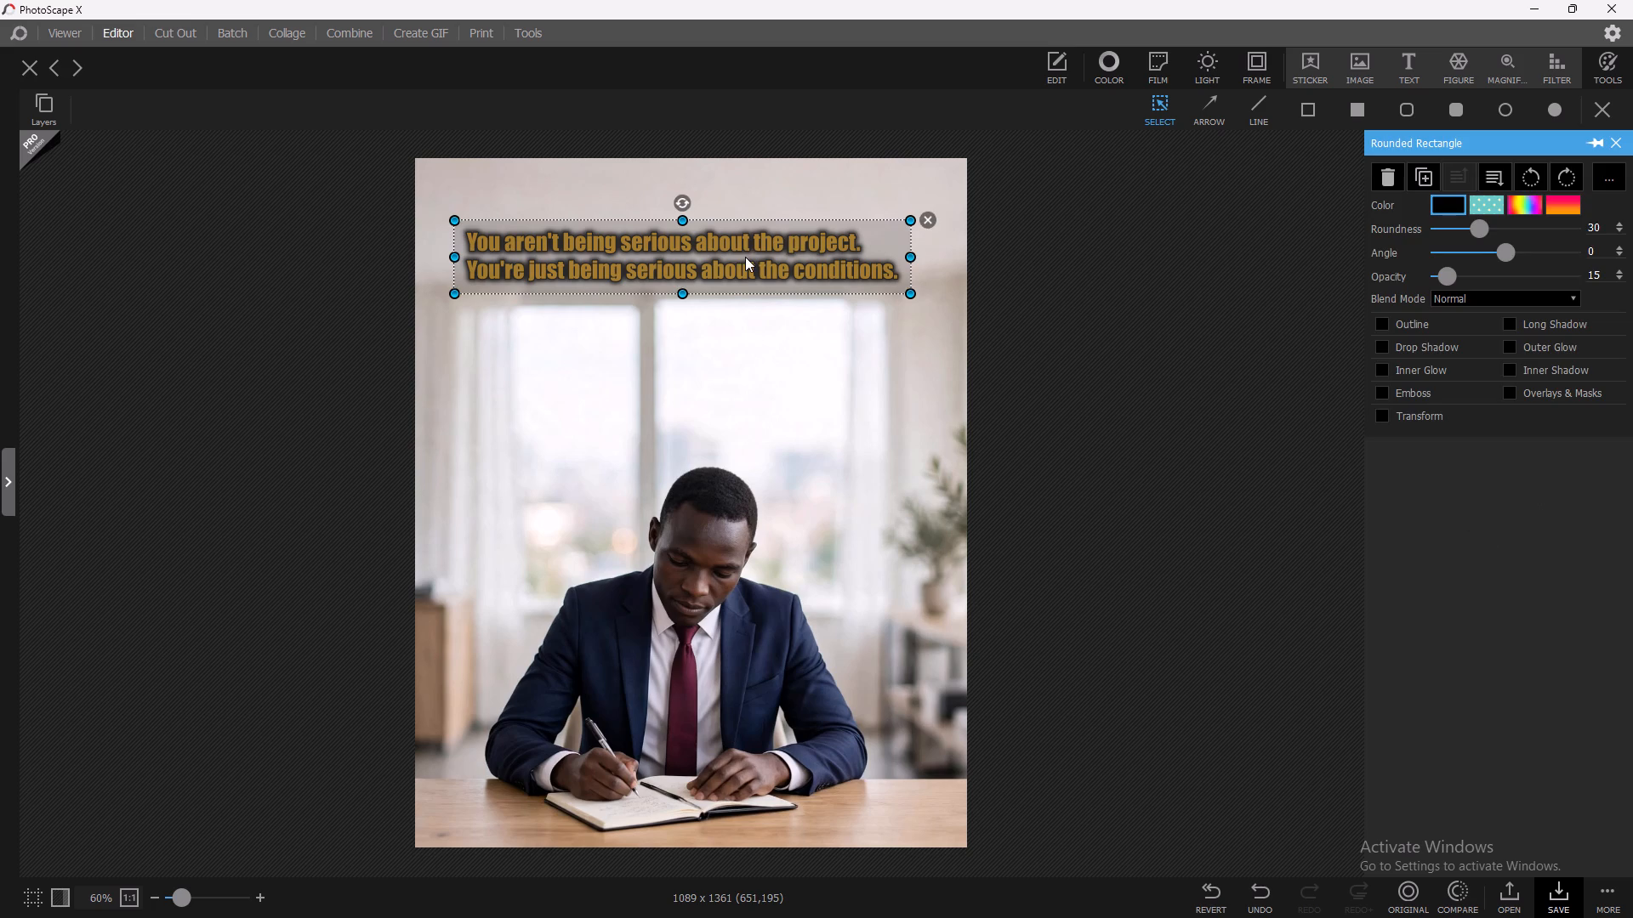
double_click(745, 257)
key(Right)
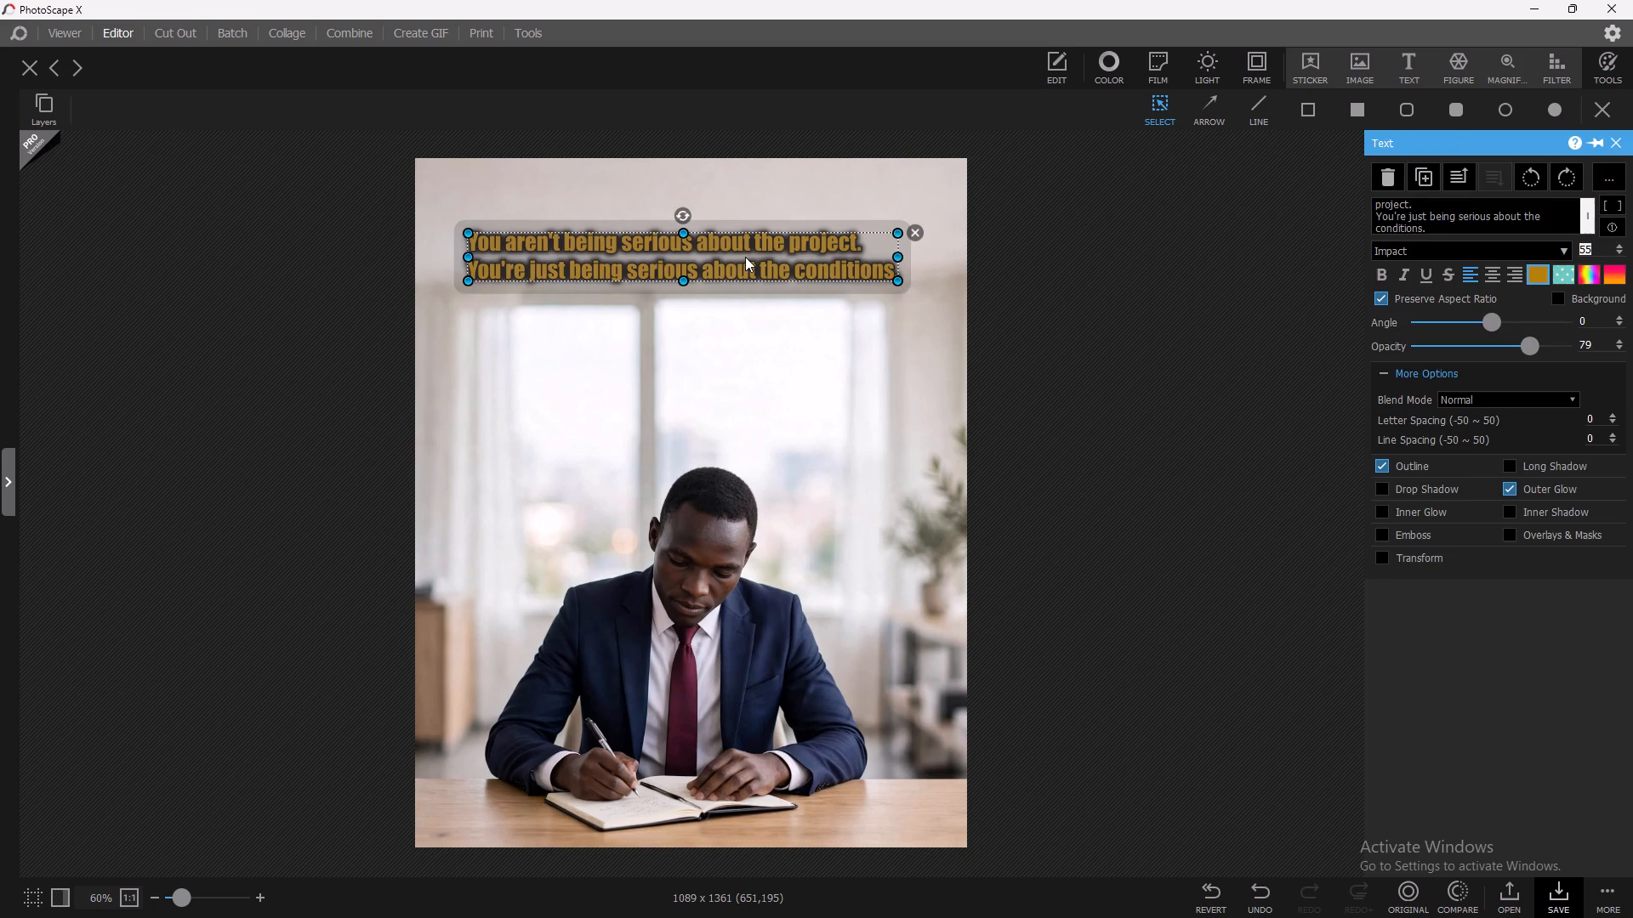
key(Right)
click(784, 183)
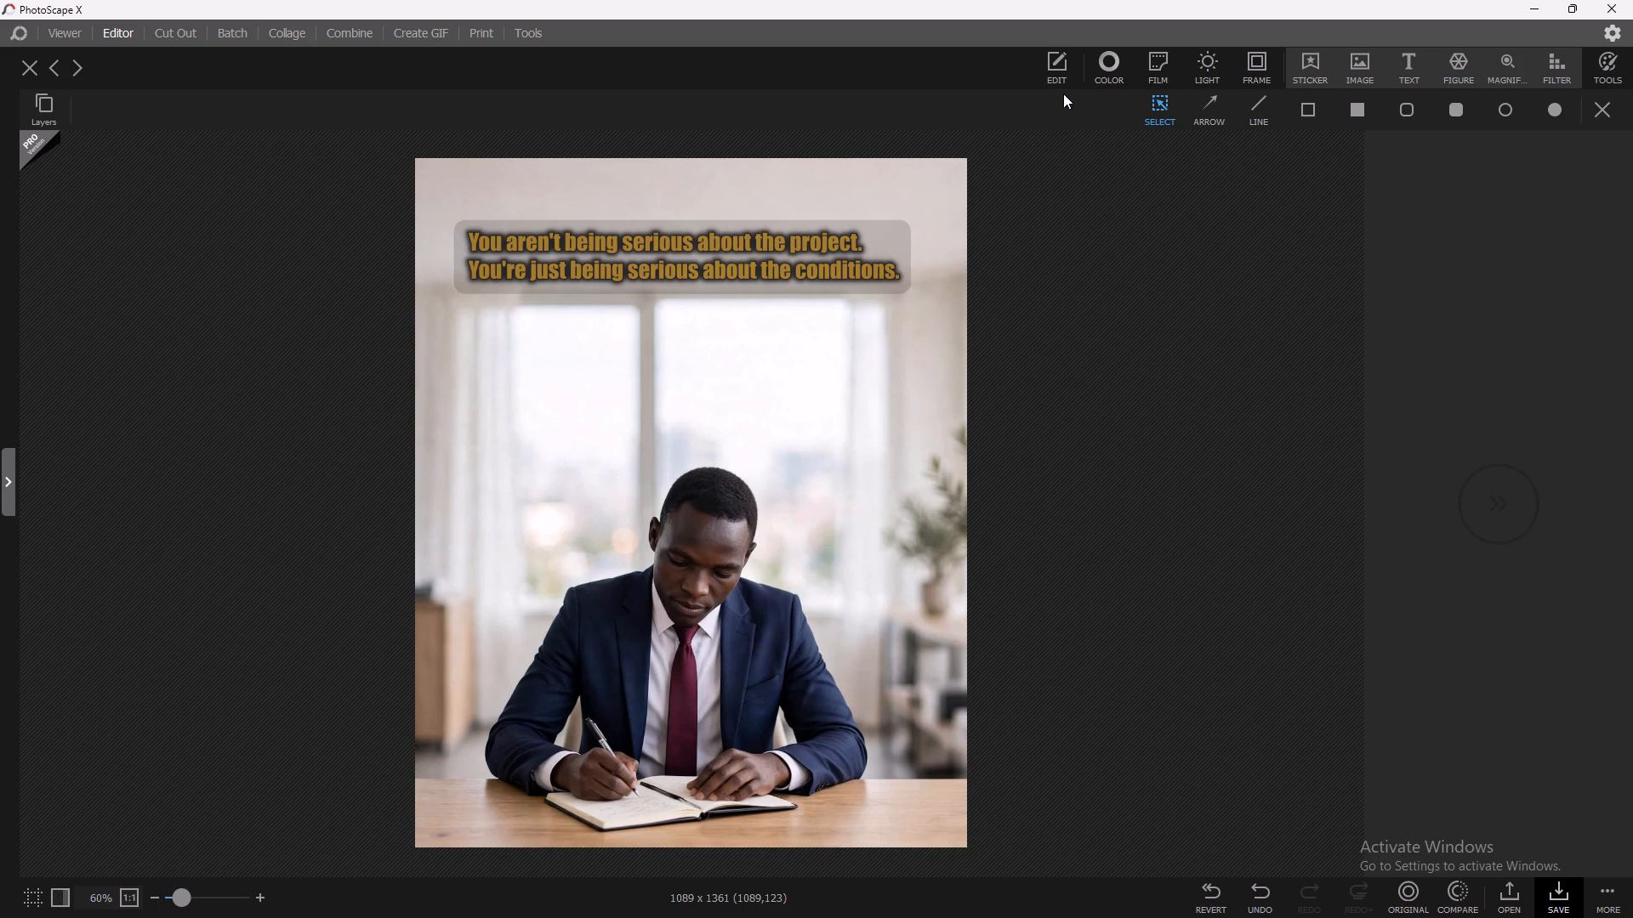
Apply Magic Color to the captioned desk portrait with Magic Color at 50 and Brighten at 28, keeping skin tones protected.
click(1058, 63)
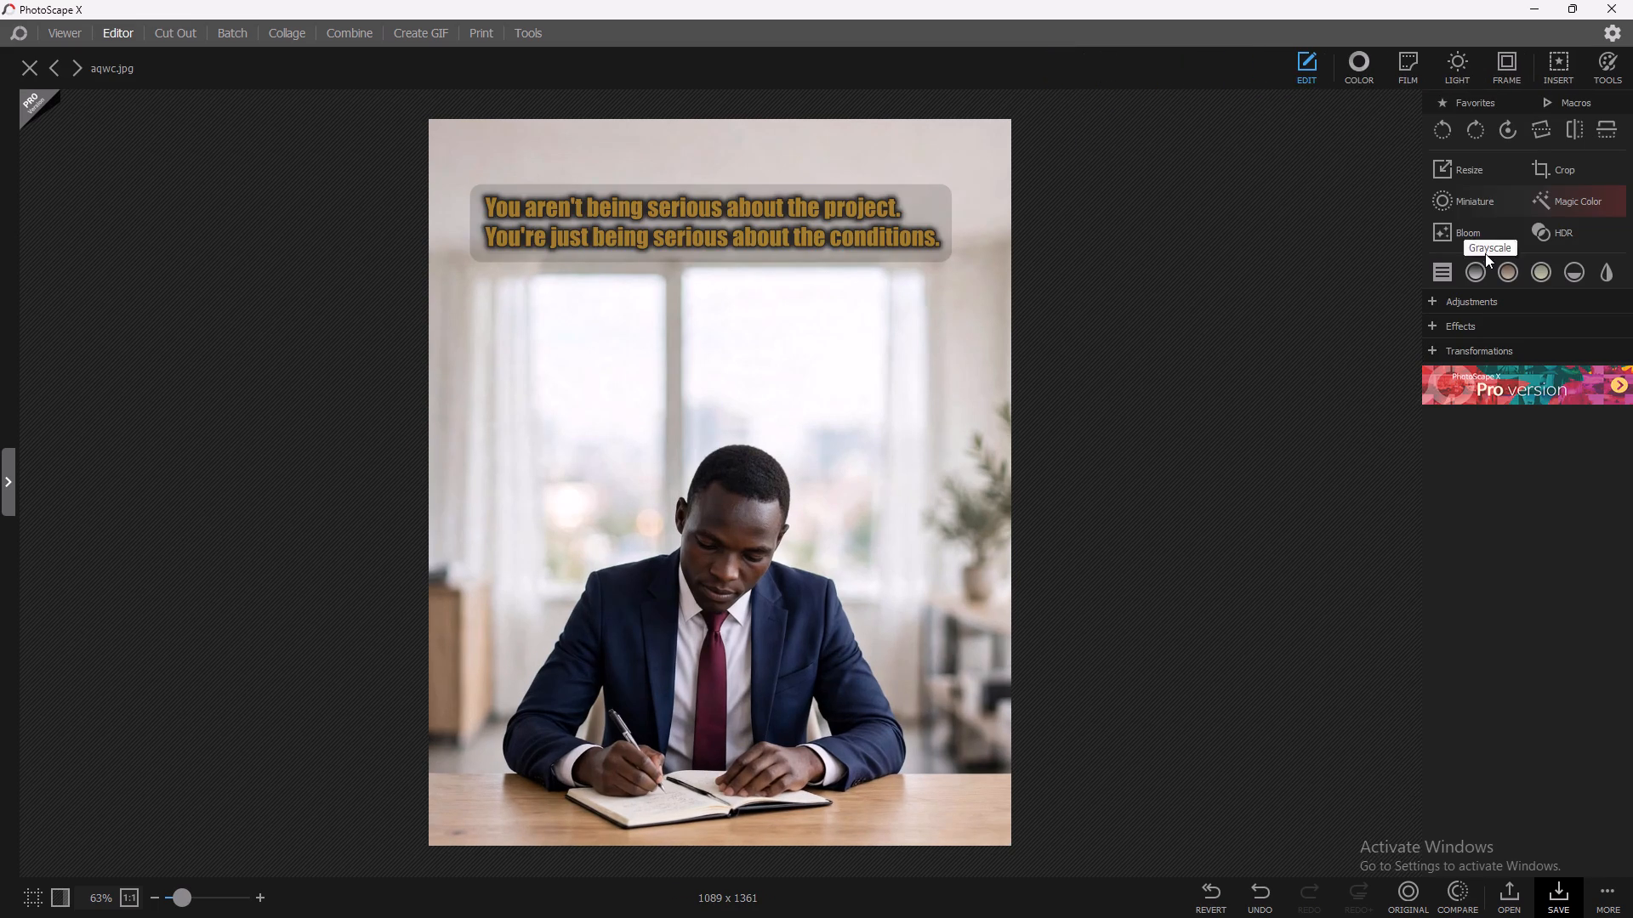
click(1578, 203)
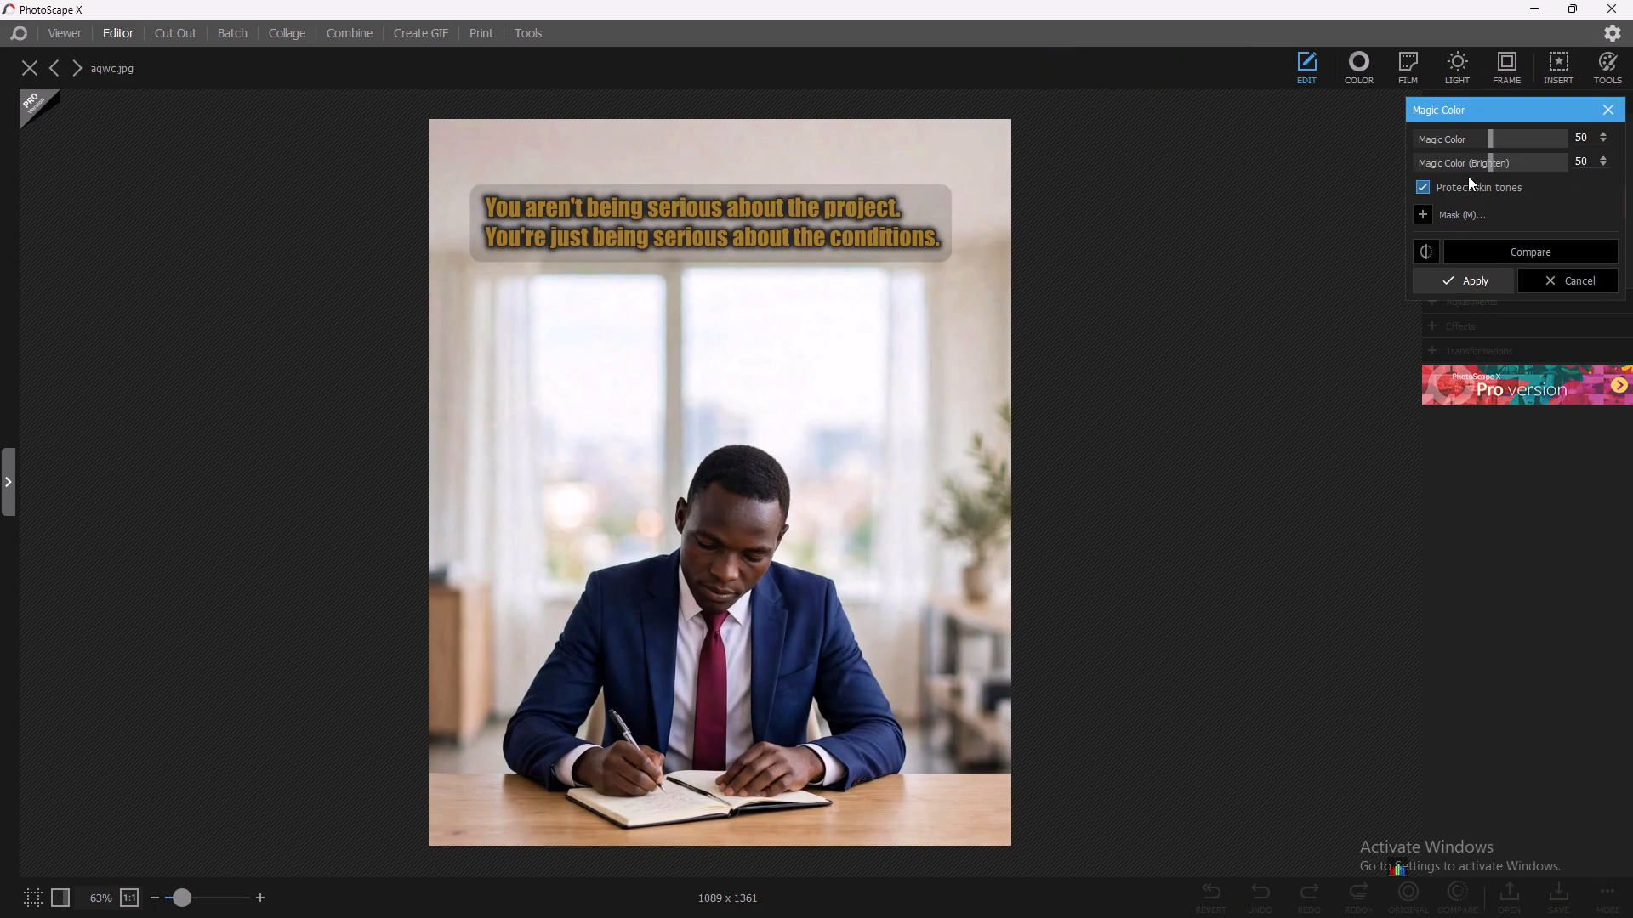
drag(1493, 166, 1465, 166)
drag(1465, 166, 1458, 166)
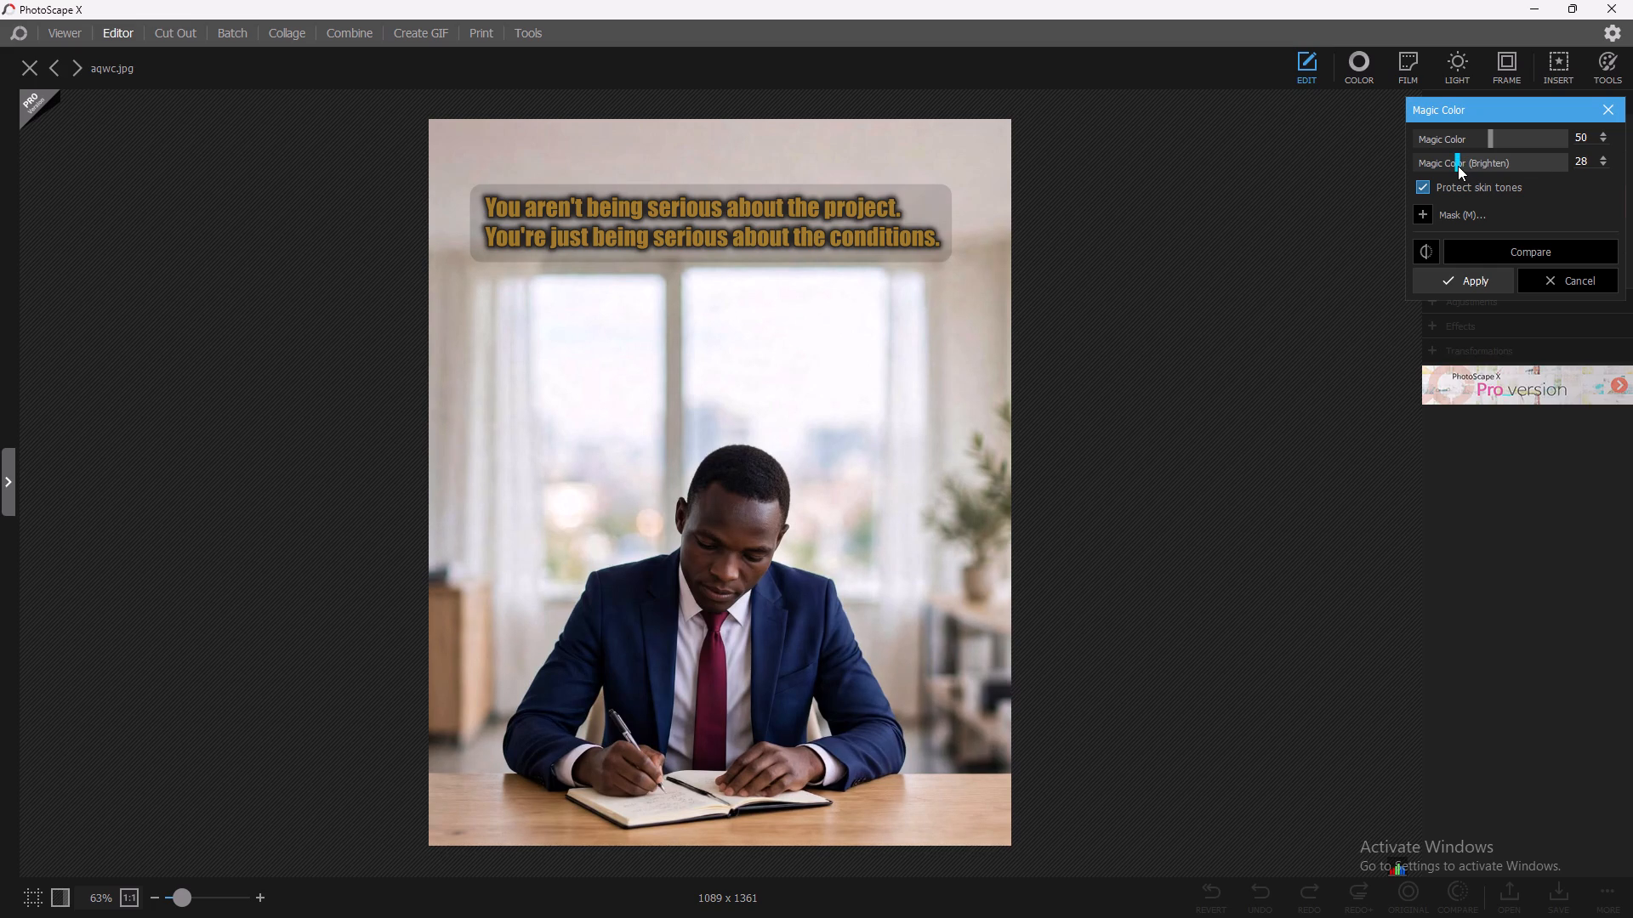
click(1452, 276)
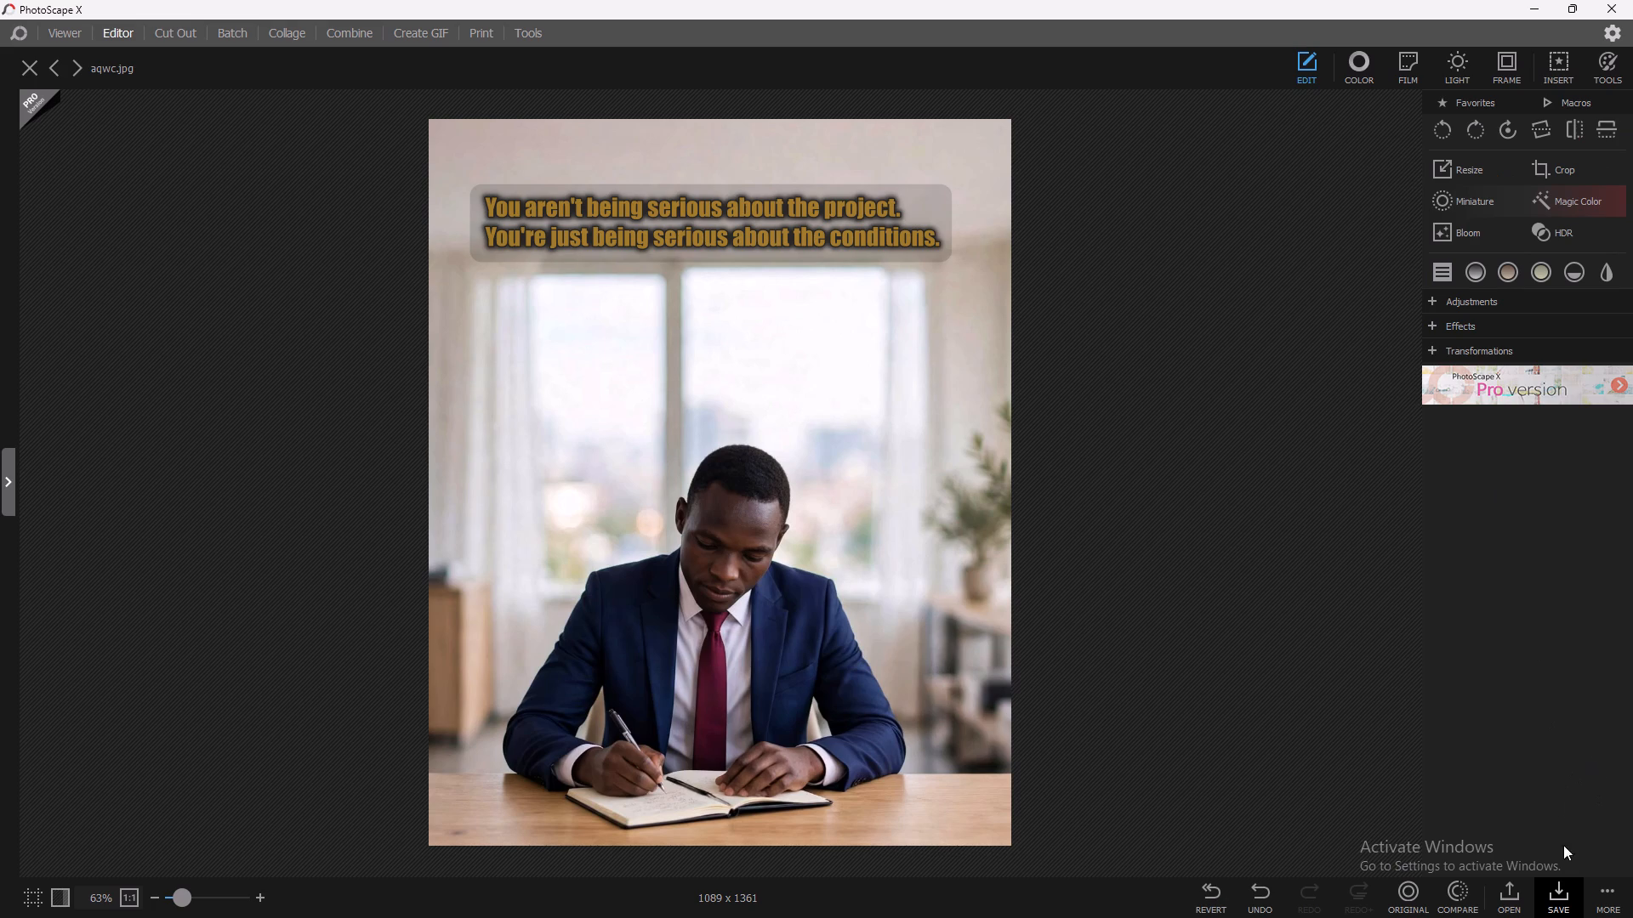
Save the edited portrait as a new JPEG named aqwc1 in the Downloads folder.
click(1568, 912)
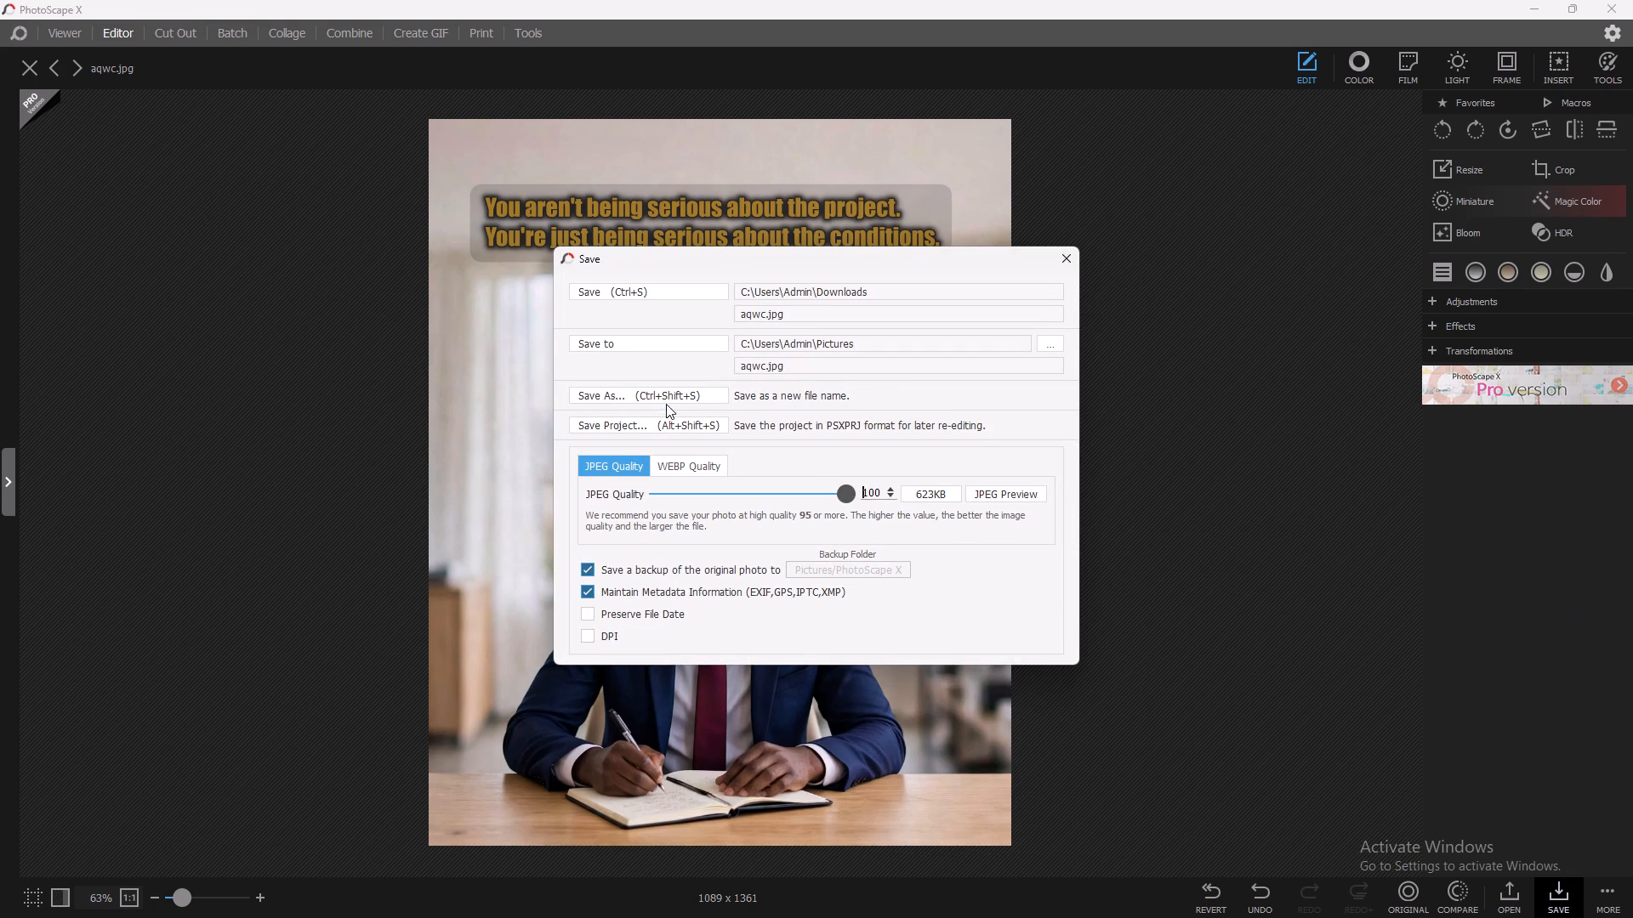
click(663, 399)
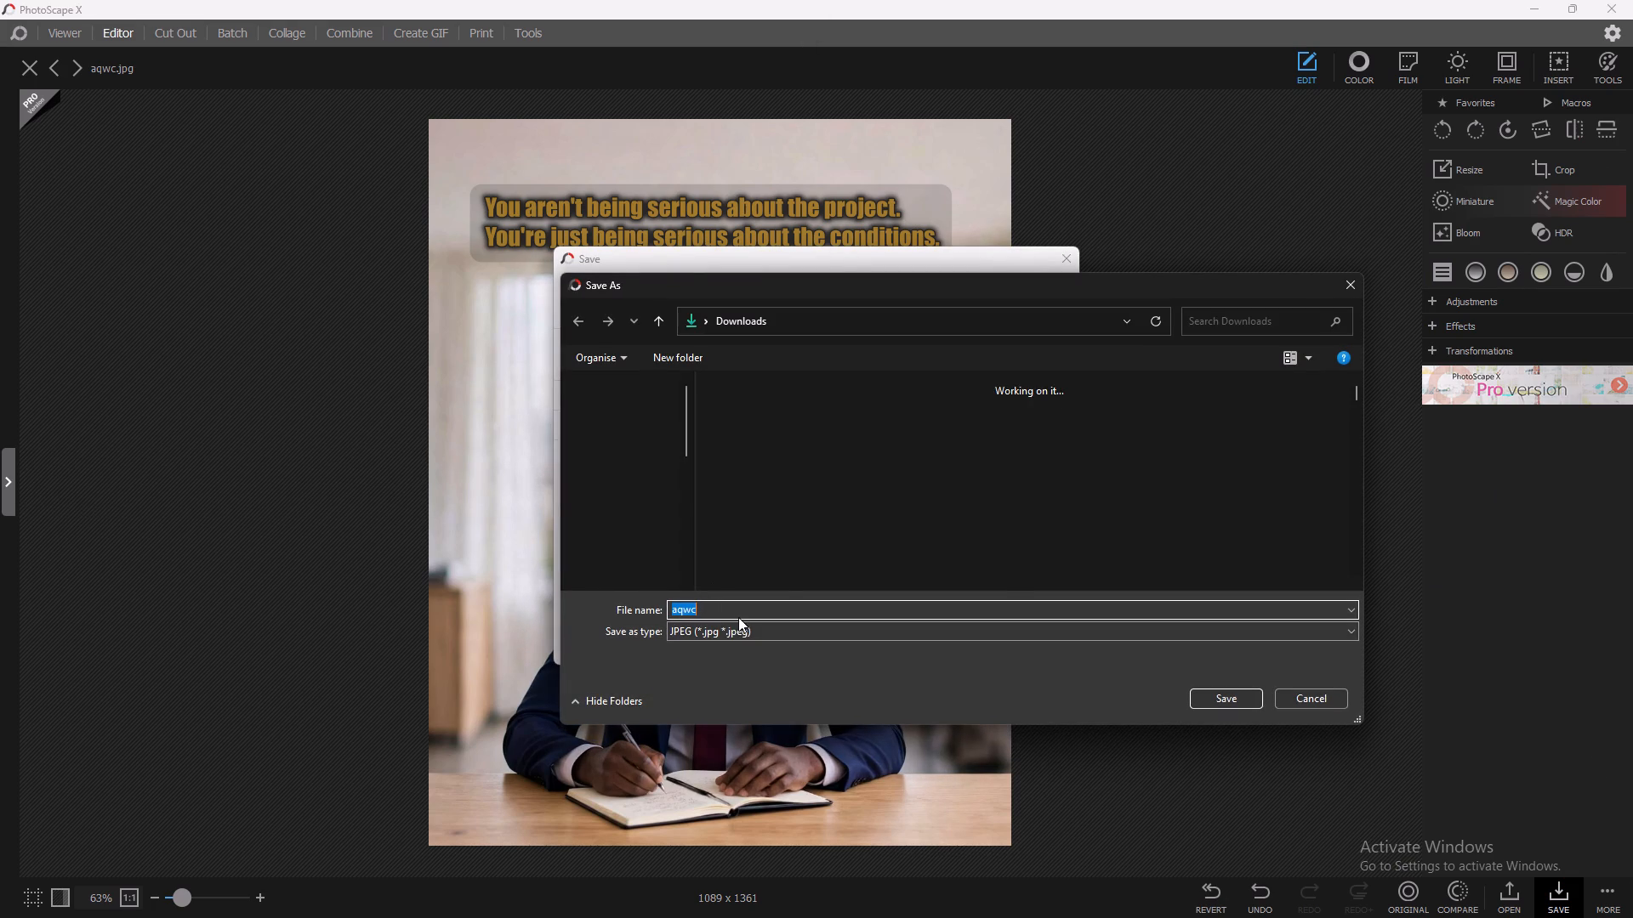
click(740, 606)
key(1)
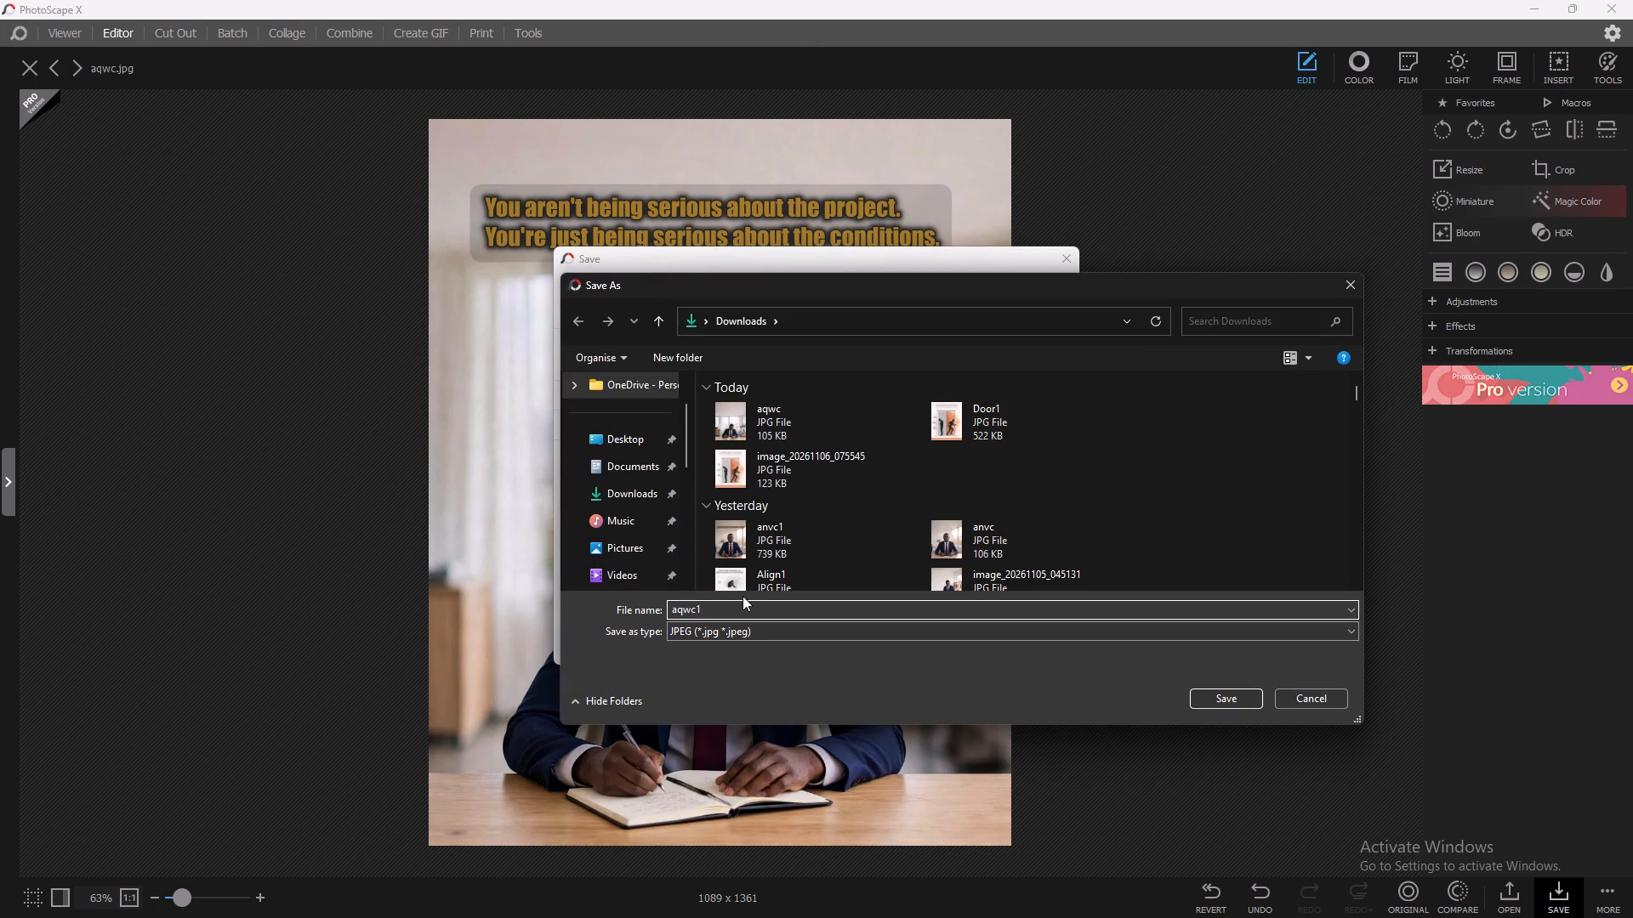
click(1232, 694)
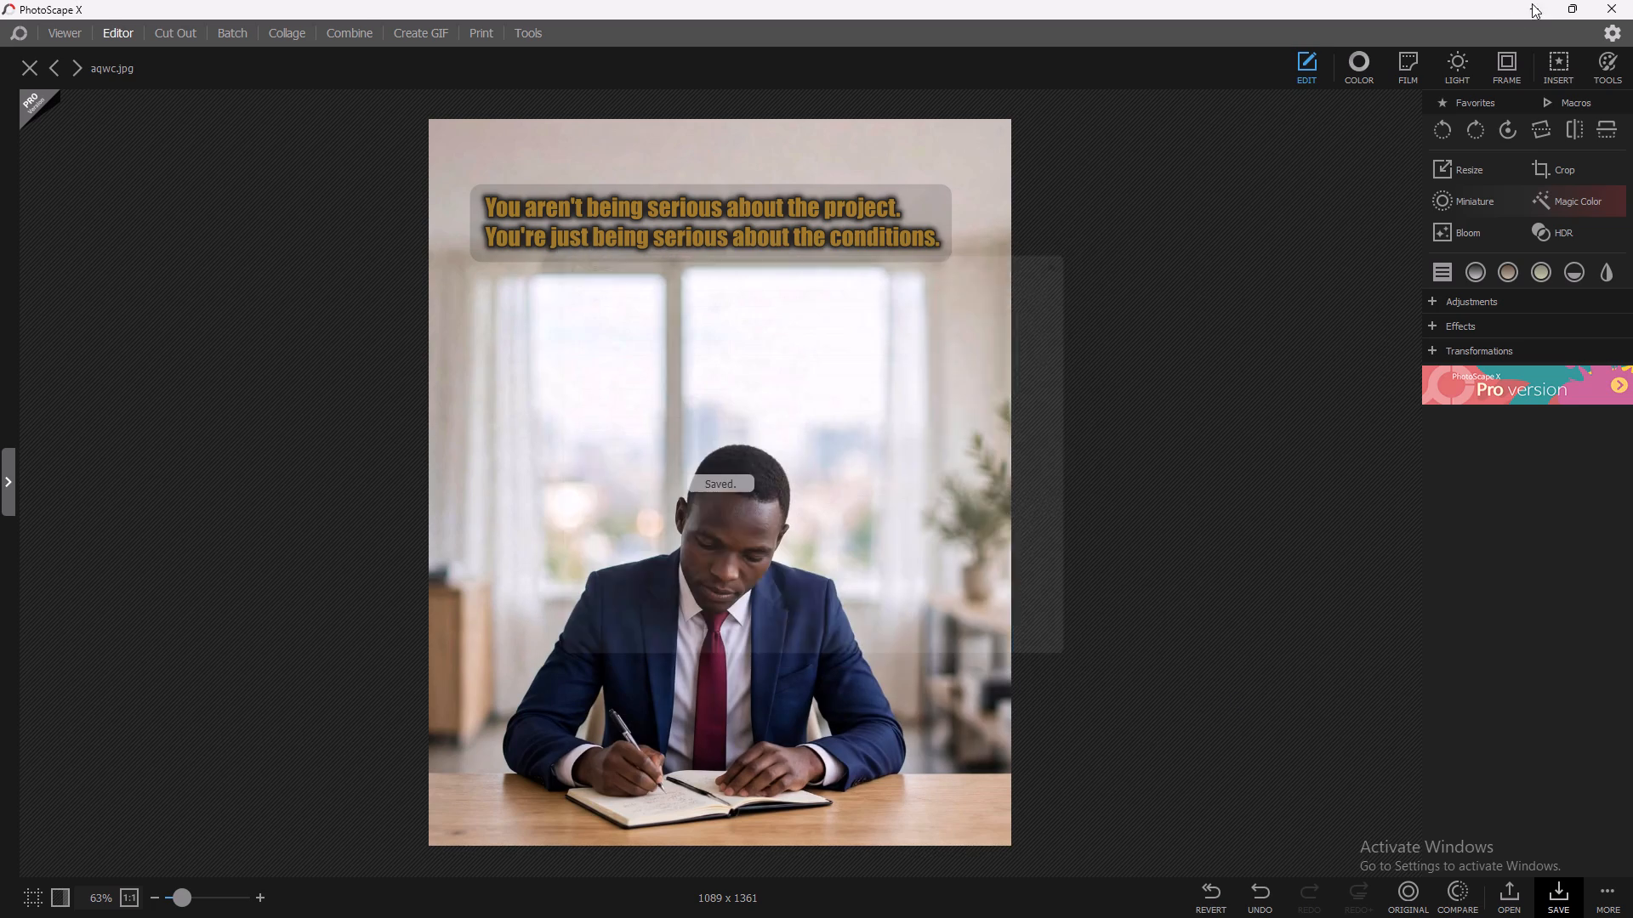
Switch to Meta Business Suite and attach the aqwc1 image from Downloads to the "You keep saying you don't have time" post.
click(1527, 8)
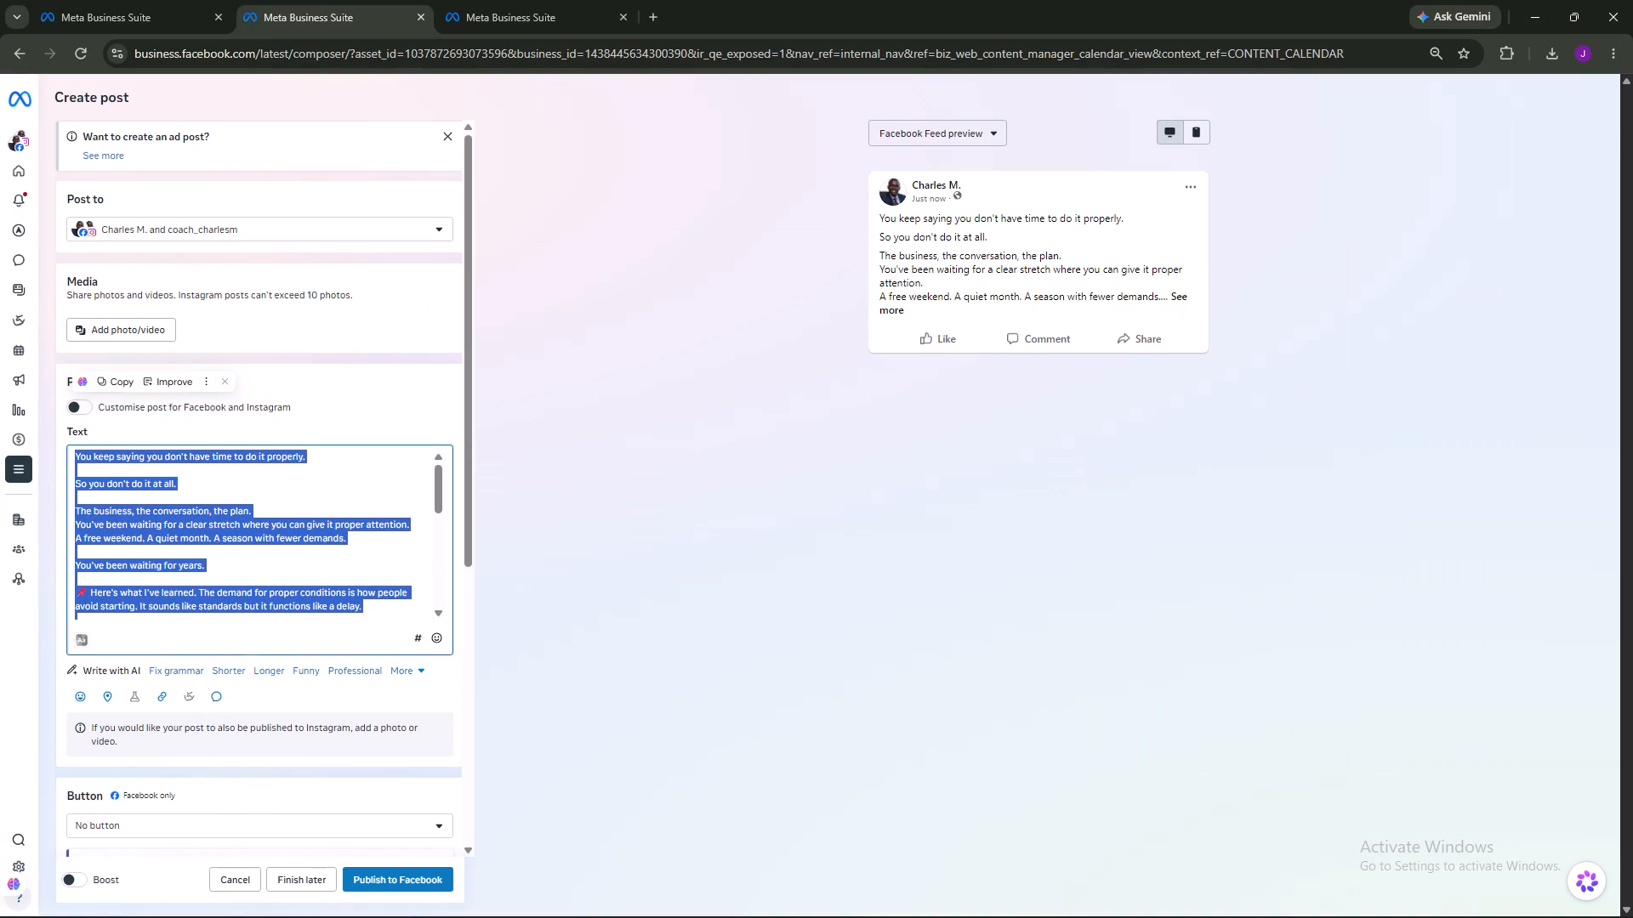
click(154, 320)
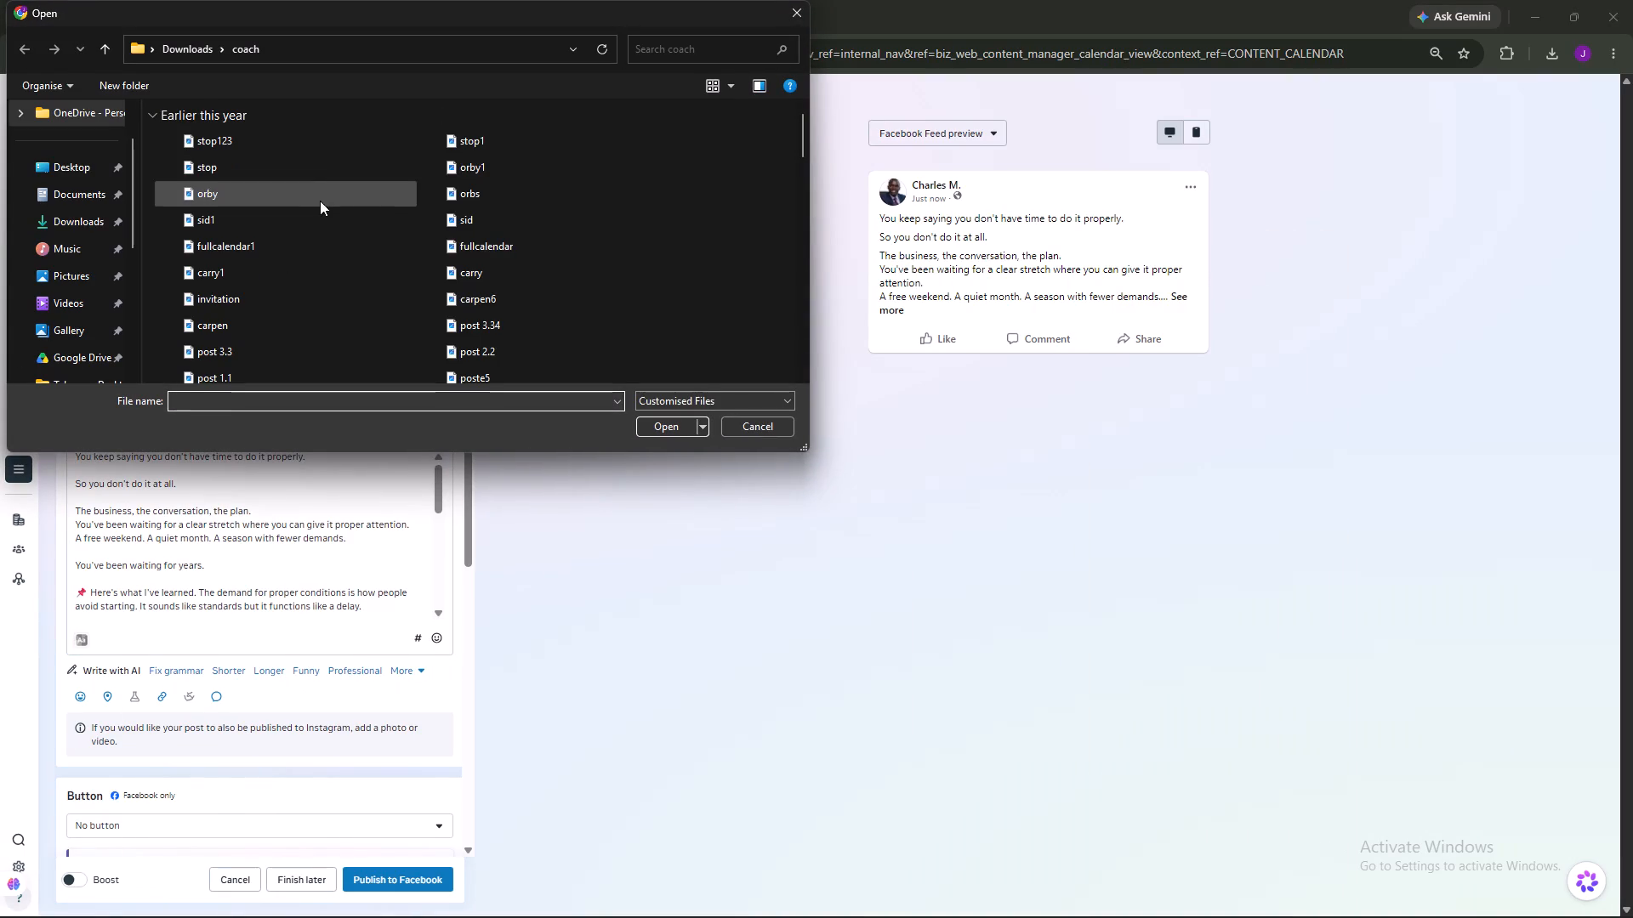
double_click(91, 207)
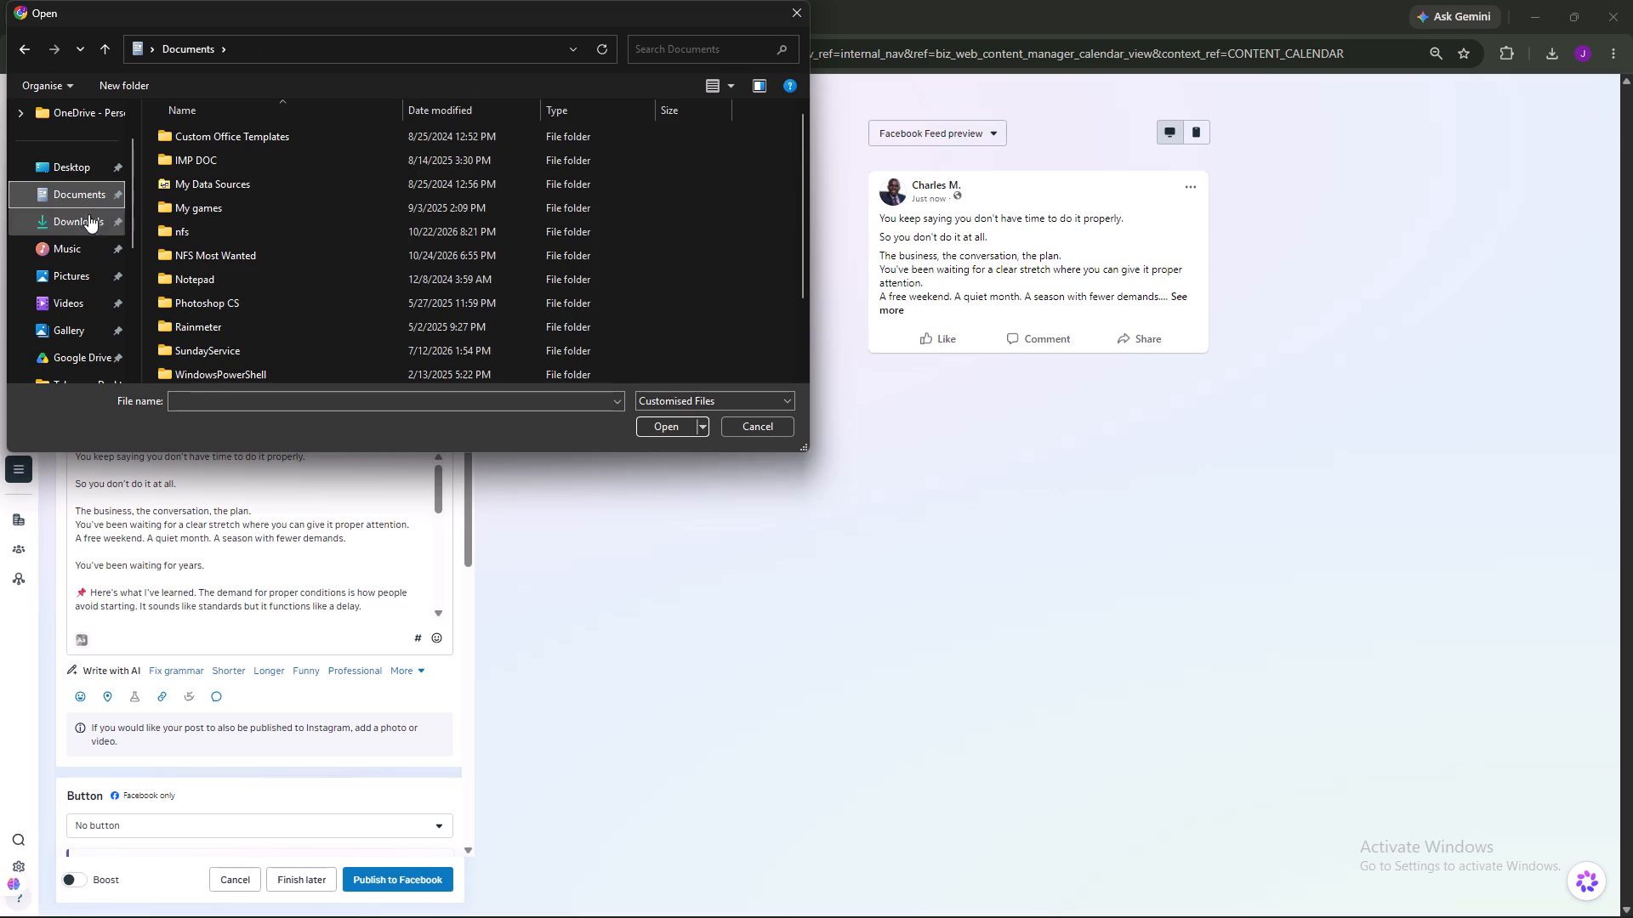
click(83, 223)
click(238, 154)
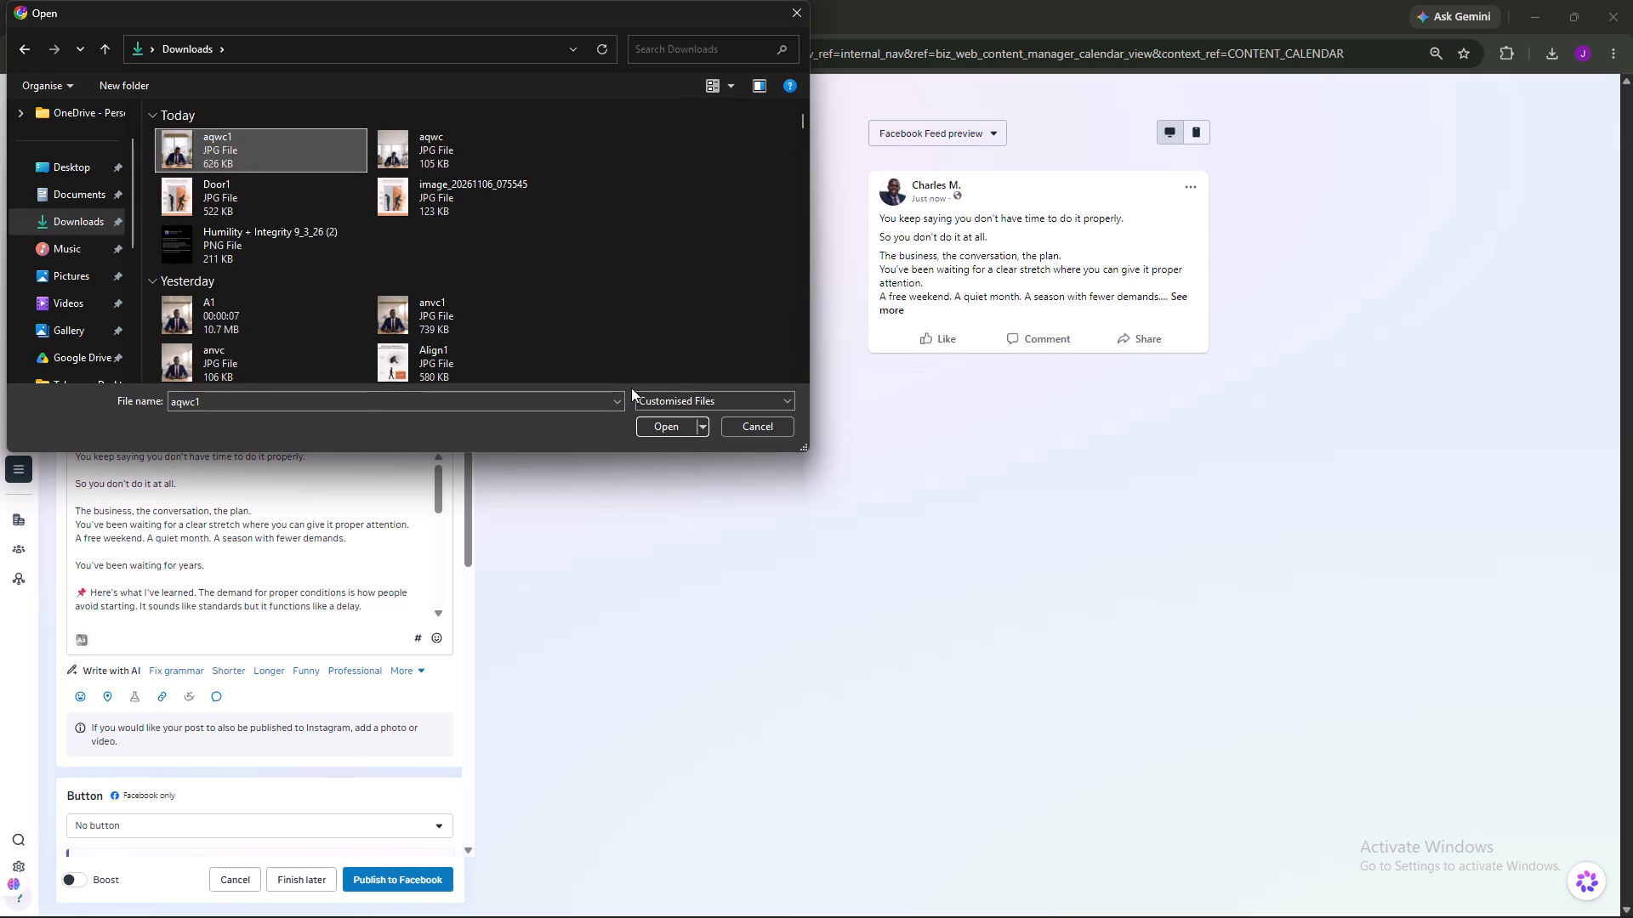
click(657, 442)
click(670, 417)
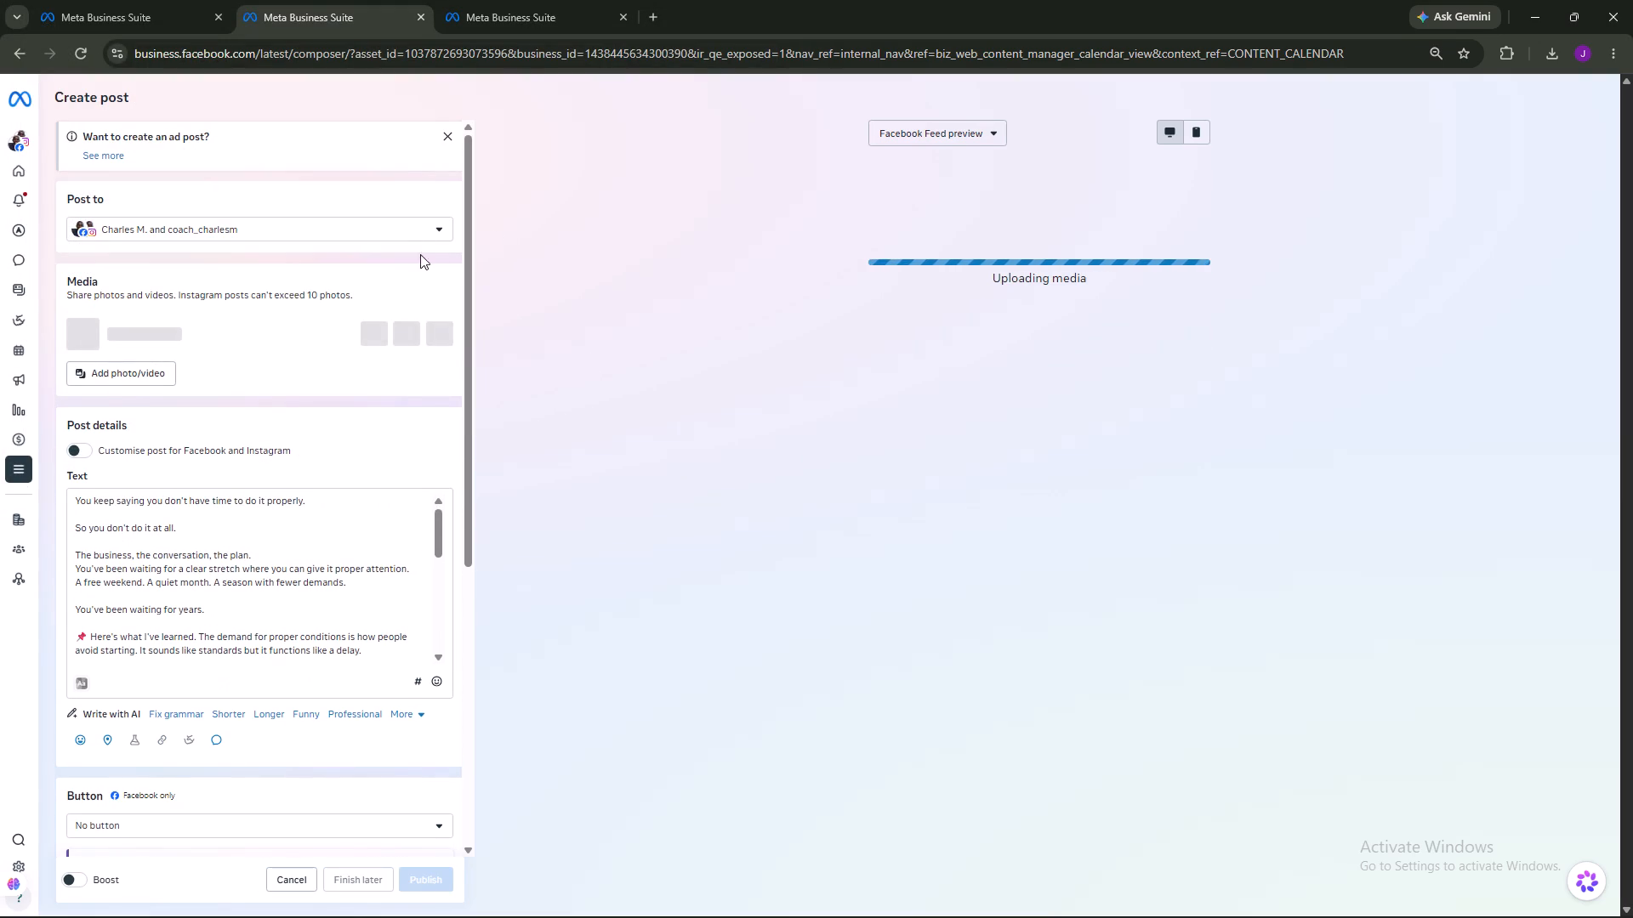
Add the groups Introvert, NATIONAL YOUTH OPPORTUNITIES TOWARDS ADVANCEMENT-NYOTA and Royal Youth Mentorship Program Group as publishing destinations for the post.
click(411, 235)
click(411, 341)
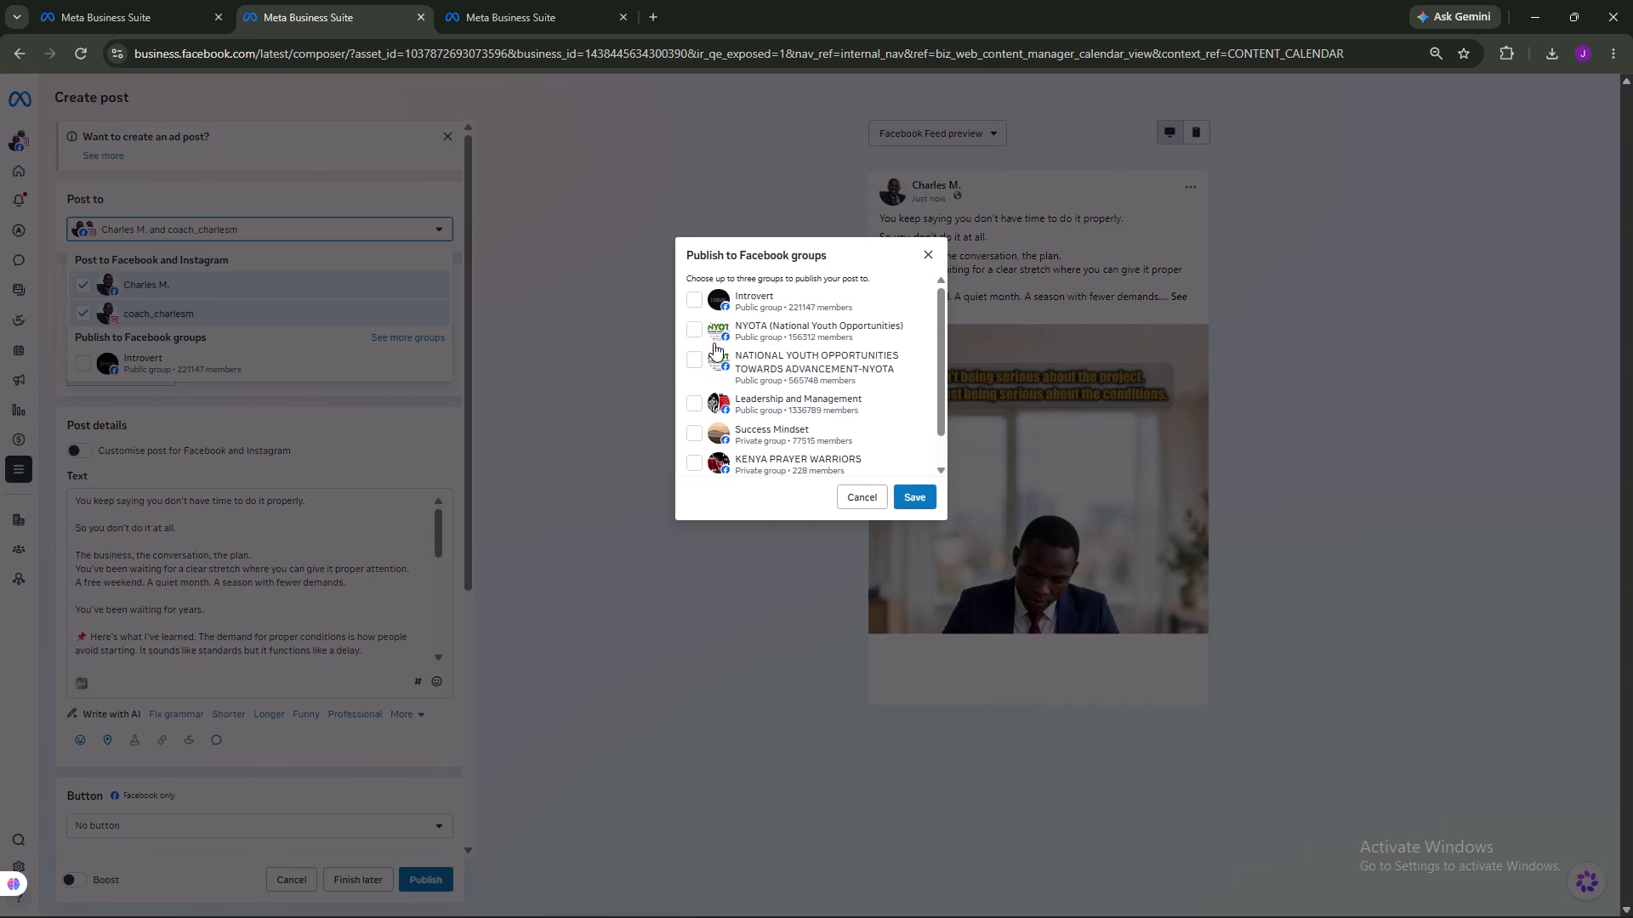
click(694, 328)
click(697, 297)
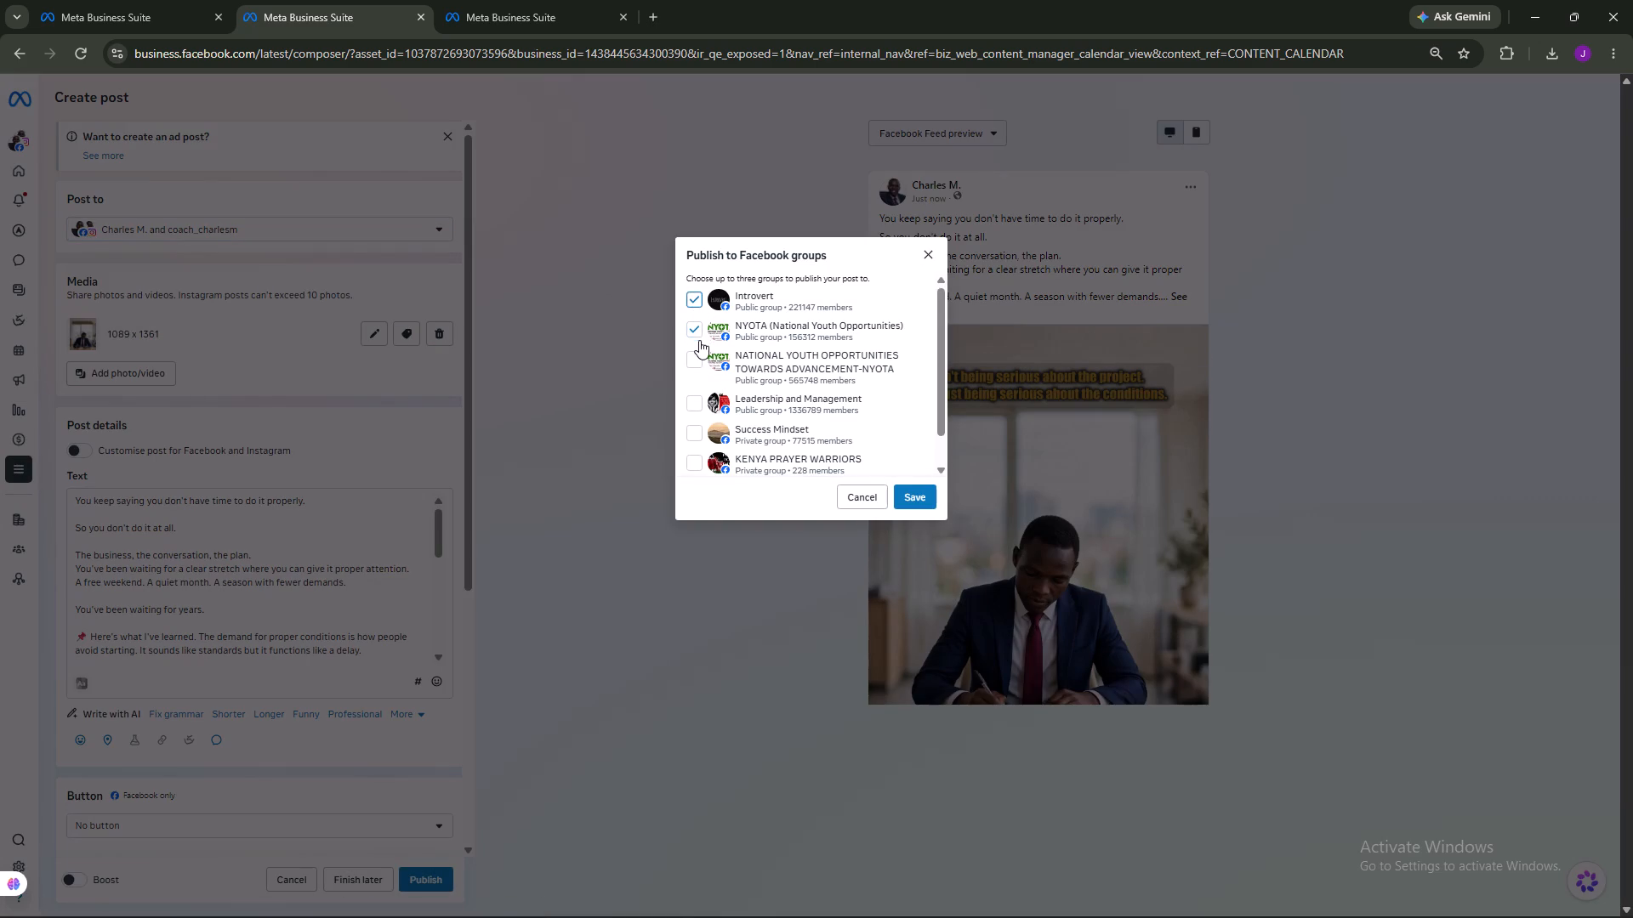
click(689, 371)
click(696, 329)
scroll(725, 382, down, 4)
click(690, 462)
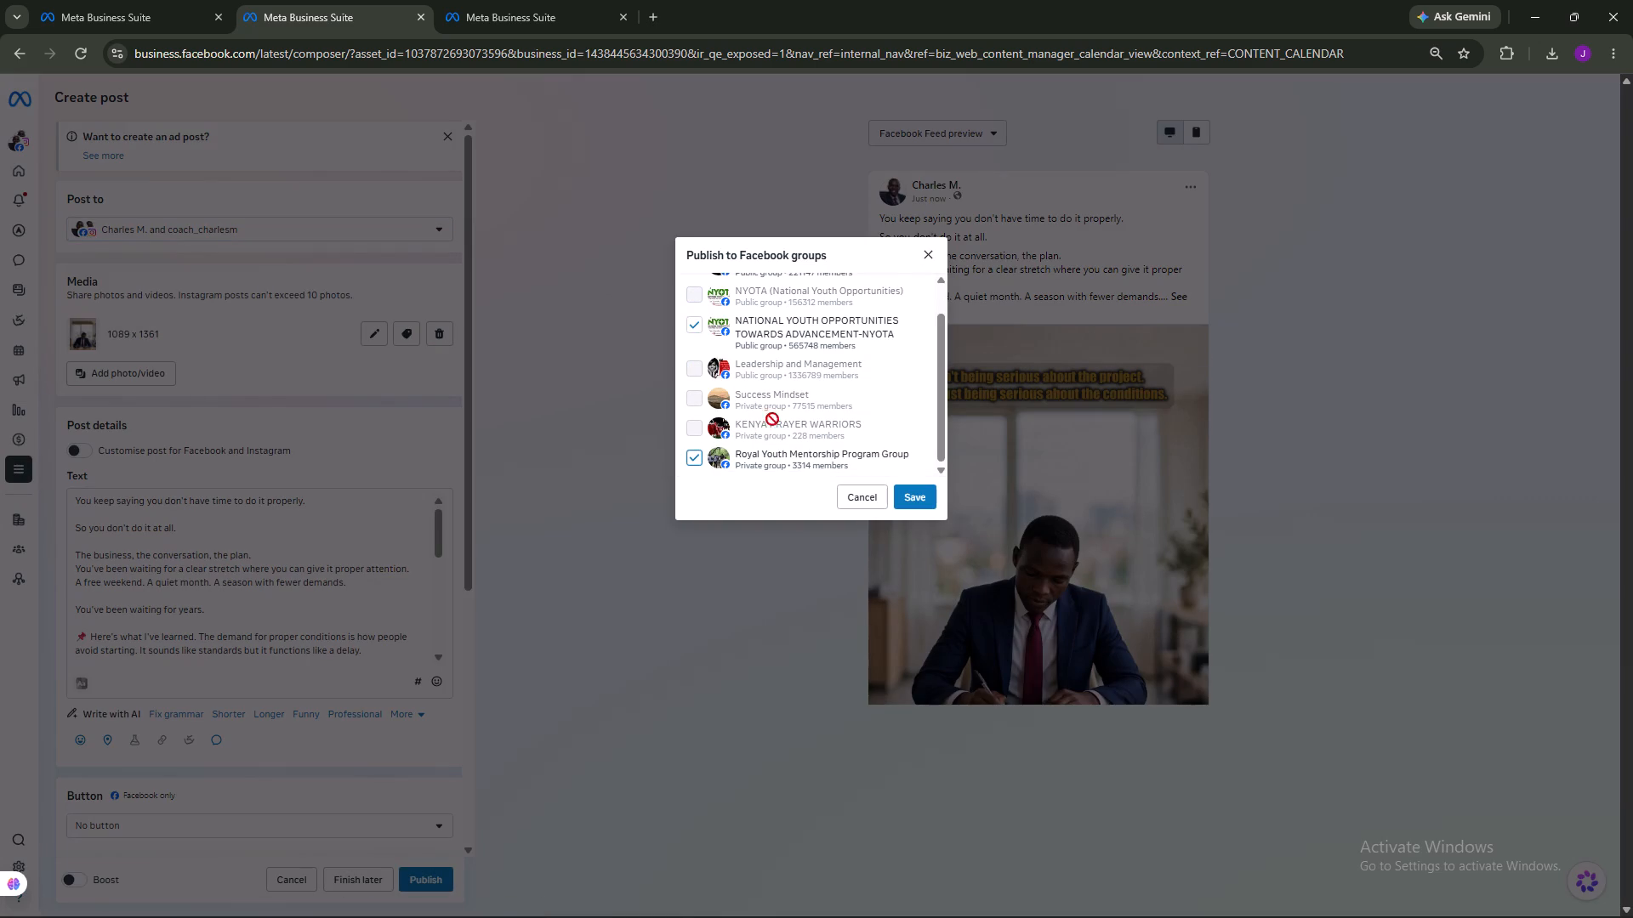
scroll(820, 322, up, 4)
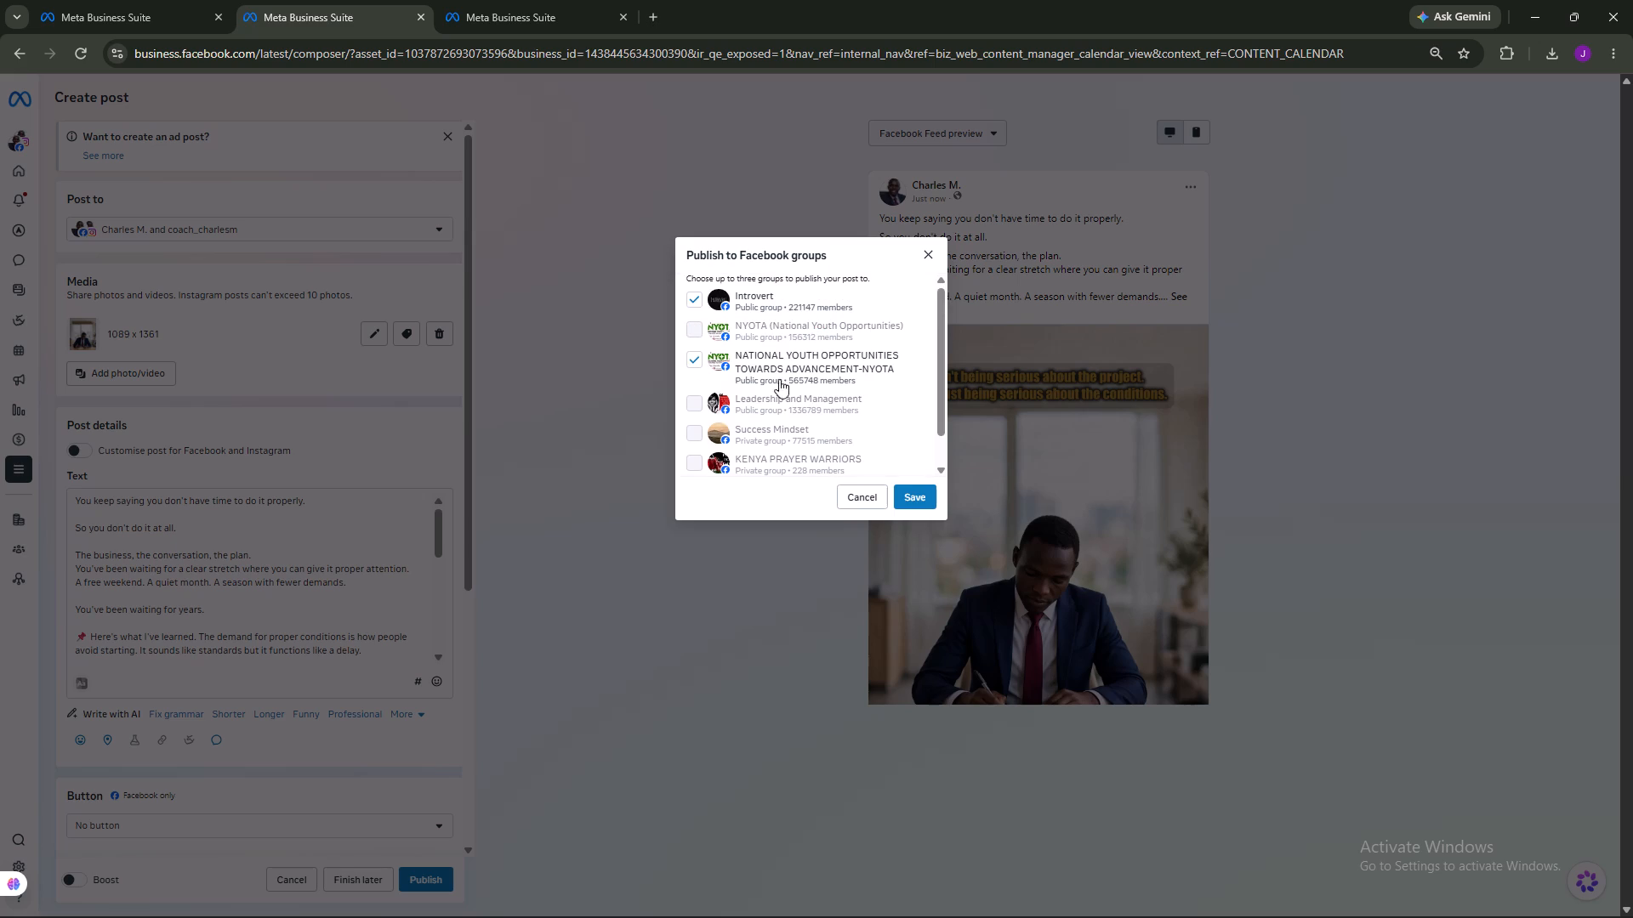
scroll(771, 403, down, 3)
click(913, 498)
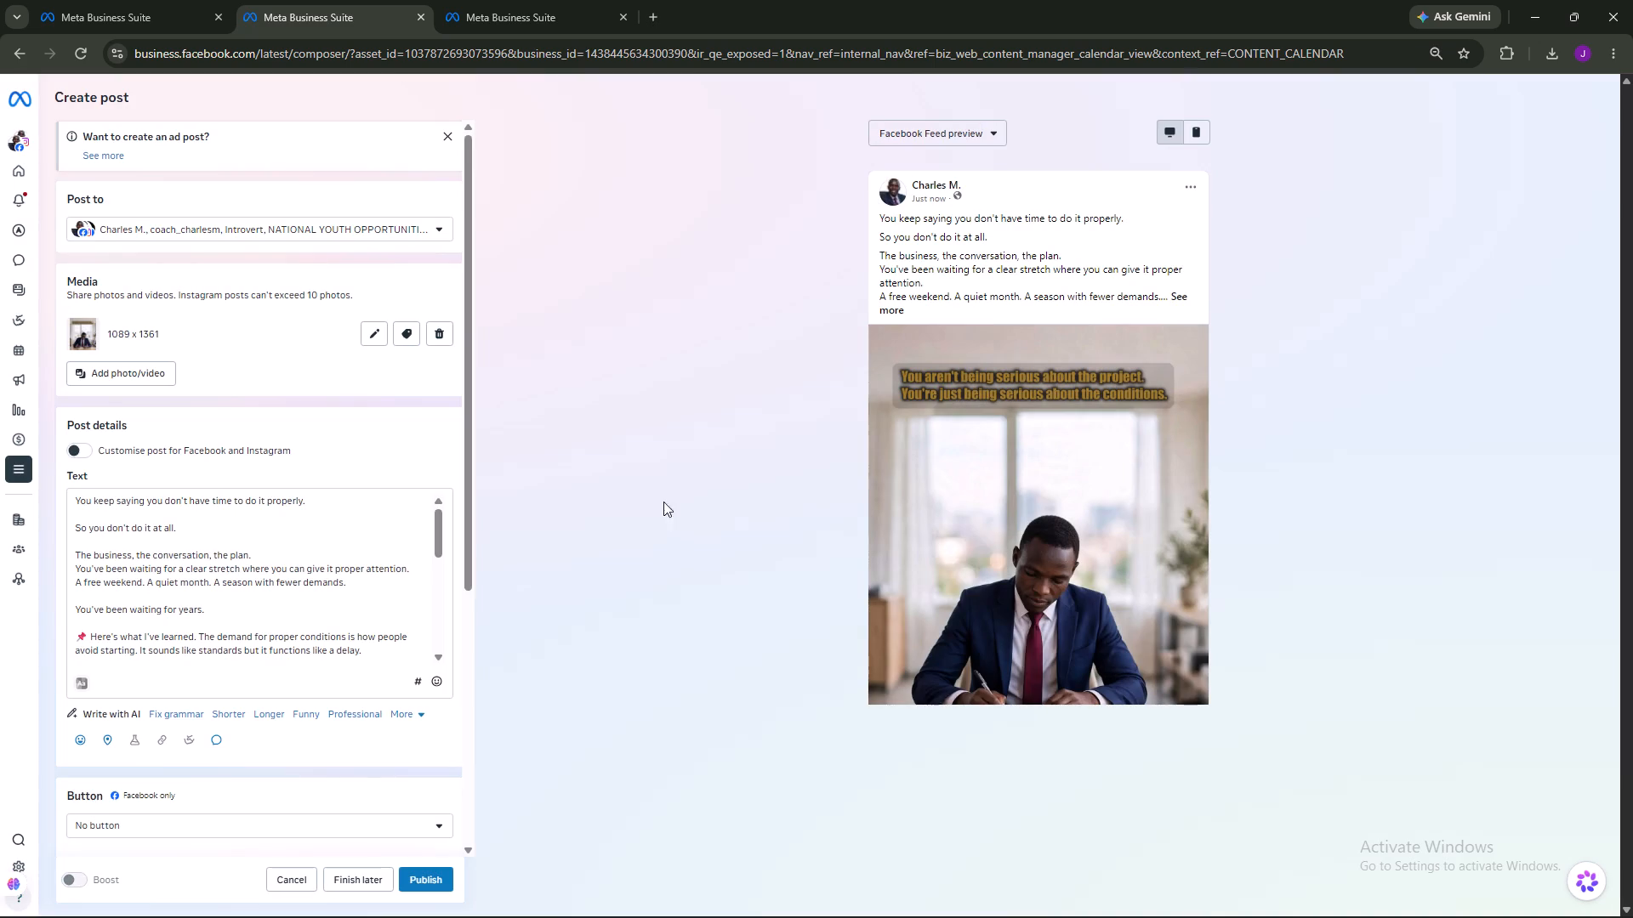
Read through the post text from its opening lines to the closing sentence.
scroll(308, 513, down, 3)
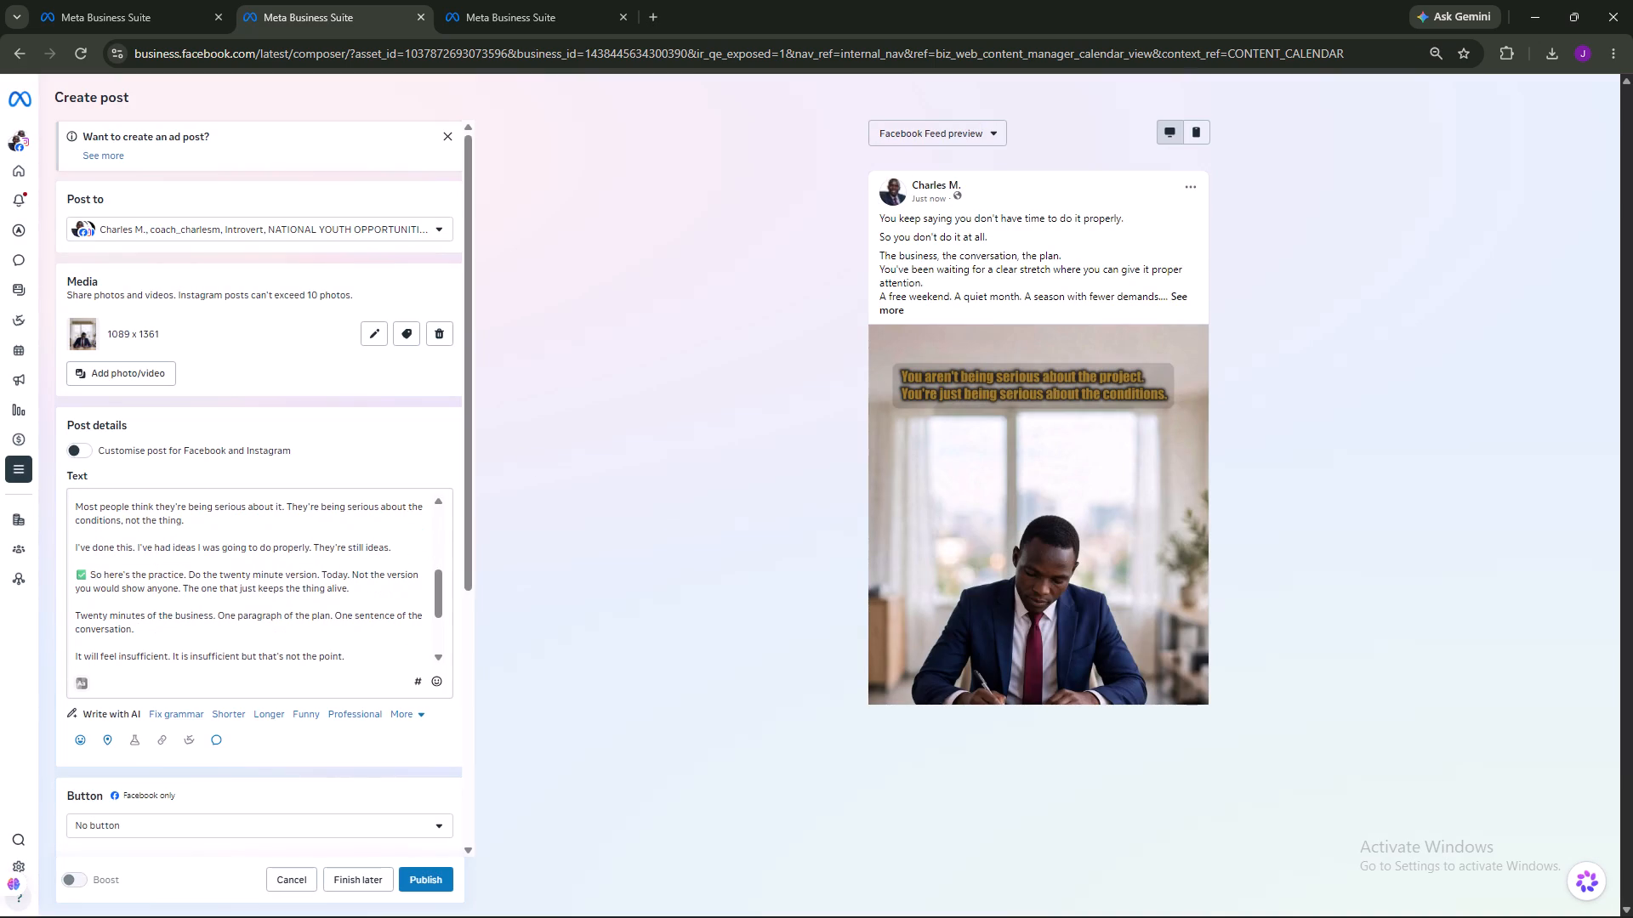
drag(278, 658, 318, 604)
click(330, 645)
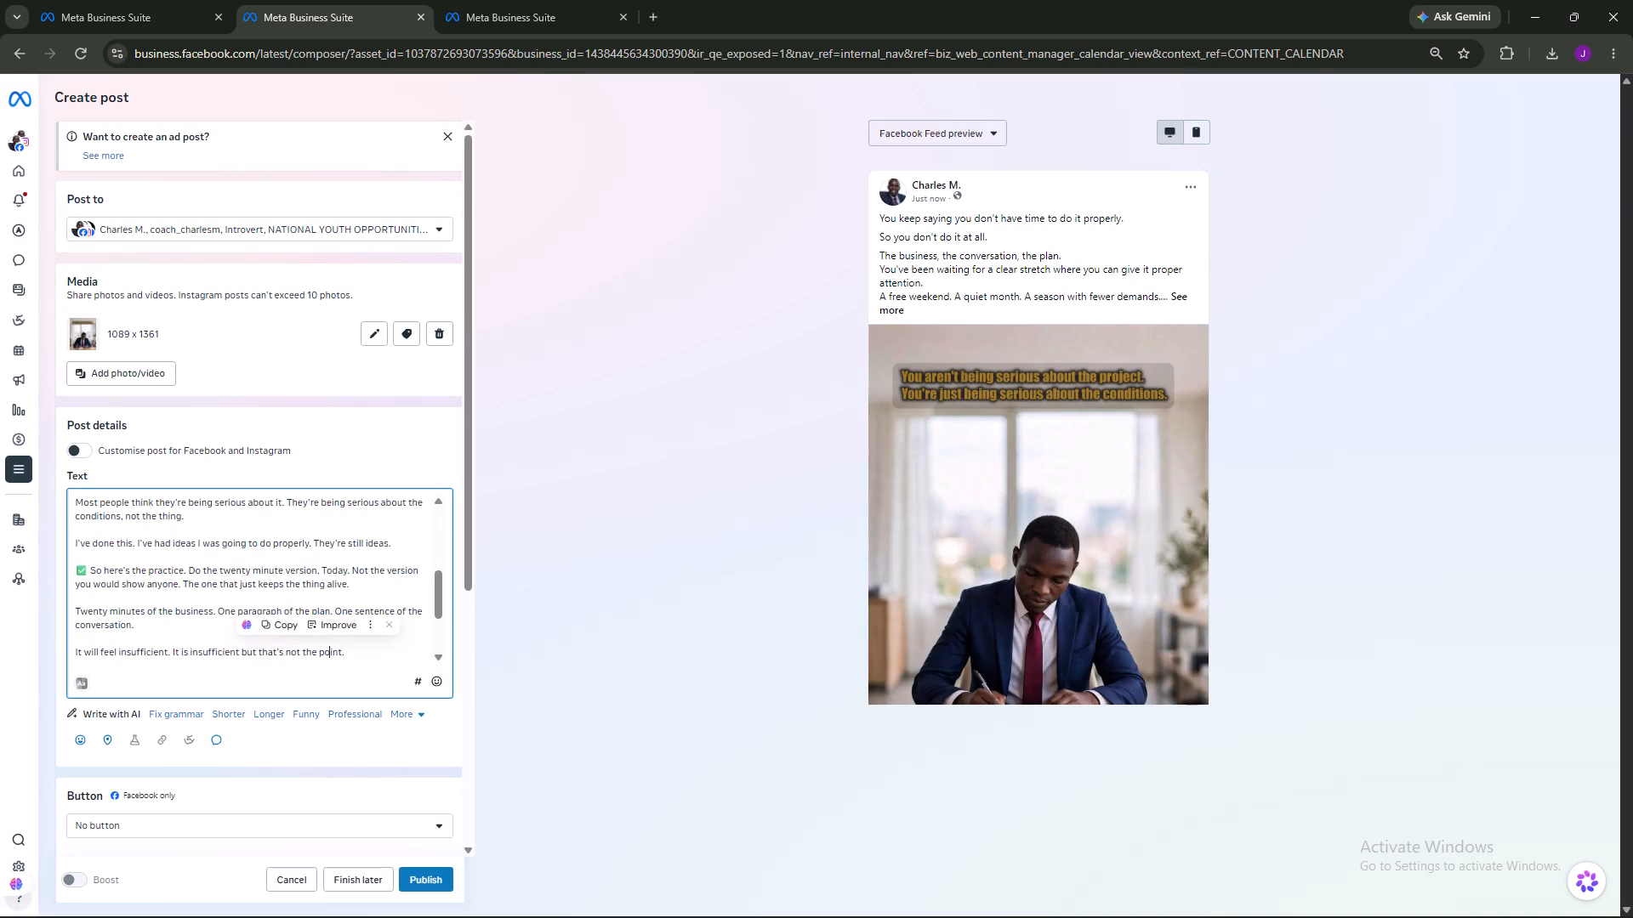
scroll(320, 558, up, 5)
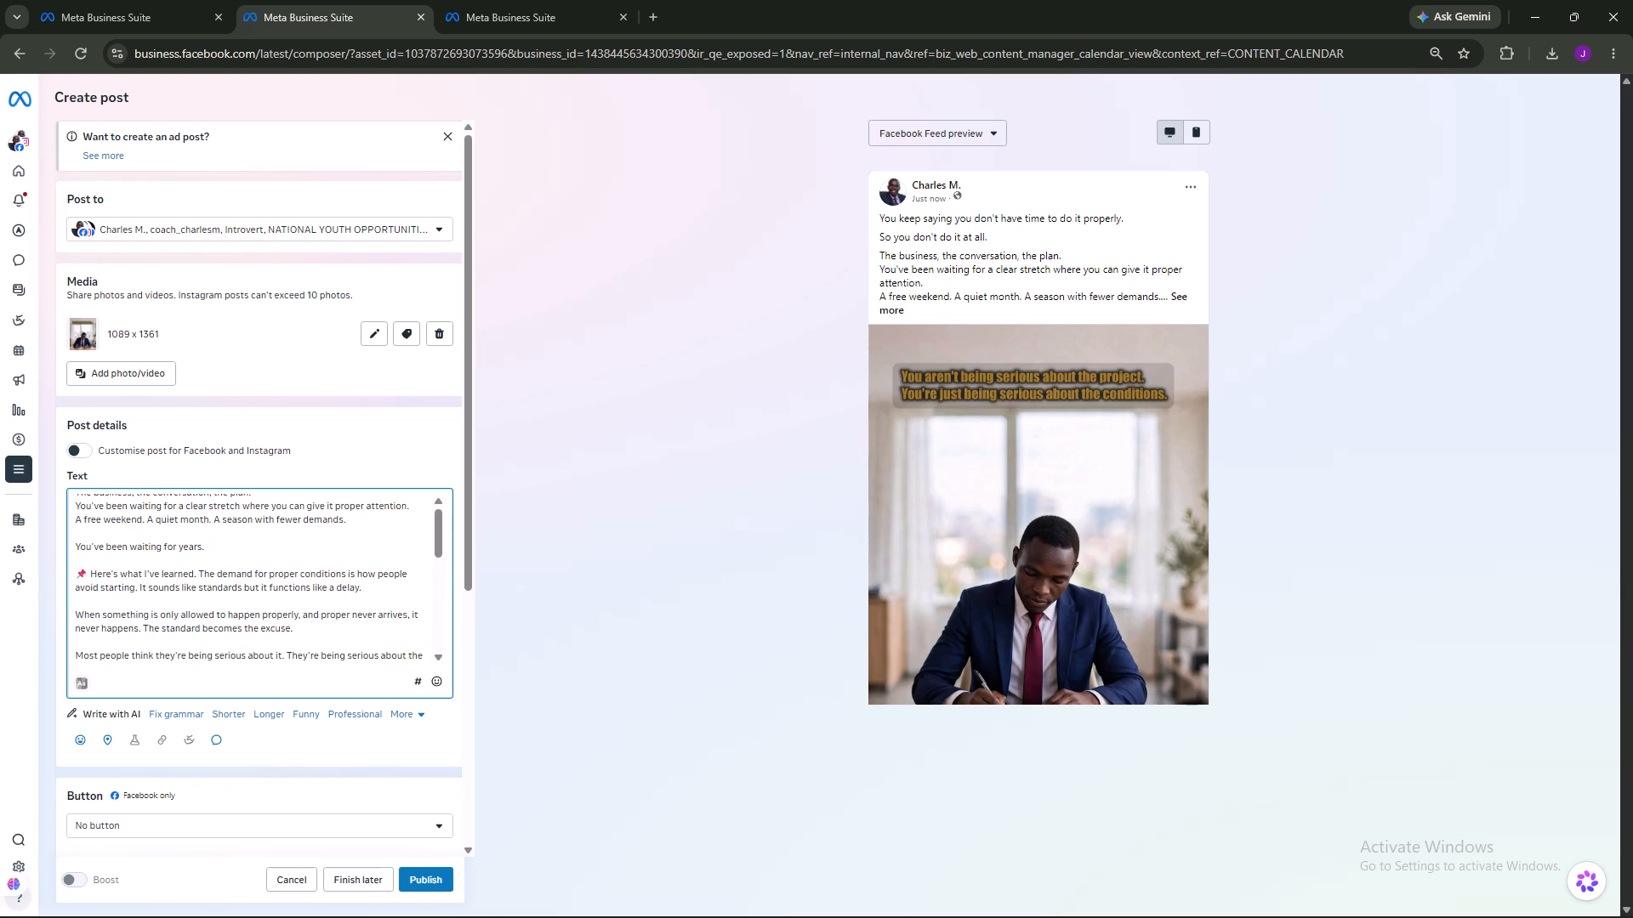
scroll(299, 649, down, 6)
scroll(263, 795, down, 1)
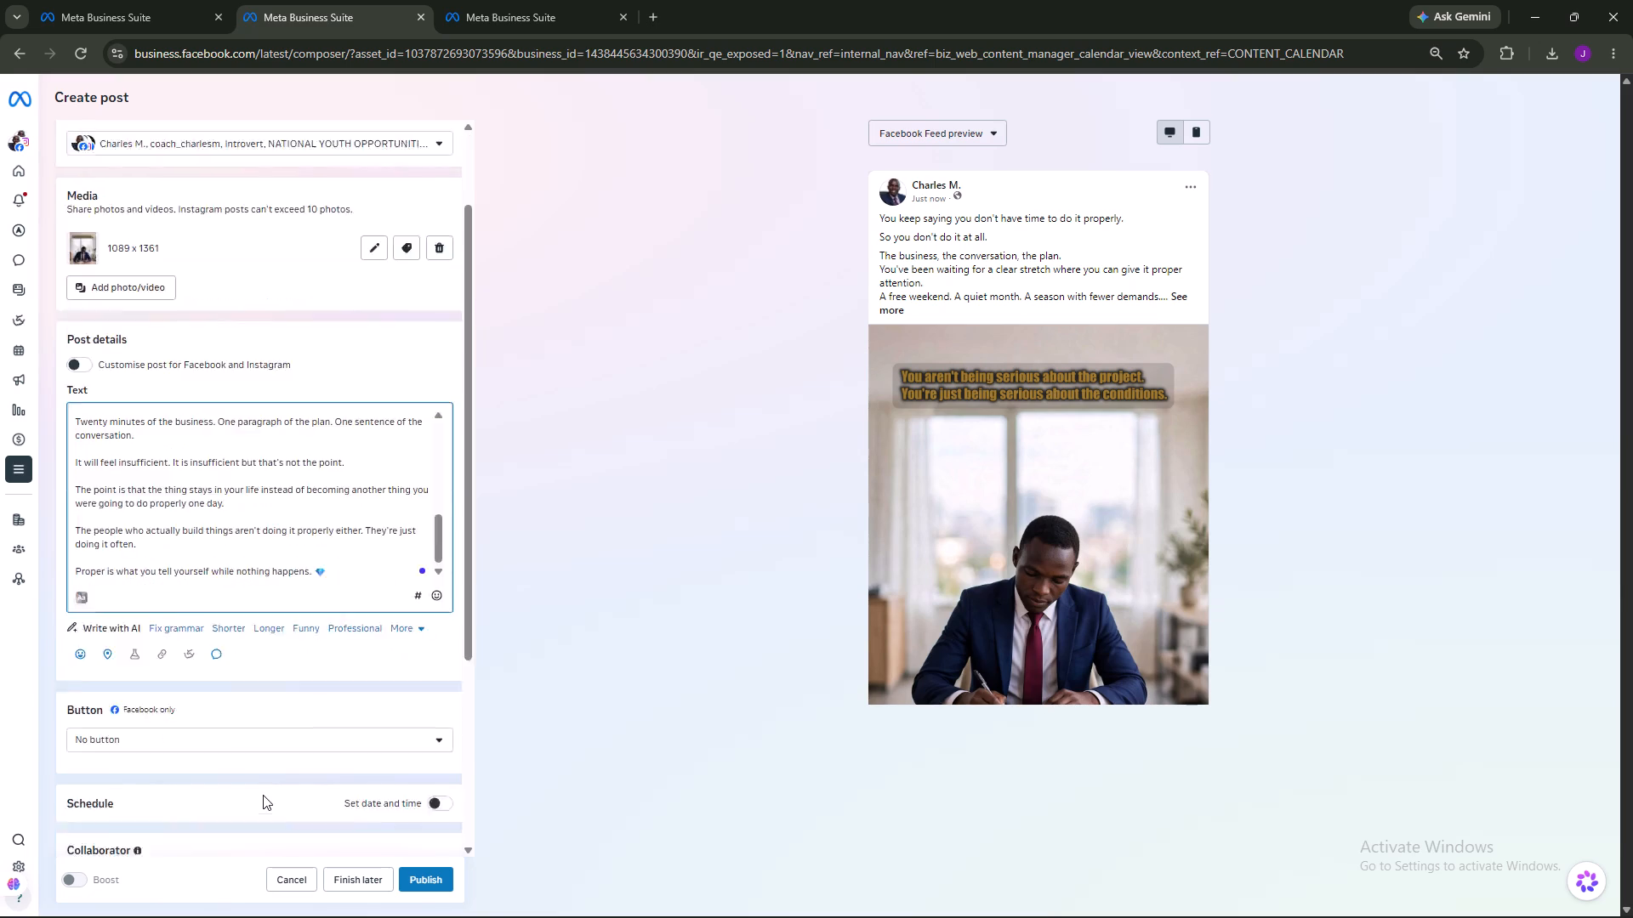
Enable scheduling for the post and set both the Facebook and Instagram times to 20:00.
scroll(263, 795, down, 2)
click(445, 613)
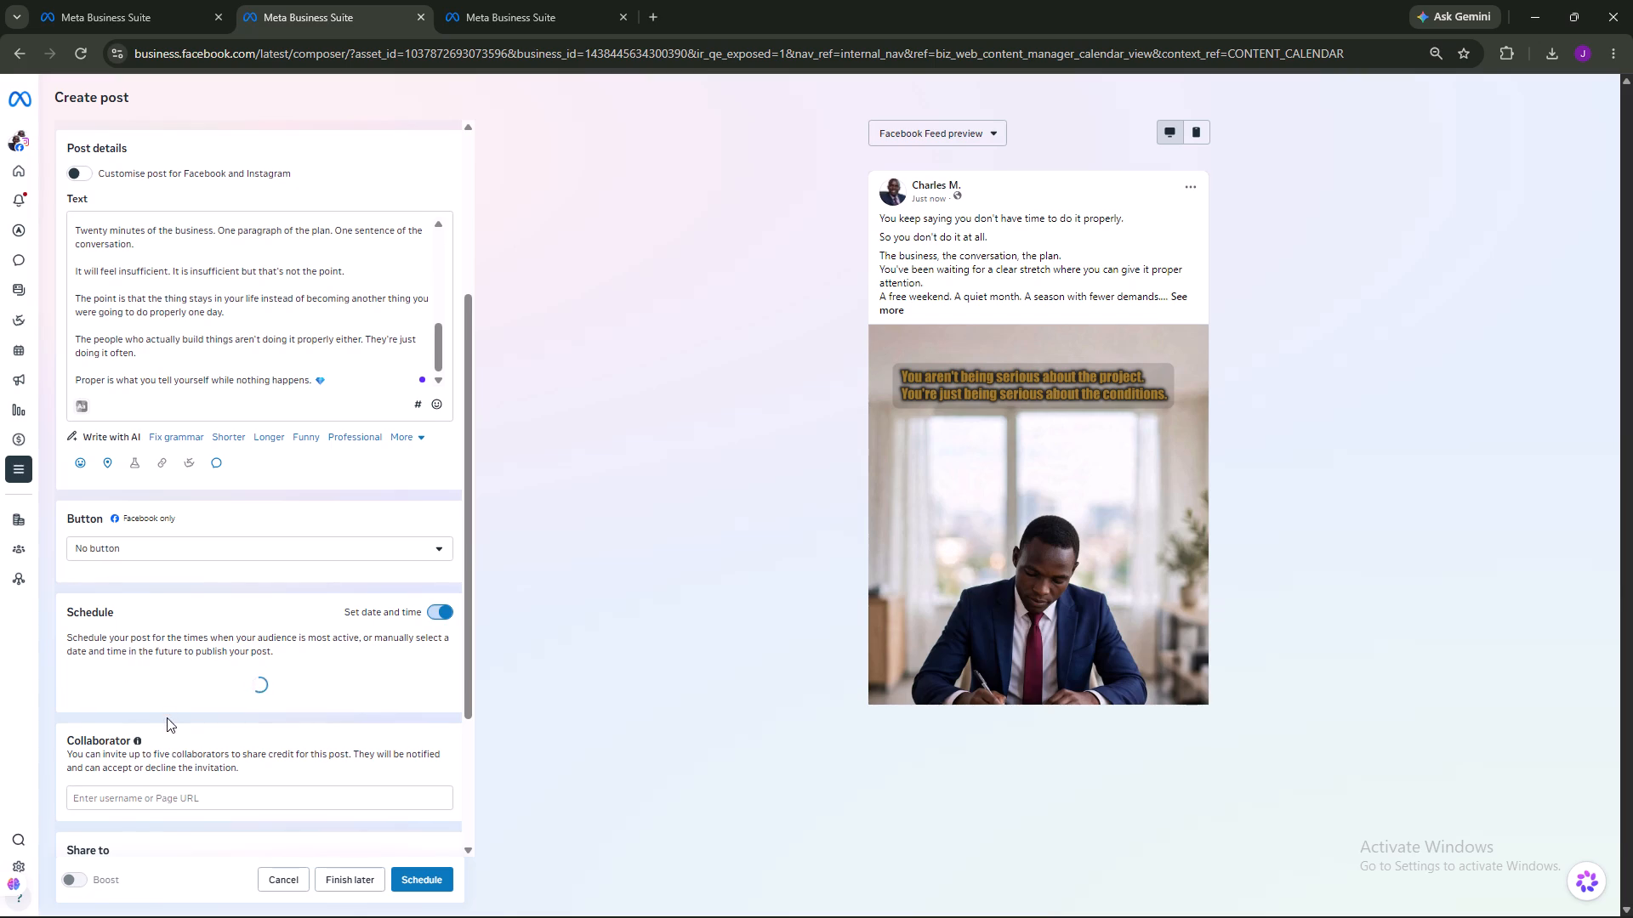
scroll(316, 558, right, 1)
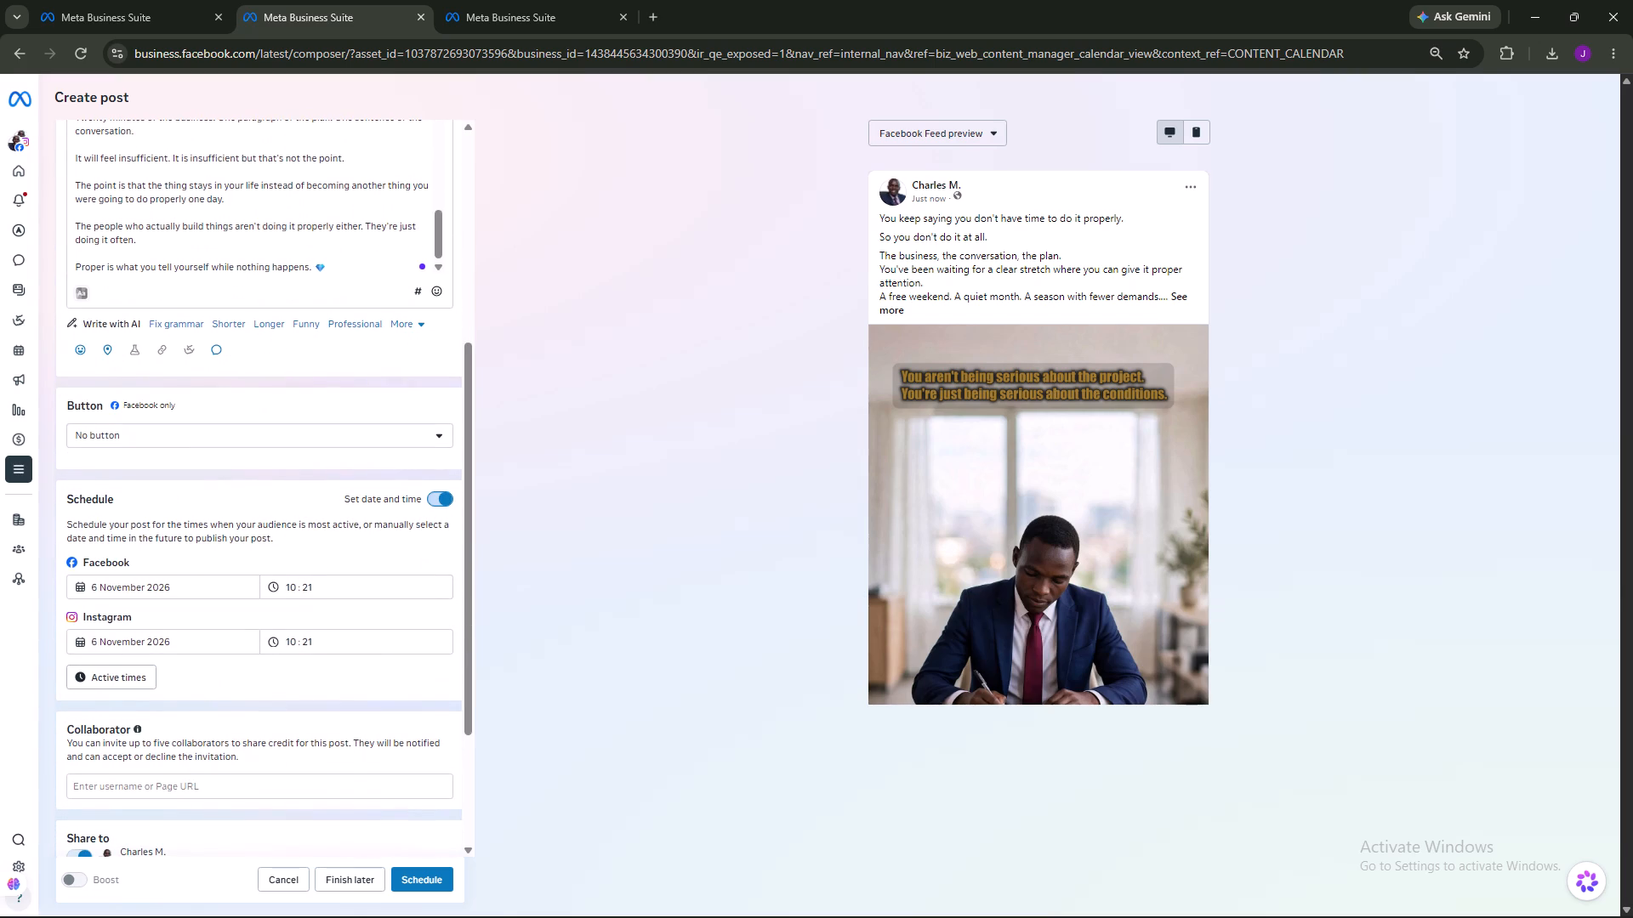
click(308, 586)
key(BackSpace)
key(Left)
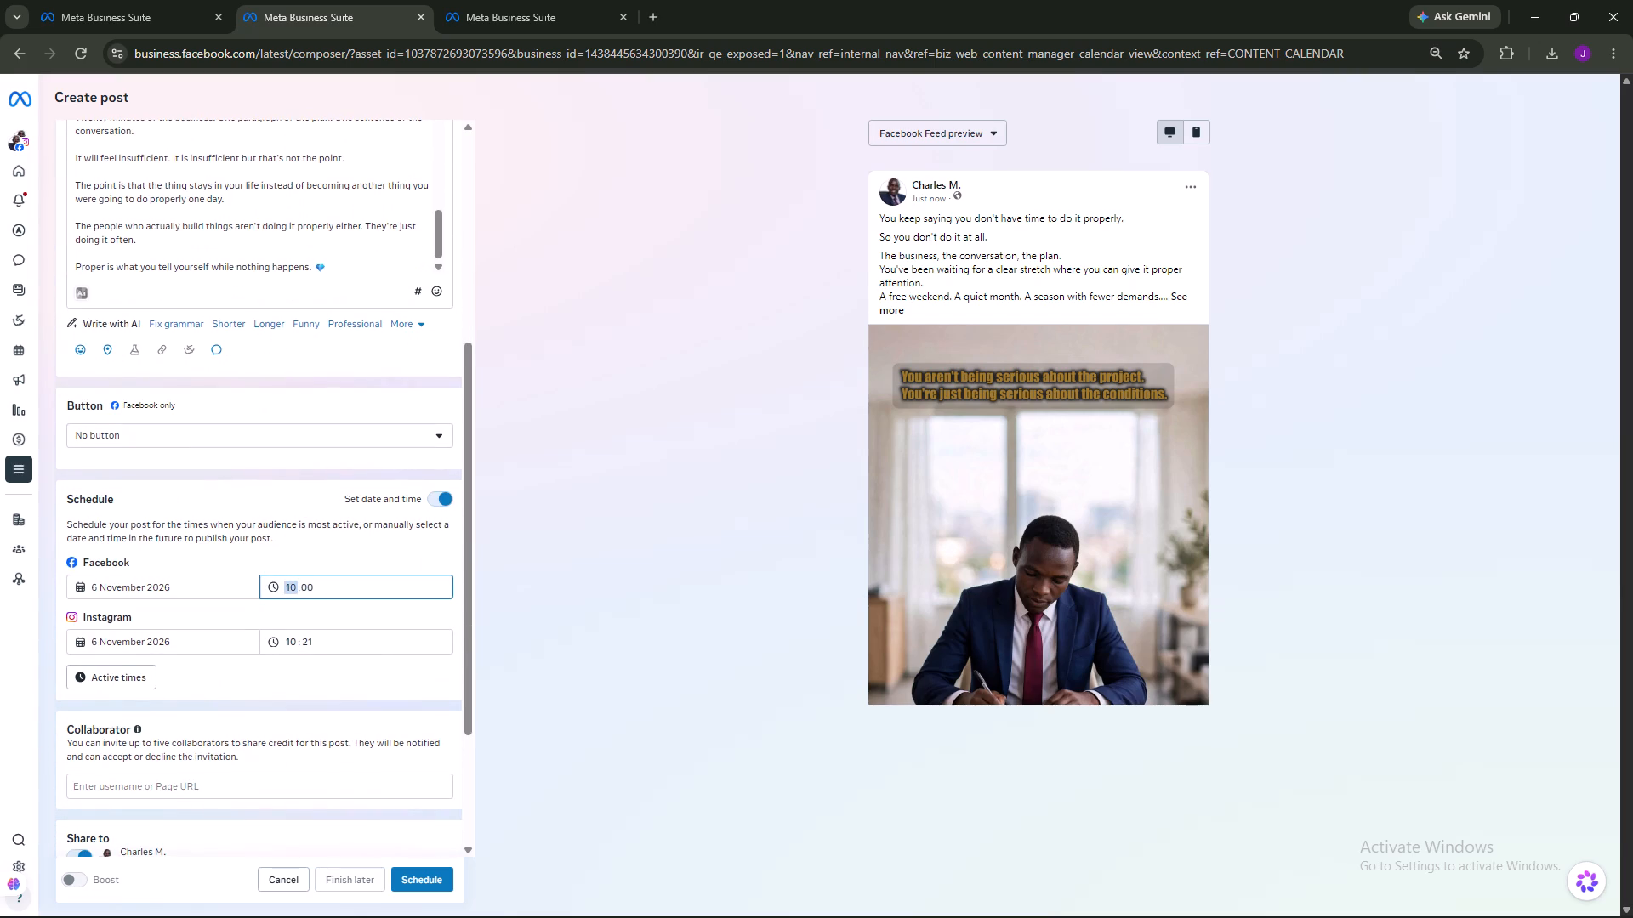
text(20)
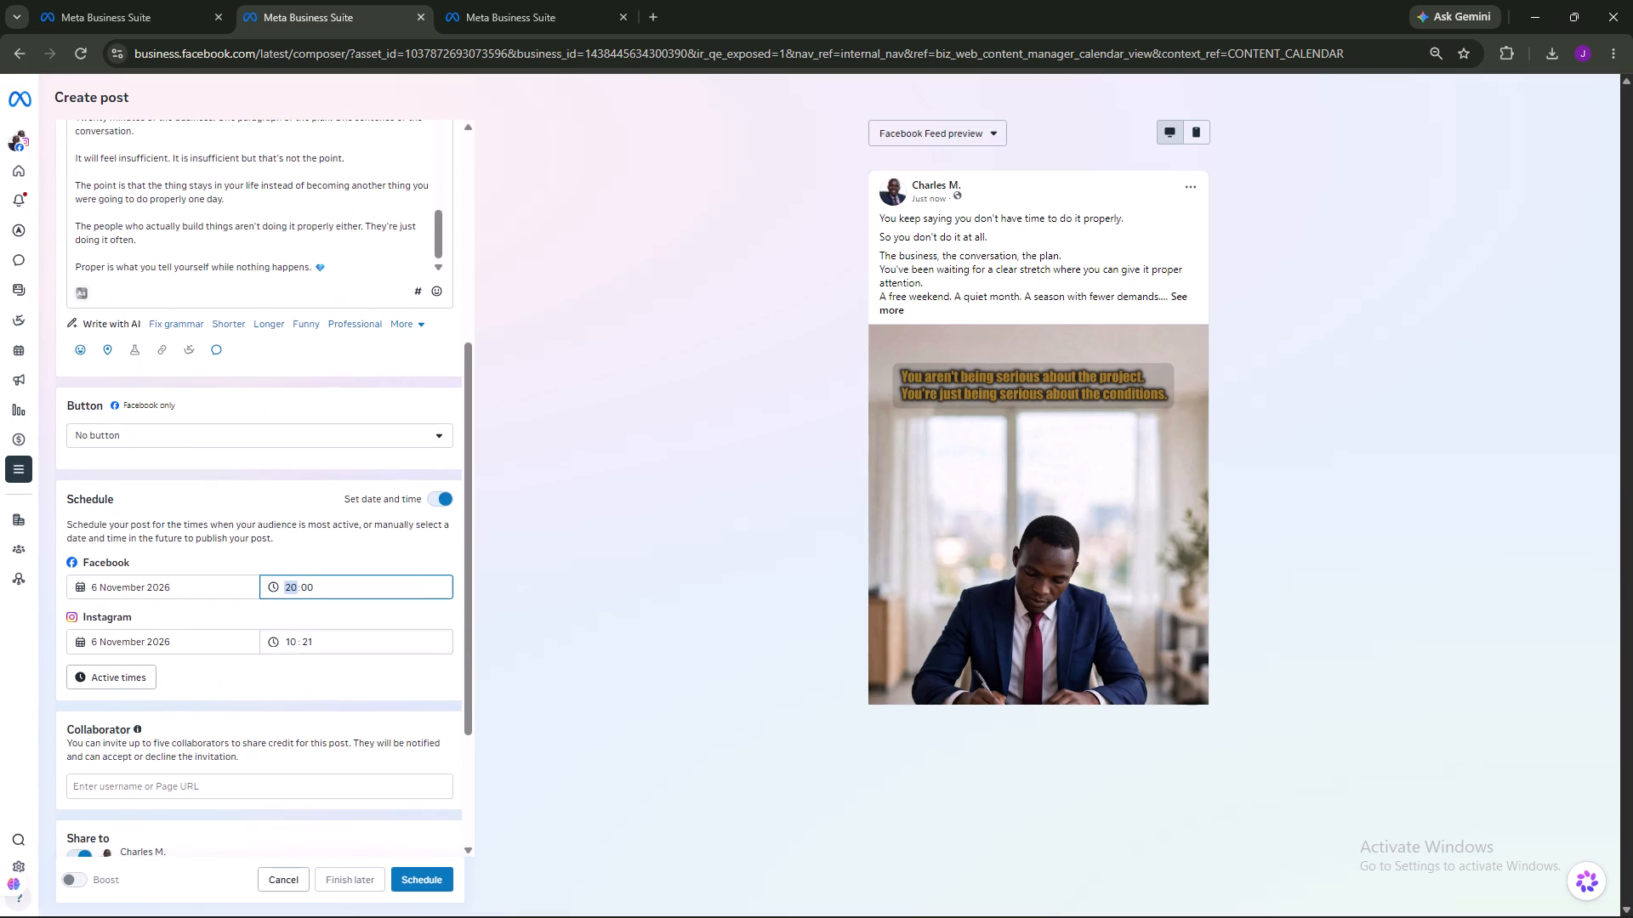
click(311, 637)
key(BackSpace)
key(Left)
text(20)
Review the post's text, image, schedule settings and selected publishing destinations.
scroll(266, 666, down, 1)
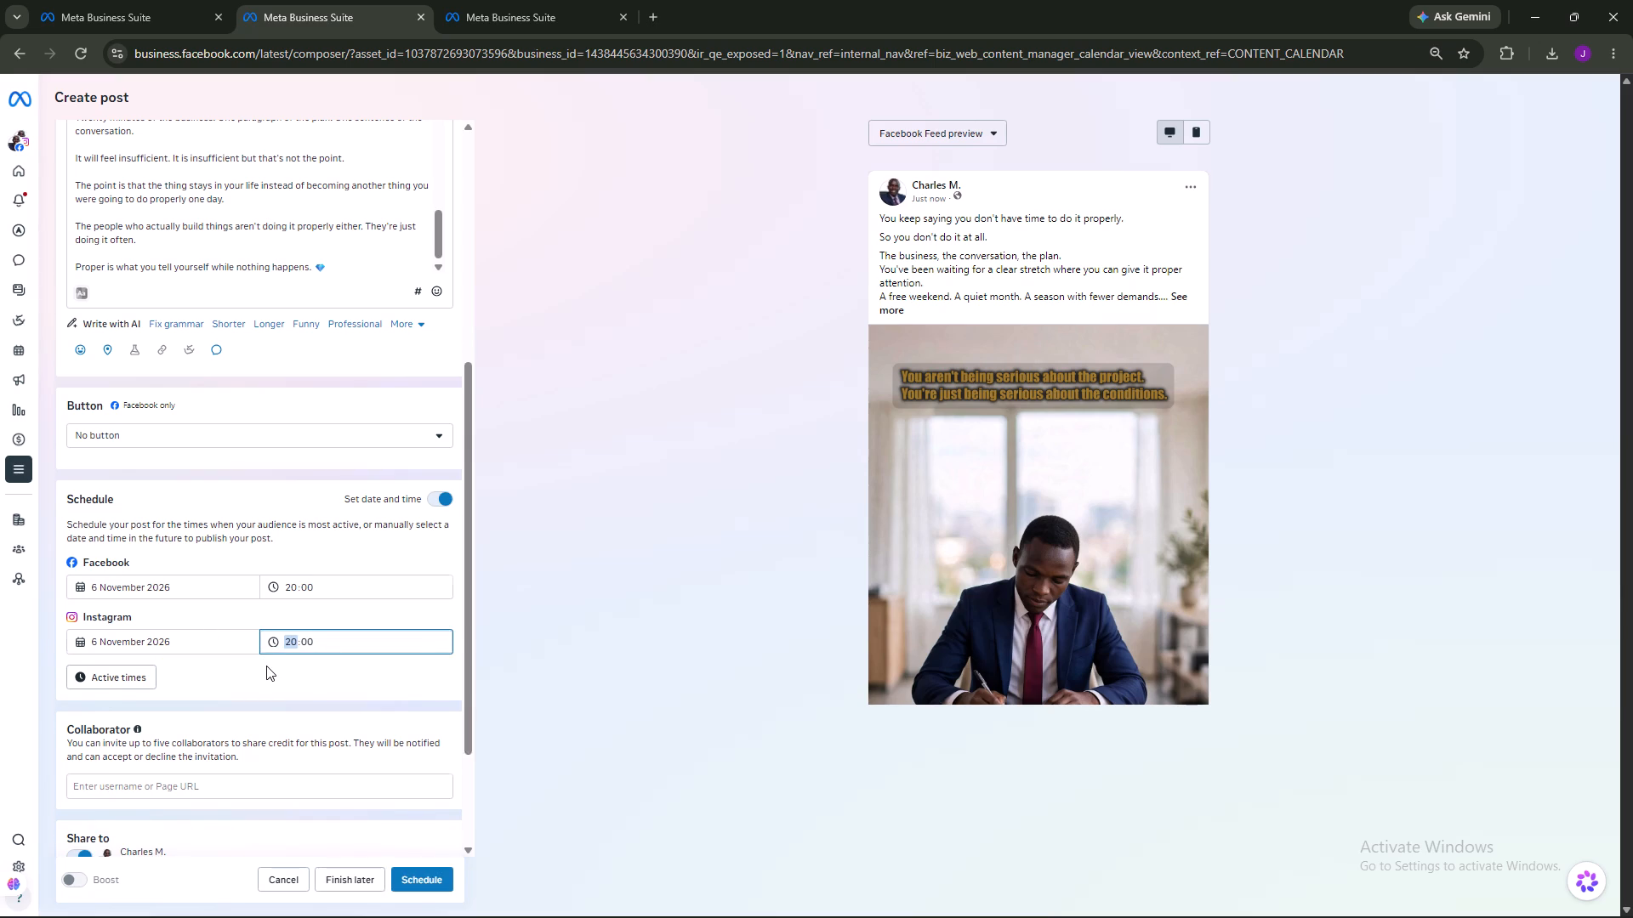
scroll(266, 666, down, 2)
scroll(328, 663, up, 5)
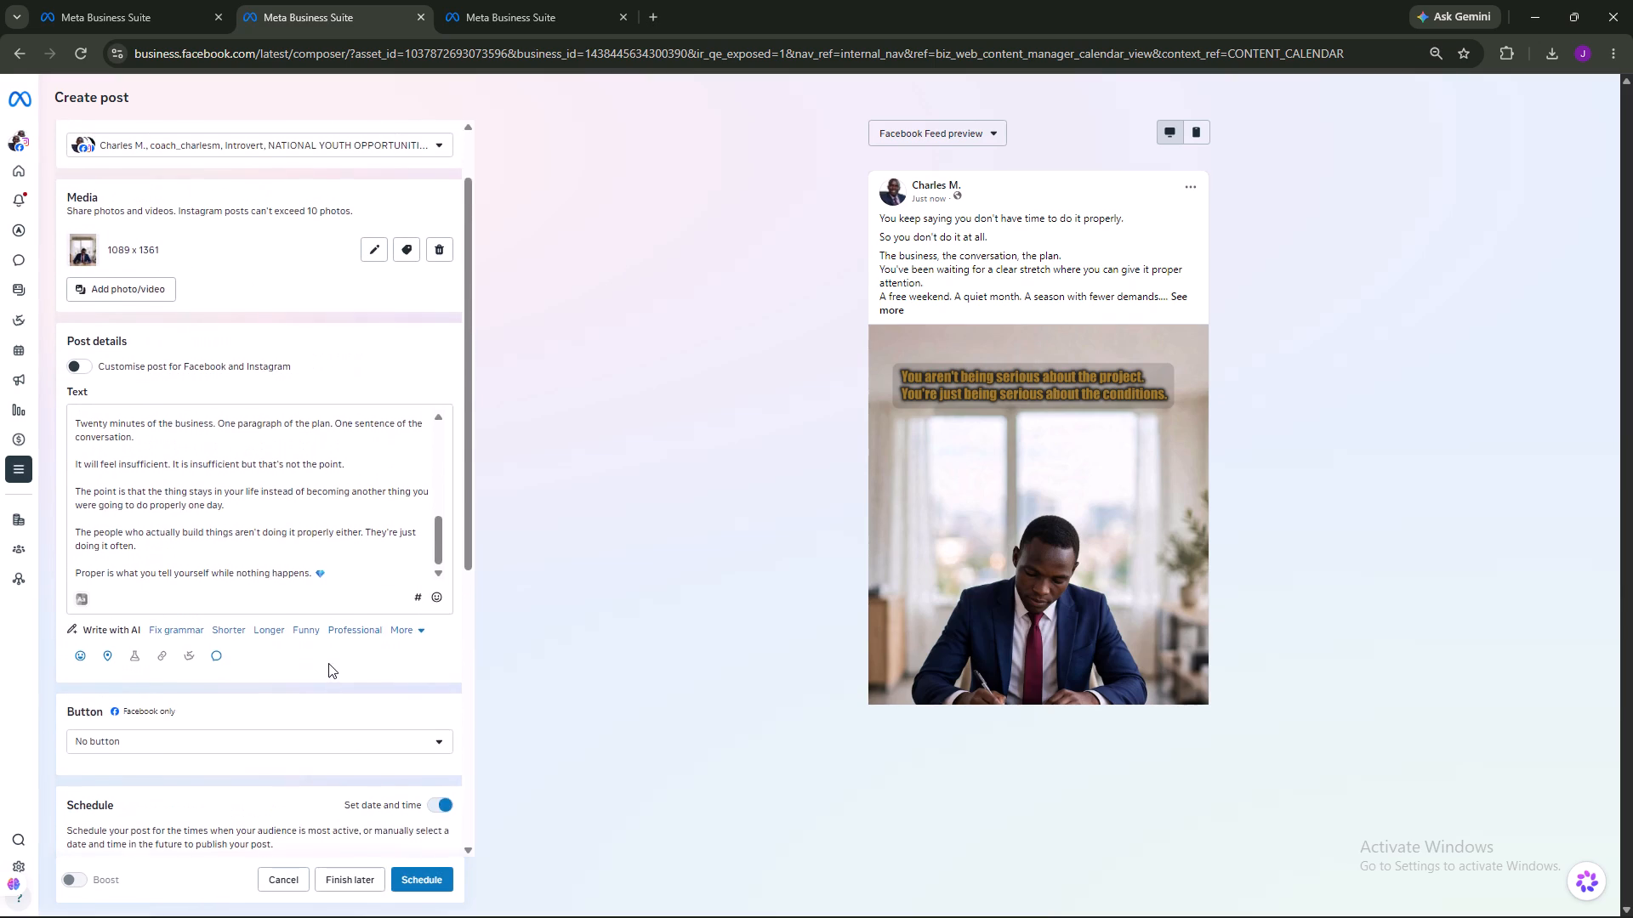
scroll(328, 663, up, 4)
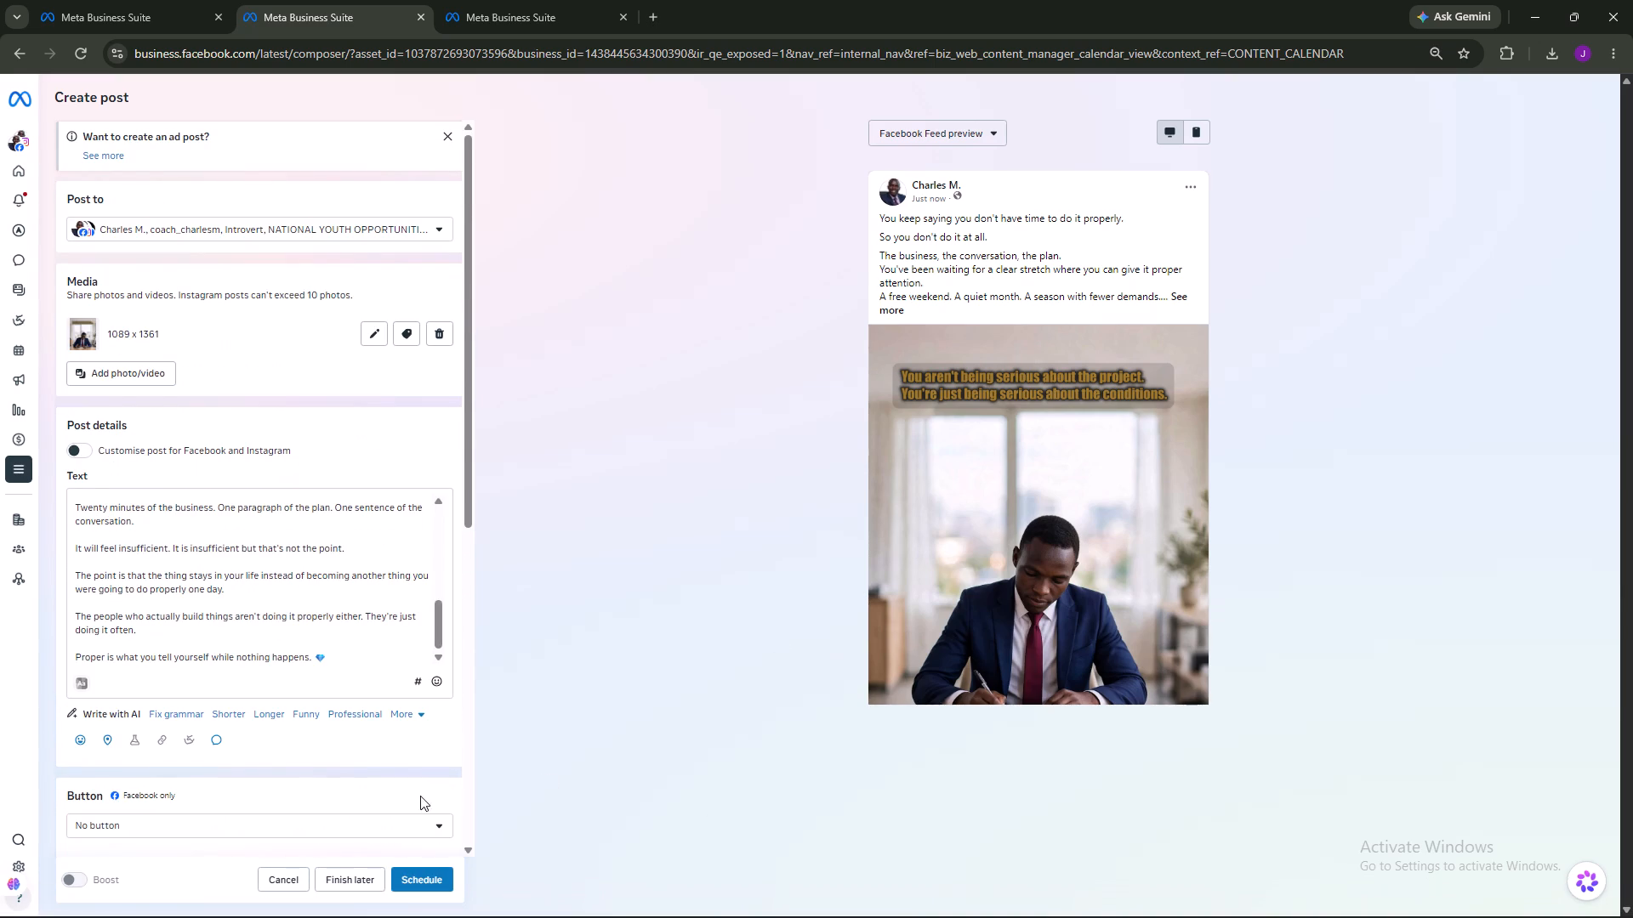
scroll(330, 605, down, 3)
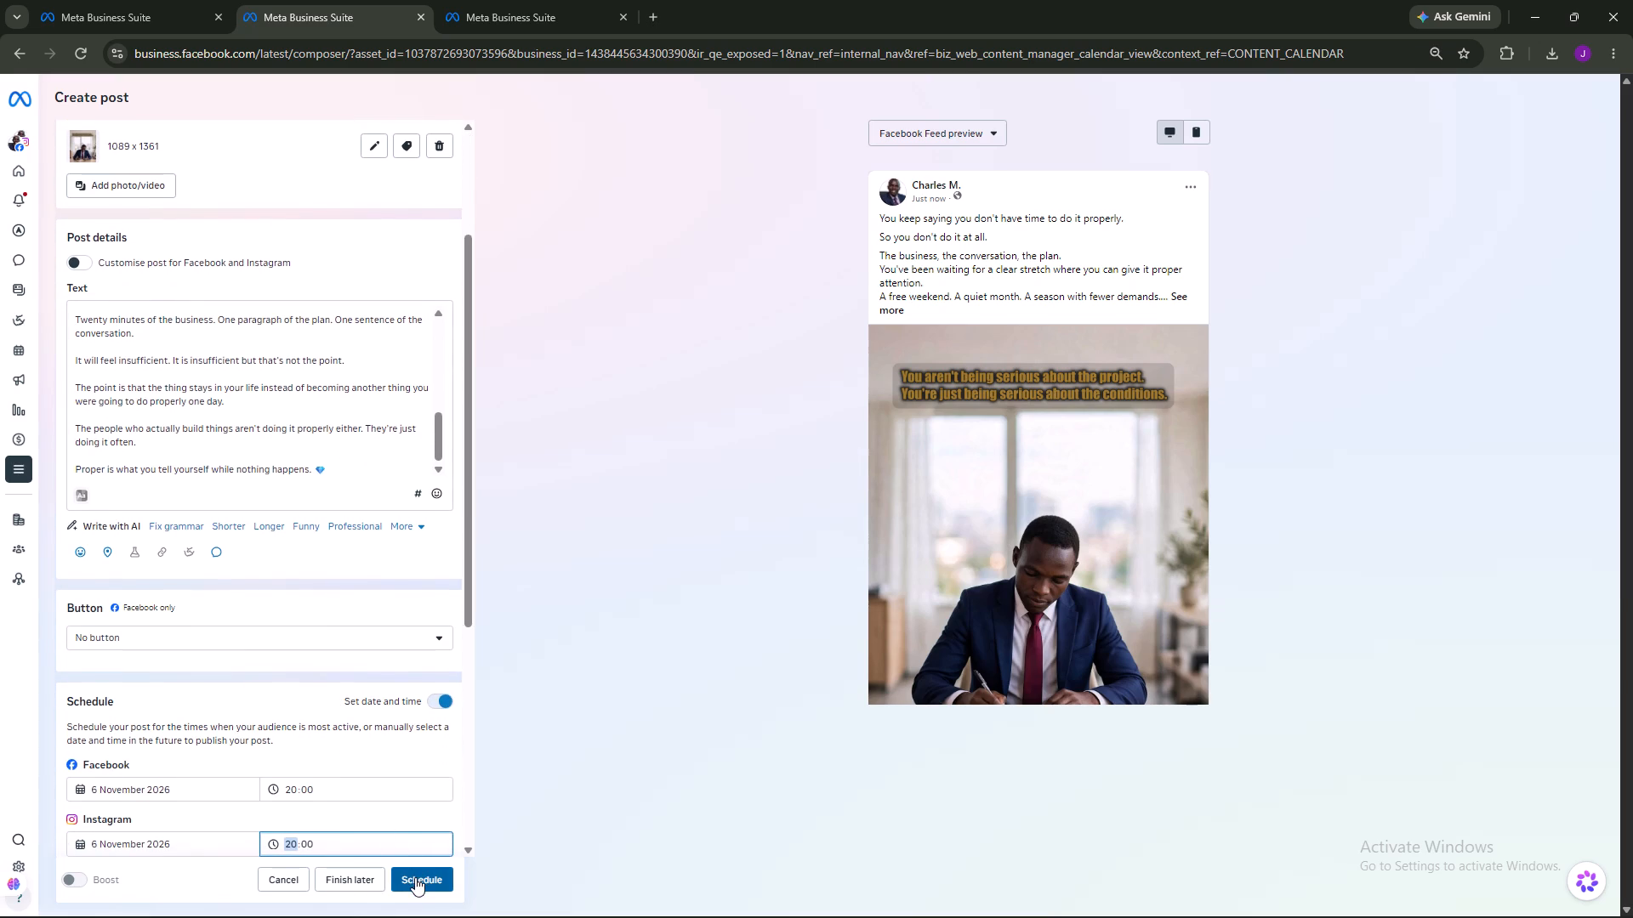
scroll(216, 359, down, 1)
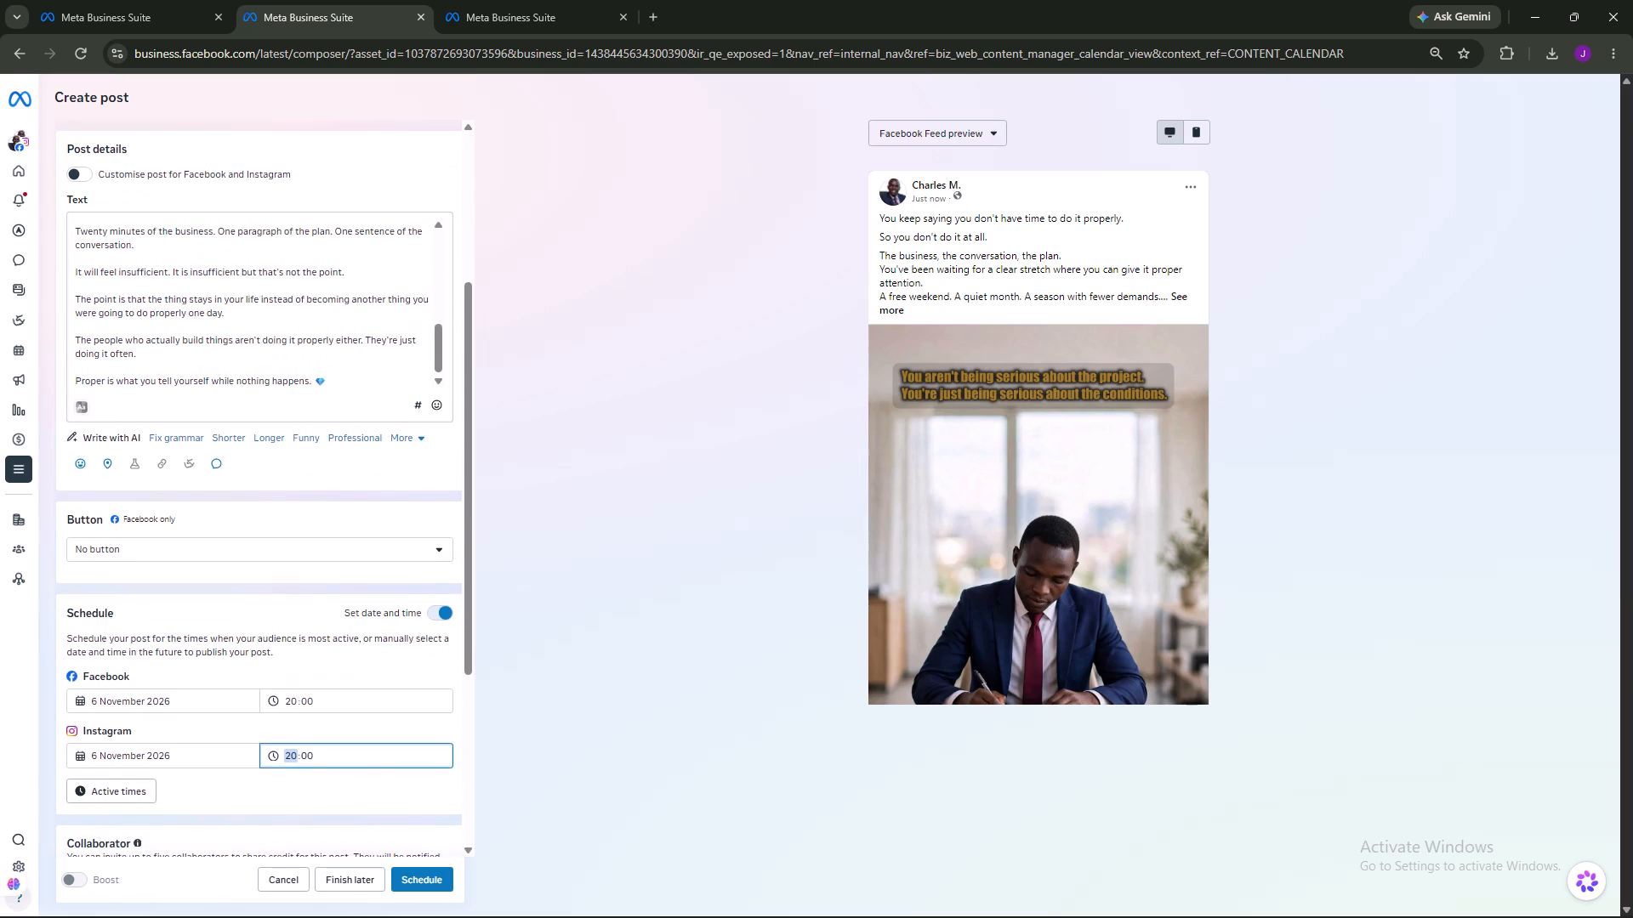
scroll(216, 359, down, 1)
scroll(216, 359, up, 7)
scroll(279, 516, up, 2)
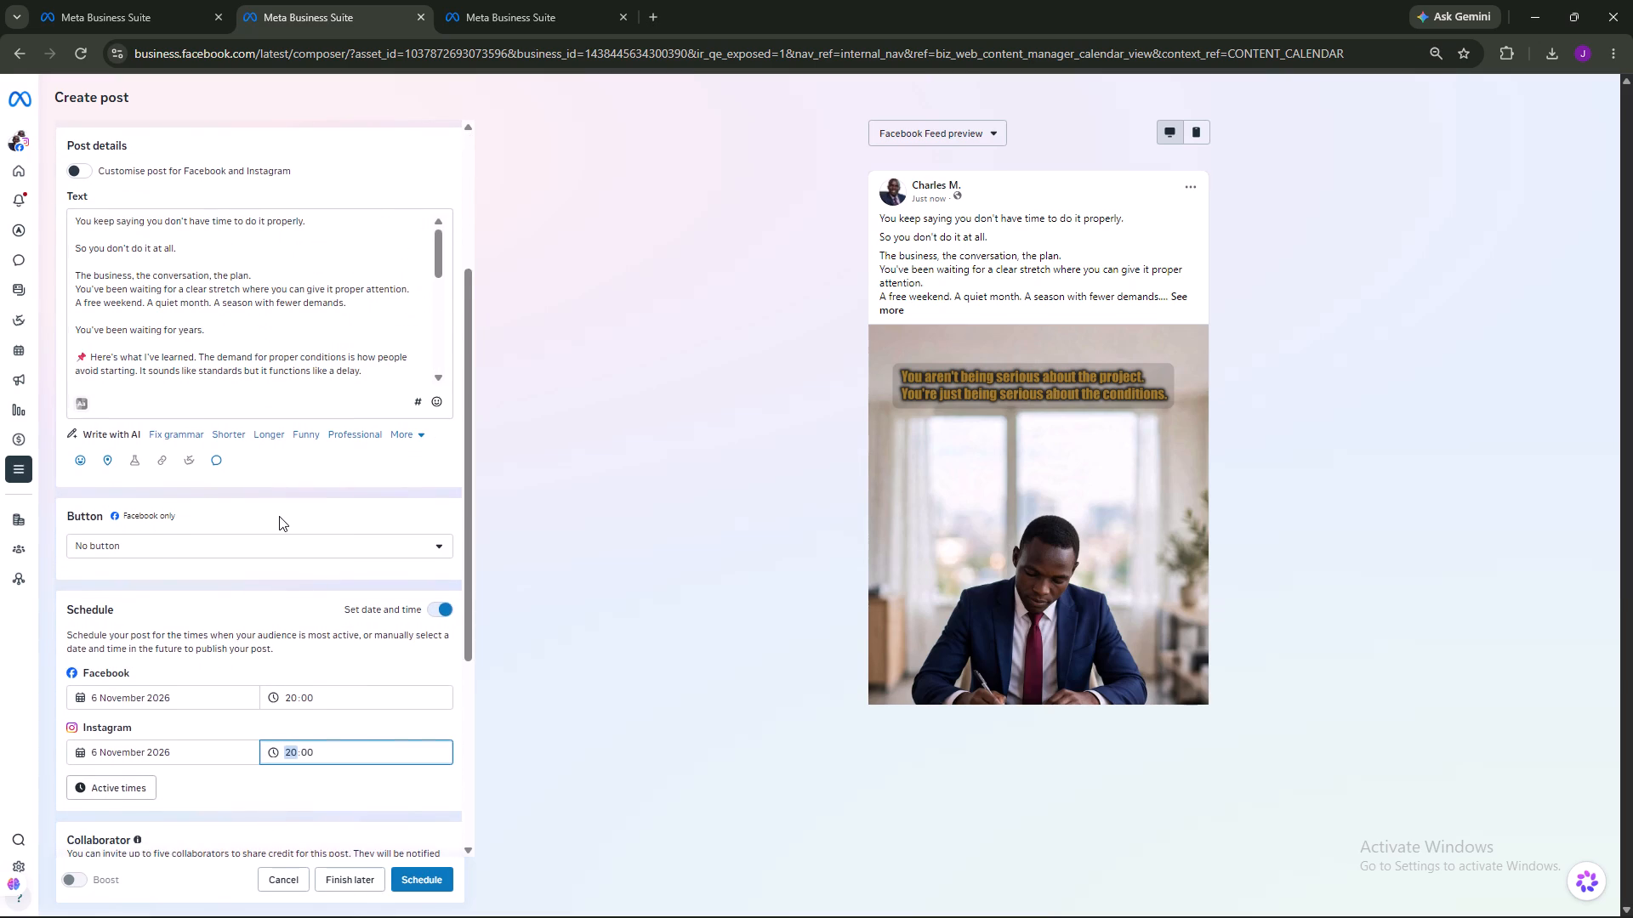
scroll(279, 516, up, 2)
scroll(434, 428, up, 3)
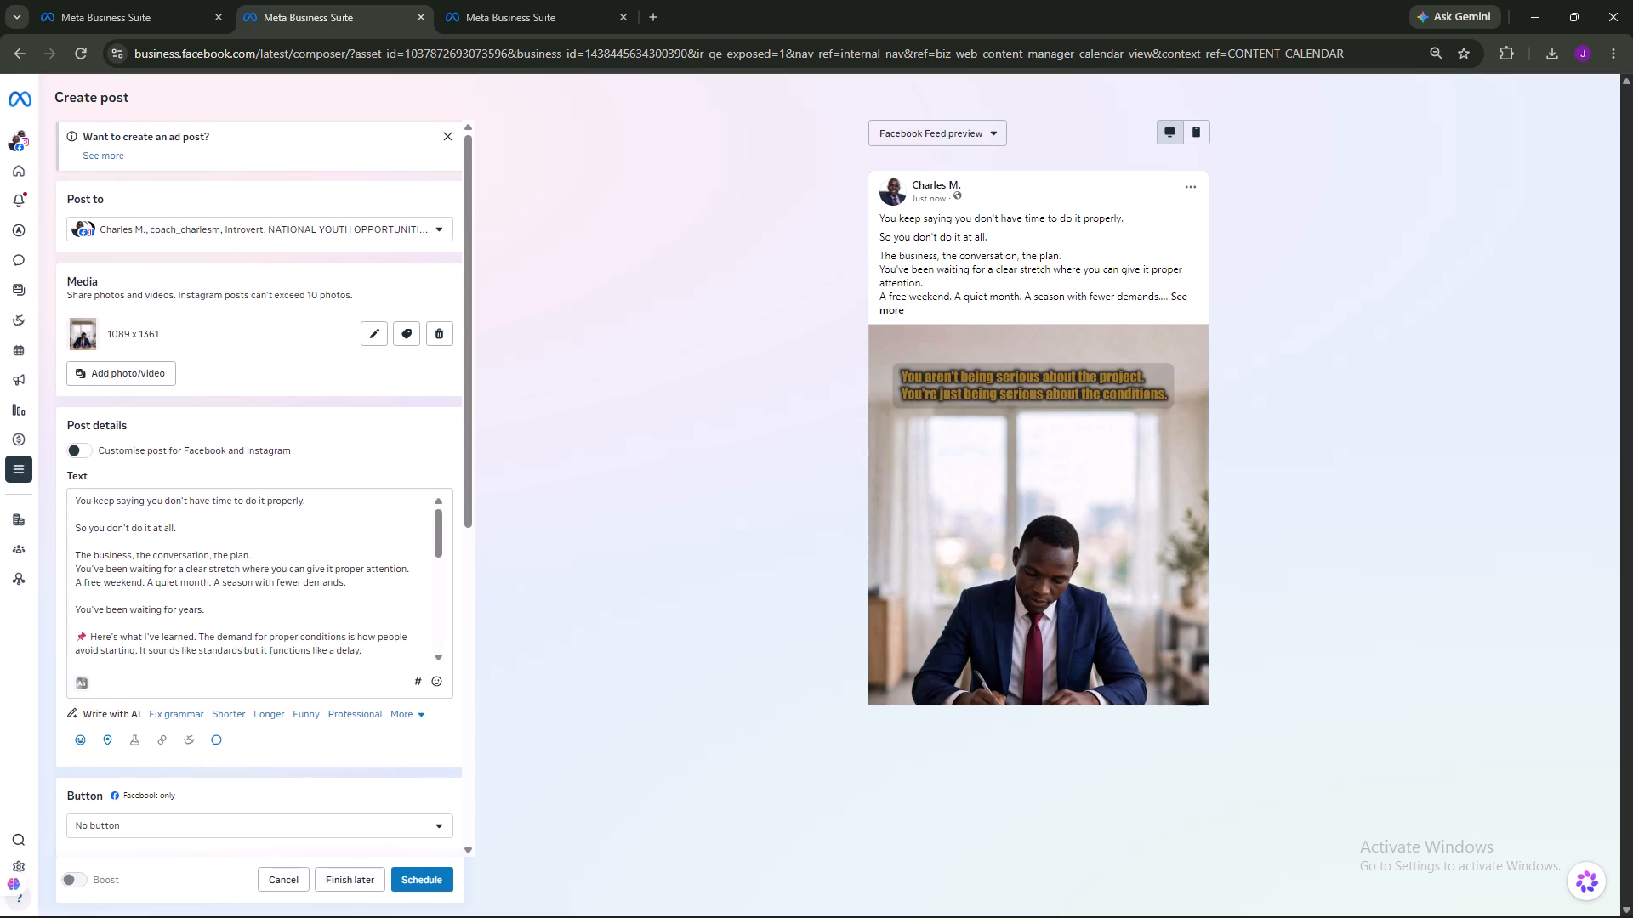
click(430, 231)
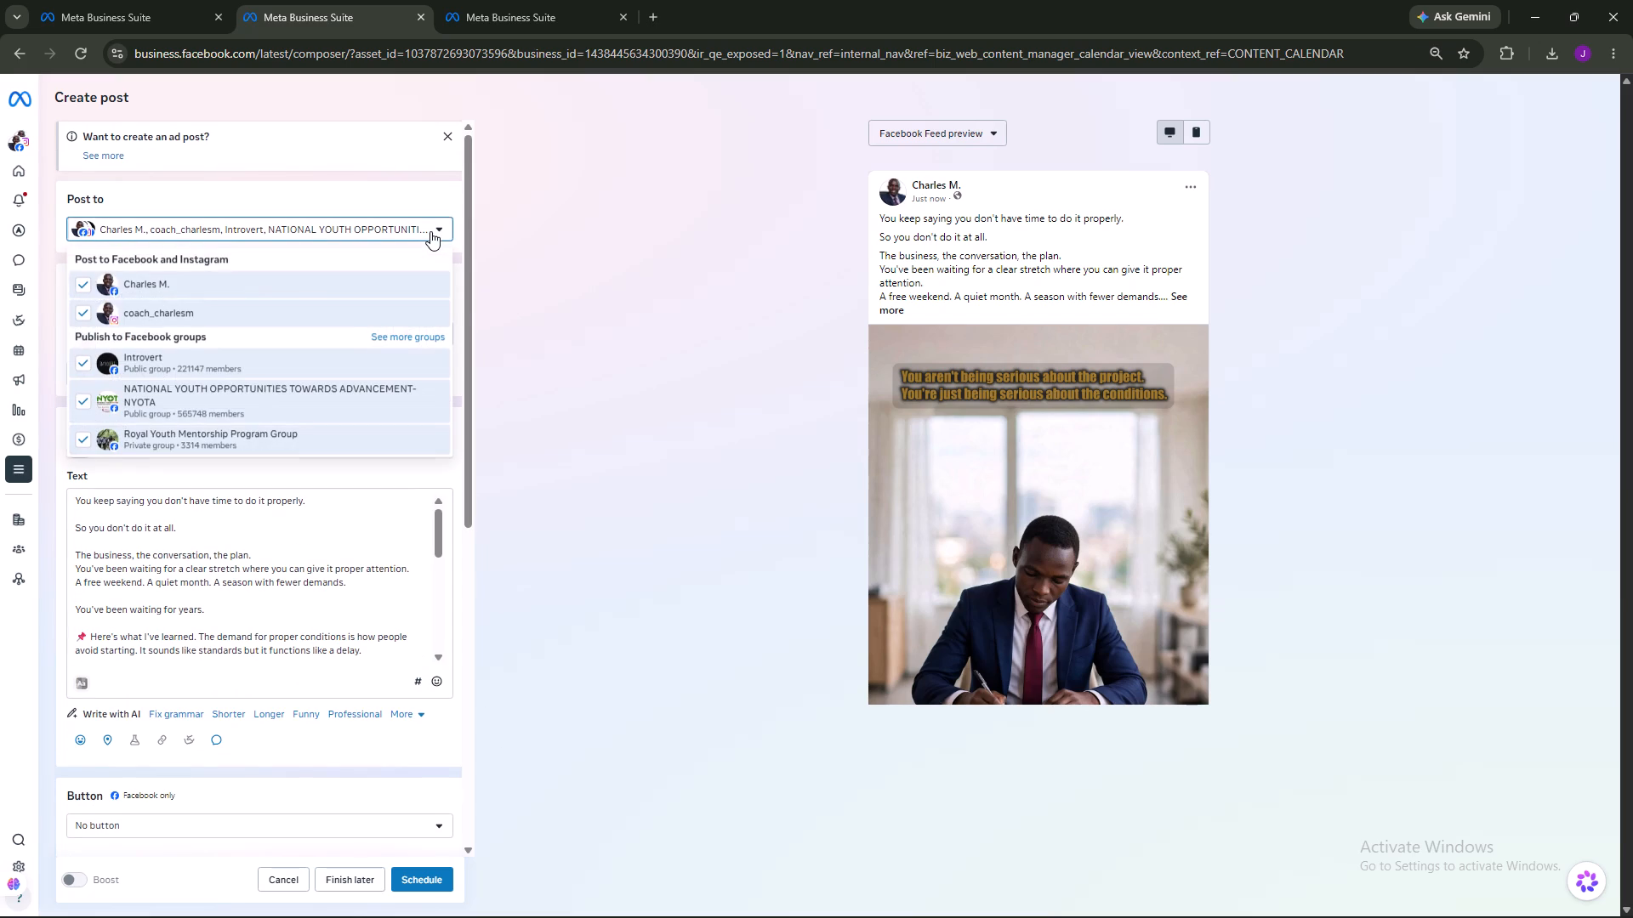
click(588, 290)
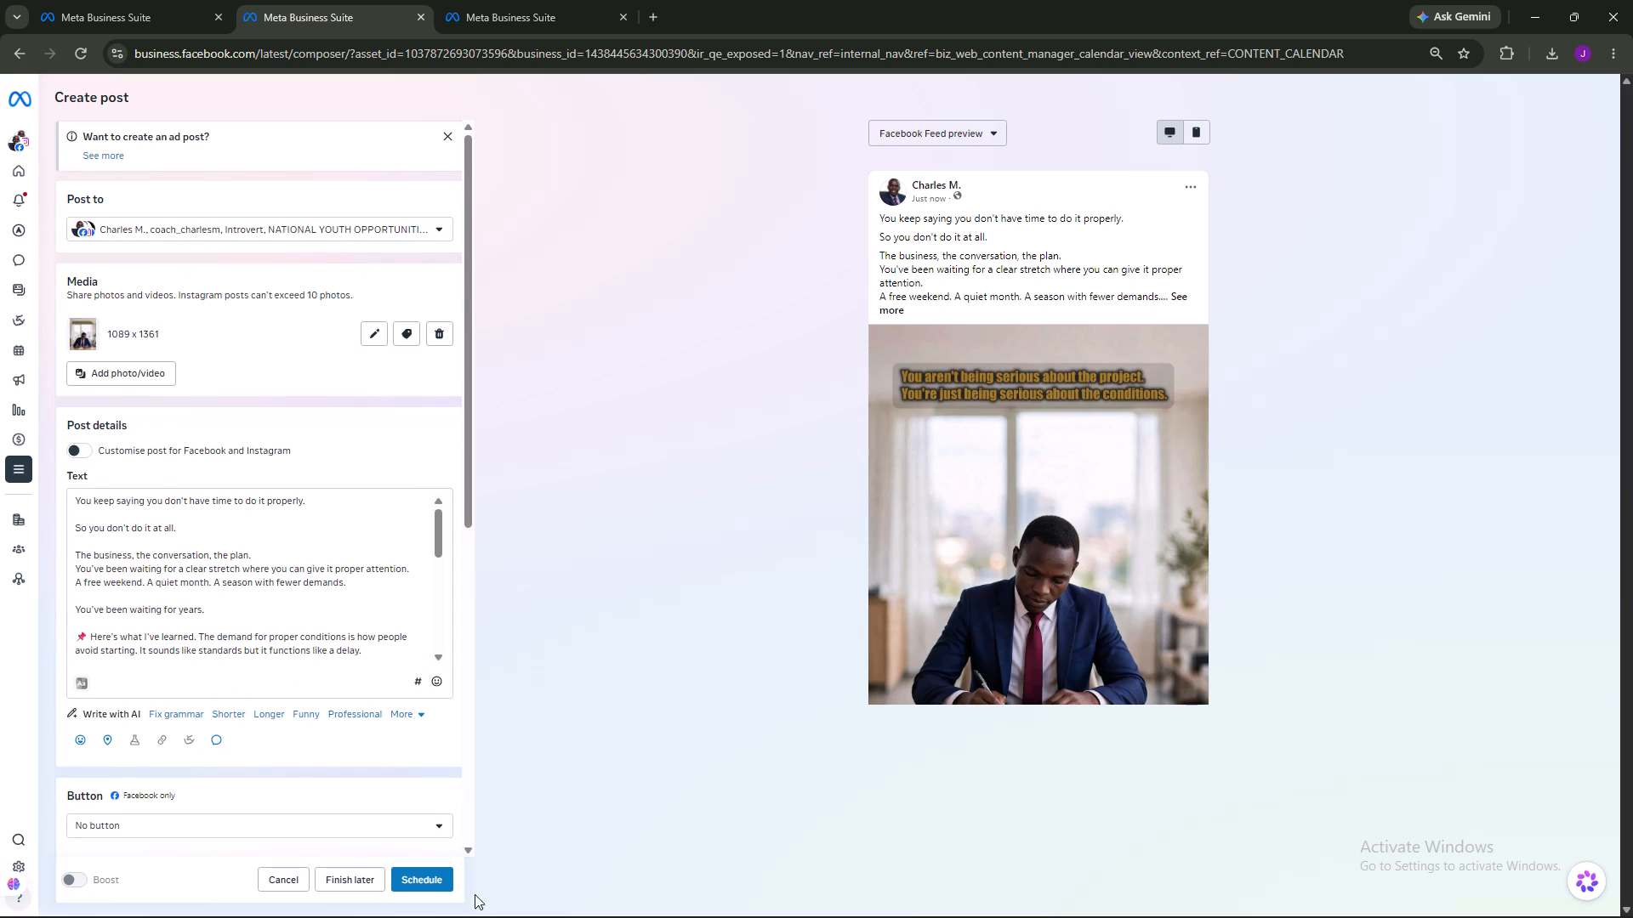
Schedule the captioned desk portrait post.
click(441, 874)
In the "Your future is not built by what you intend to do" post, attach the image Humility + Integrity 9_3_26 (2) from Downloads.
click(515, 6)
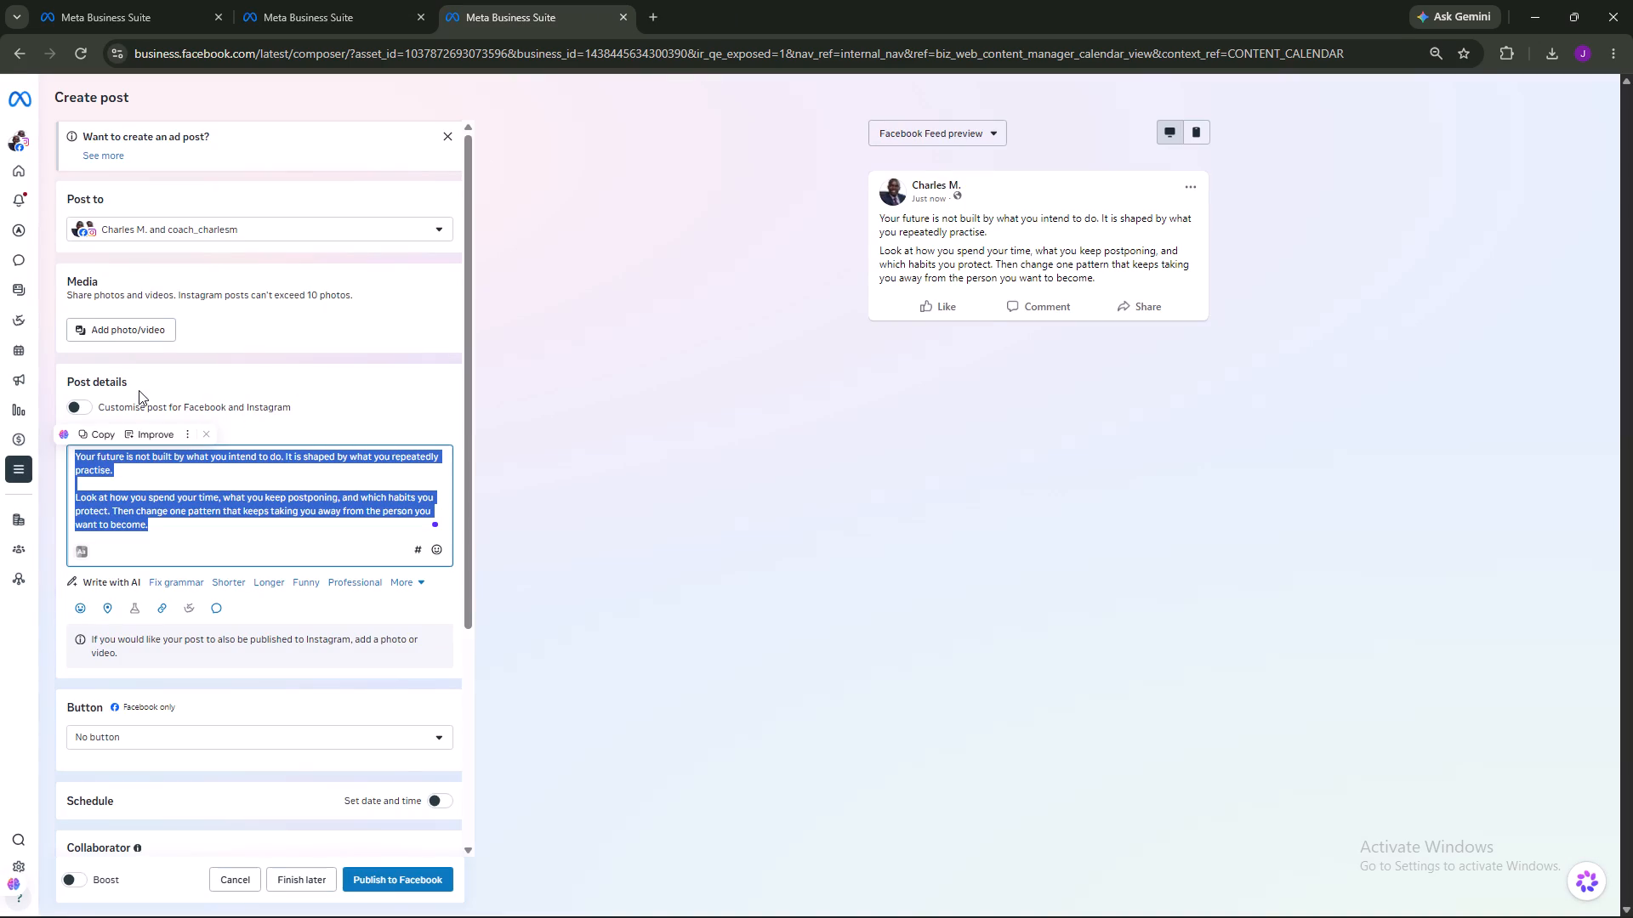
click(151, 320)
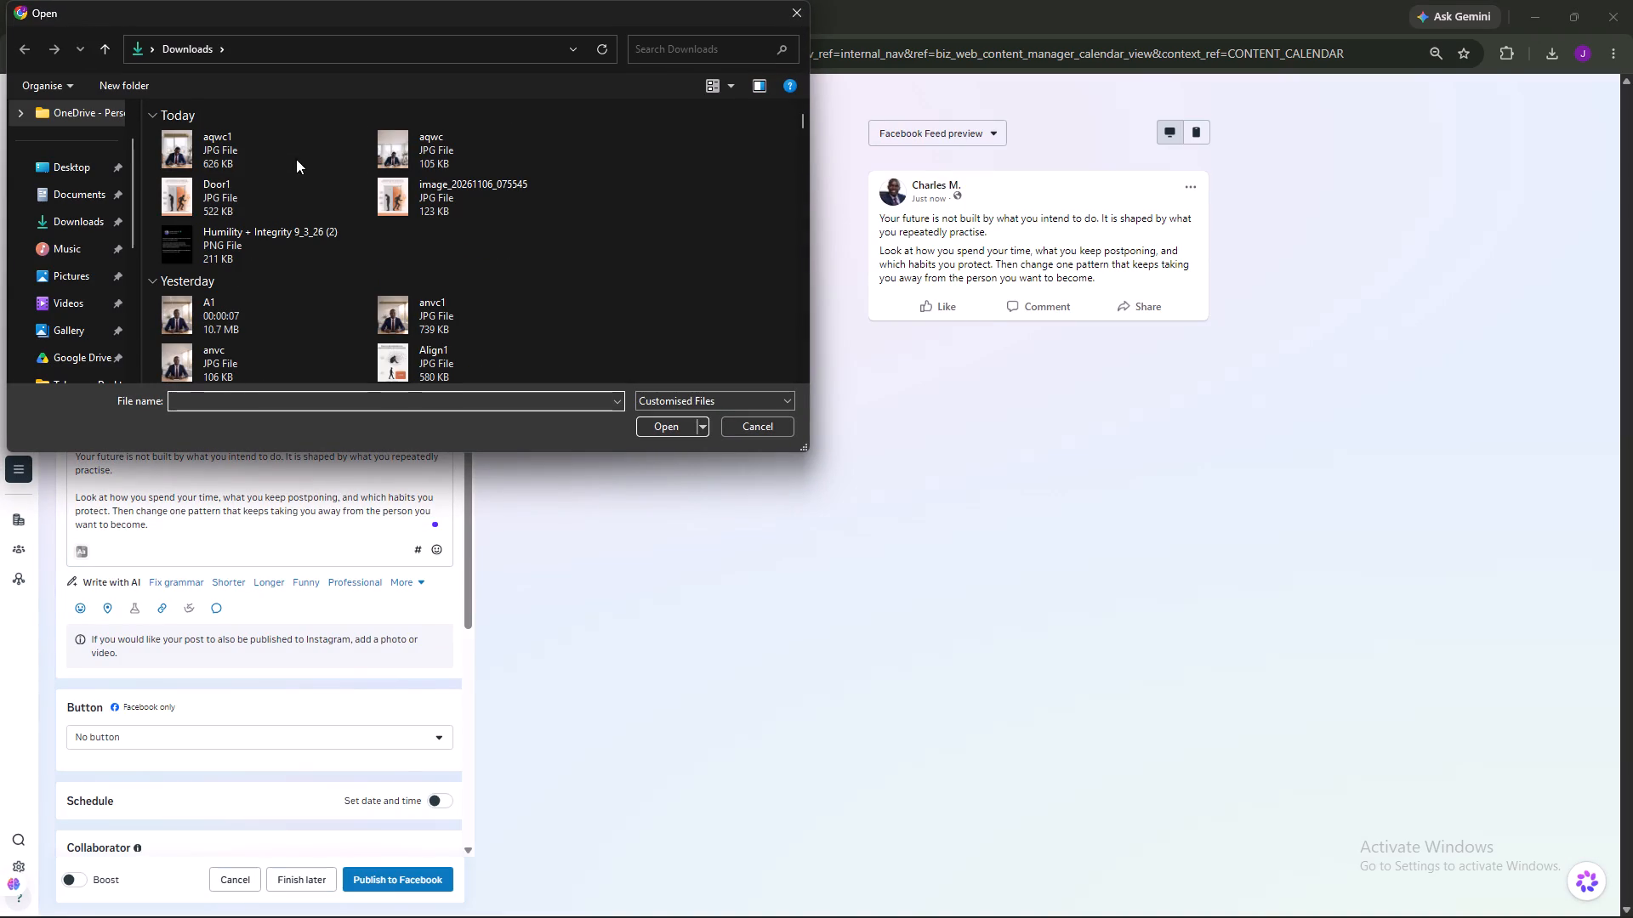
click(267, 257)
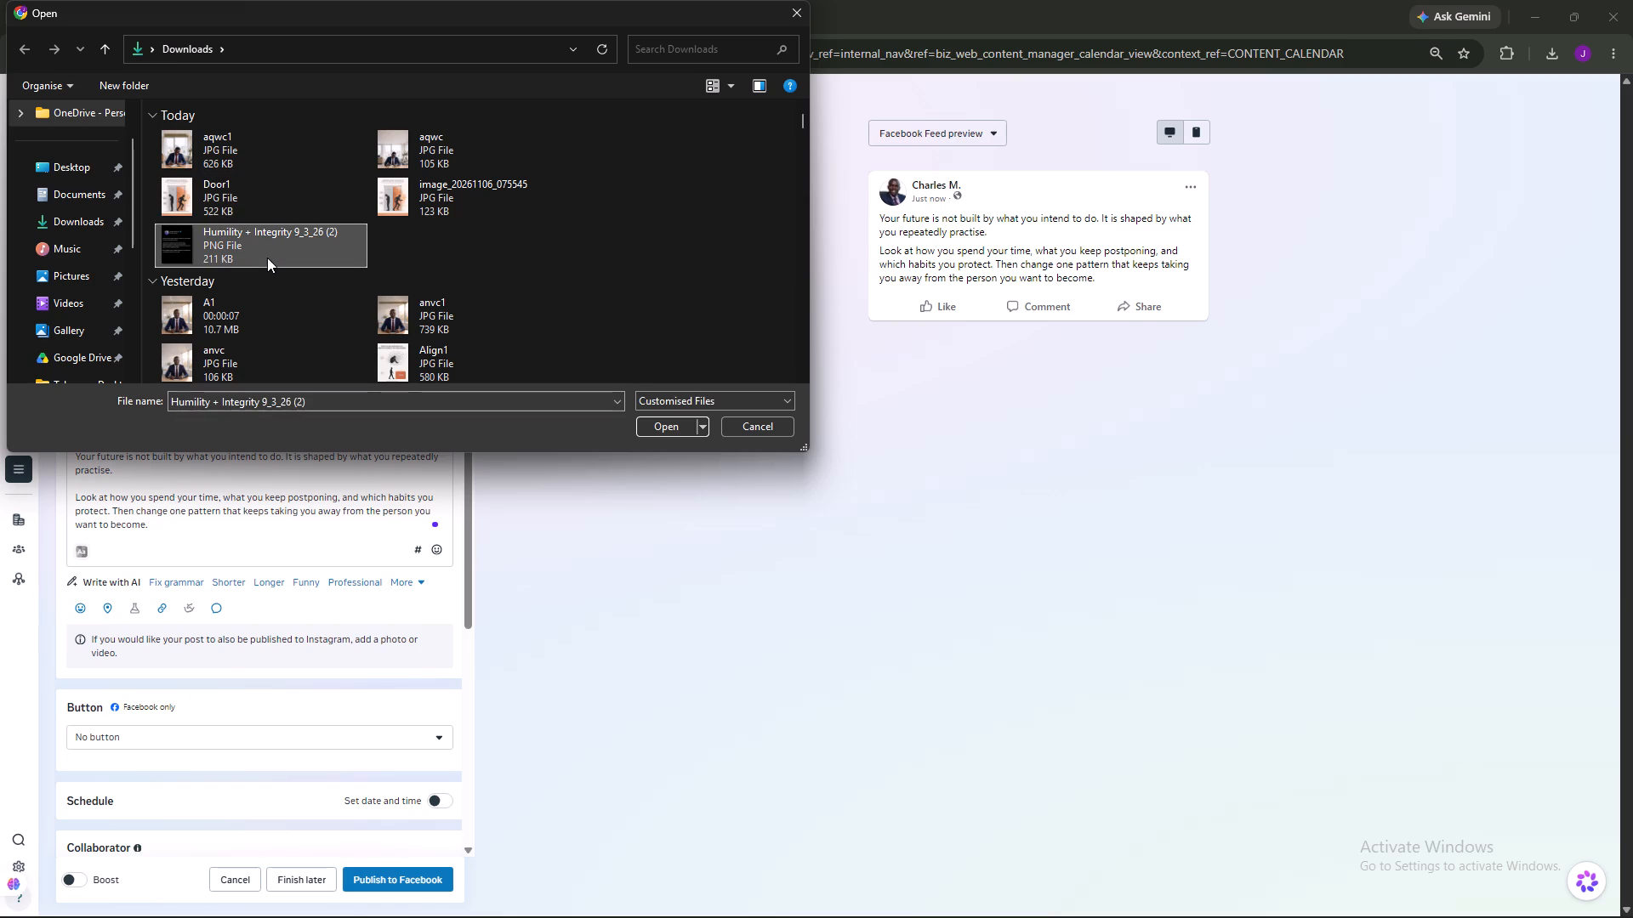